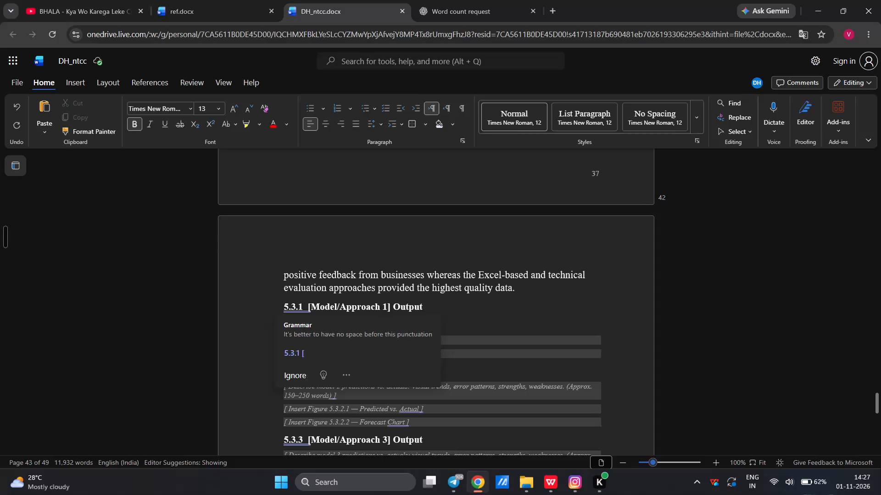
Place the text cursor on the empty line below the "5.3.1 [Model/Approach 1] Output" heading.
left_click(288, 324)
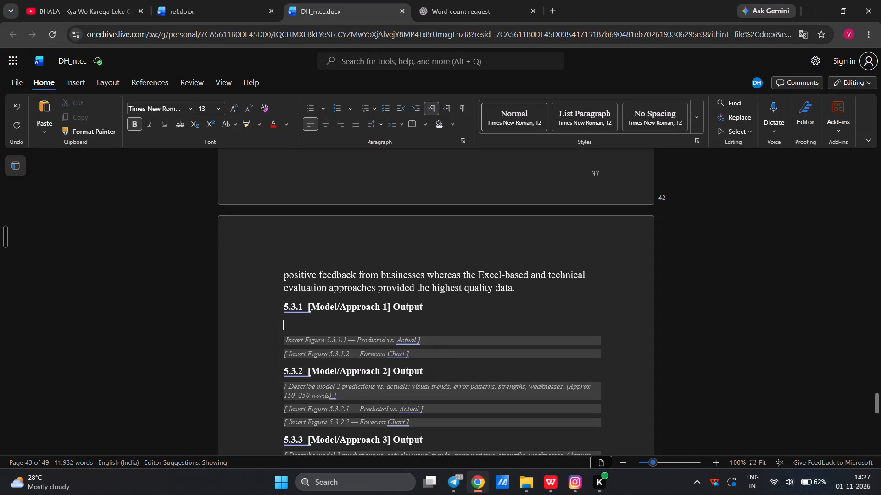
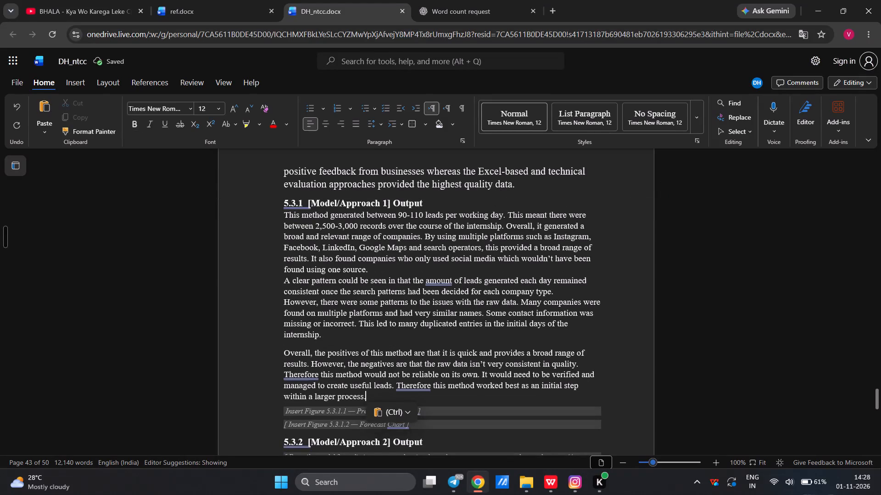
Insert an empty line between the "5.3.1 [Model/Approach 1] Output" heading and its first body paragraph.
left_click(283, 217)
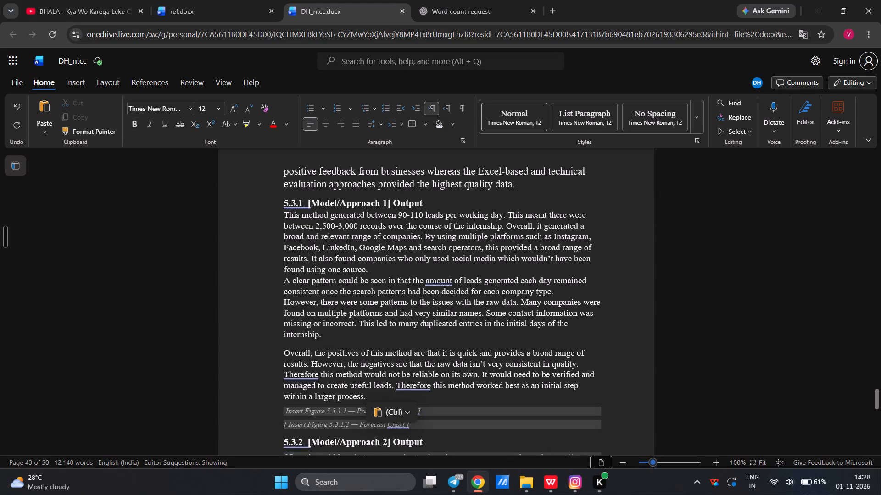
key("Return")
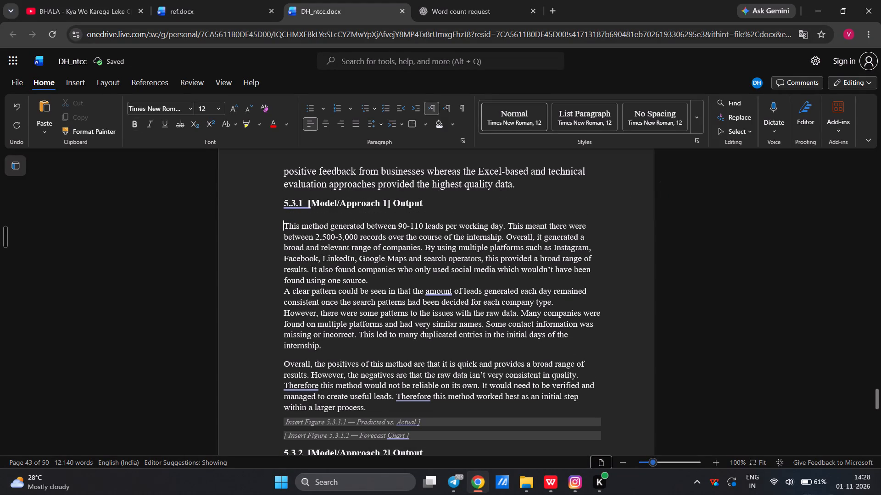
Place the text cursor at the end of the 5.3.1 body text, after "within a larger process.".
scroll(346, 282, "down", 2)
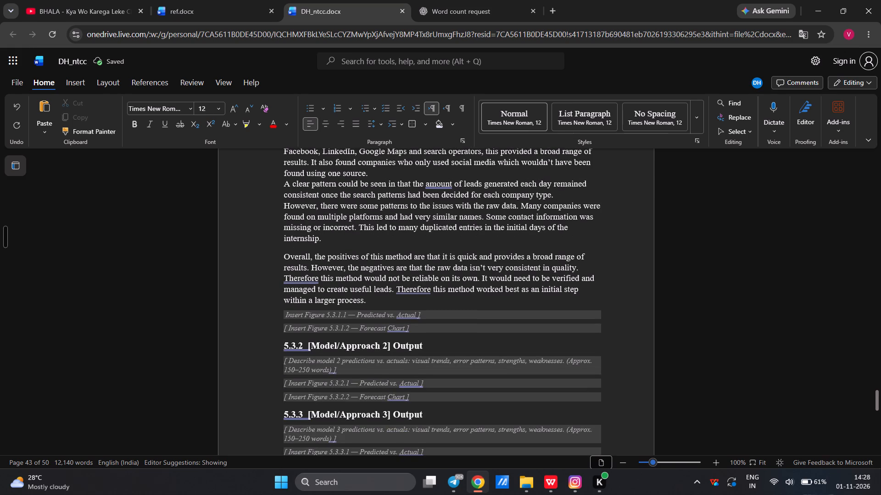
left_click(370, 298)
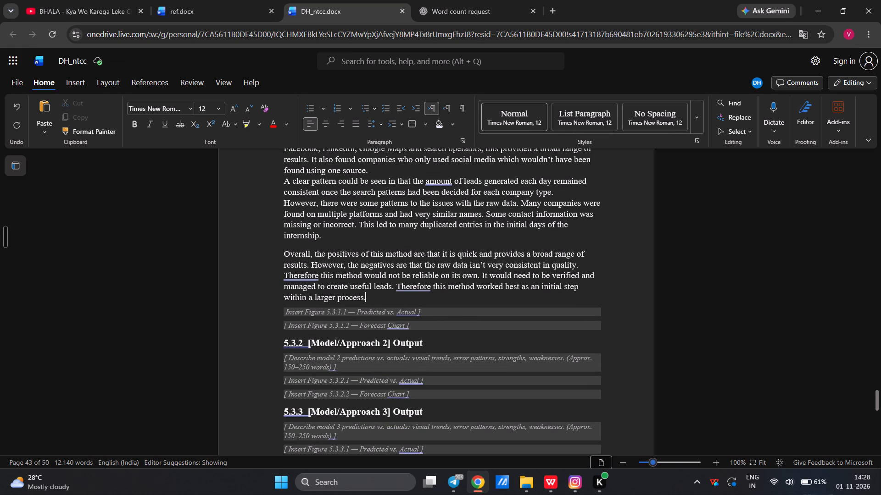
Place the text cursor at the end of the "5.3.2 [Model/Approach 2] Output" heading, ready for editing its placeholder title.
scroll(394, 311, "down", 1)
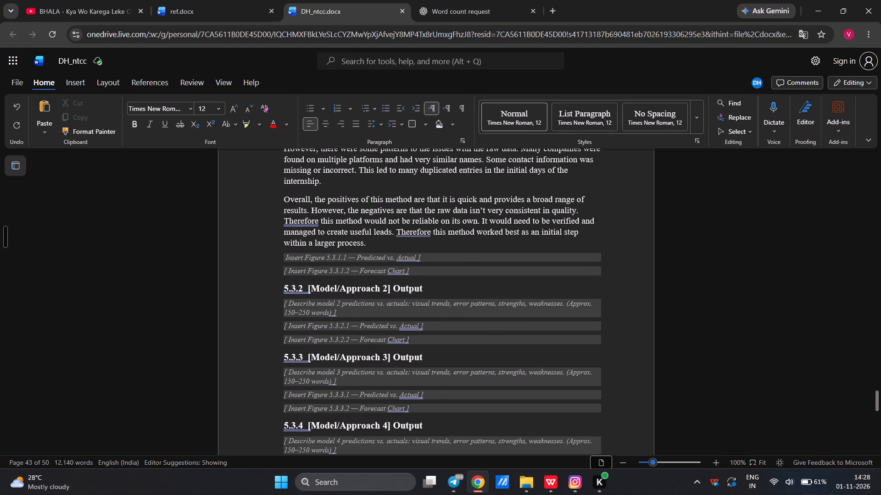
left_click_drag(314, 288, 323, 288)
left_click_drag(350, 288, 388, 288)
left_click_drag(423, 288, 387, 290)
left_click_drag(378, 288, 334, 286)
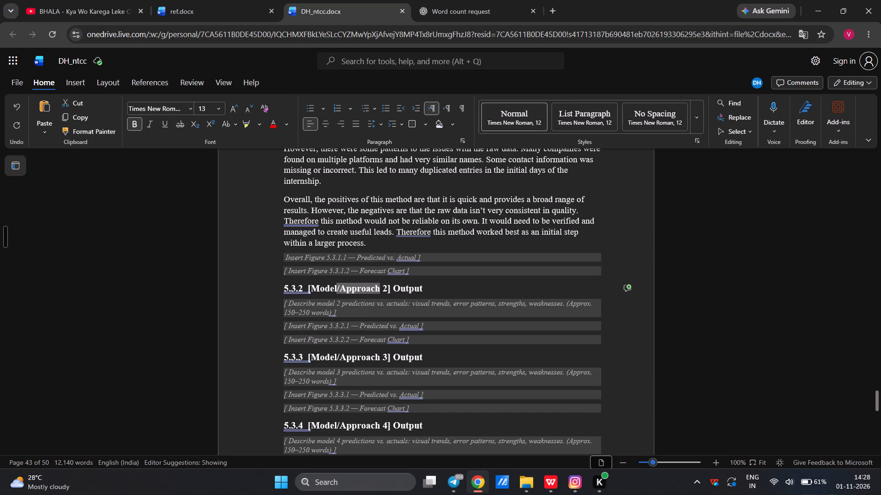
left_click_drag(334, 286, 457, 280)
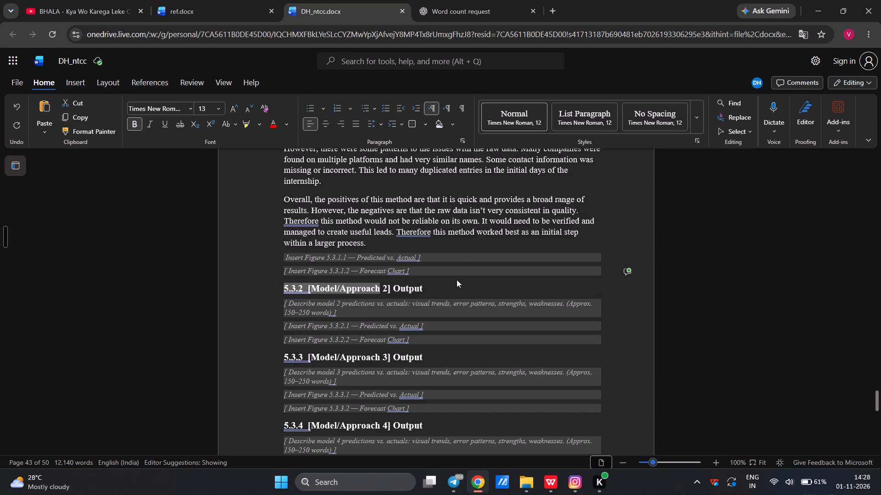
left_click_drag(457, 280, 440, 286)
left_click(440, 286)
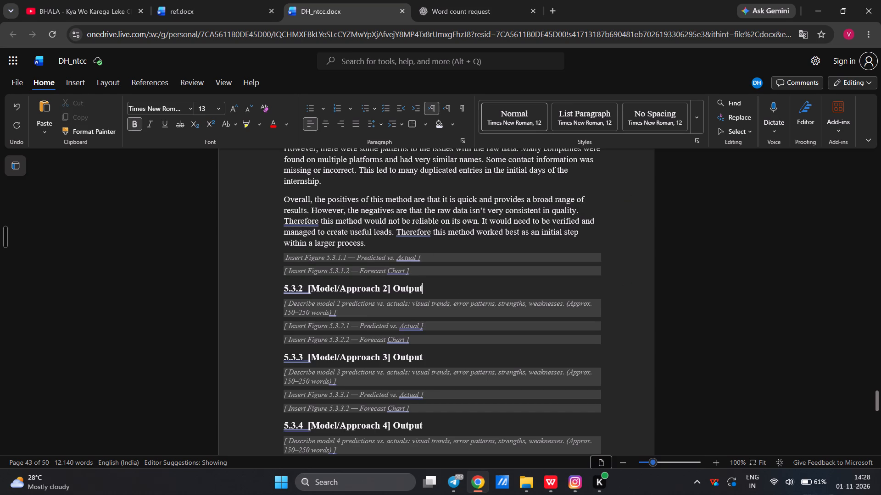
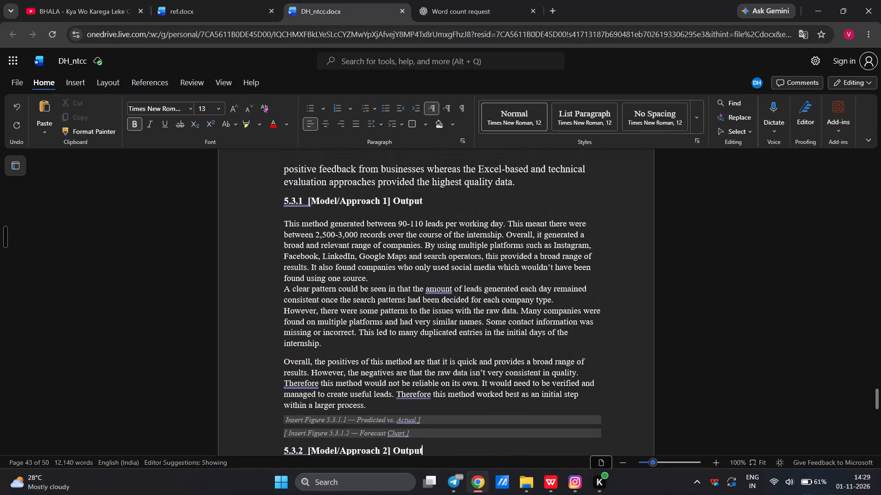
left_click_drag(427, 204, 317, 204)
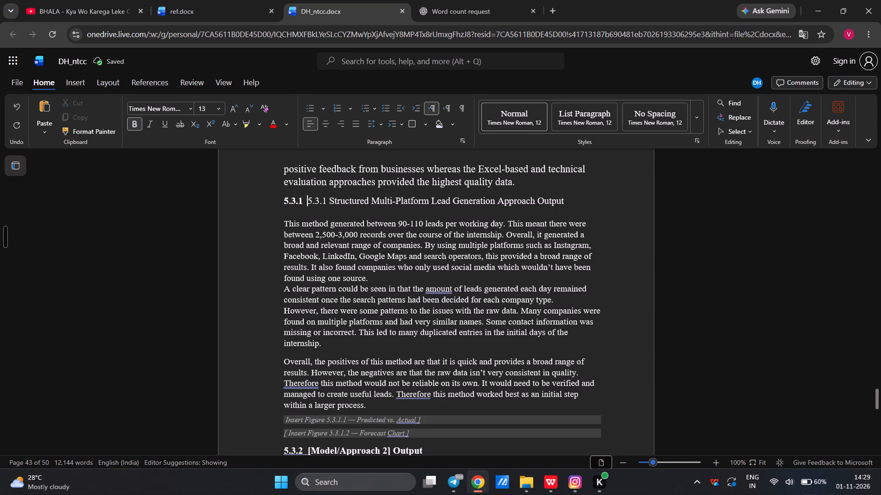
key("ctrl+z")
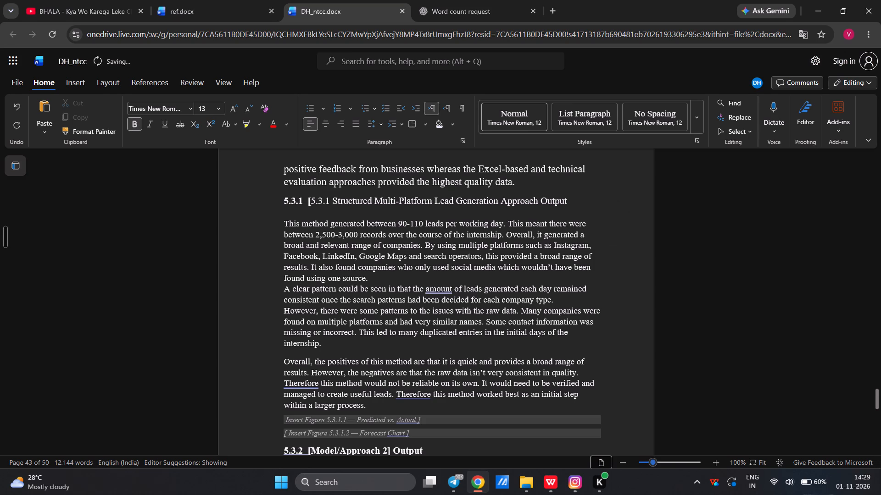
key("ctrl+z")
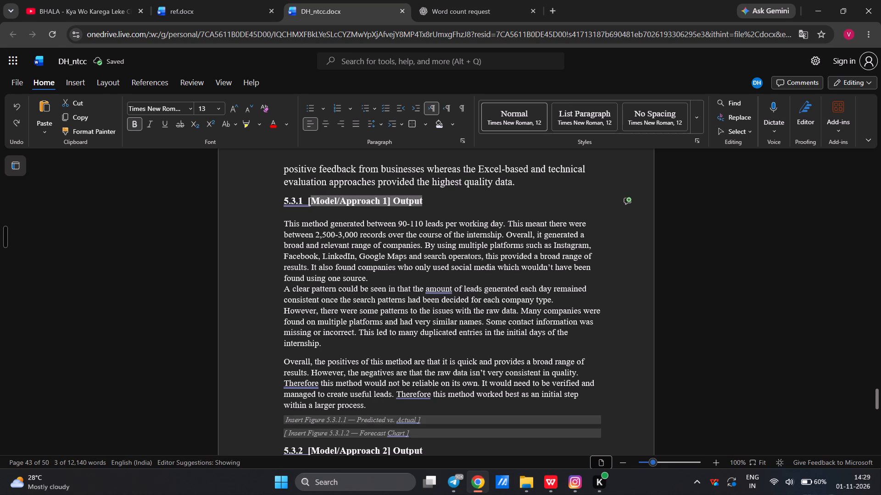
Delete the placeholder title "[Model/Approach 1] Output" from the 5.3.1 heading, keeping only the section number.
left_click(427, 199)
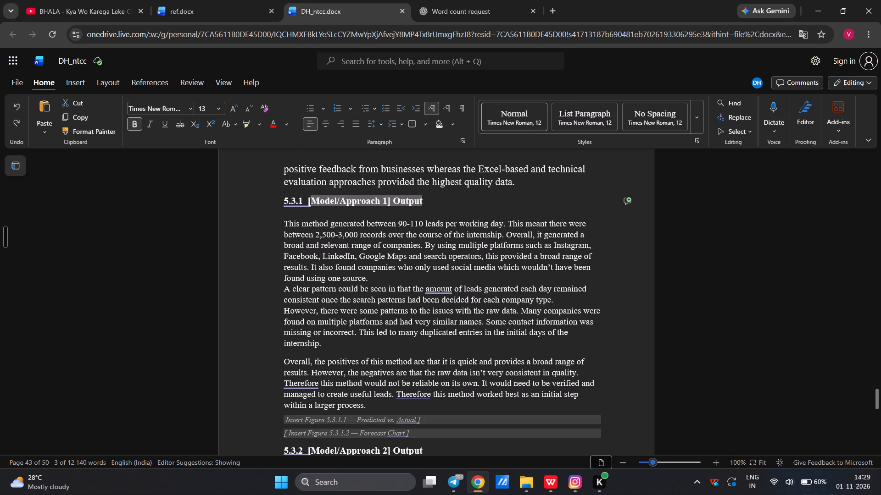
left_click_drag(427, 199, 307, 199)
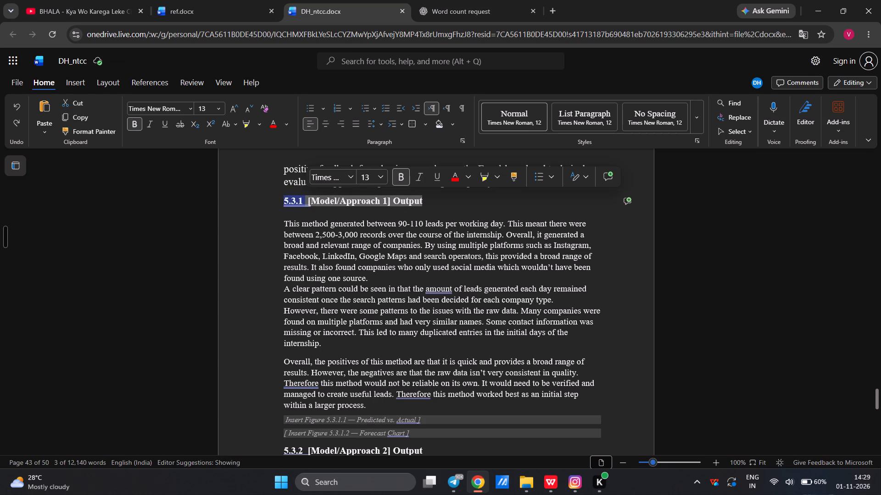
key("BackSpace")
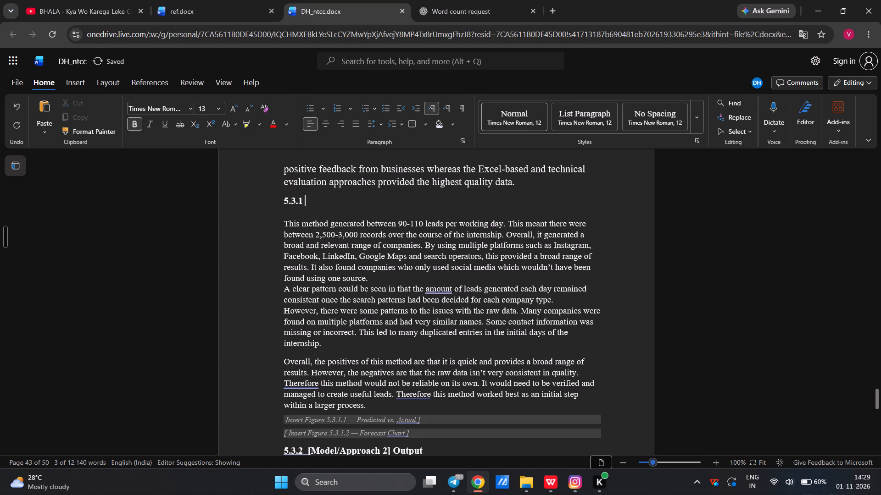
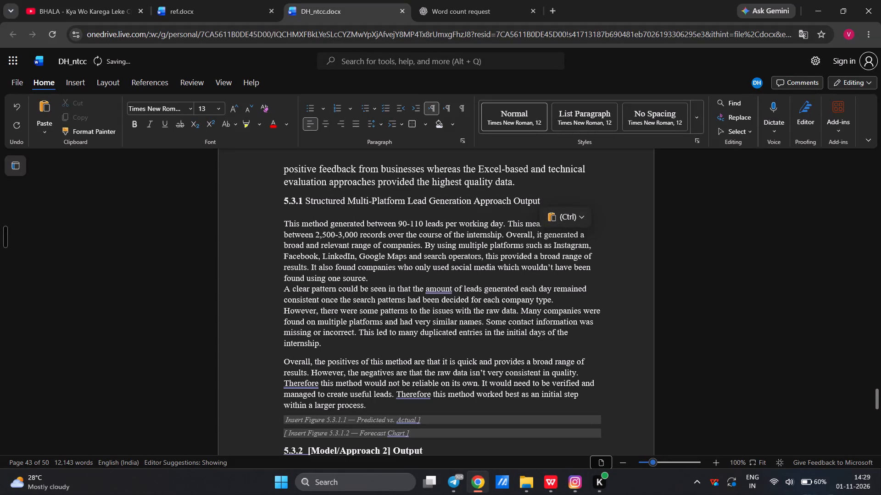
Format the 5.3.1 heading title "Structured Multi-Platform Lead Generation Approach Output" as bold and convert it to upper case.
left_click_drag(543, 199, 308, 197)
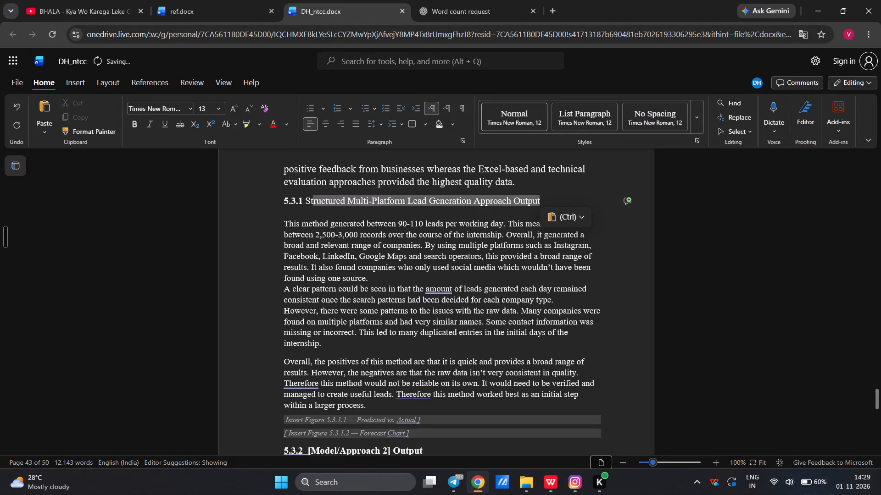
left_click_drag(308, 197, 307, 197)
left_click(129, 126)
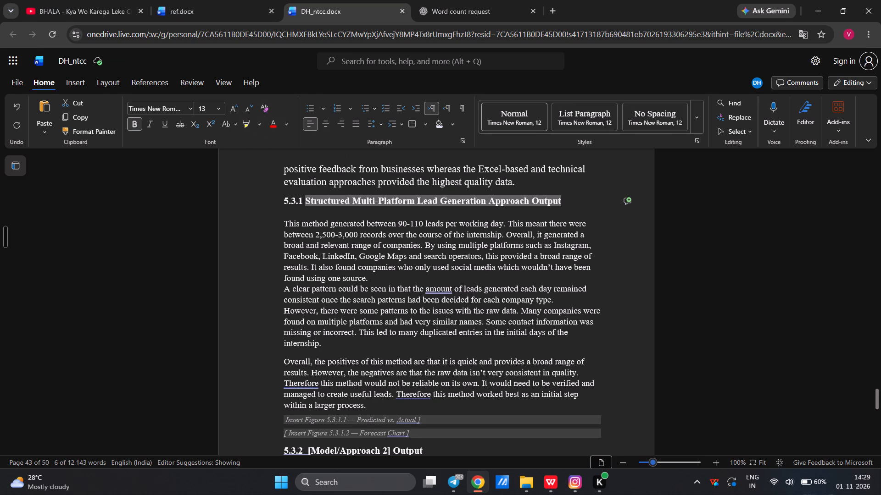
left_click(234, 123)
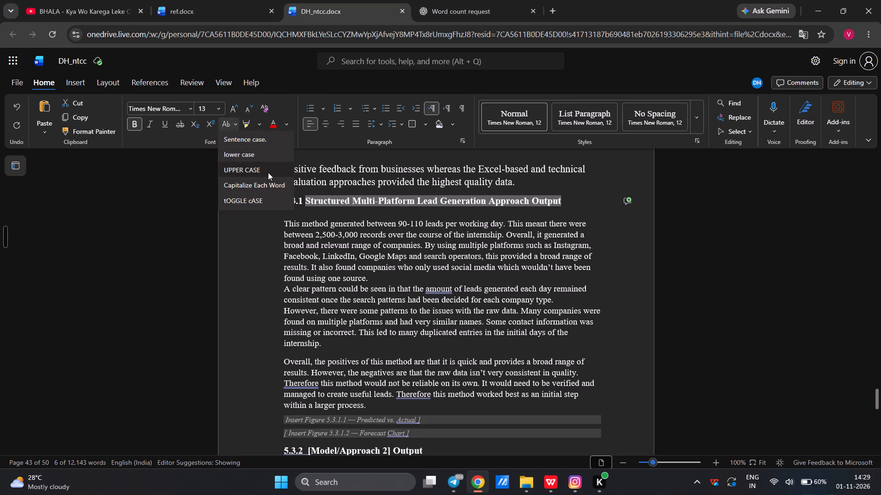
left_click(268, 172)
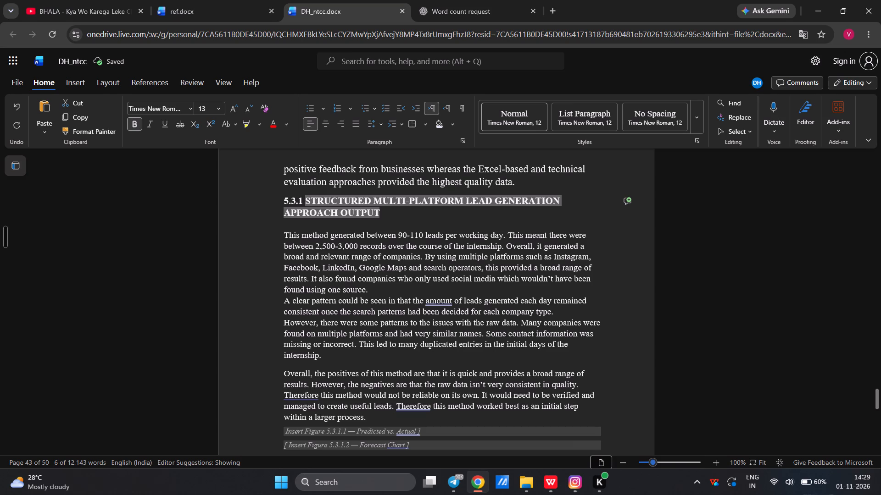
left_click(385, 220)
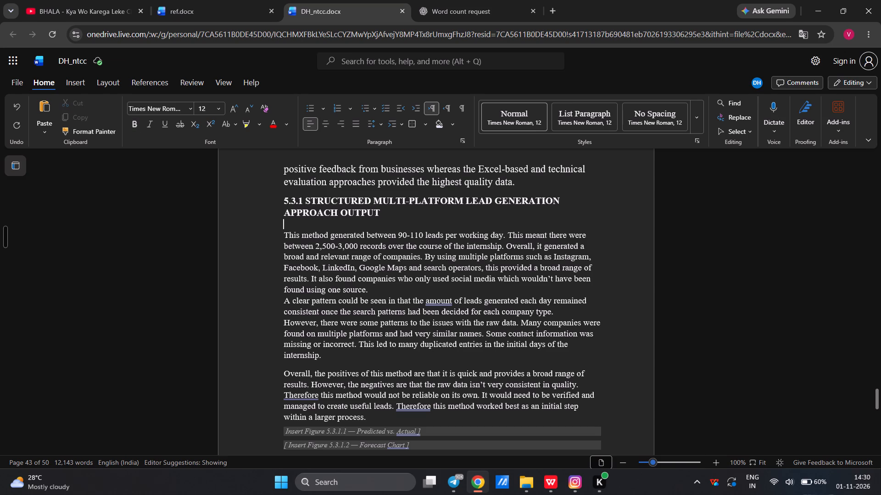
scroll(375, 367, "down", 3)
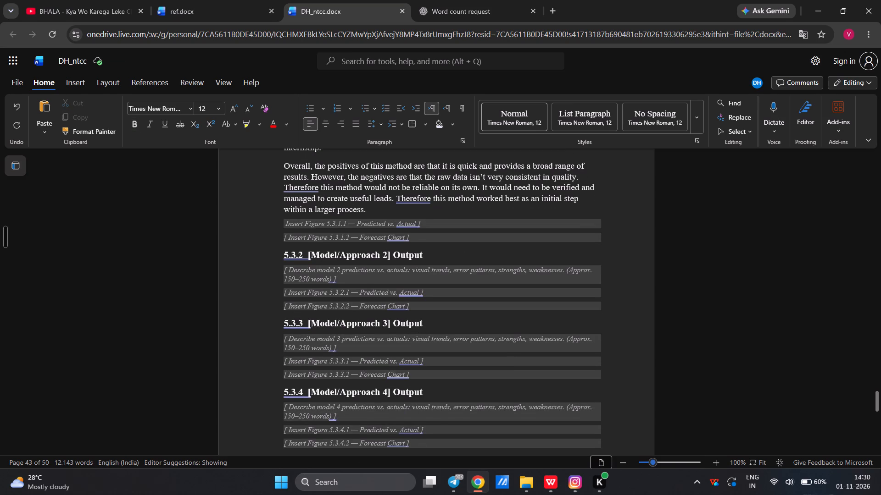
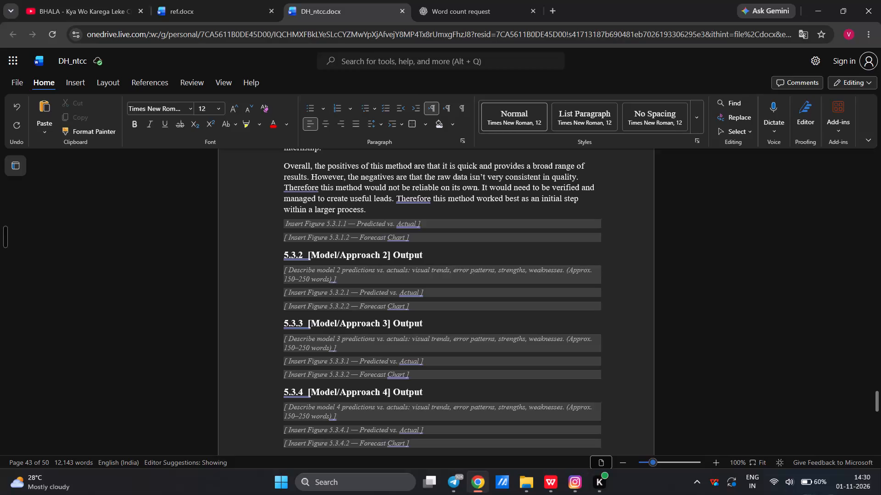
Replace the bracketed model 2 description placeholder under heading 5.3.2 with the copied Issue-Based Client Outreach text.
left_click_drag(282, 269, 341, 279)
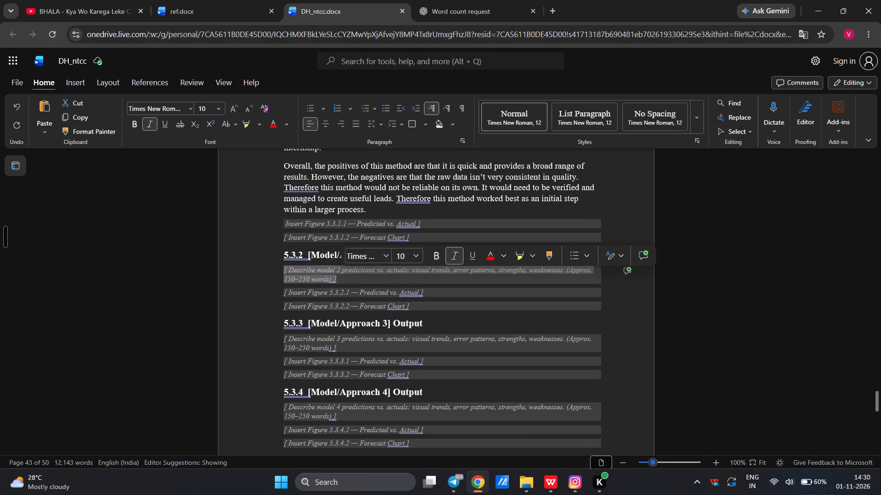
key("BackSpace")
key("BackSpace")
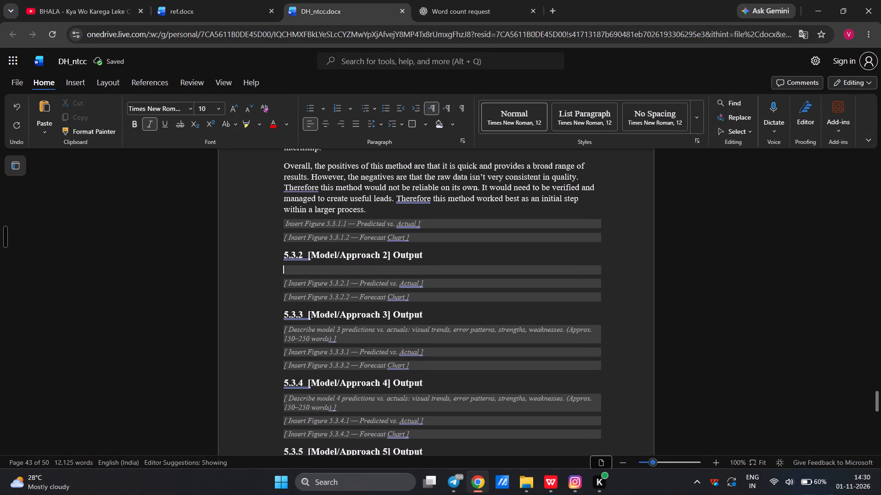
key("Return")
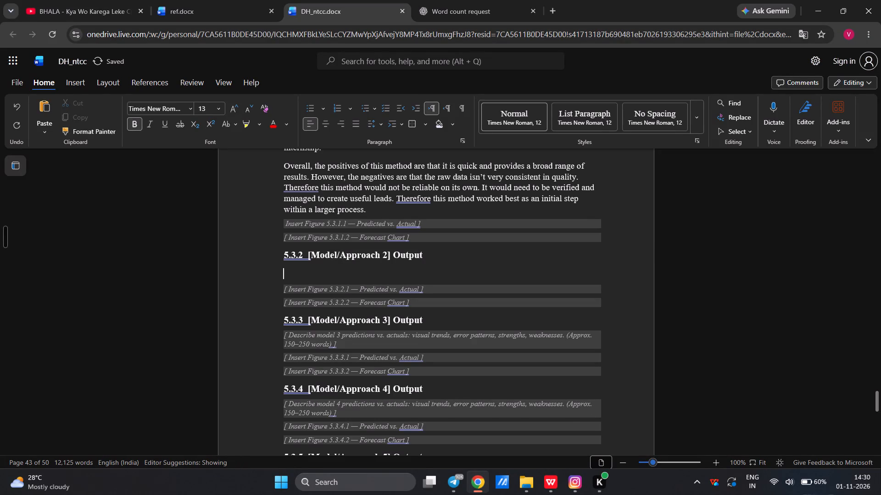
key("ctrl+v")
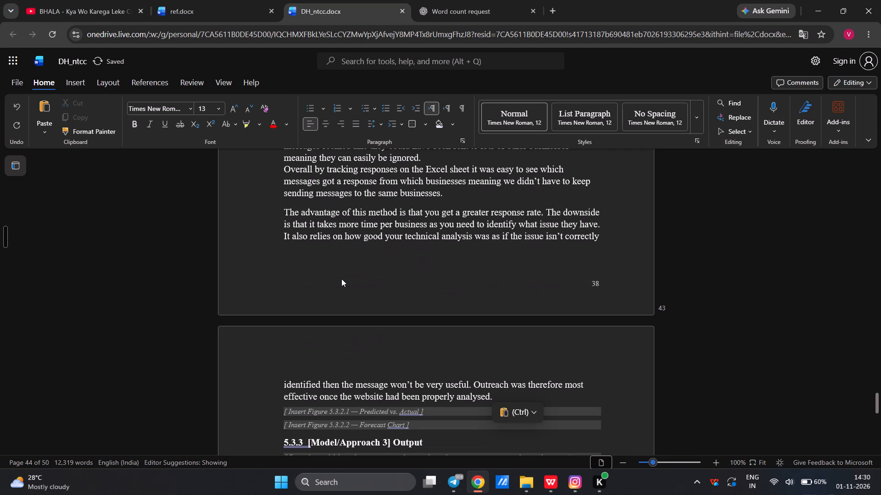
Add a blank line above the 5.3.2 text and move "Issue-Based Client Outreach Approach Output" from it into the heading, replacing "[Model/Approach 2] Output".
scroll(341, 279, "up", 4)
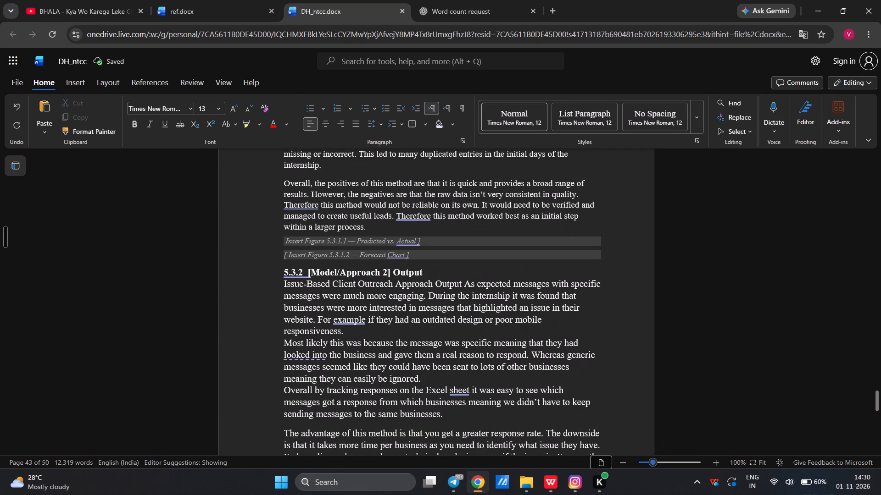
left_click(281, 285)
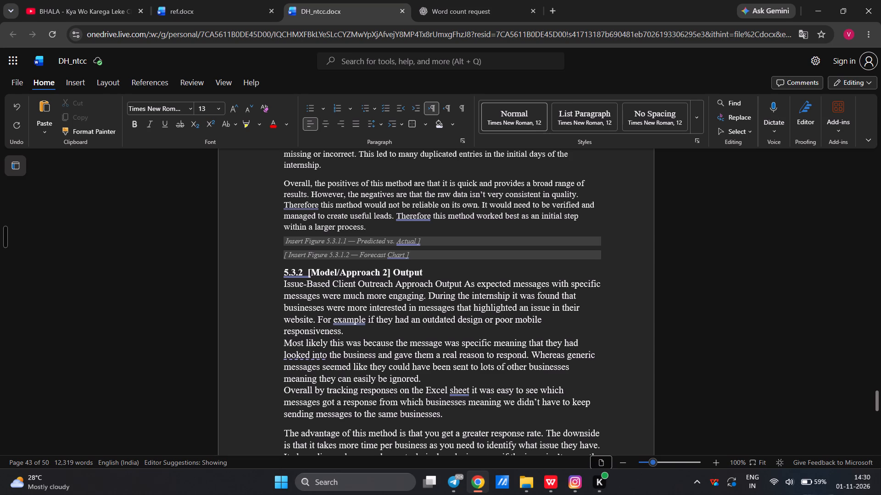
key("Return")
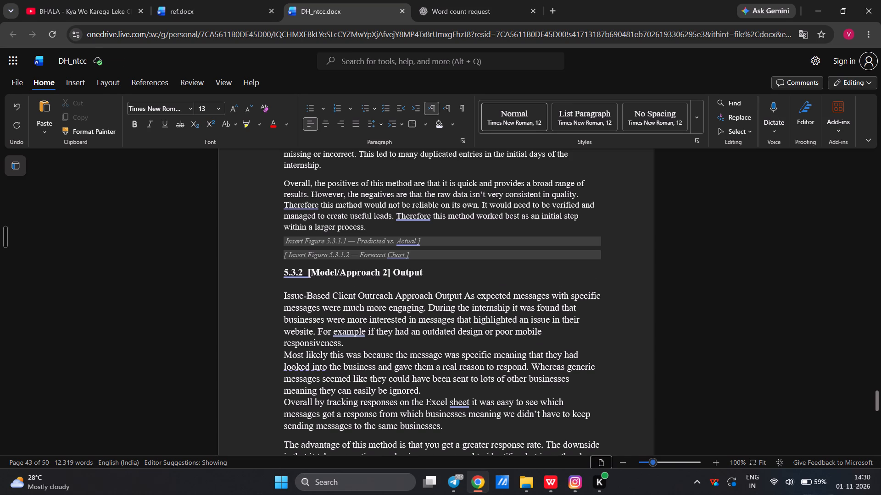
left_click_drag(463, 295, 286, 294)
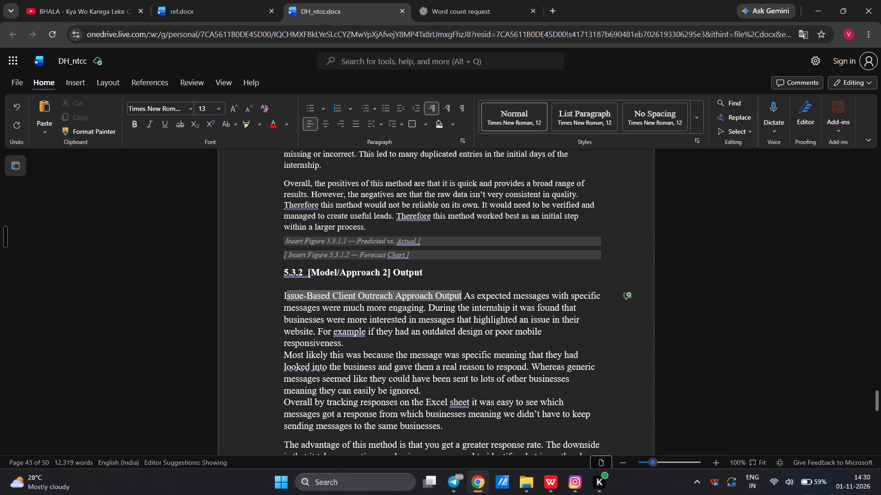
left_click_drag(286, 294, 281, 294)
key("ctrl+x")
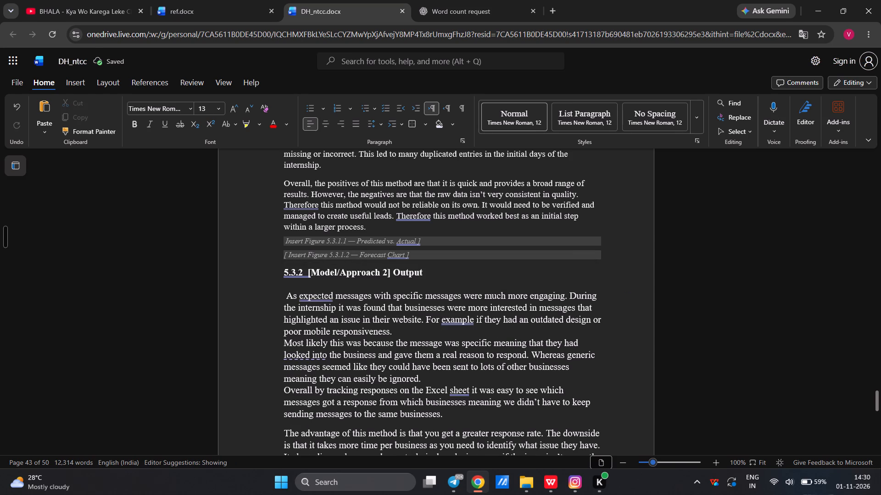
left_click_drag(423, 273, 310, 273)
key("BackSpace")
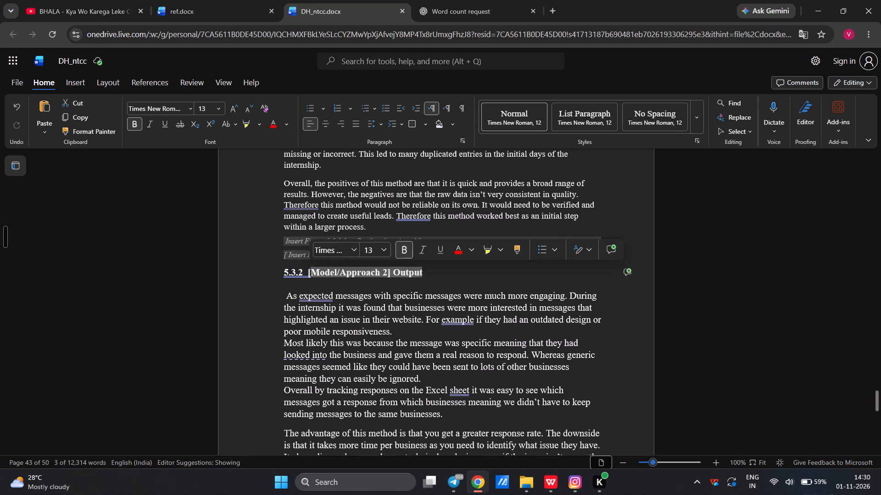
key("BackSpace")
key("ctrl+v")
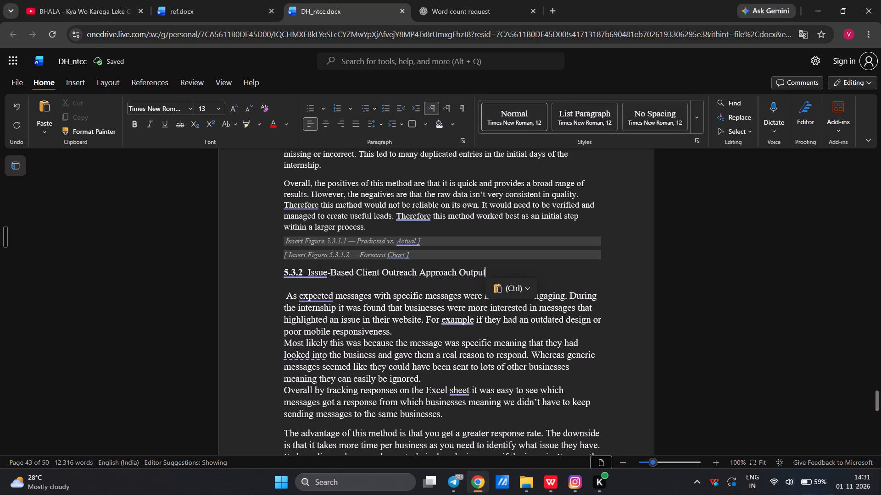
Format the 5.3.2 heading title "Issue-Based Client Outreach Approach Output" as size 14, upper case and bold.
left_click_drag(491, 269, 309, 274)
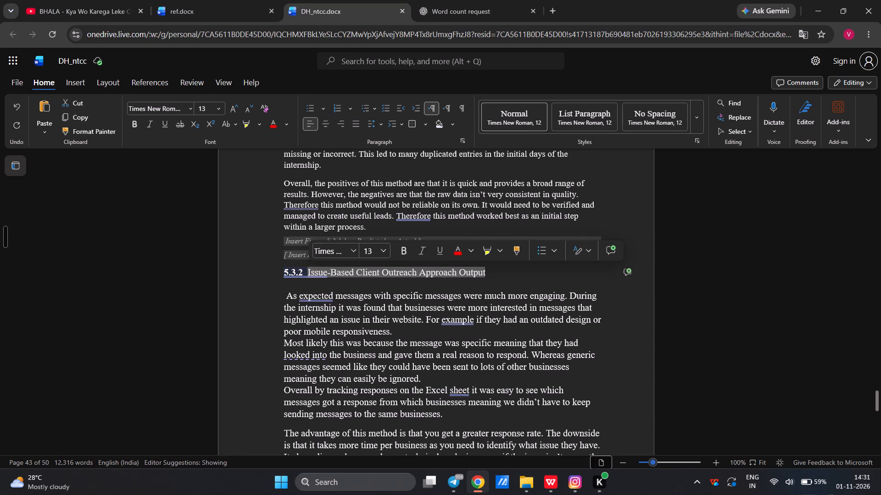
left_click(221, 110)
left_click(216, 208)
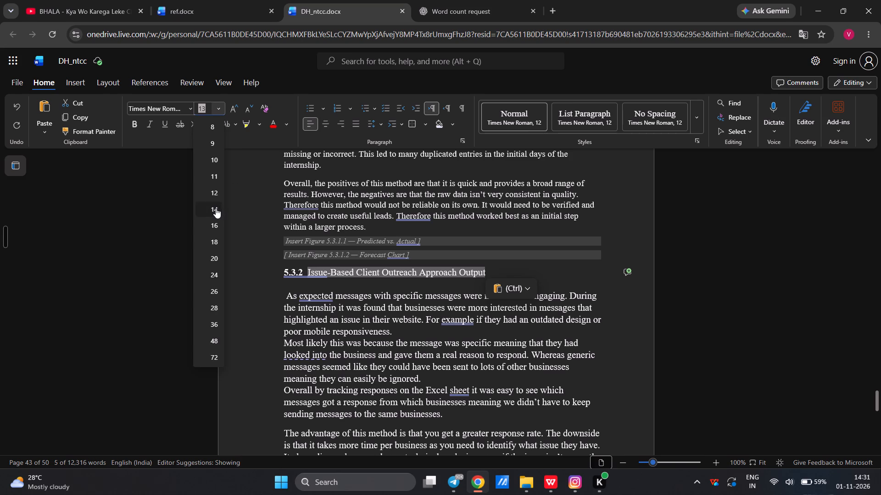
left_click(231, 121)
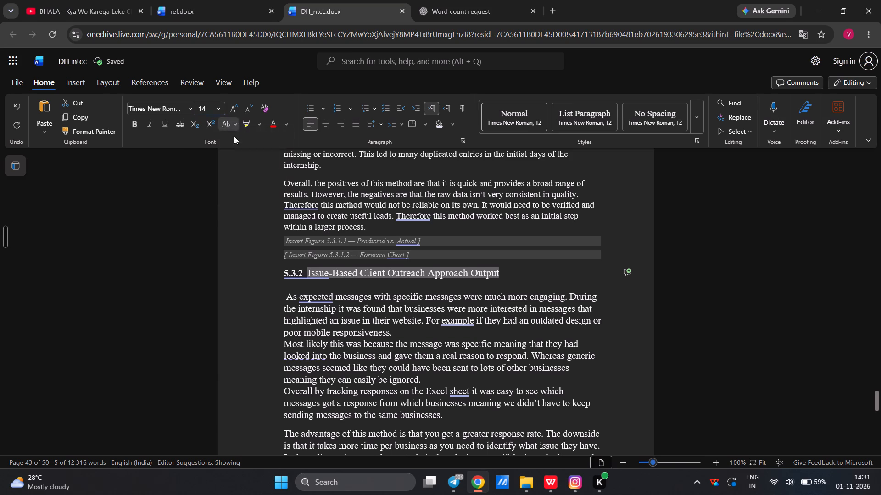
left_click(225, 119)
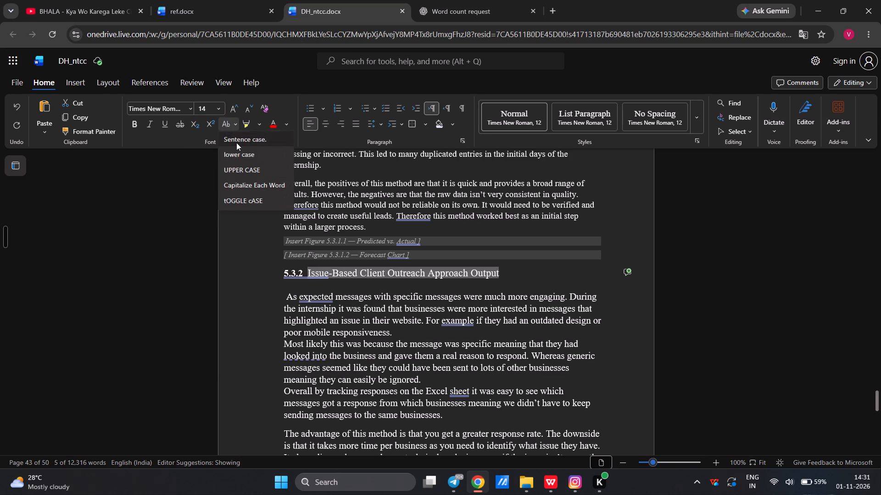
left_click(238, 169)
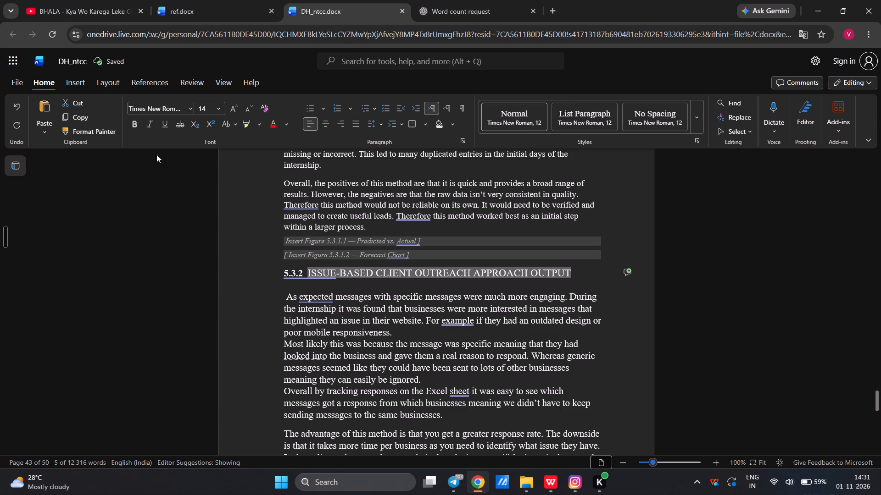
left_click(128, 120)
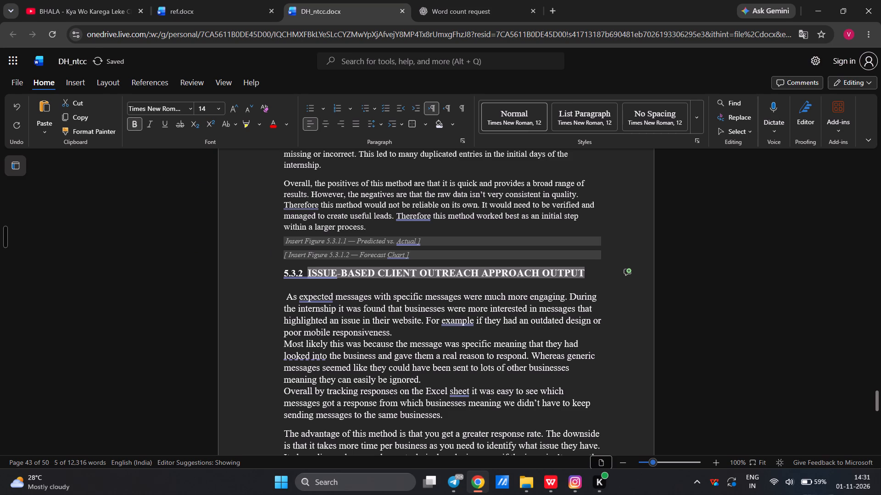
left_click(475, 288)
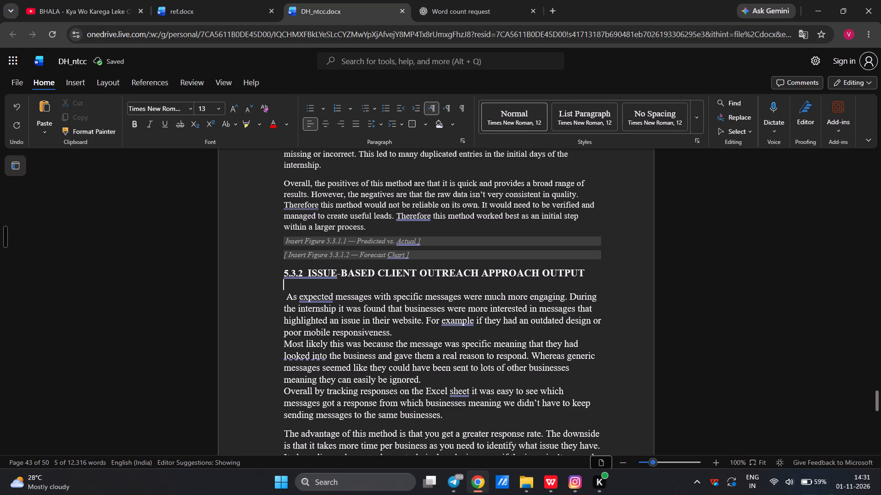
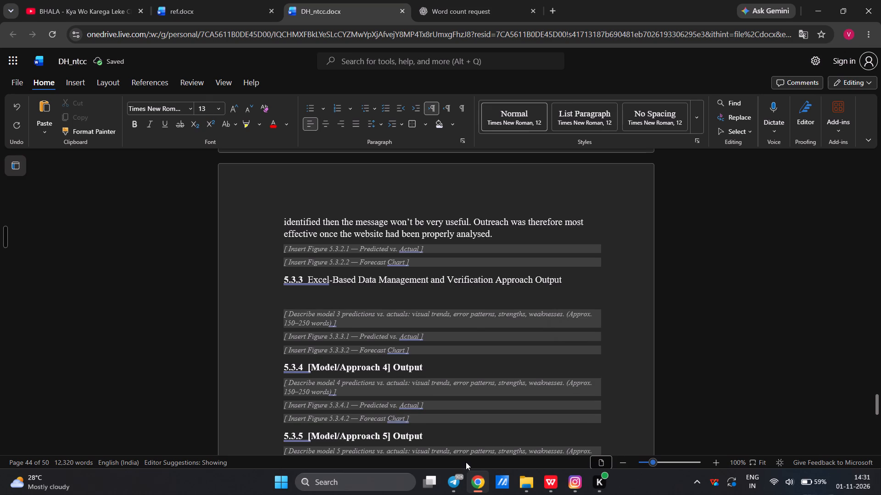
left_click_drag(282, 310, 312, 321)
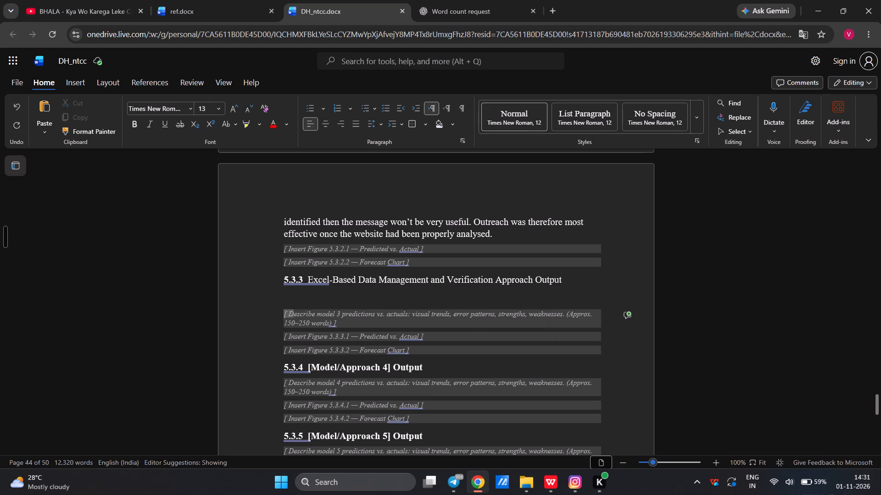
left_click_drag(312, 321, 339, 324)
key("BackSpace")
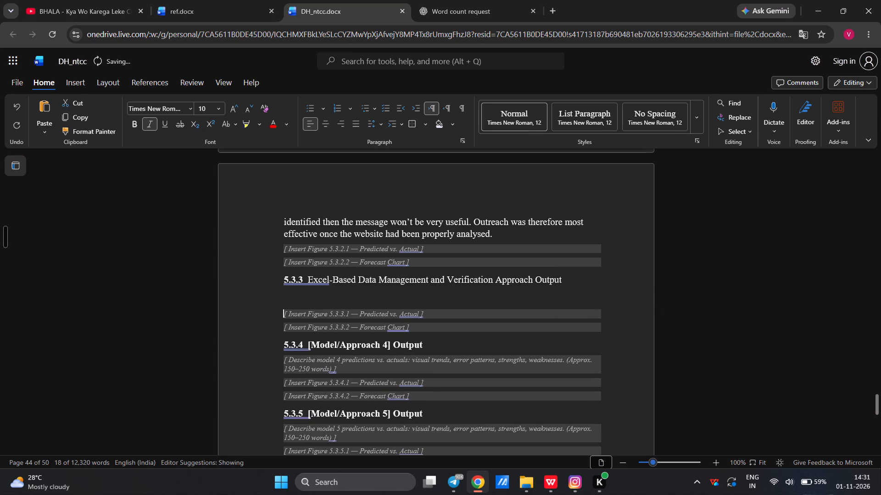
left_click(285, 305)
left_click(219, 109)
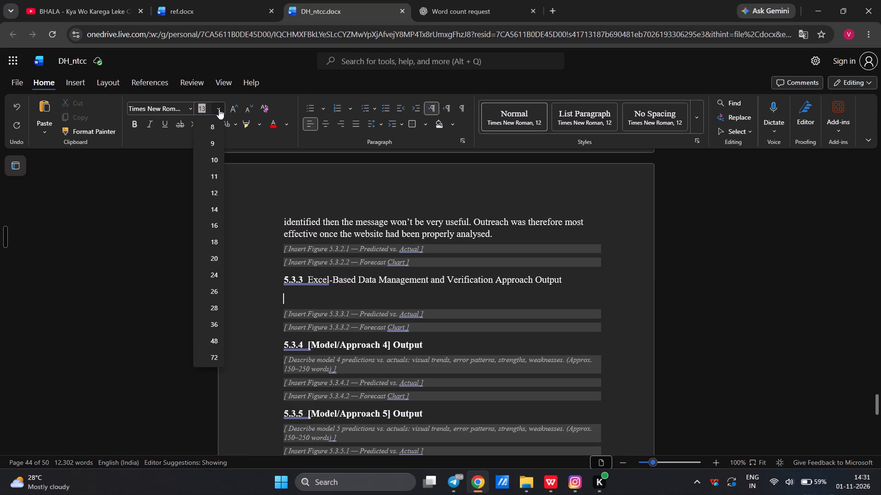
left_click(213, 193)
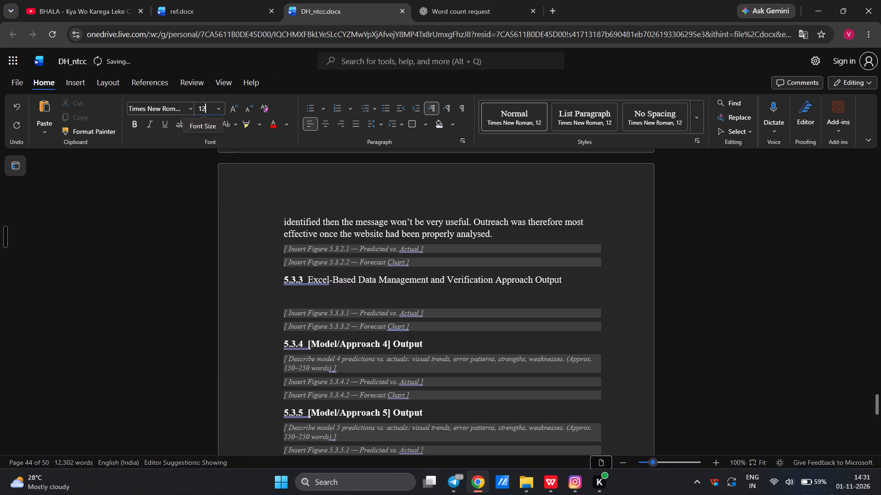
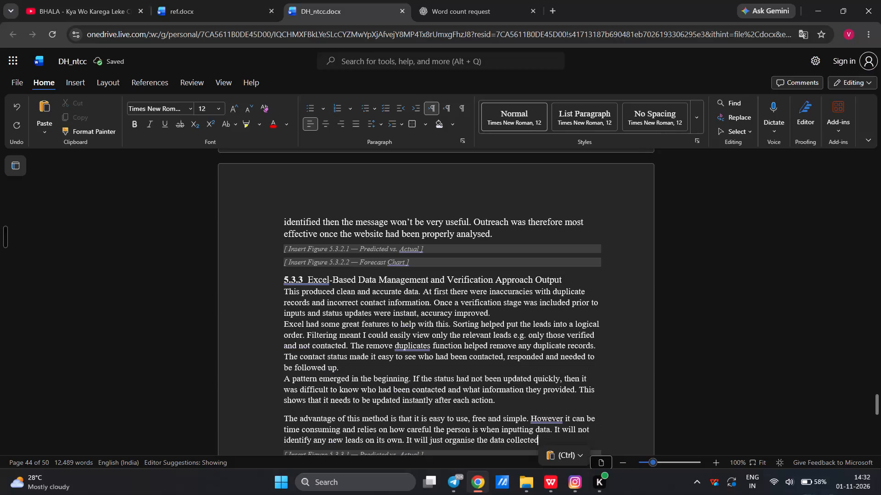
End the 5.3.3 description with a full stop and insert a blank line between heading 5.3.3 and its first paragraph.
key("period")
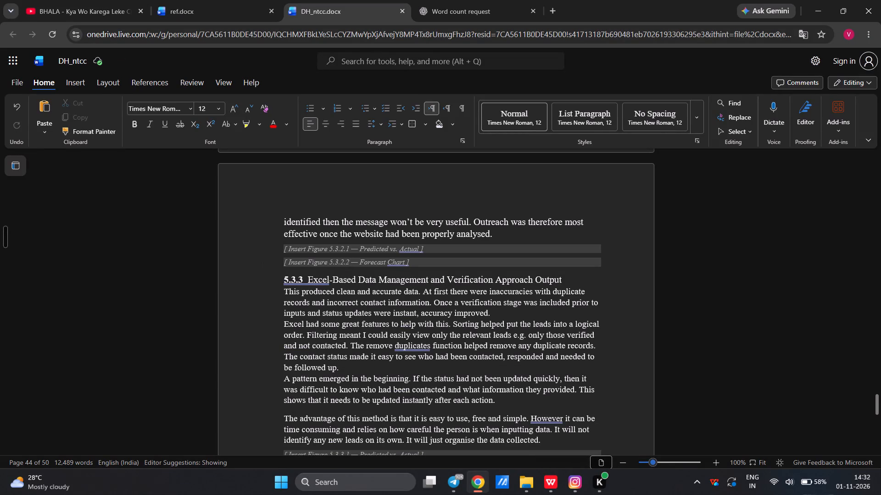
left_click(283, 291)
key("Return")
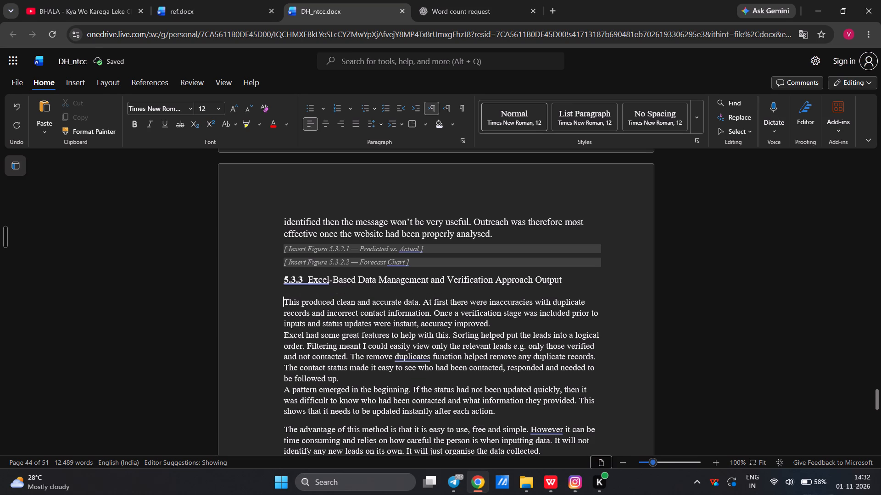
Format the heading 5.3.3 title "Excel-Based Data Management and Verification Approach Output" in bold and uppercase.
left_click_drag(566, 279, 352, 278)
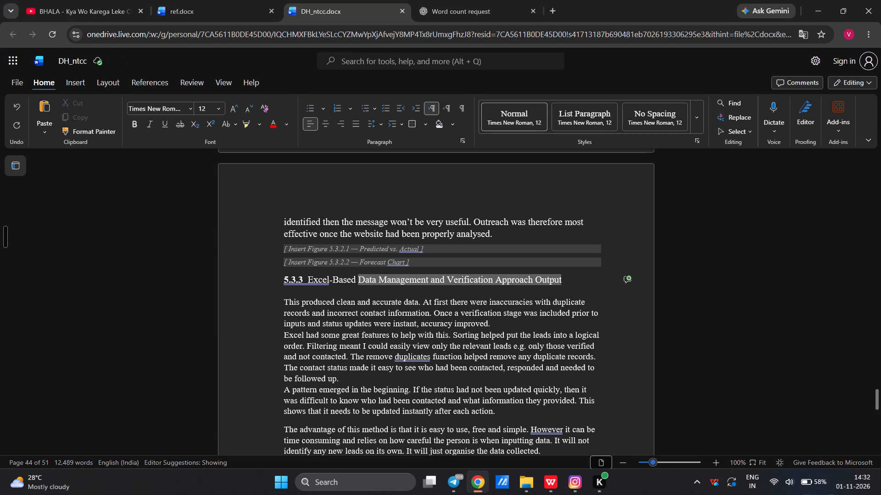
left_click_drag(352, 278, 308, 280)
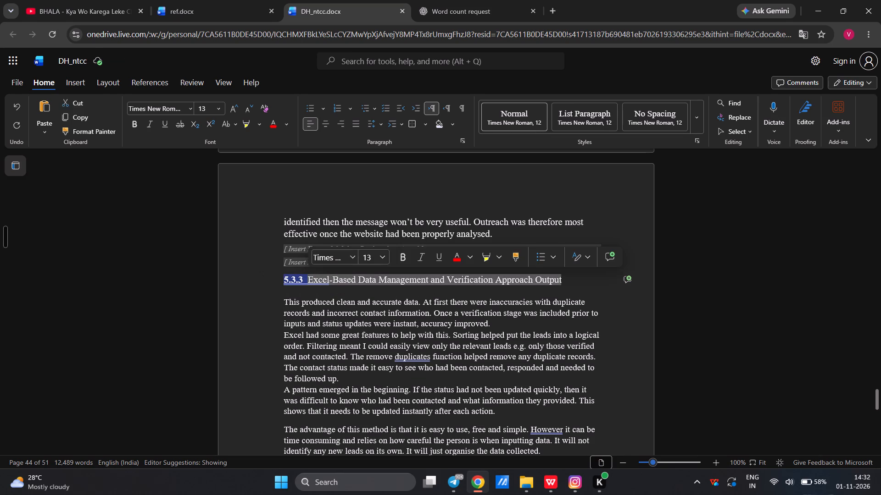
left_click(131, 129)
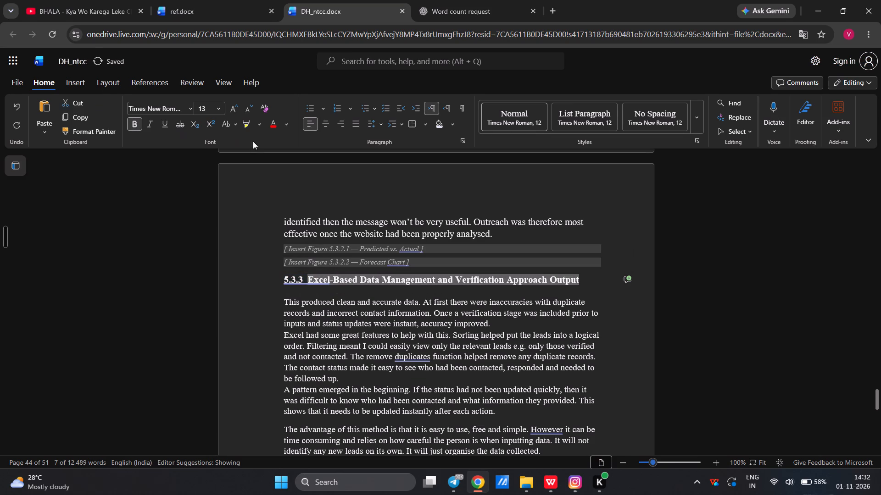
left_click(225, 126)
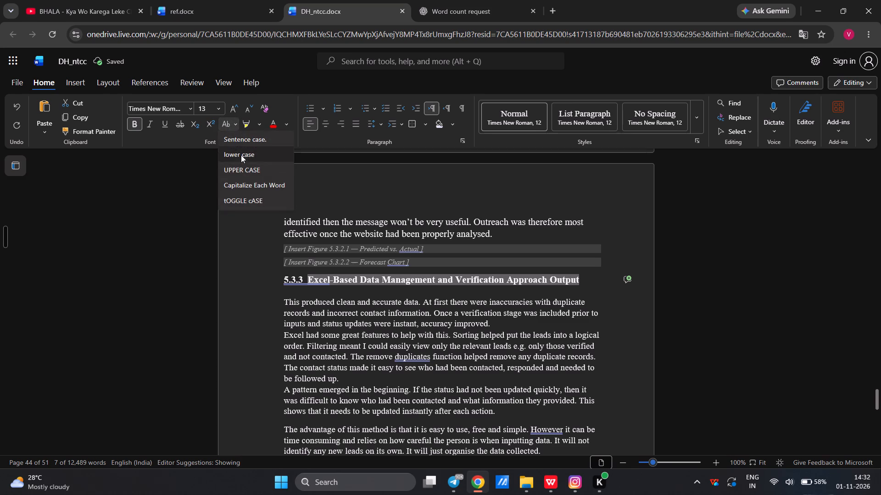
left_click(242, 168)
left_click(283, 318)
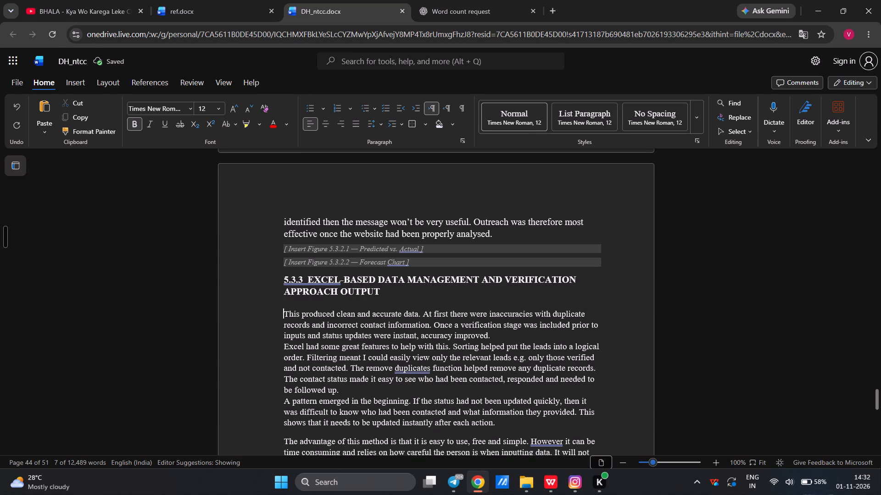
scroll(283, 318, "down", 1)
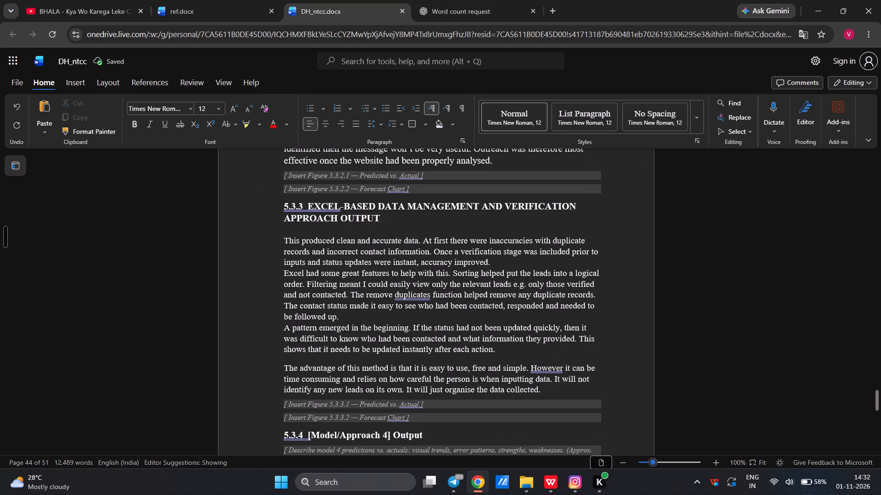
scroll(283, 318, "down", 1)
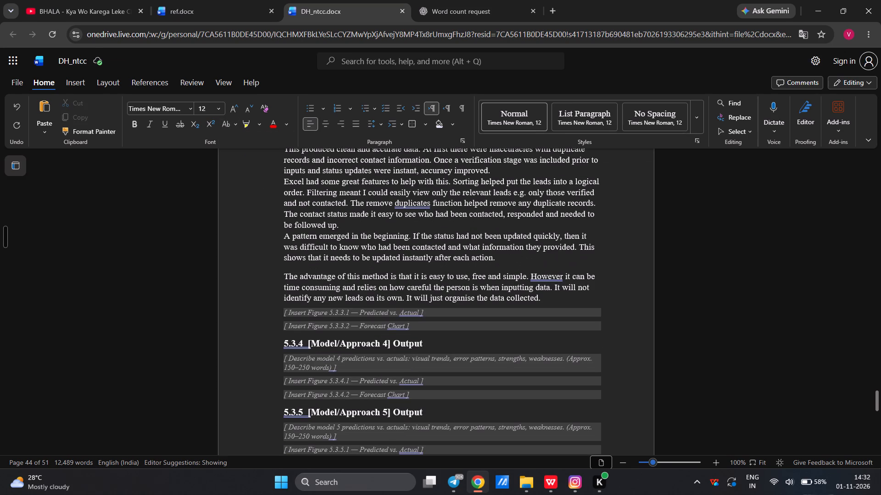
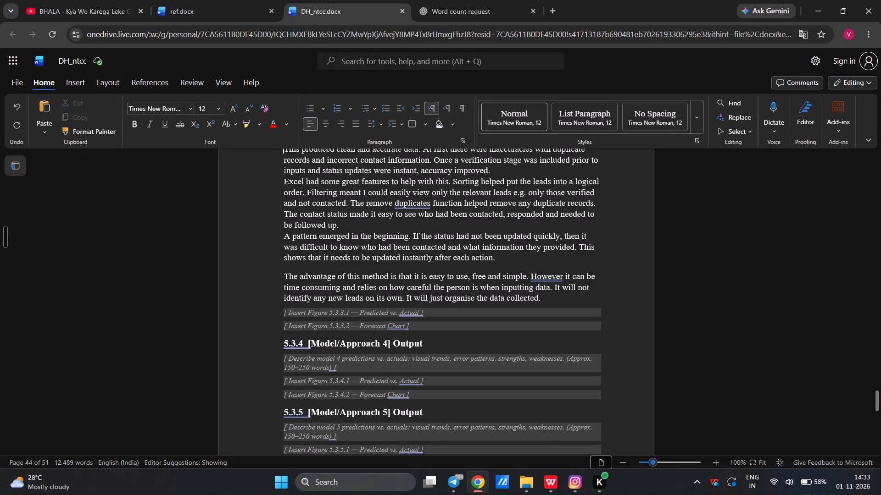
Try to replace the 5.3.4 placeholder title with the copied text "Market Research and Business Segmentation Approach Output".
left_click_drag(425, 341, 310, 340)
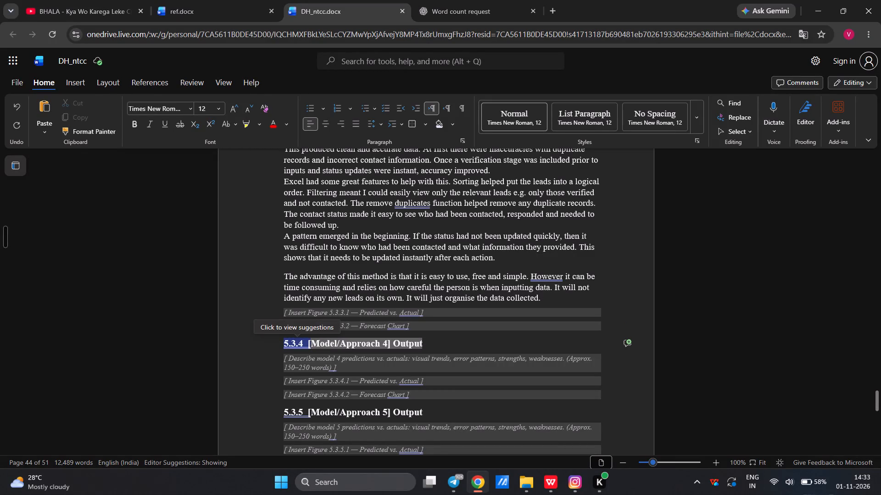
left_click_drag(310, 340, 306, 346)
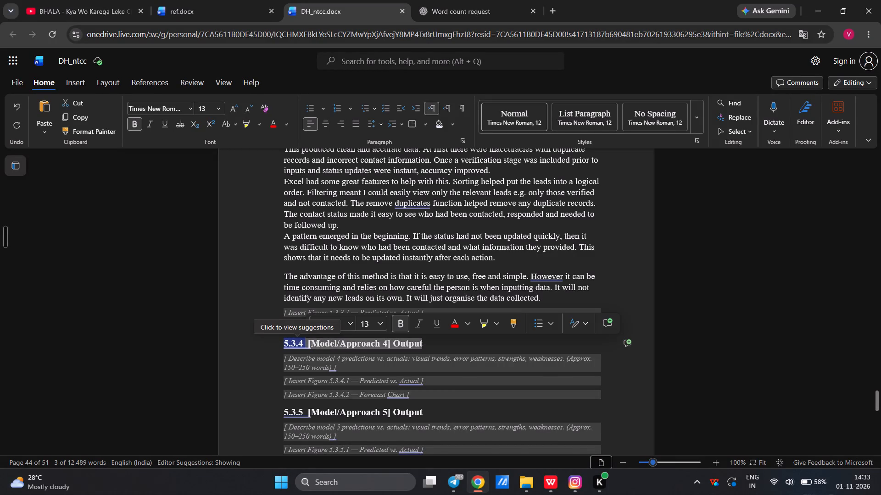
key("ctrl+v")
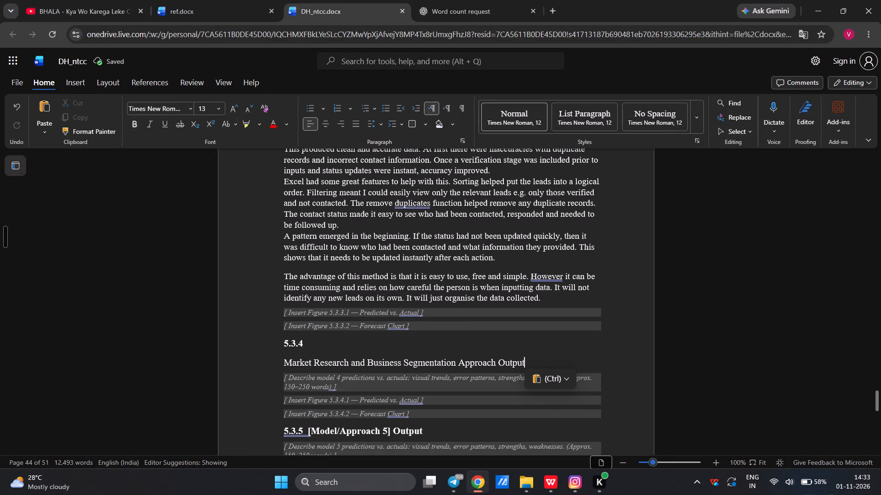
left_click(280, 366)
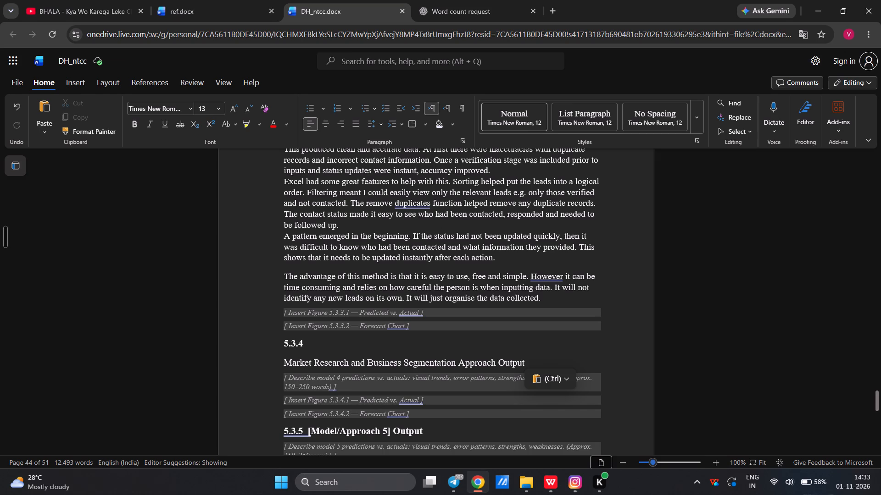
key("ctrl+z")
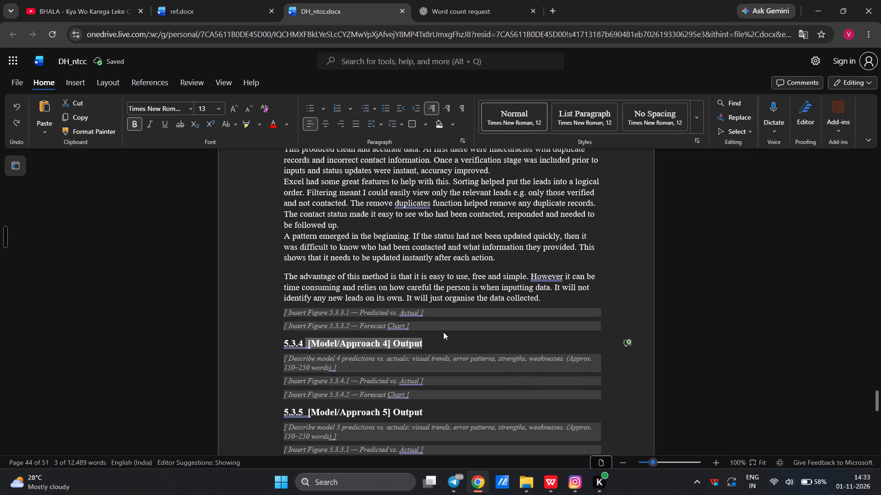
Replace only the "[Model/Approach 4] Output" text of heading 5.3.4 with the copied "Market Research and Business Segmentation Approach Output", keeping the number.
left_click(434, 344)
left_click_drag(434, 344, 318, 349)
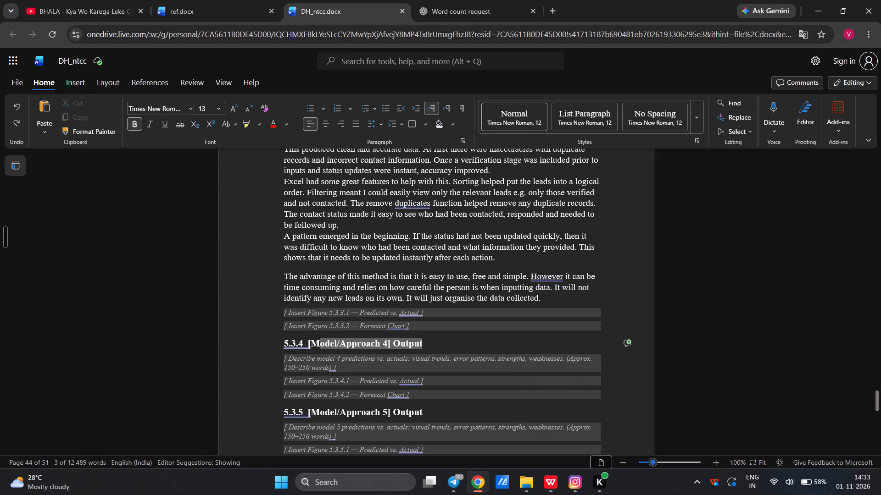
left_click_drag(318, 349, 308, 348)
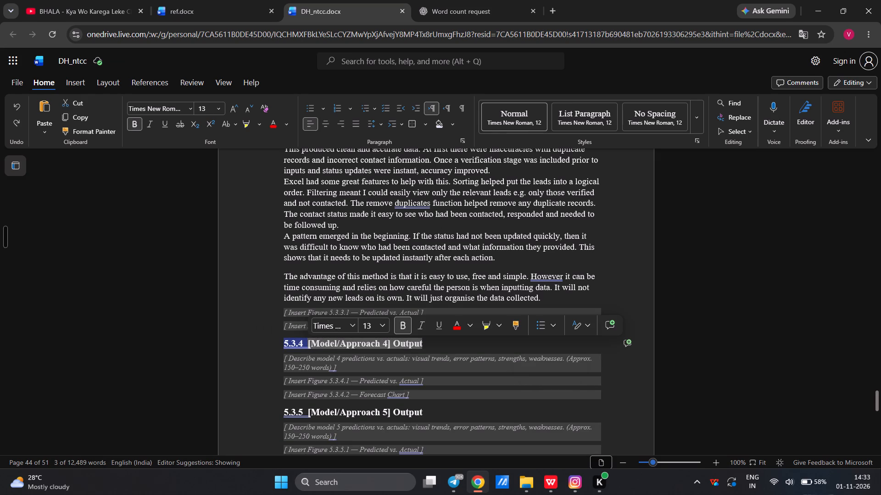
key("ctrl+v")
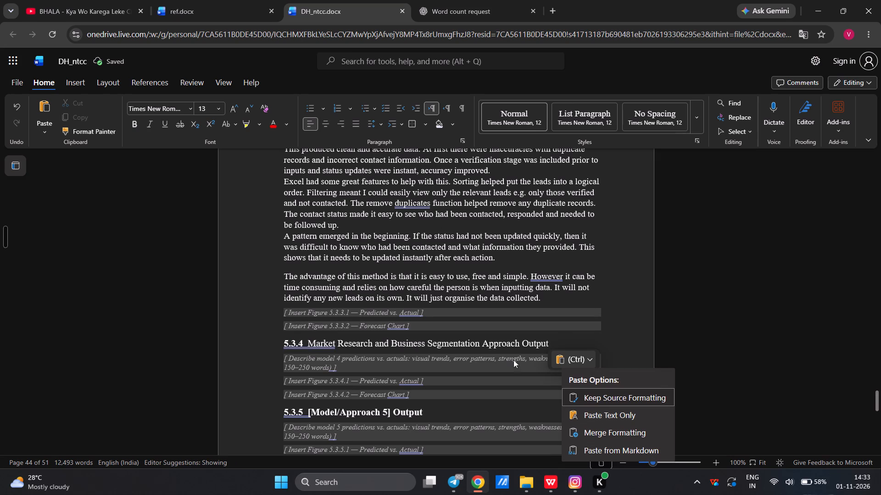
left_click(558, 335)
Format the heading 5.3.4 title at font size 12 in bold uppercase.
left_click_drag(548, 340, 502, 343)
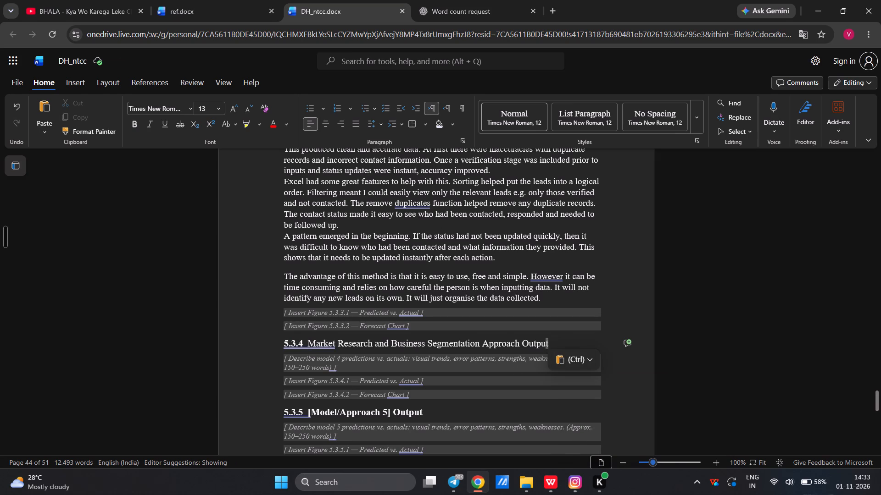
left_click_drag(502, 343, 311, 341)
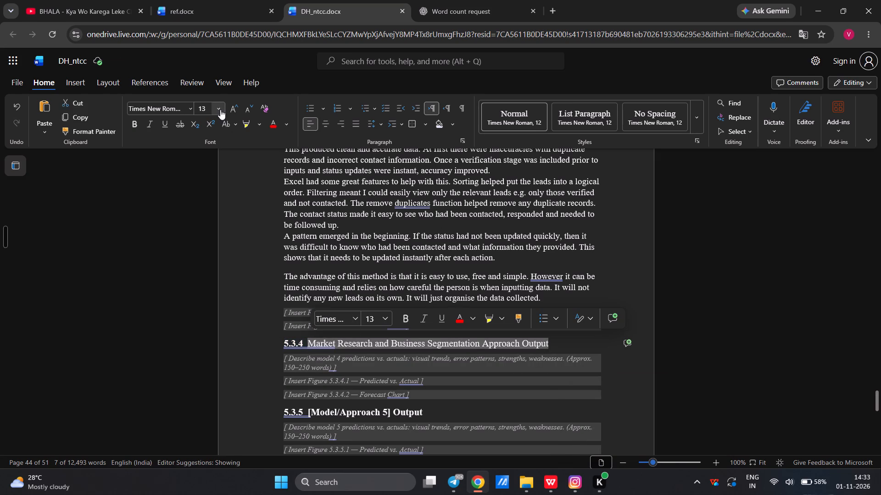
left_click(220, 110)
left_click(213, 193)
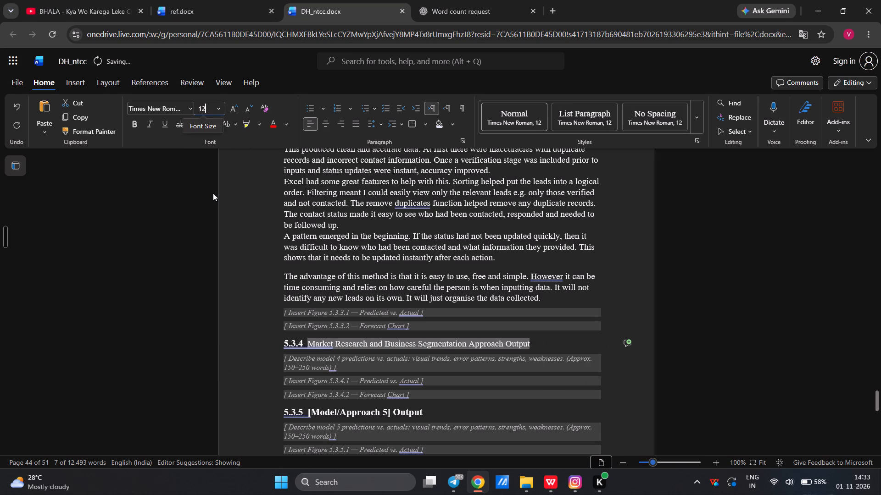
left_click(230, 126)
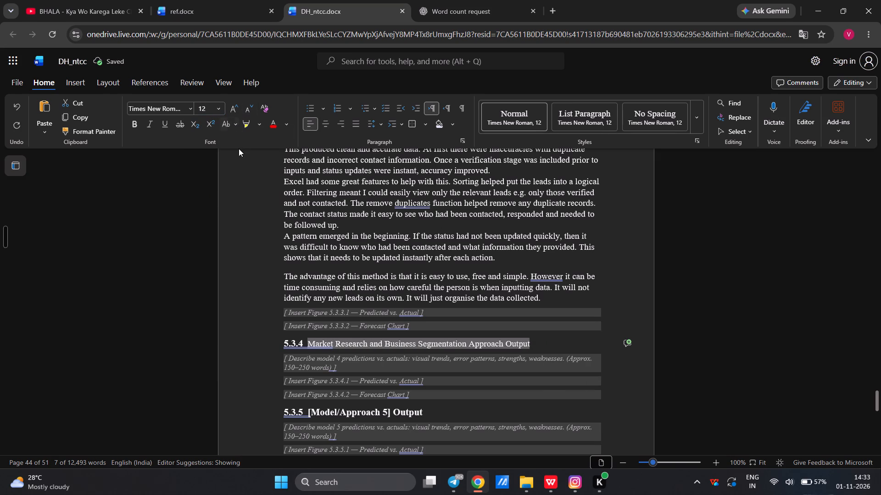
left_click(229, 123)
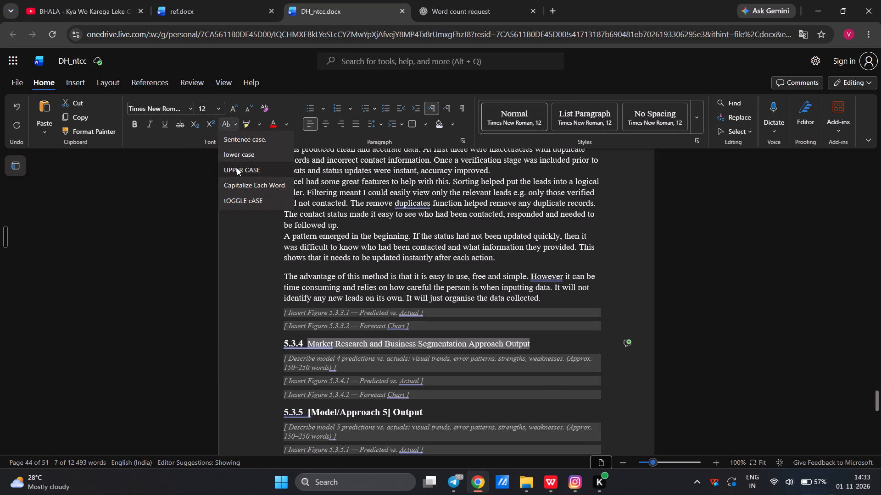
left_click(237, 168)
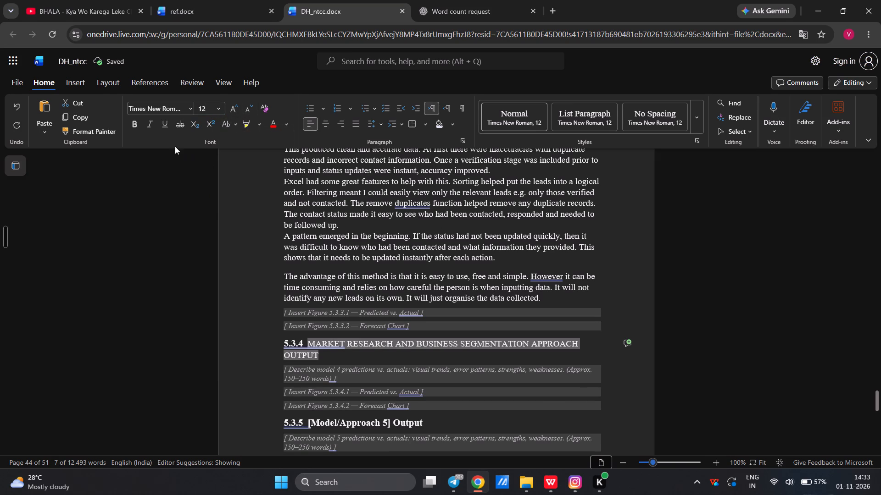
left_click(128, 126)
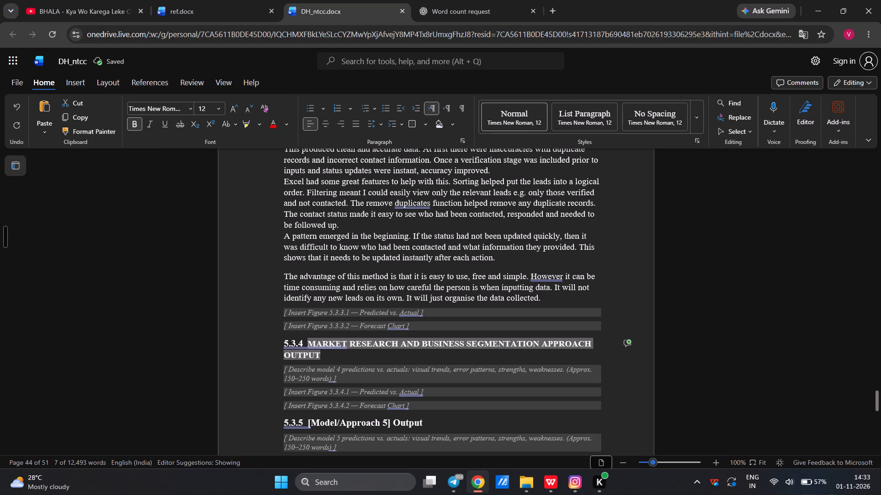
Insert two empty paragraphs directly below the heading 5.3.4 title.
left_click(327, 352)
scroll(327, 352, "down", 1)
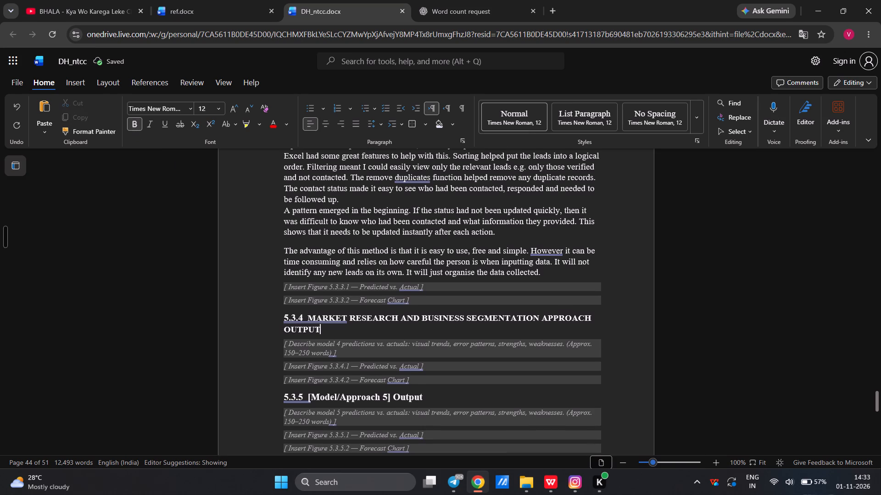
key("Return")
key("Return")
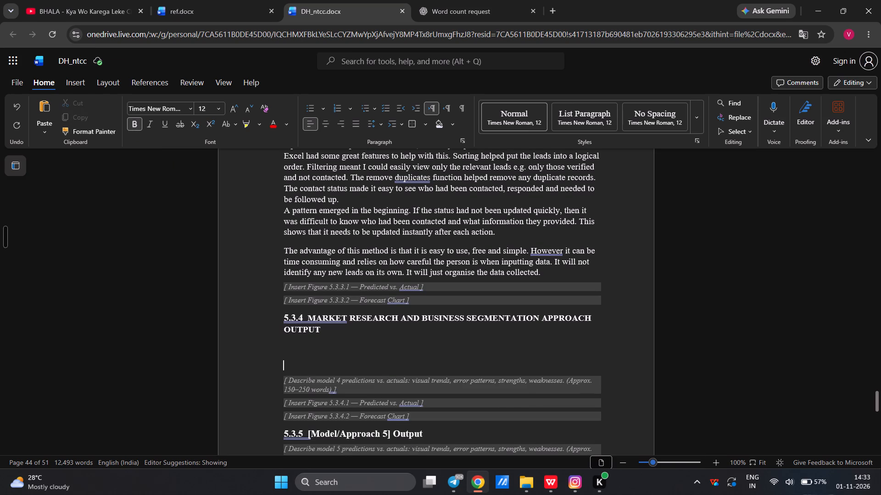
Delete the model 4 description placeholder and place the cursor in the first empty paragraph below heading 5.3.4.
left_click_drag(343, 388, 323, 388)
left_click_drag(323, 388, 277, 379)
key("BackSpace")
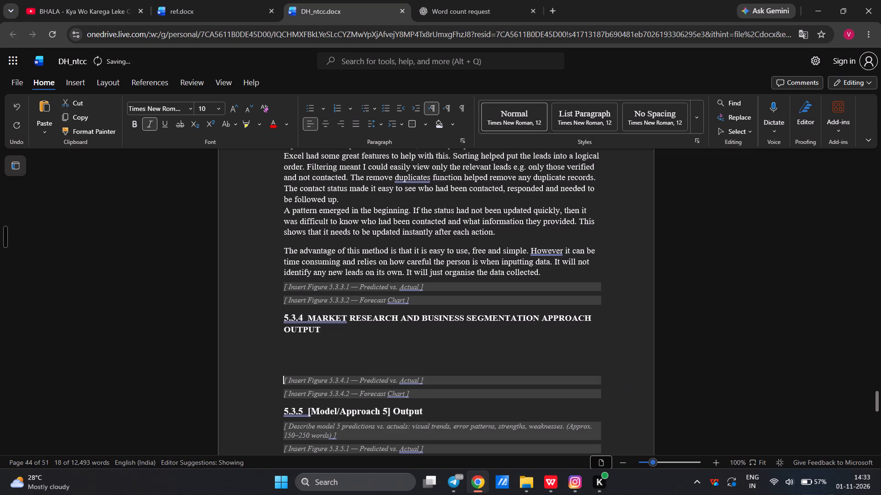
left_click(290, 353)
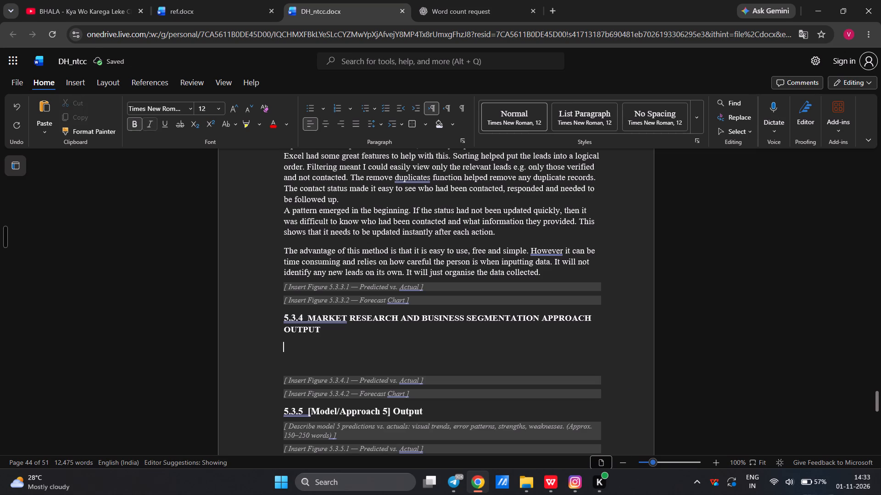
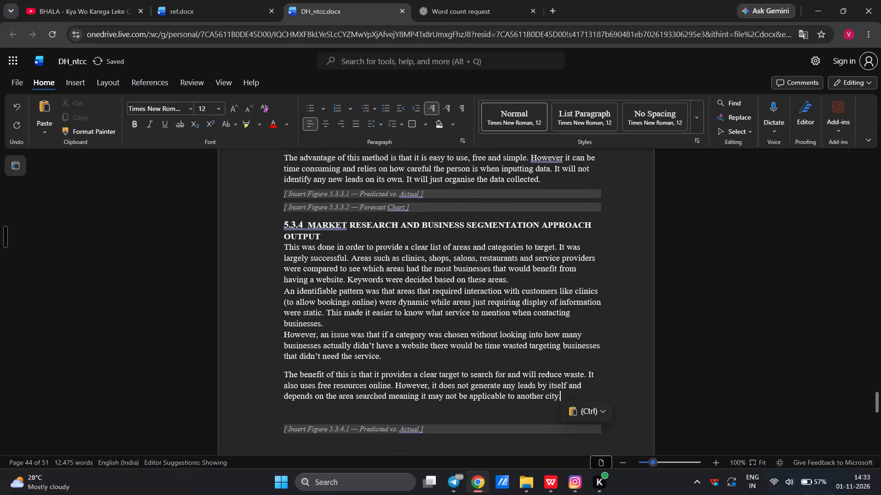
Place the cursor at the end of the 5.3.5 heading placeholder "[Model/Approach 5] Output".
left_click(307, 336)
scroll(361, 346, "down", 1)
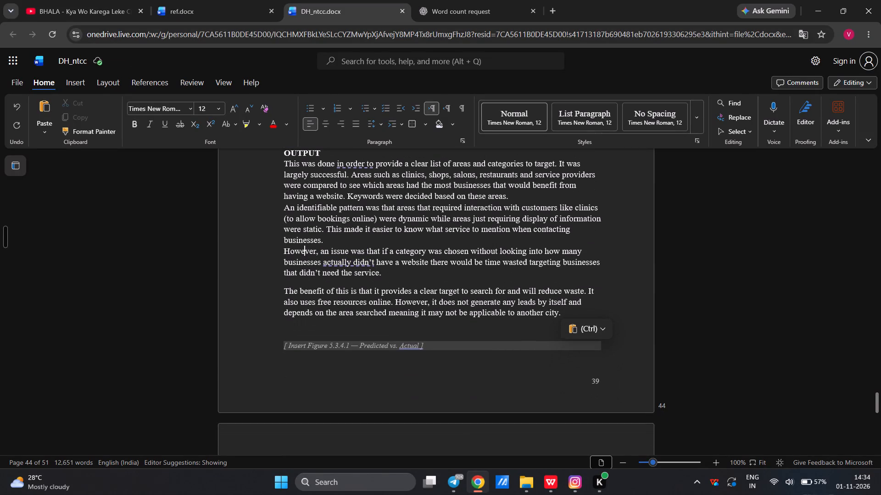
scroll(430, 373, "down", 2)
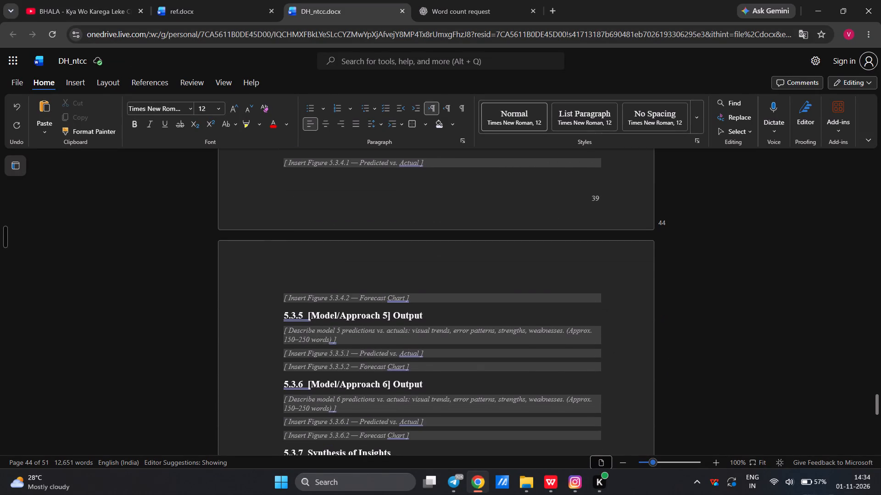
scroll(430, 373, "down", 1)
left_click(425, 312)
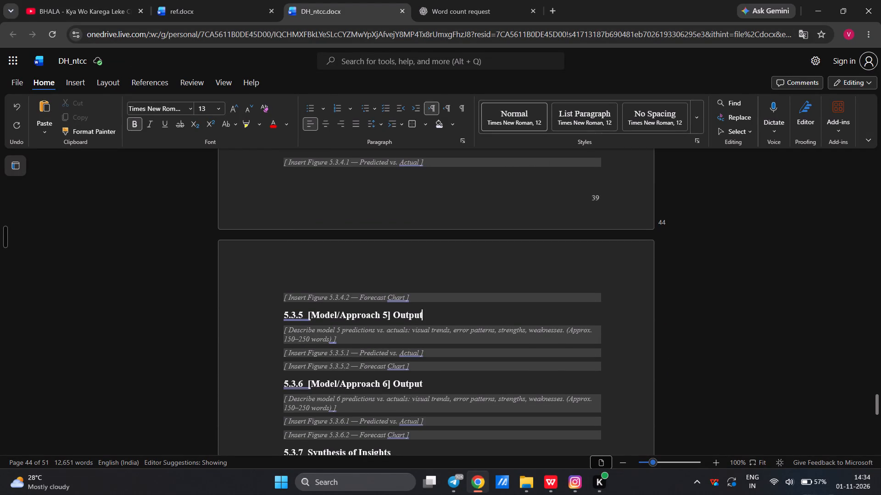
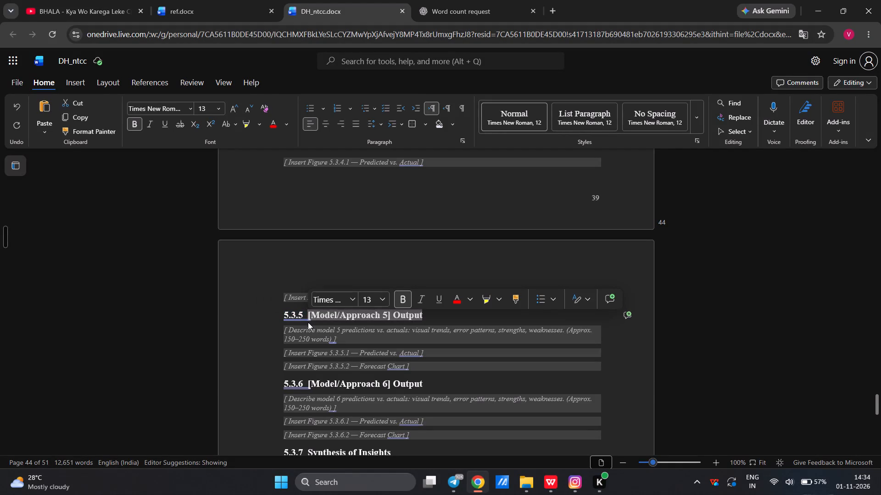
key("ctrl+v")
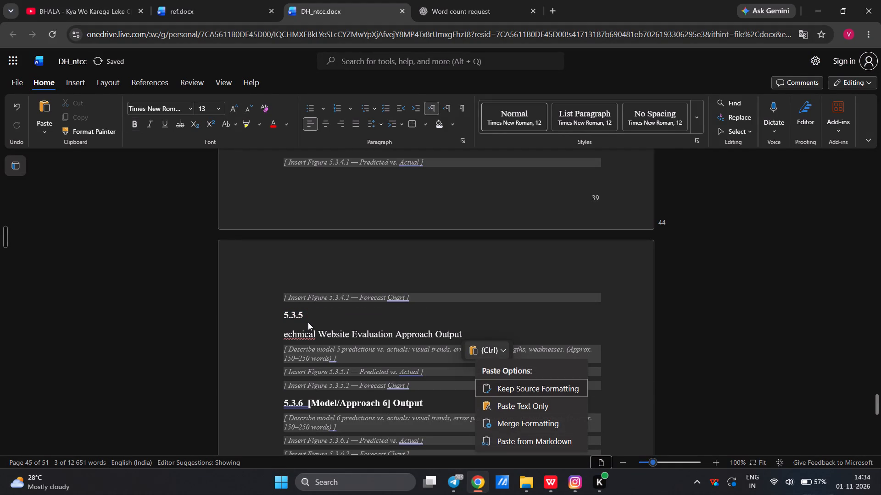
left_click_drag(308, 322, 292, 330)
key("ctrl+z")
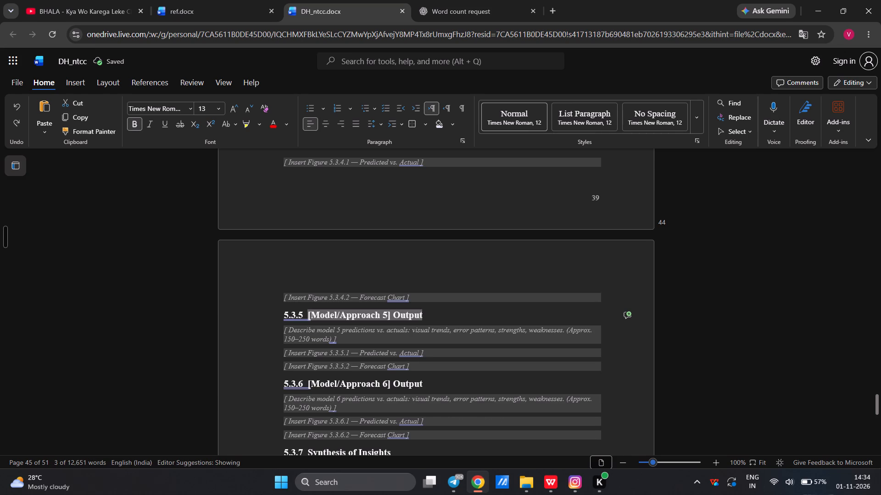
Replace the 5.3.5 heading placeholder "[Model/Approach 5] Output" with the copied text "echnical Website Evaluation Approach Output", keeping the section number.
left_click(426, 319)
left_click_drag(426, 314, 307, 318)
key("ctrl+v")
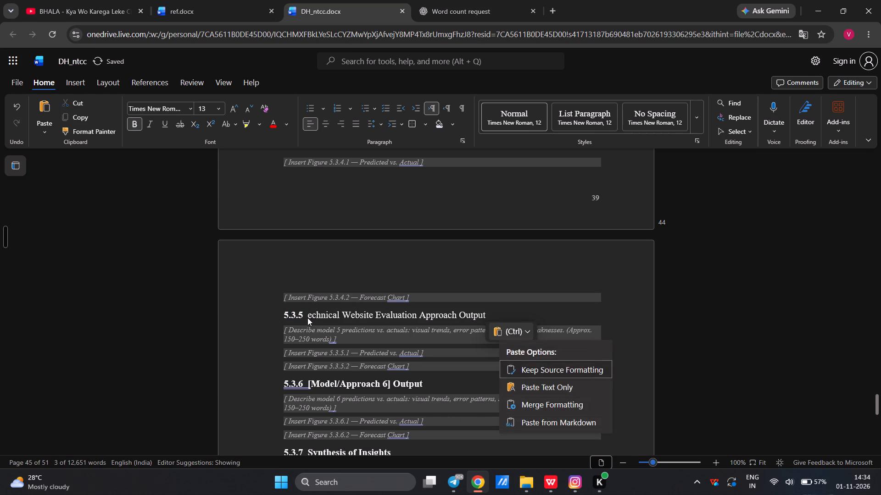
Correct the misspelled first word of the 5.3.5 heading to "Technical" with a capital T.
left_click(309, 312)
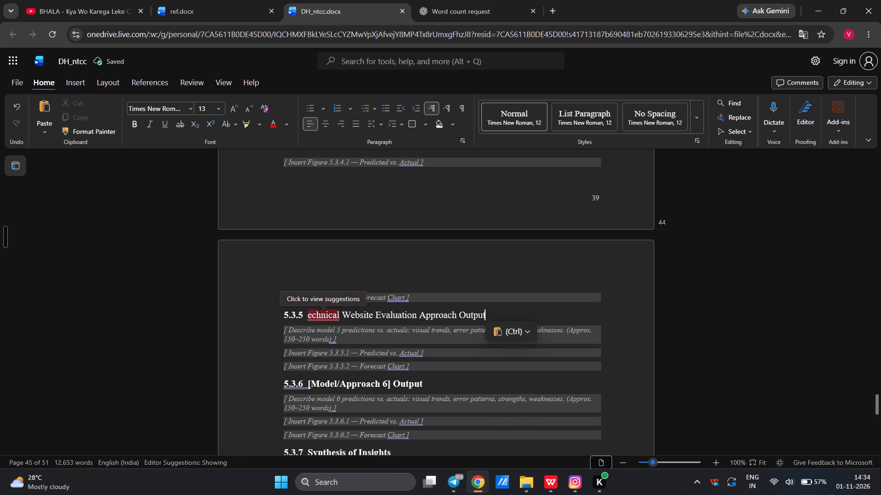
left_click(309, 312)
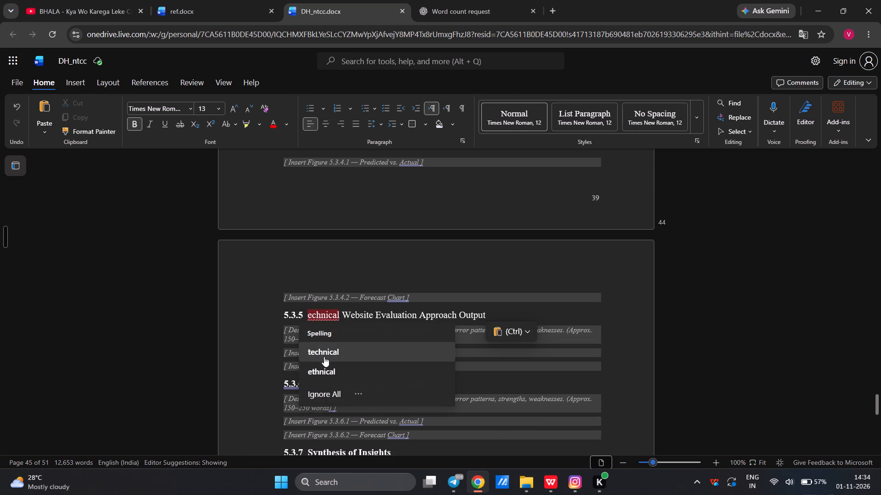
right_click(324, 357)
left_click(320, 355)
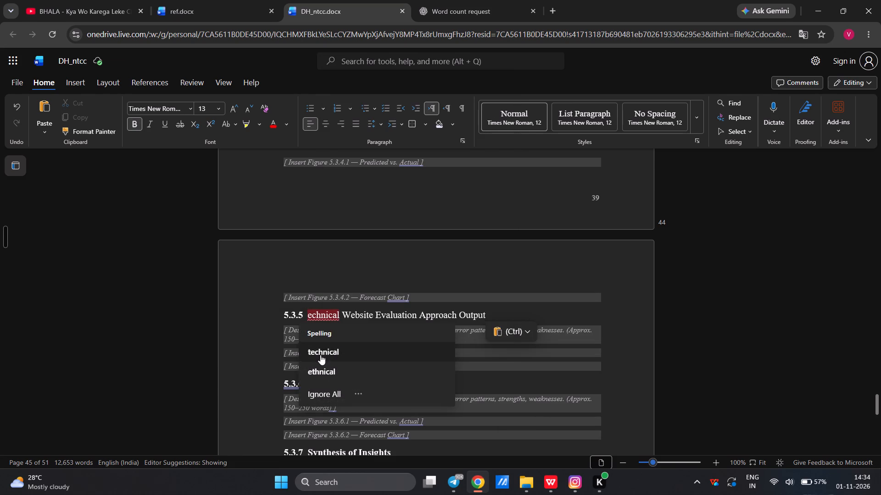
key("Right")
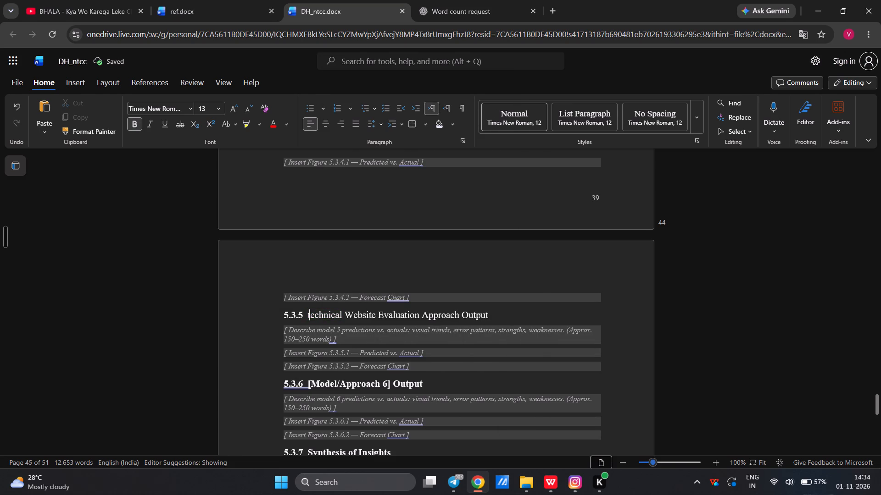
key("BackSpace")
key("shift+t")
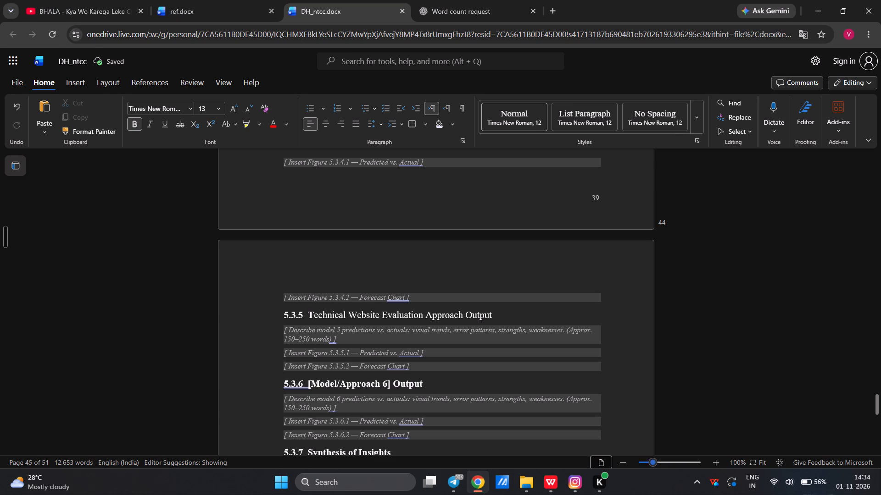
Format the 5.3.5 heading text "Technical Website Evaluation Approach Output" as size 14, all uppercase and bold.
left_click_drag(499, 315, 325, 314)
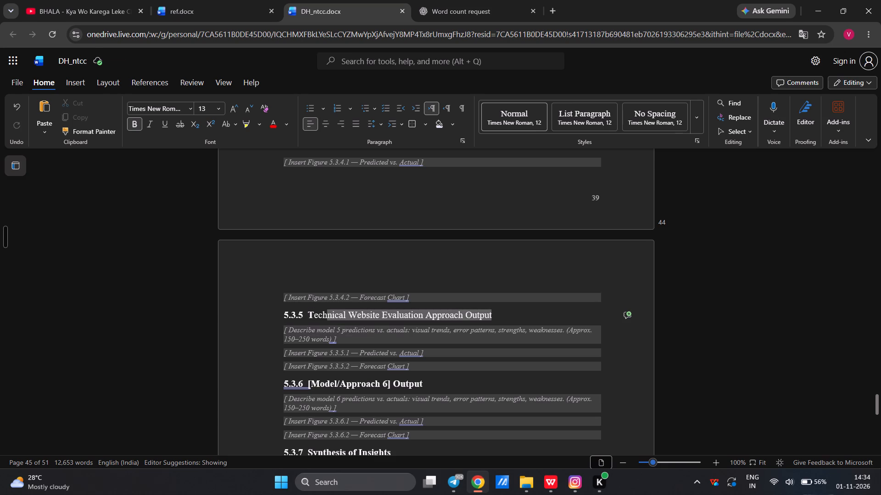
left_click_drag(325, 314, 311, 315)
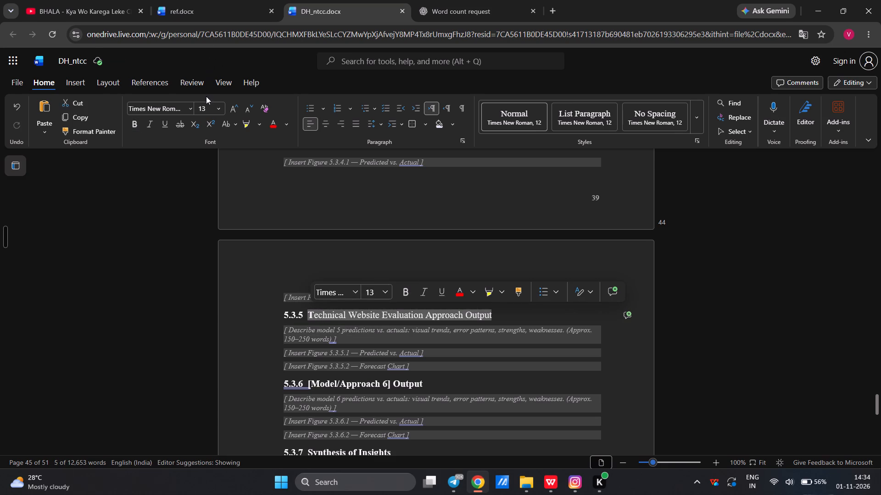
left_click(217, 105)
left_click(212, 206)
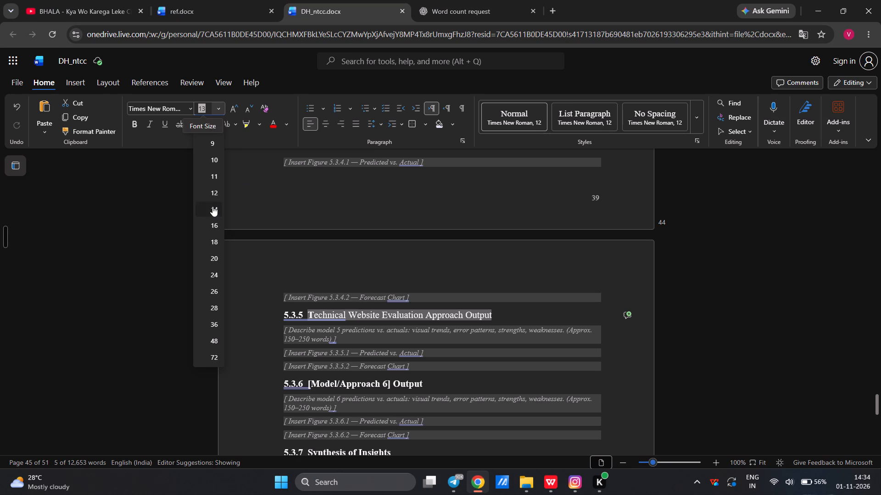
left_click(140, 124)
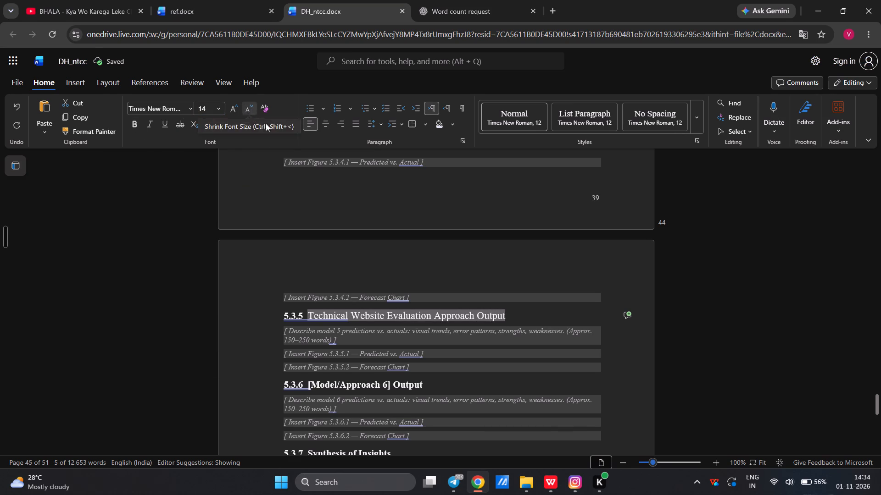
left_click(230, 121)
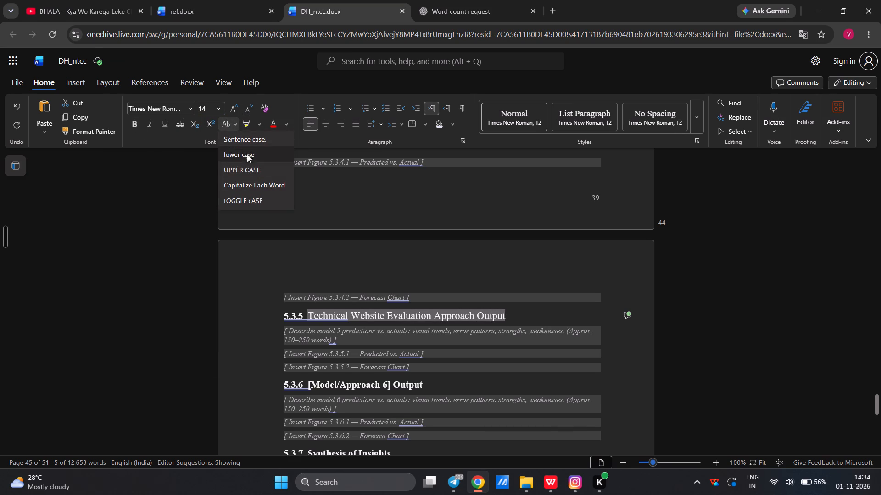
left_click(248, 166)
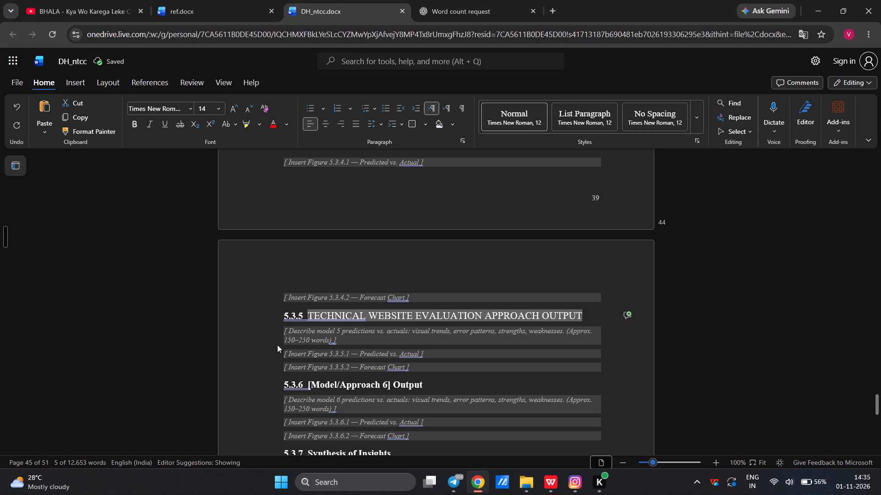
left_click(136, 122)
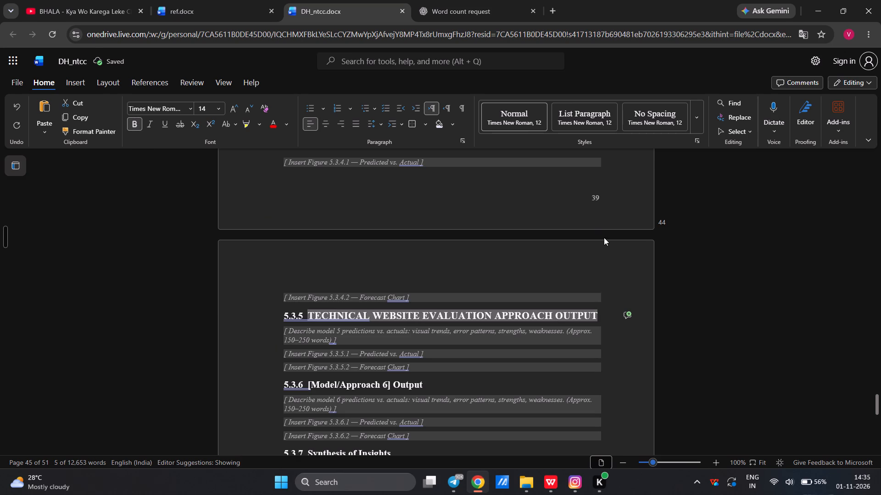
Add an empty paragraph below heading 5.3.5 and delete the model 5 description placeholder beneath it.
left_click(599, 317)
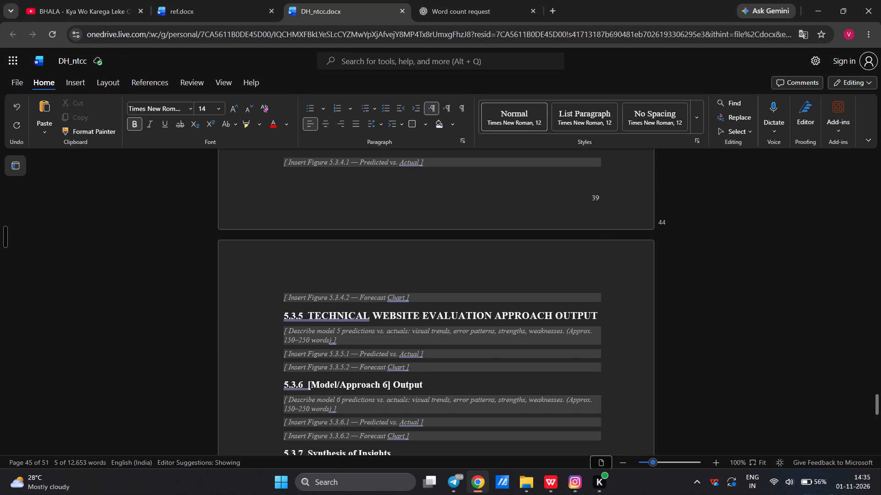
key("Return")
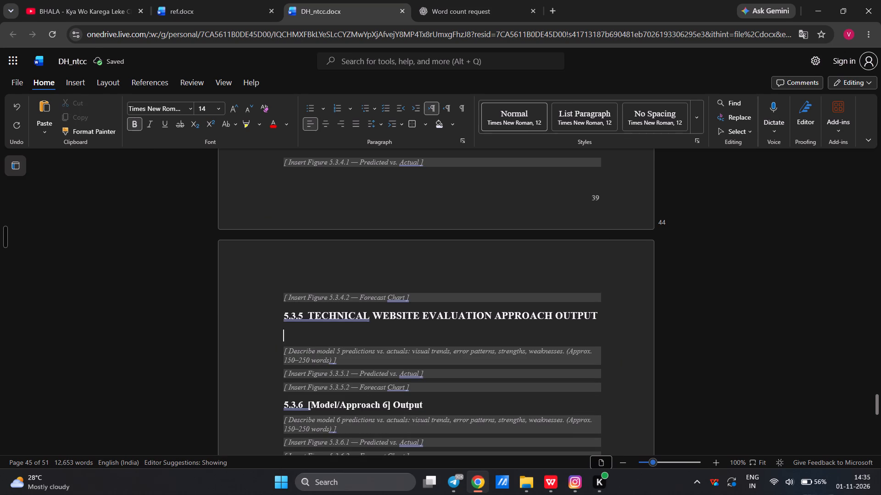
left_click(279, 349)
left_click_drag(279, 349, 298, 352)
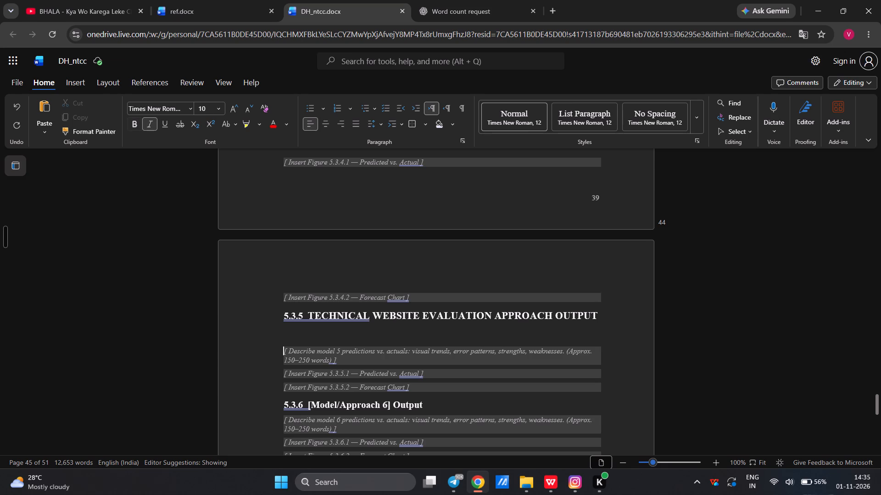
left_click_drag(298, 352, 348, 362)
key("BackSpace")
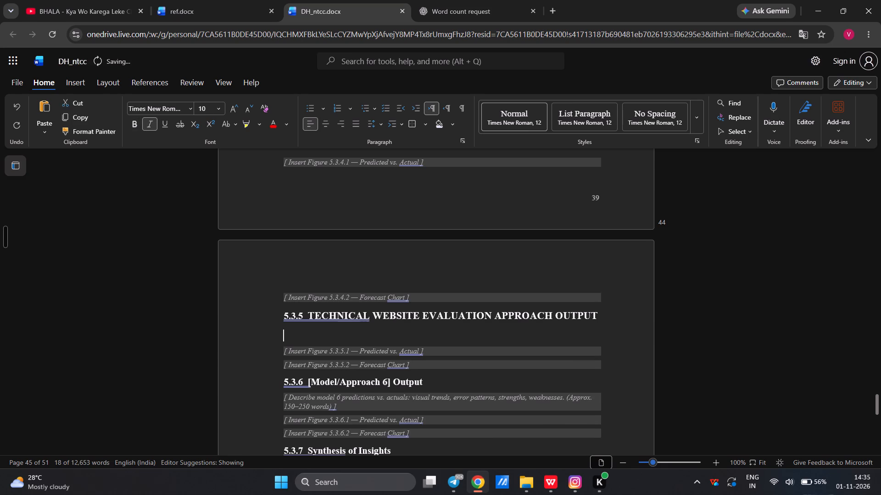
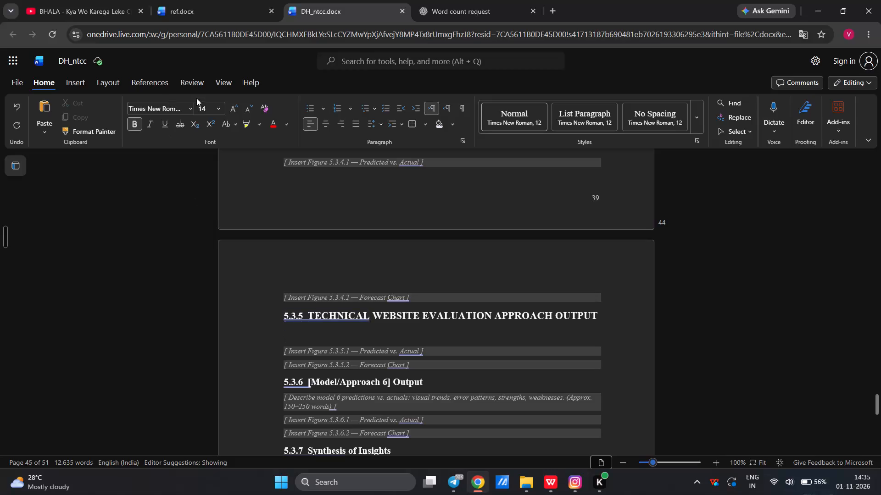
Paste the copied website evaluation description at font size 12 into the empty paragraph below heading 5.3.5.
left_click(215, 105)
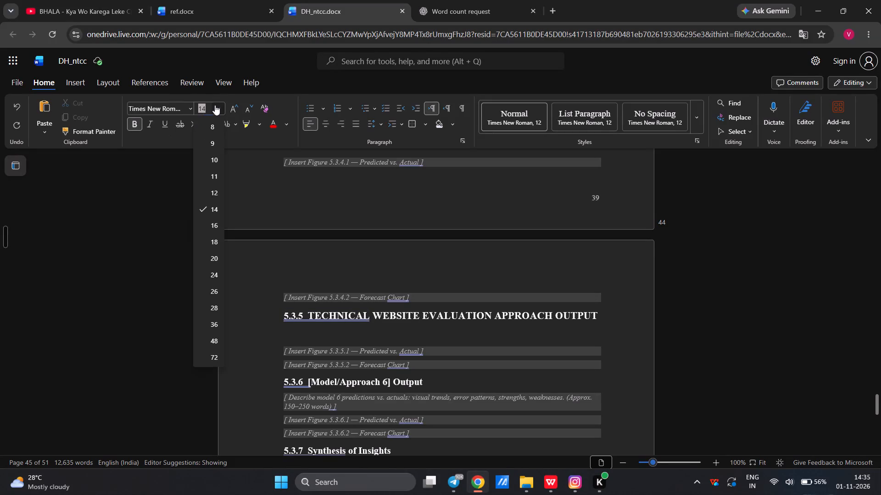
left_click(214, 192)
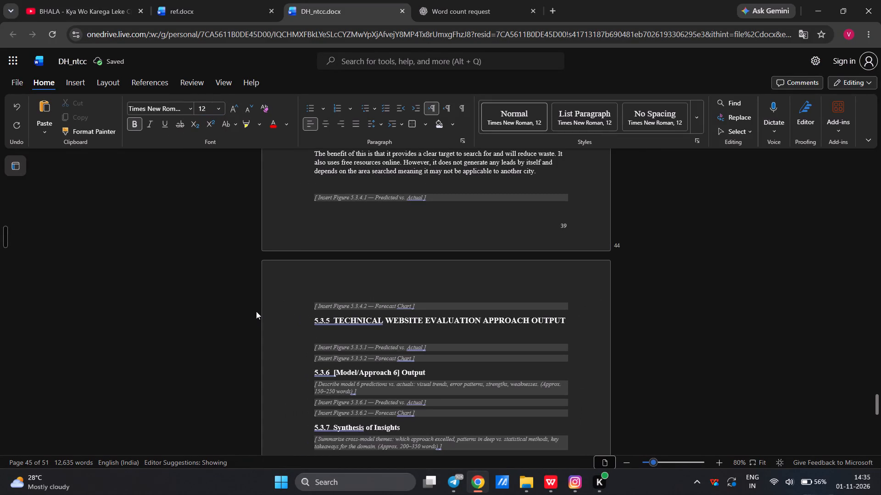
key("ctrl+v")
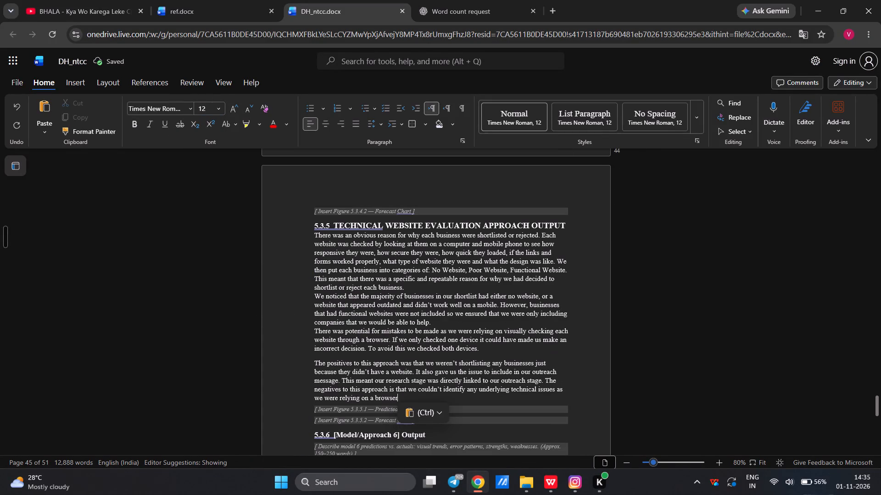
scroll(325, 251, "up", 1)
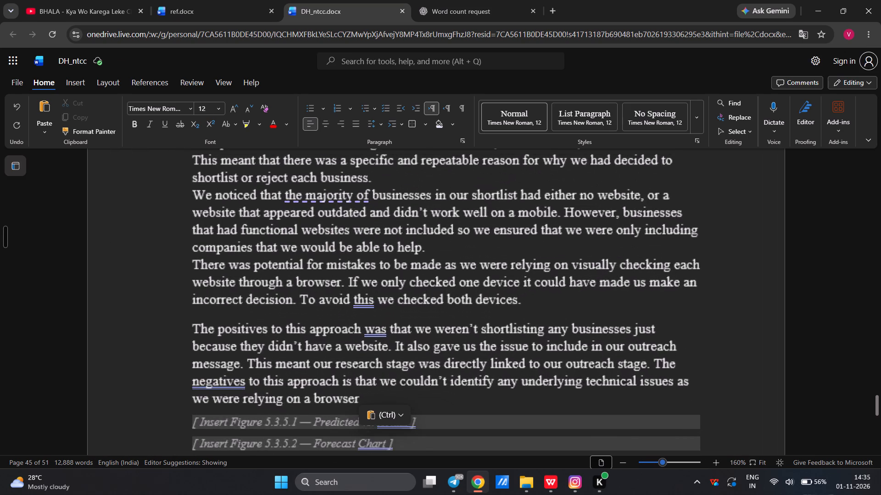
scroll(325, 251, "up", 2)
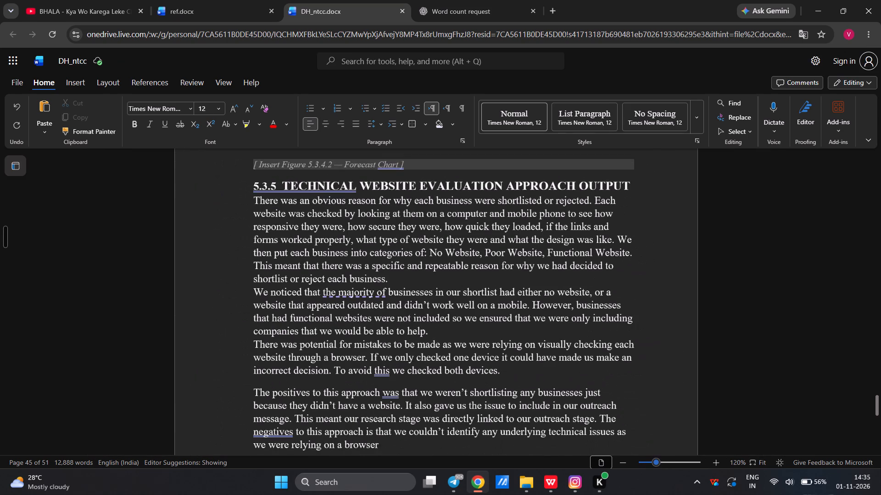
Insert a blank line between the 5.3.5 heading and the first paragraph of its description.
left_click(249, 198)
key("Return")
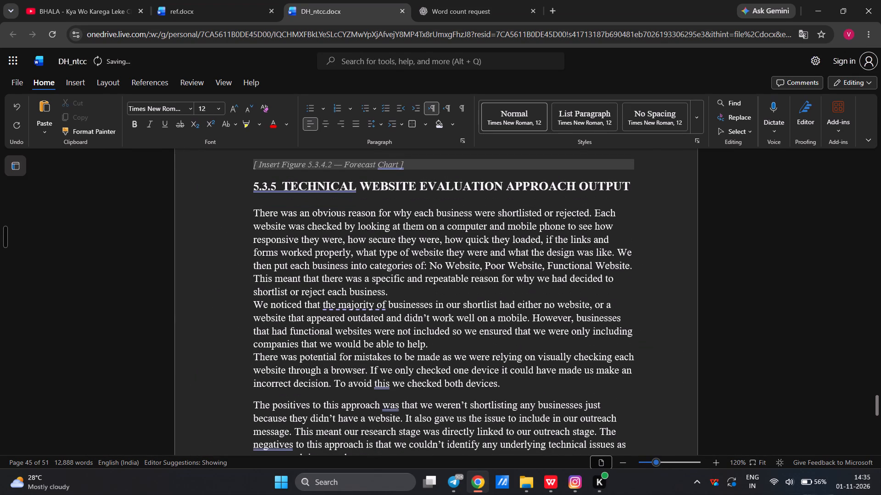
Look over the remaining placeholders under headings 5.3.6 and 5.3.7 following the 5.3.5 description.
scroll(249, 198, "down", 3)
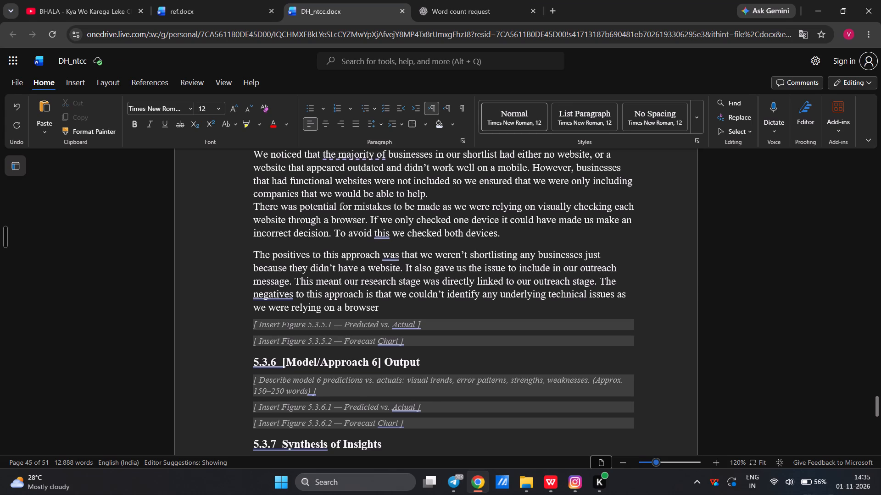
scroll(420, 347, "down", 1)
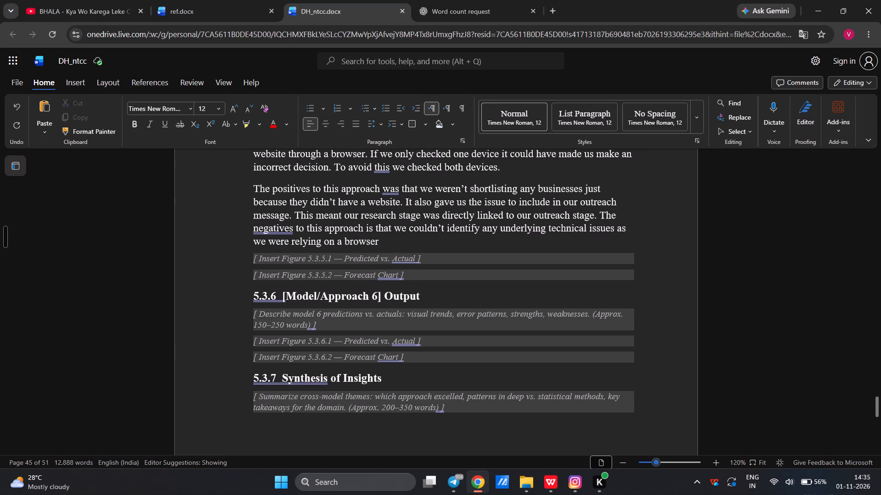
scroll(420, 347, "down", 1)
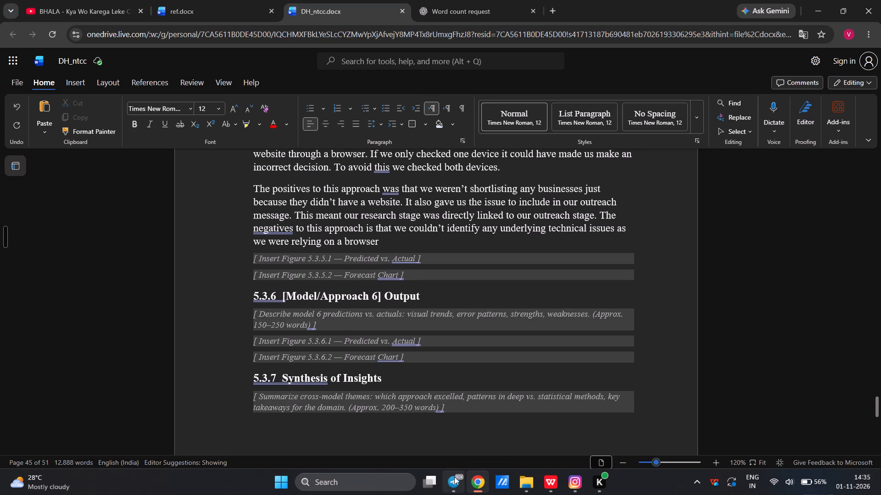
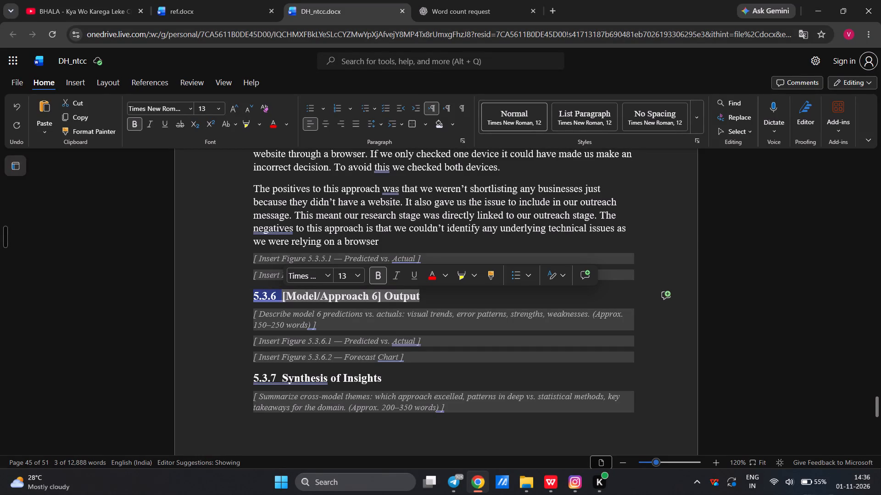
Replace the 5.3.6 placeholder title with the copied heading "Hybrid (Combined) Lead Generation Approach Output".
key("ctrl+v")
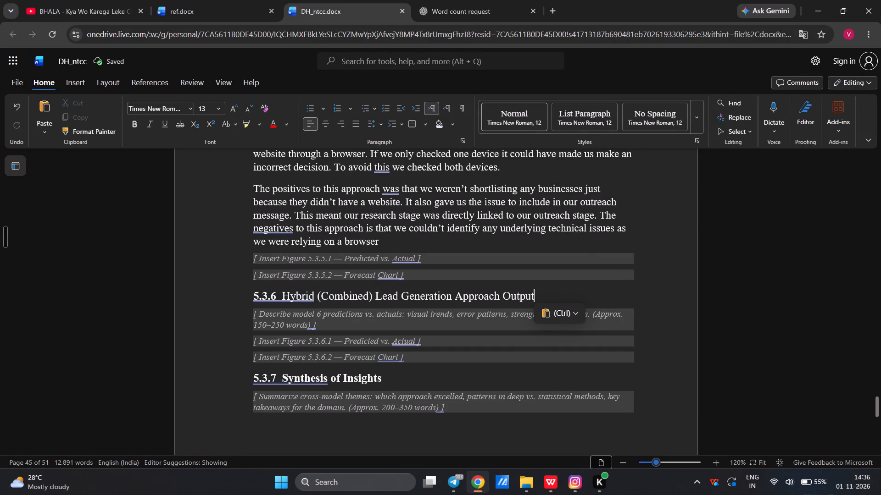
Format the 5.3.6 heading title as 14 pt, bold and all uppercase.
left_click_drag(540, 298, 406, 316)
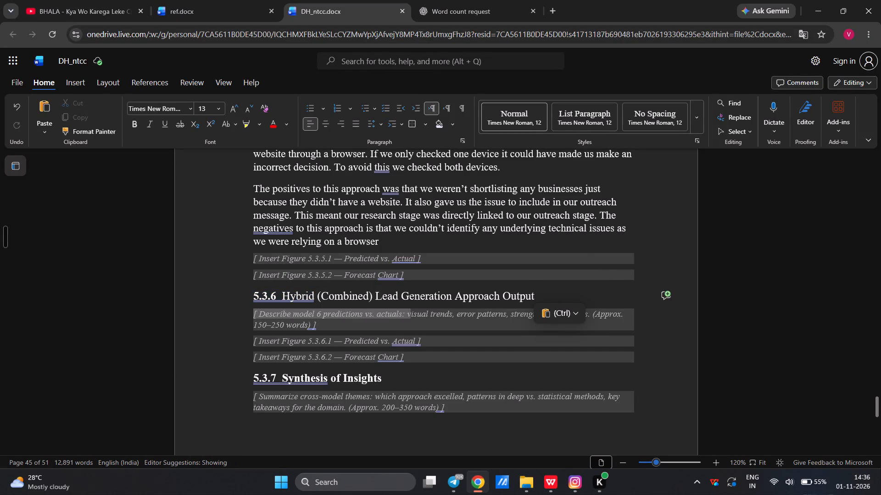
left_click_drag(406, 316, 283, 302)
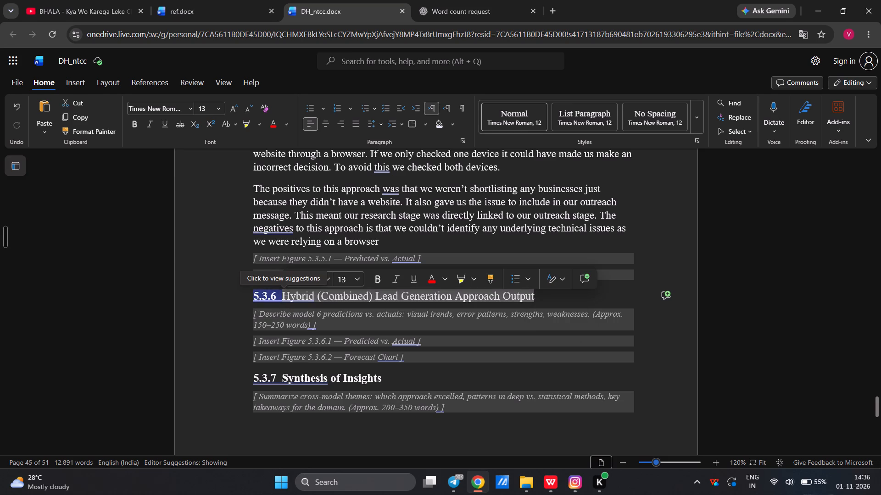
left_click(215, 107)
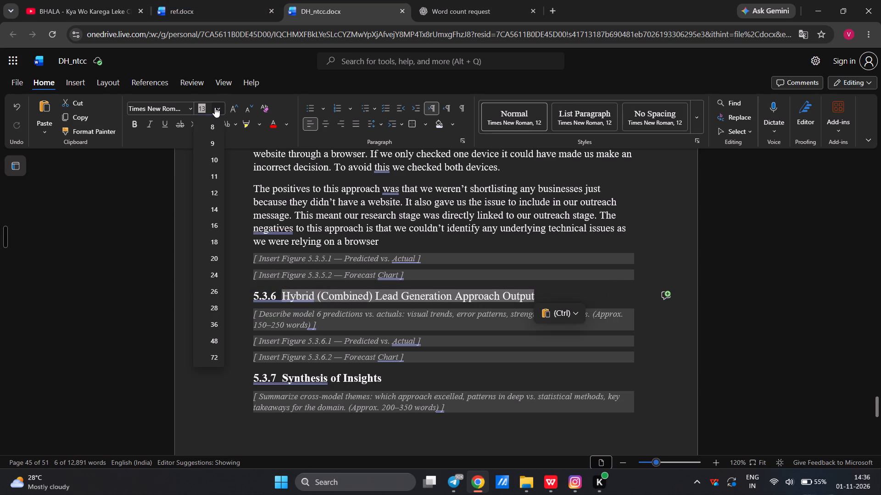
left_click(210, 212)
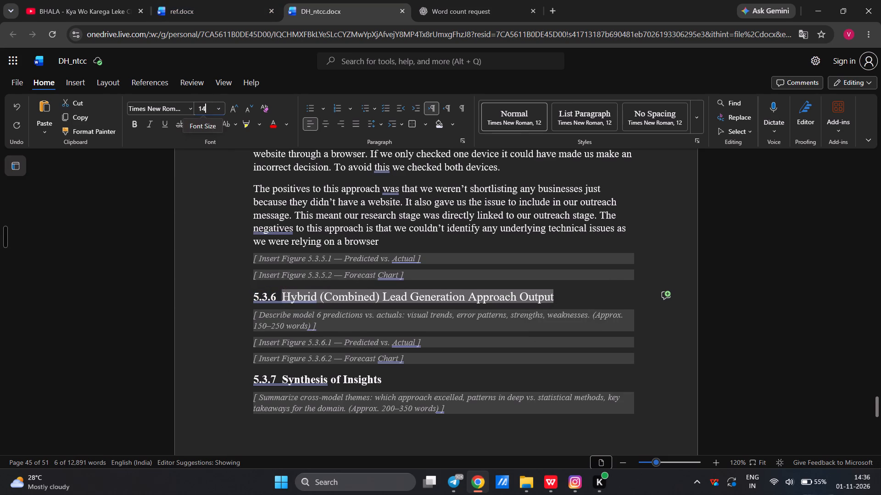
left_click(133, 127)
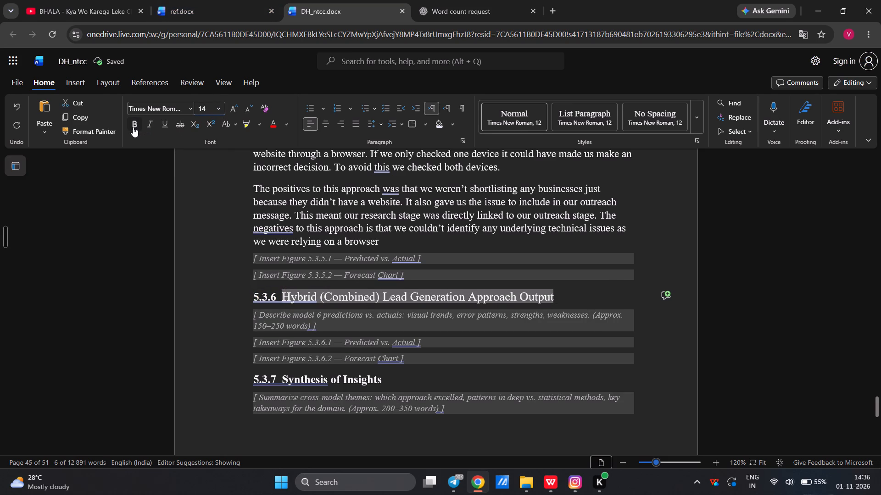
left_click(230, 125)
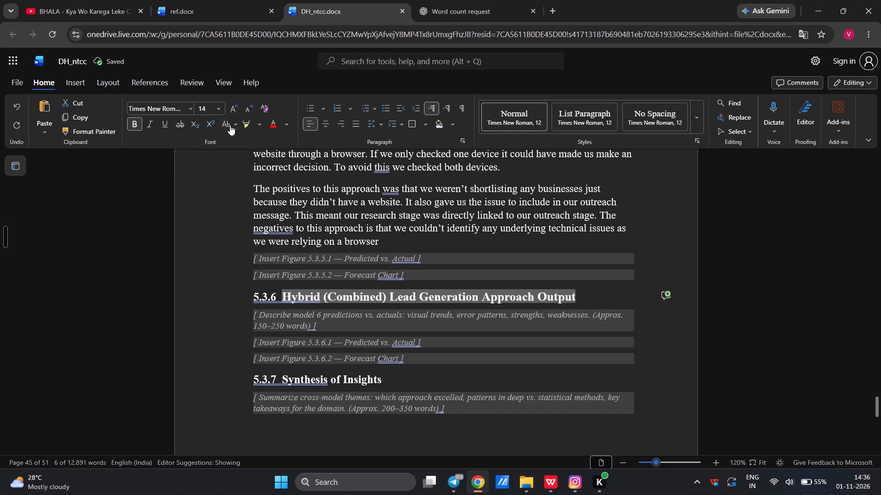
left_click(232, 171)
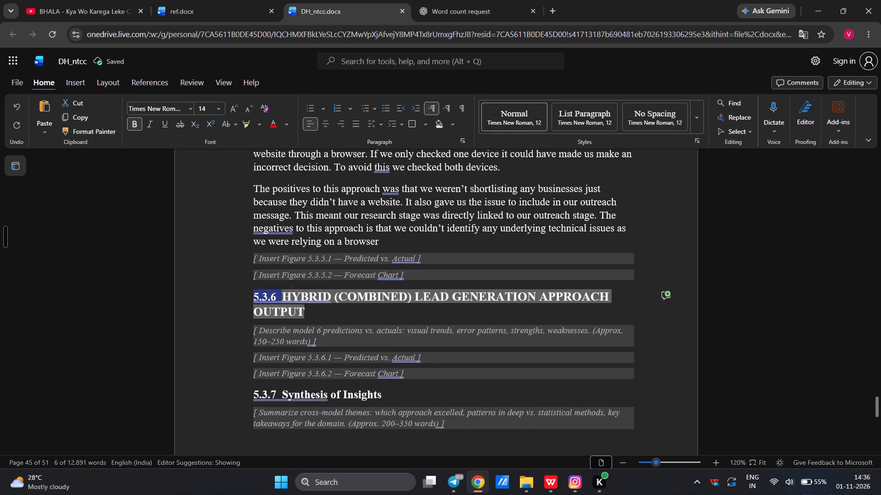
left_click(323, 318)
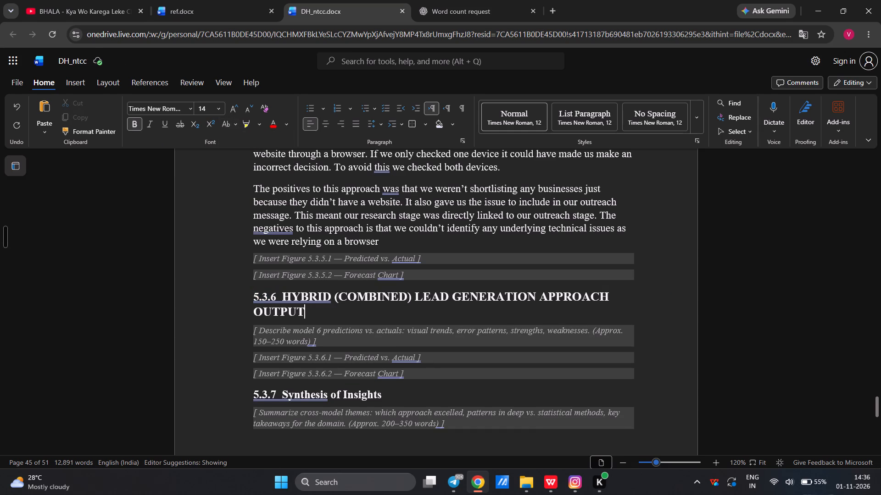
Add a blank line below the 5.3.6 heading and delete the "Describe model 6 predictions vs. actuals" placeholder paragraph.
key("Return")
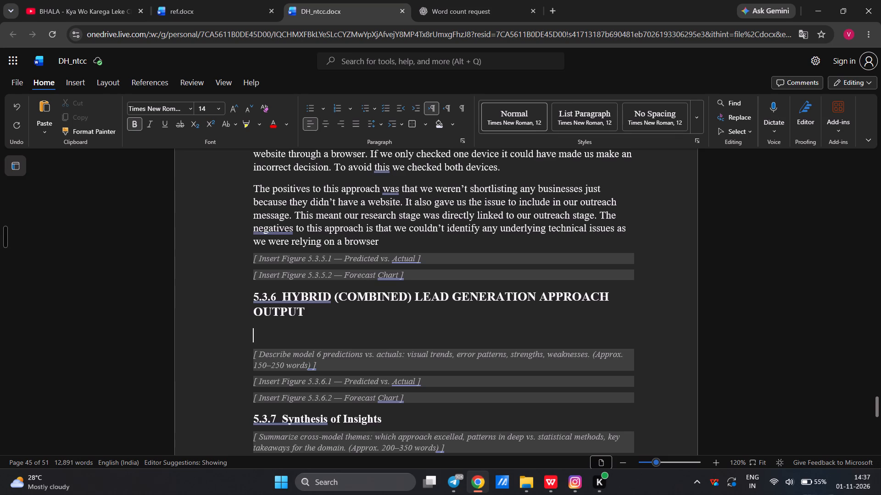
left_click_drag(319, 366, 250, 352)
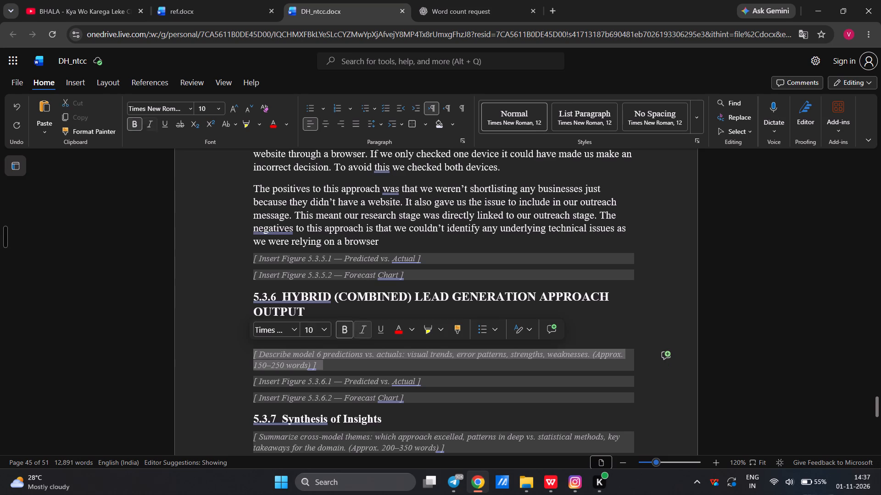
key("BackSpace")
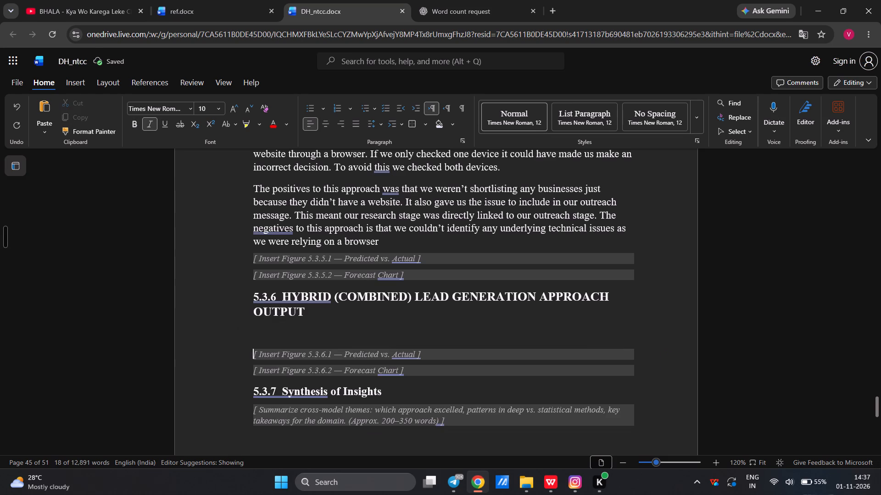
Set the font size of the blank line beneath the 5.3.6 heading to 12 pt.
left_click(254, 333)
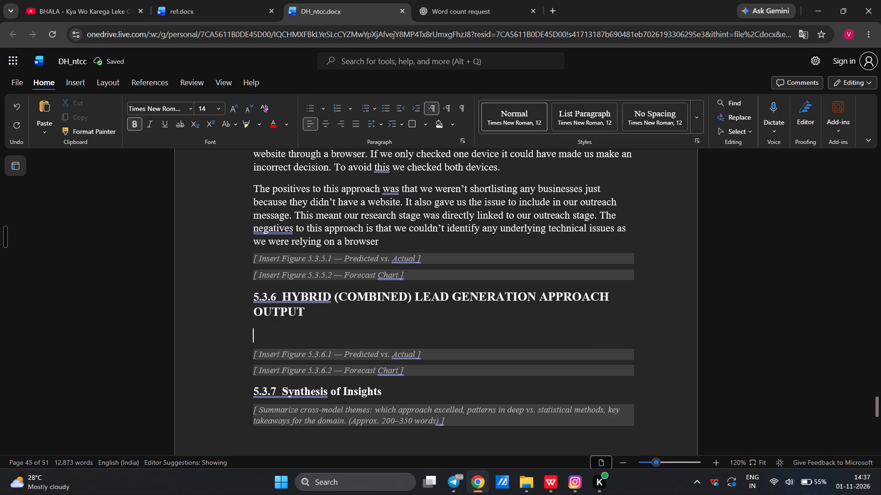
left_click(218, 108)
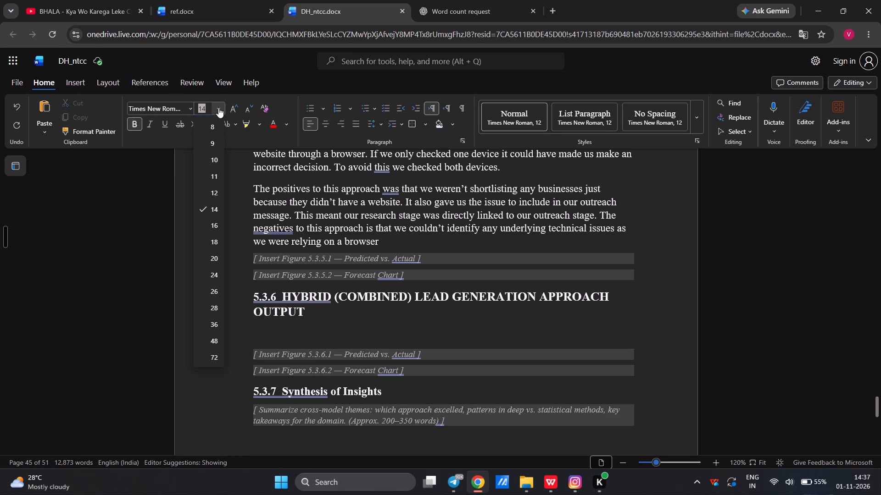
left_click(211, 198)
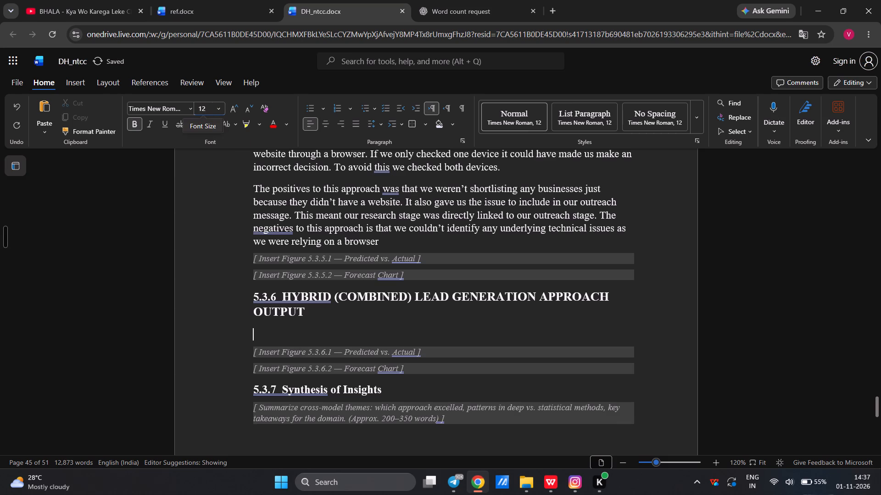
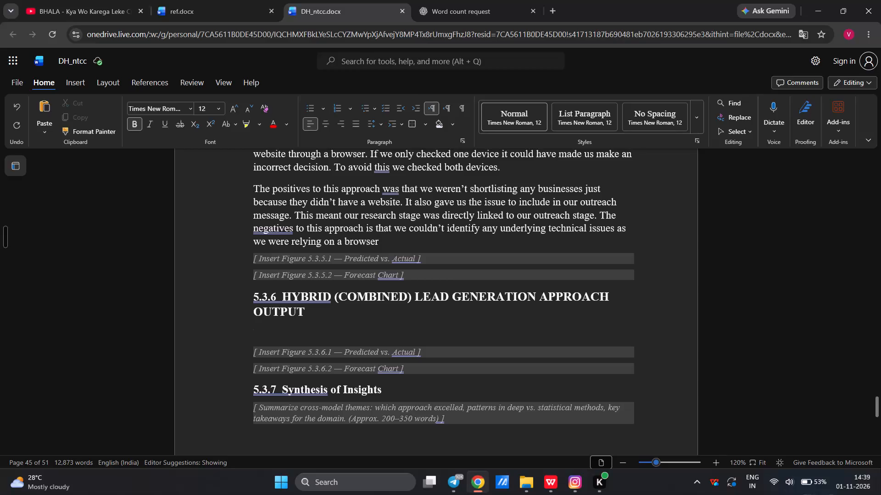
Place the text cursor on the empty line beneath the 5.3.6 Hybrid (Combined) Lead Generation Approach Output heading.
left_click(294, 308)
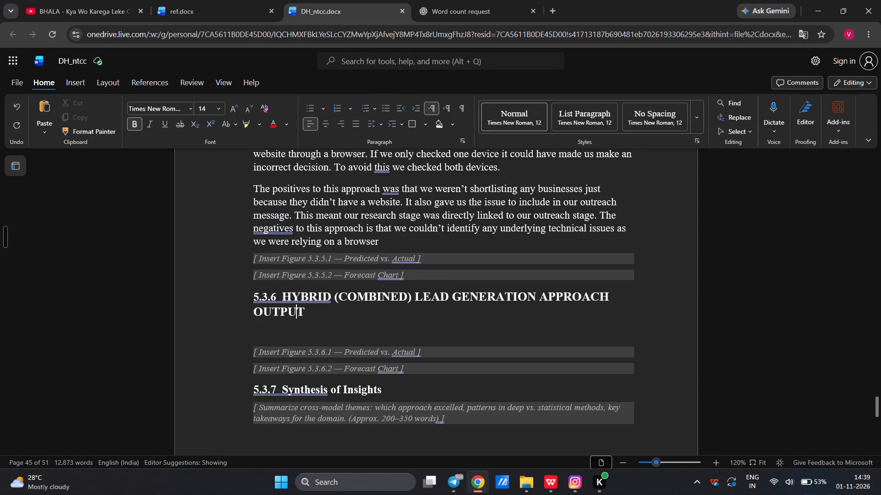
left_click(261, 320)
left_click(261, 329)
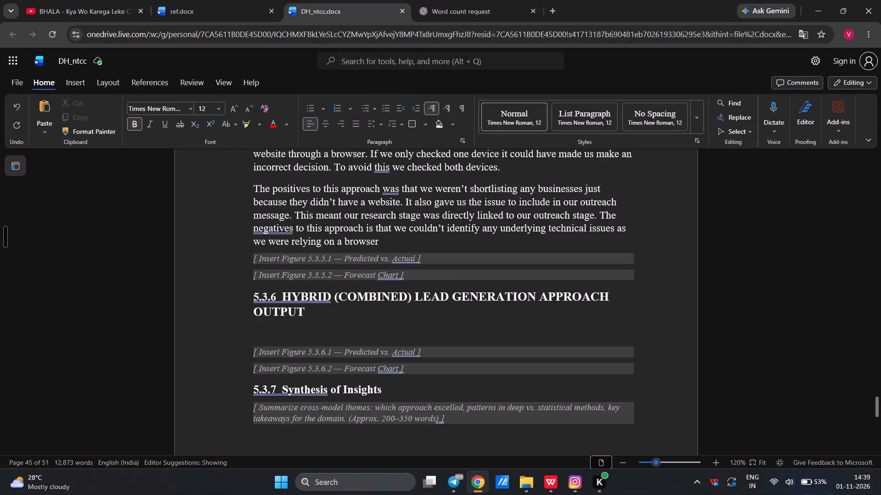
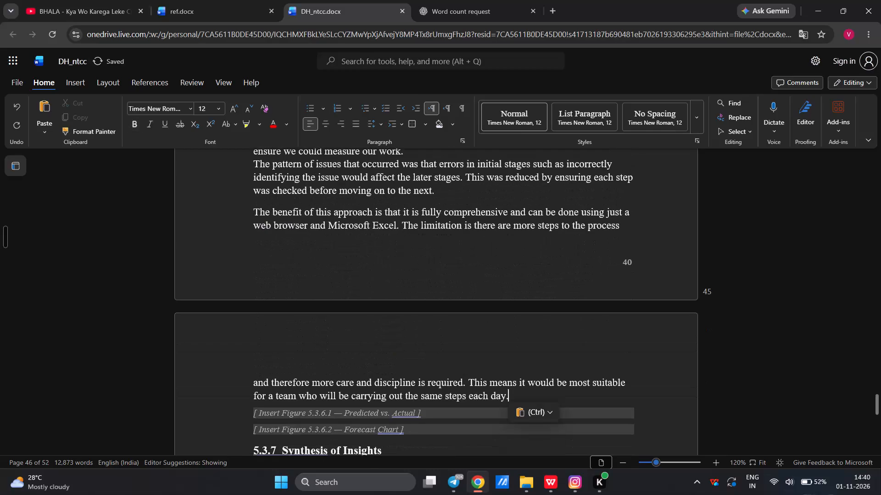
Look over the remaining figure placeholders of 5.3.6 and the 5.3.7 Synthesis of Insights section below the description.
scroll(349, 285, "down", 4)
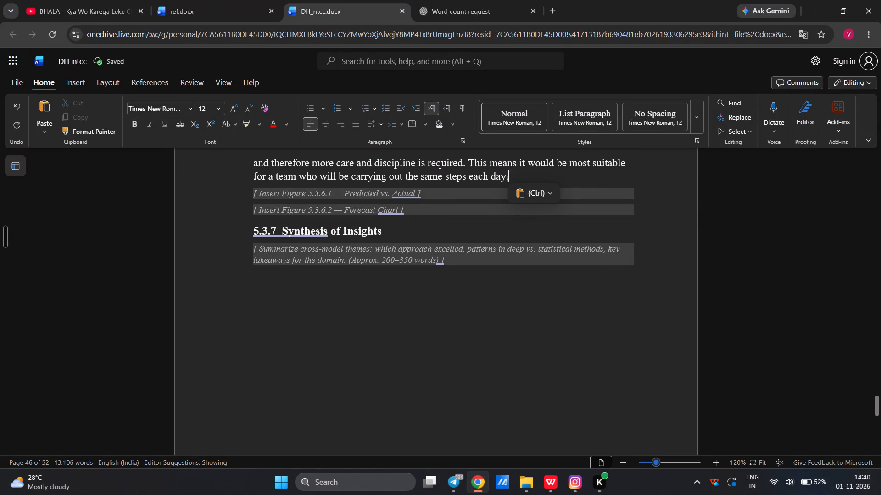
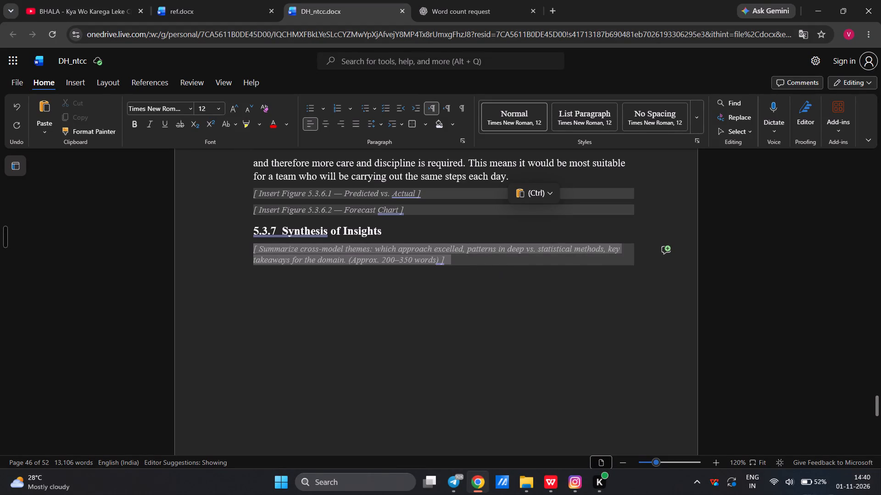
Replace the shaded placeholder paragraph under the 5.3.7 "Synthesis of Insights" heading with two blank, unshaded lines.
key("BackSpace")
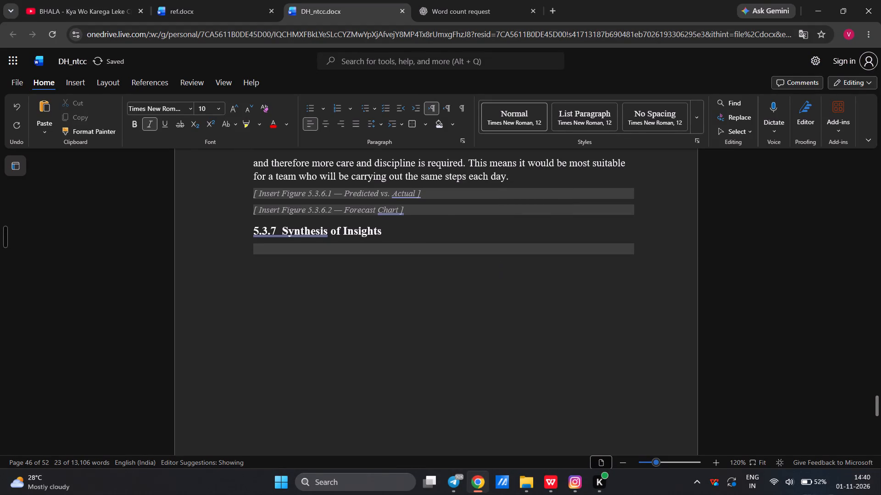
key("BackSpace")
key("Return")
key("Return")
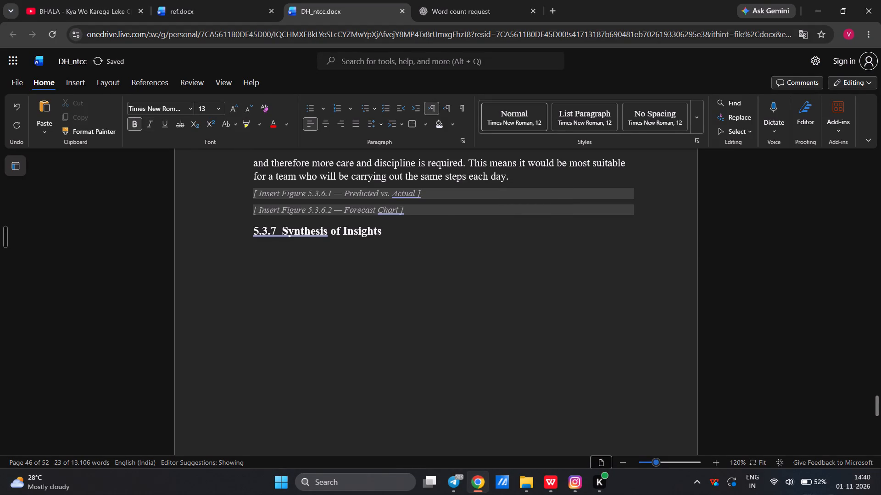
Delete the blank lines below the 5.3.7 Synthesis of Insights heading.
left_click(221, 105)
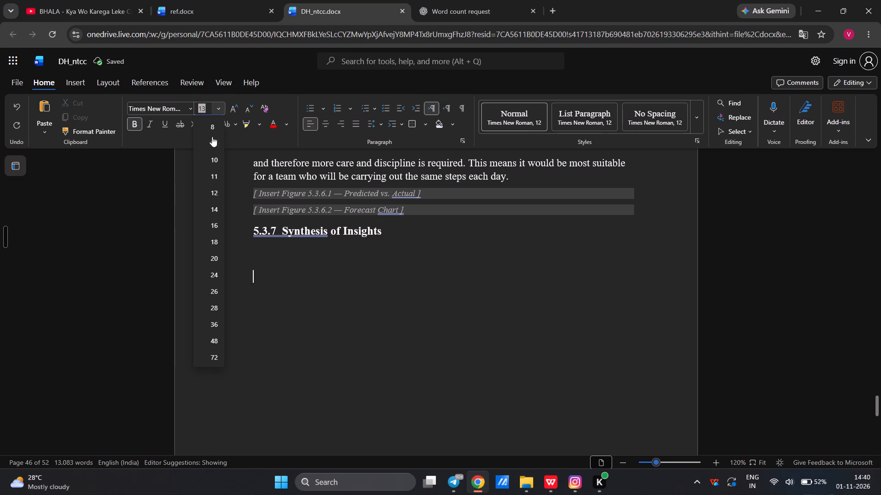
left_click(216, 196)
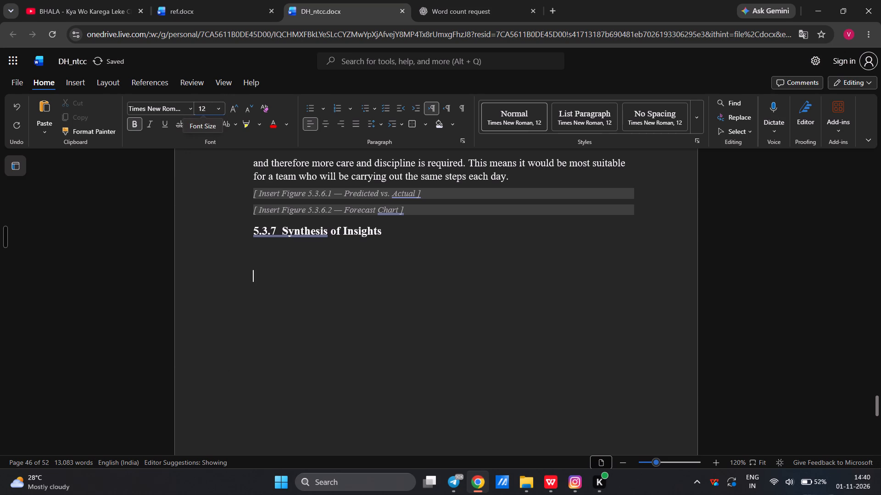
key("BackSpace")
key("BackSpace")
Format the title text "Synthesis of Insights" in the 5.3.7 heading as 14 pt and all uppercase.
left_click_drag(388, 238, 285, 234)
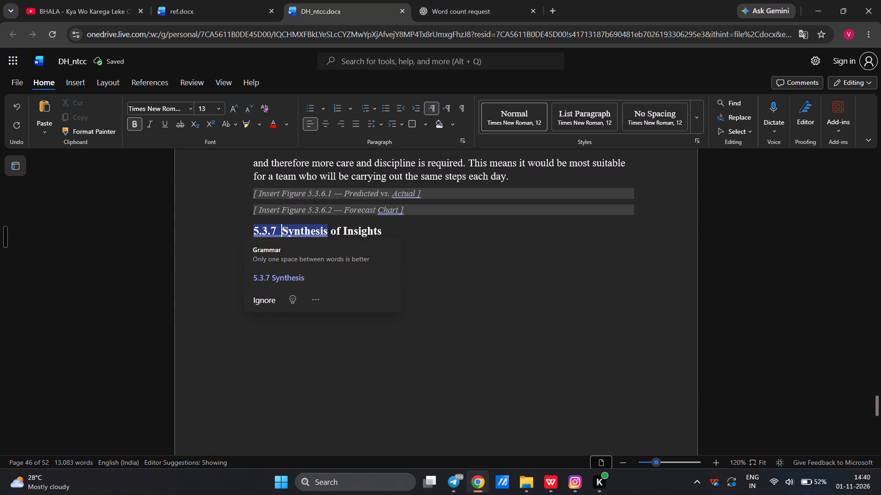
left_click(383, 235)
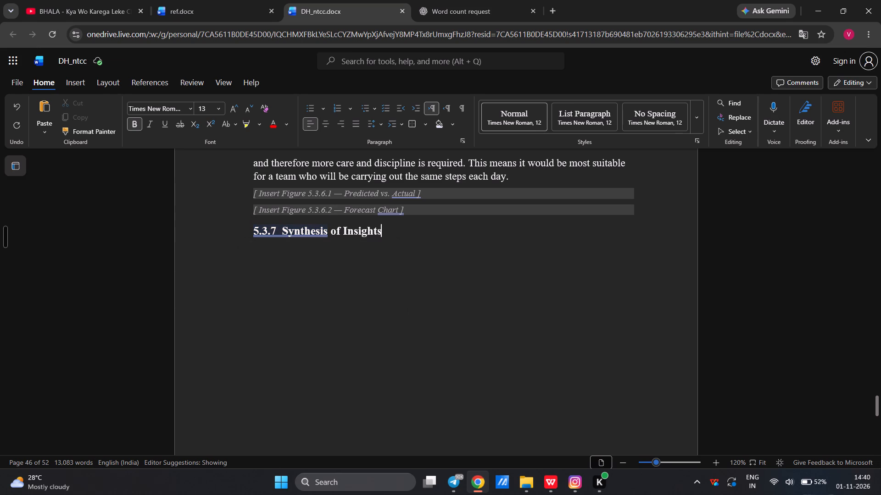
left_click_drag(383, 235, 285, 233)
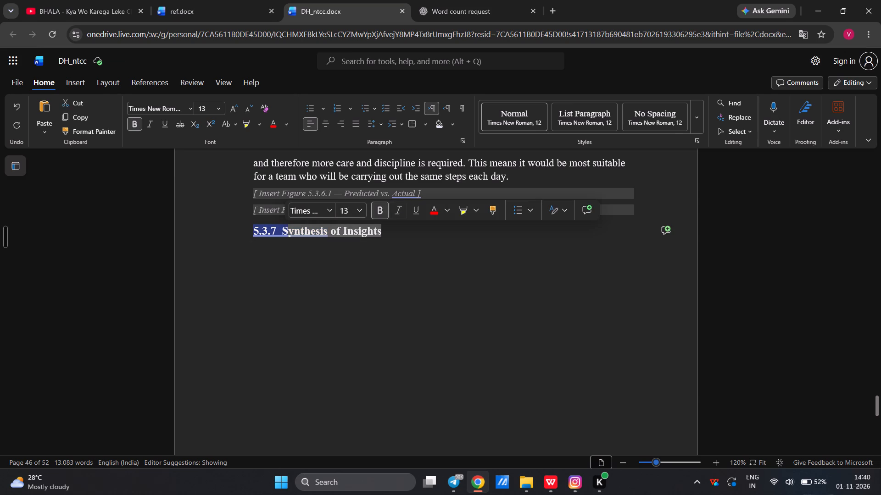
left_click(278, 232)
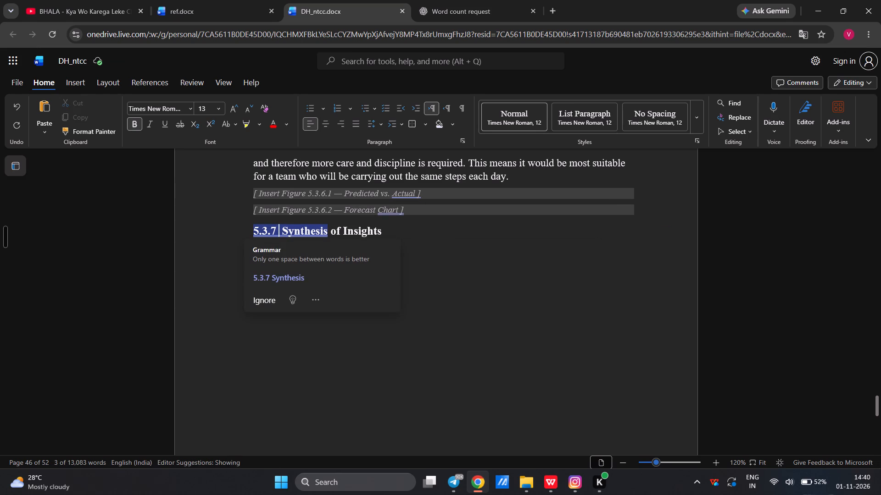
left_click(385, 233)
left_click_drag(385, 233, 288, 236)
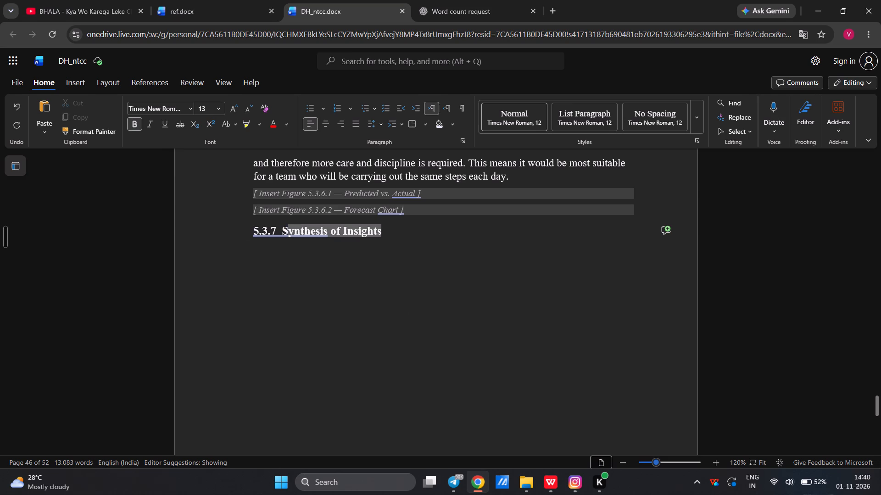
left_click_drag(288, 236, 283, 233)
left_click(215, 107)
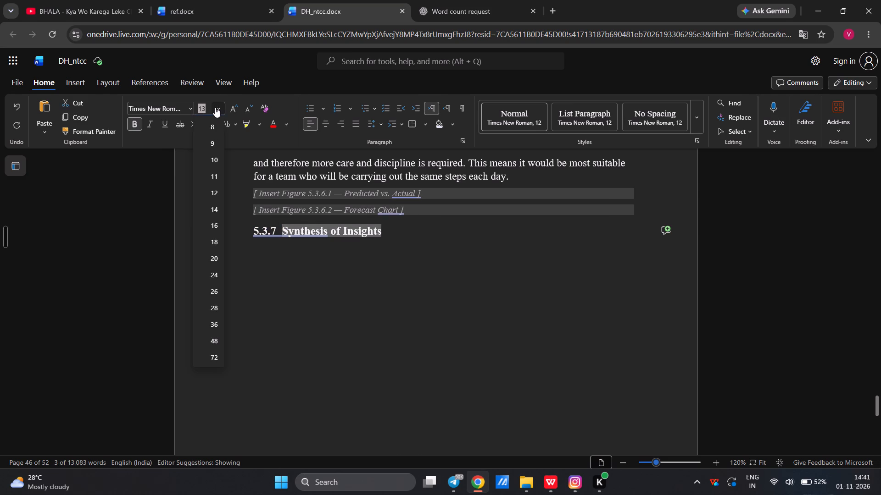
left_click(211, 206)
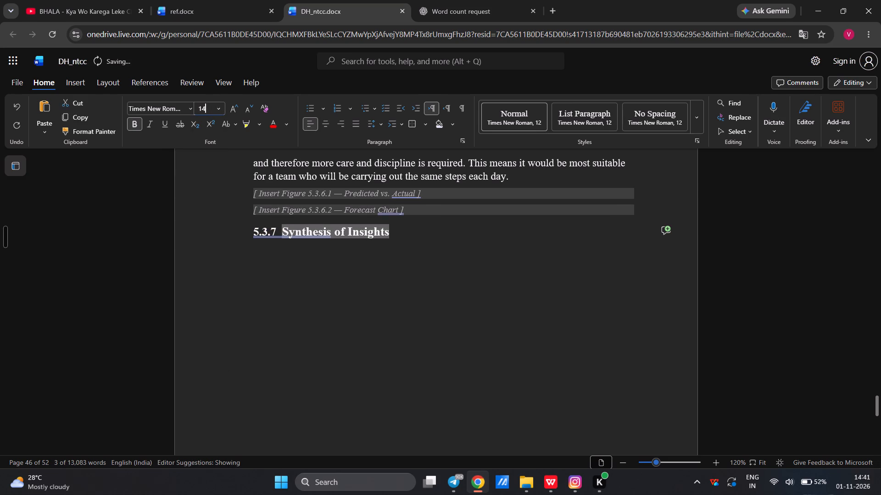
left_click(223, 127)
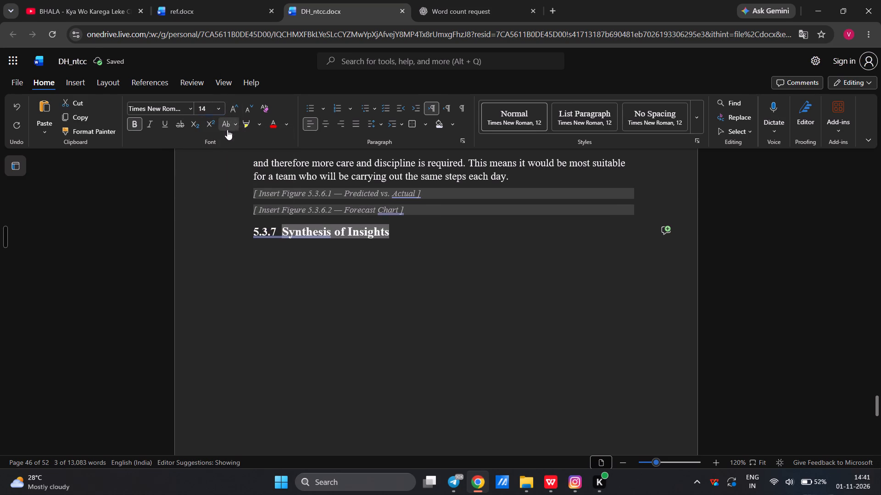
left_click(224, 125)
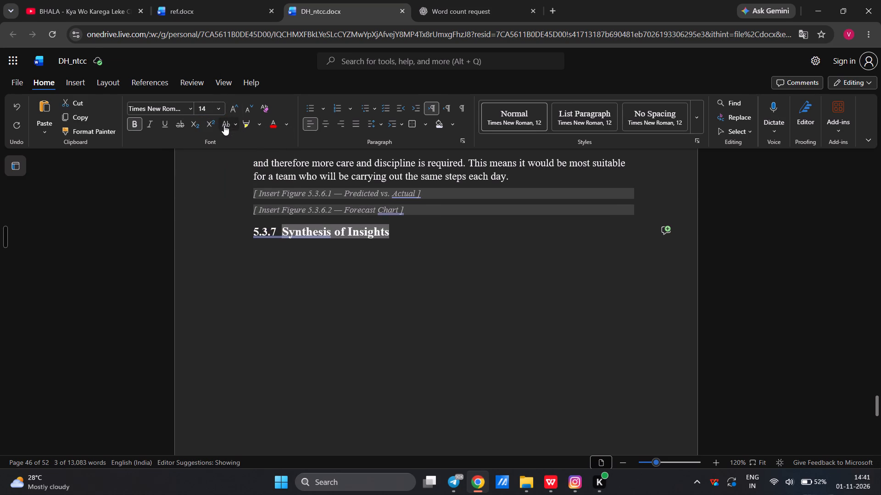
left_click(240, 169)
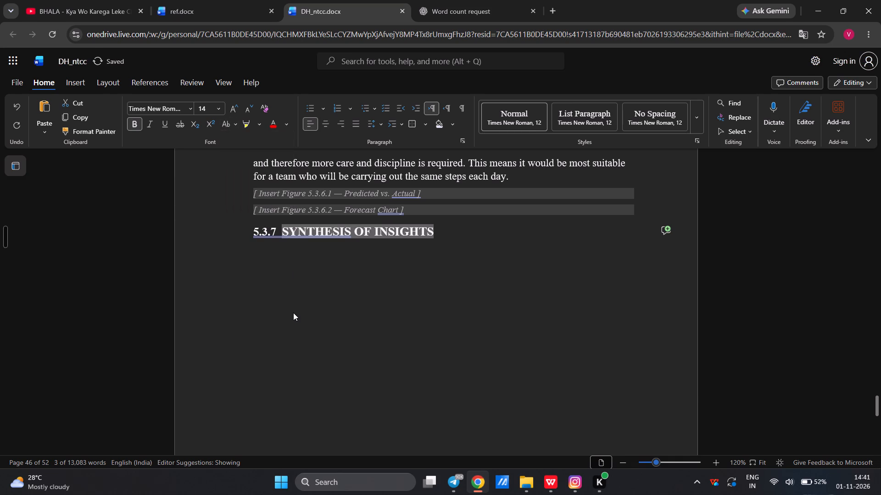
left_click(293, 313)
left_click(283, 276)
left_click(450, 234)
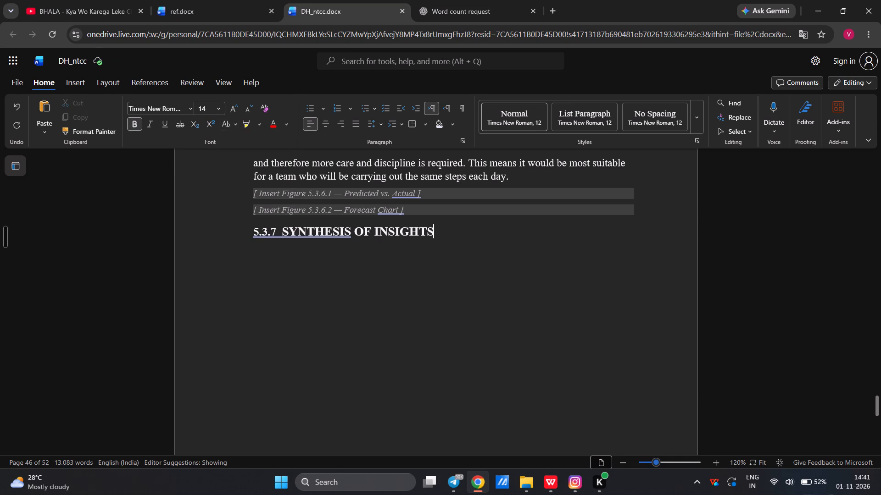
Accept the grammar suggestion that leaves a single space between 5.3.7 and SYNTHESIS in the heading.
left_click(261, 235)
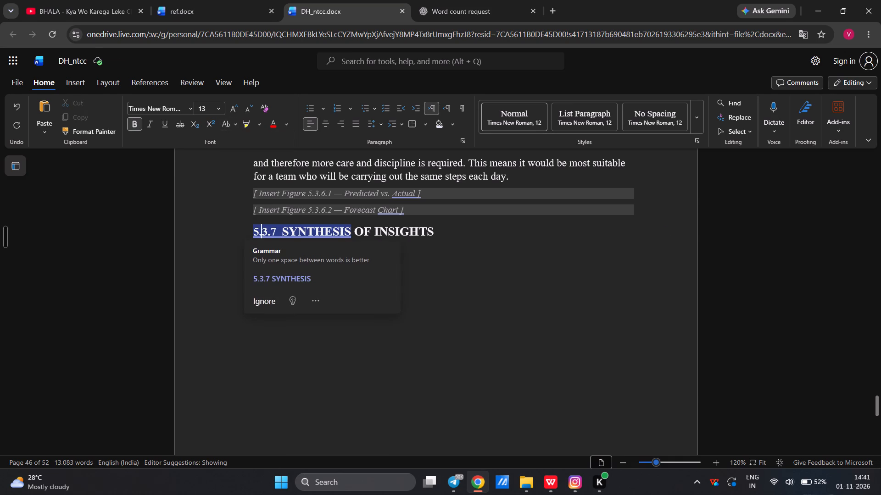
left_click(273, 282)
left_click(319, 227)
left_click(337, 227)
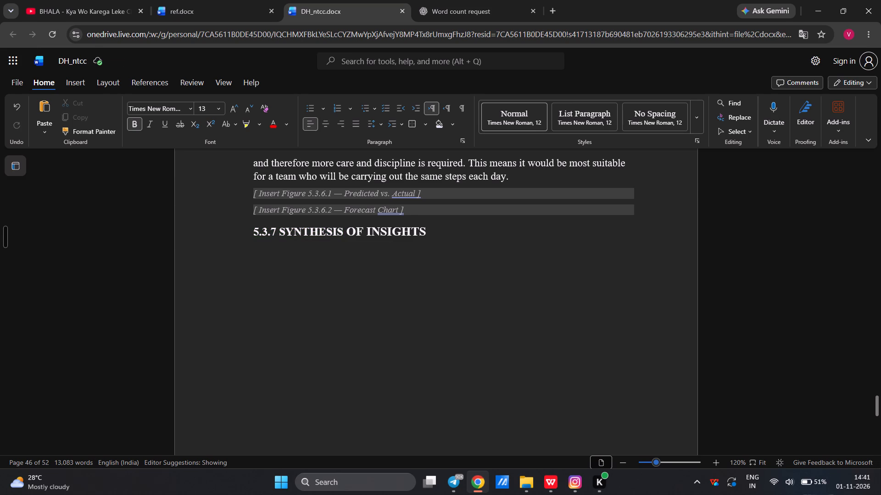
Set the entire 5.3.7 SYNTHESIS OF INSIGHTS heading, including its number, to 14 pt.
left_click_drag(247, 234, 425, 239)
left_click(218, 108)
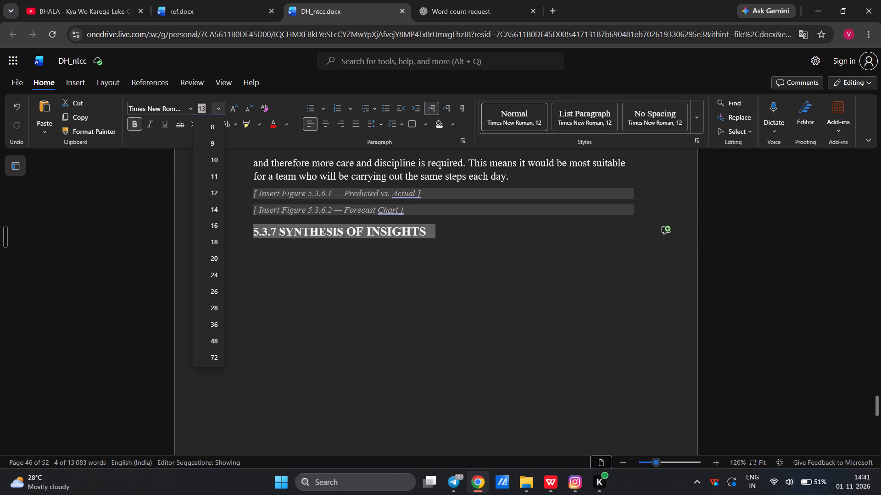
left_click(215, 206)
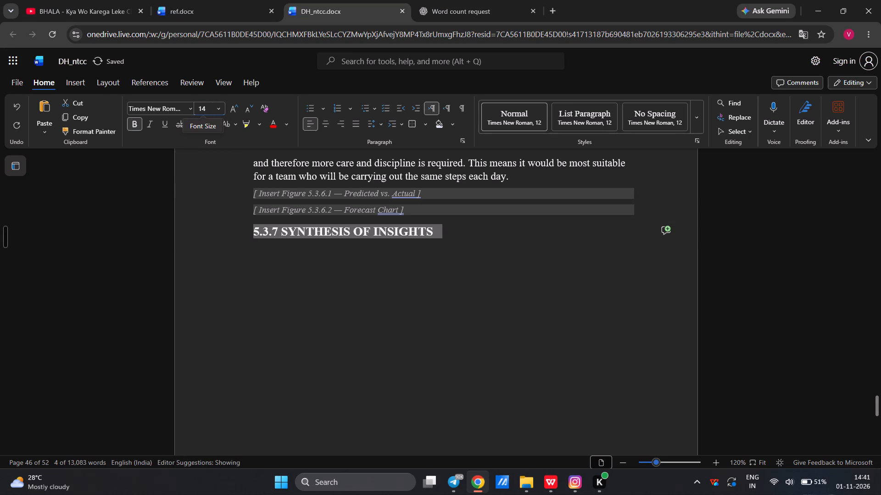
left_click(271, 249)
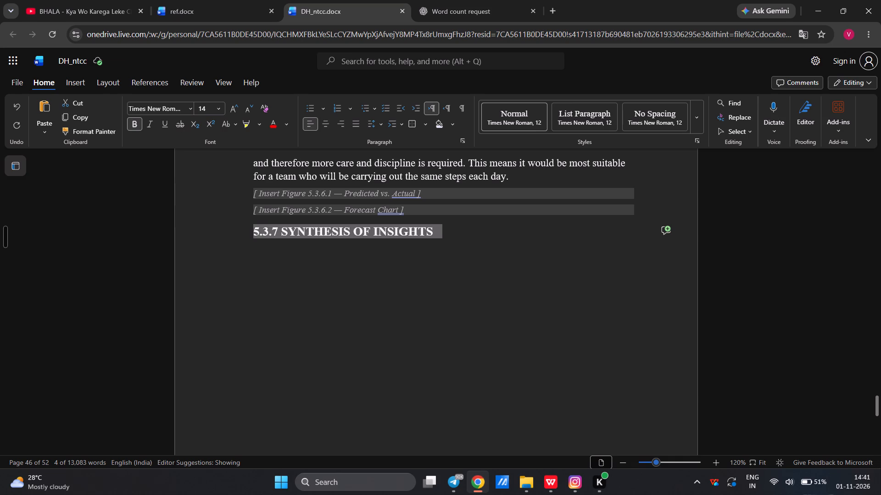
Add a new line below the 5.3.7 heading and set its font size to 12 pt.
left_click(446, 234)
key("Return")
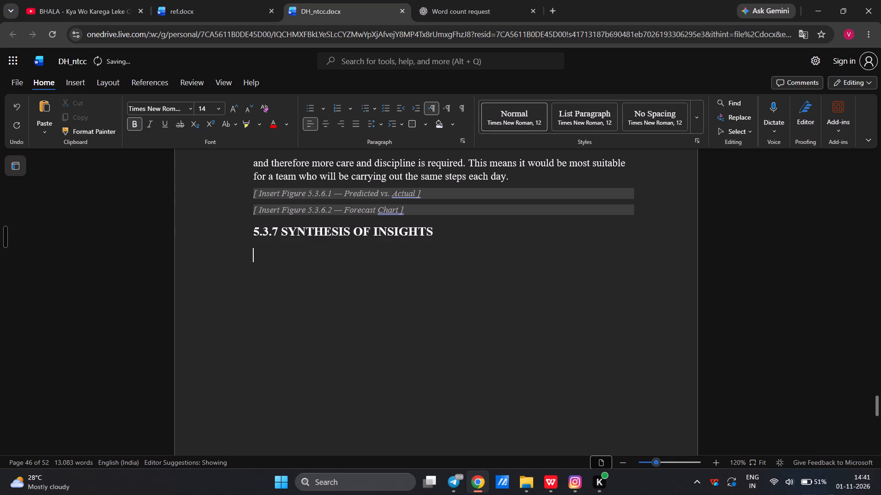
left_click(218, 109)
left_click(213, 196)
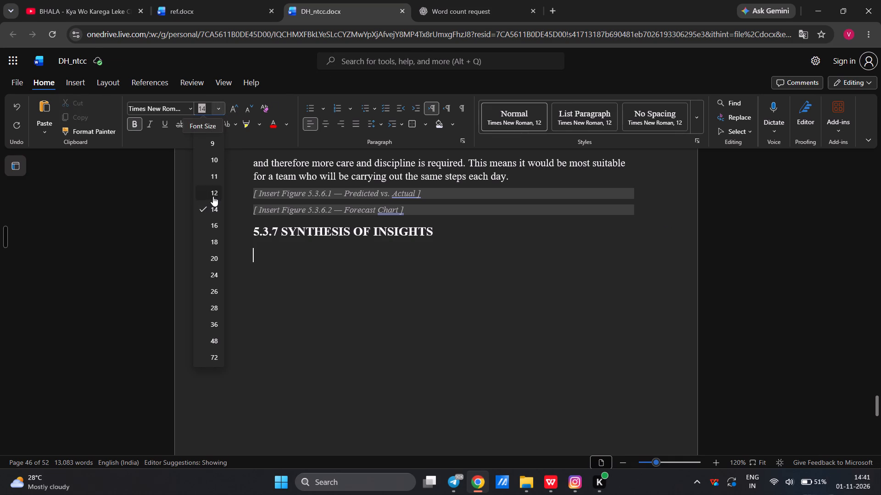
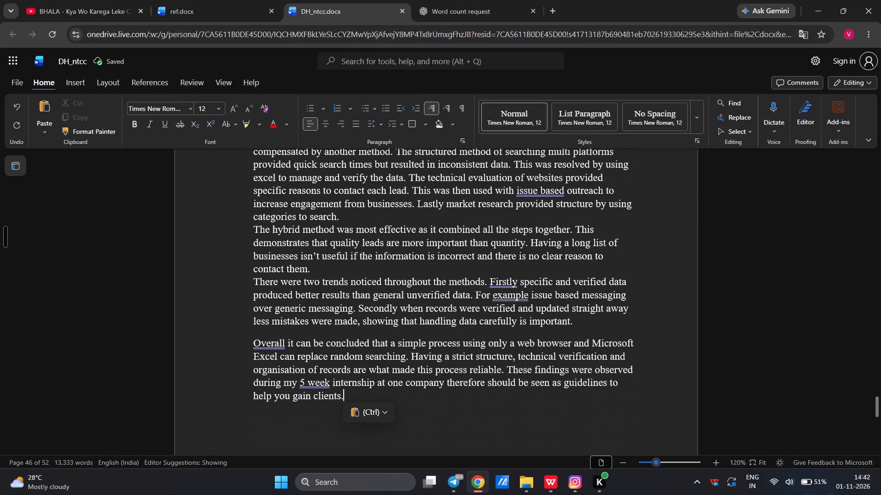
Insert a line break before the description starting "Upon comparing the six methods" under the 5.3.7 SYNTHESIS OF INSIGHTS heading.
scroll(353, 220, "up", 3)
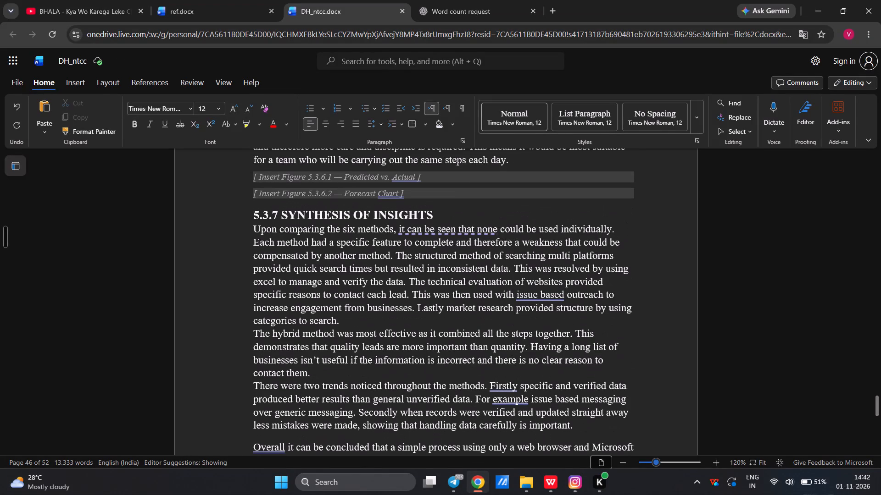
left_click(250, 229)
key("Return")
Place the text cursor at the end of the Use Case 1 title placeholder in section 6.1 REAL-WORLD USE CASES of Chapter 6.
scroll(250, 229, "down", 4)
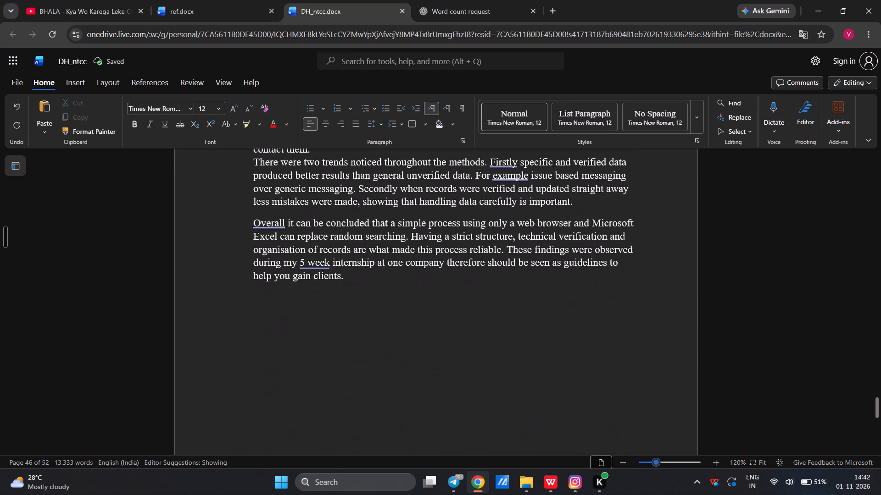
scroll(250, 229, "down", 9)
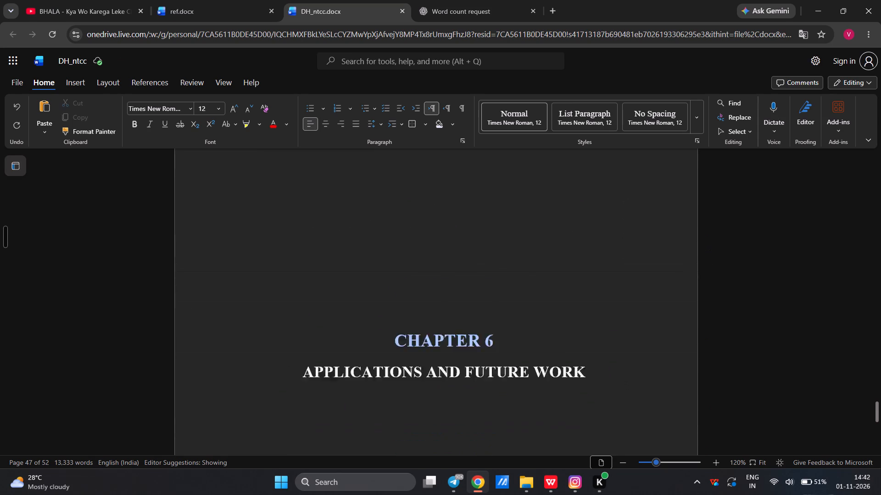
scroll(250, 229, "down", 10)
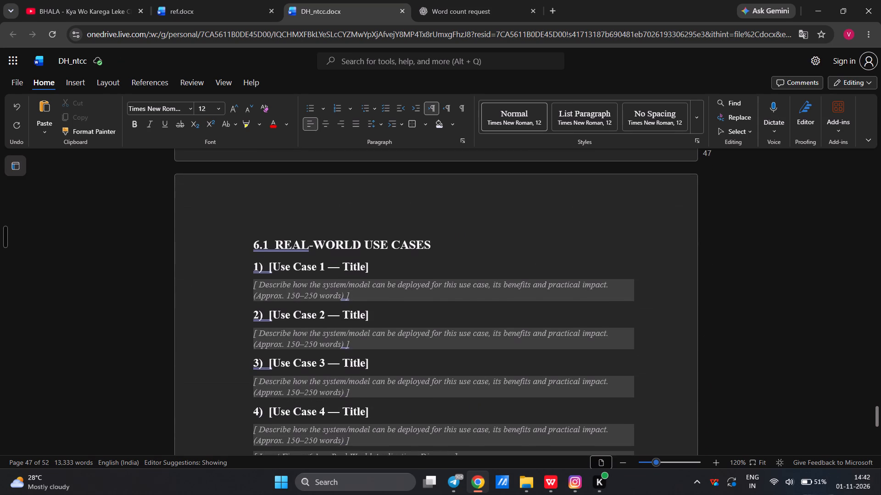
left_click(394, 262)
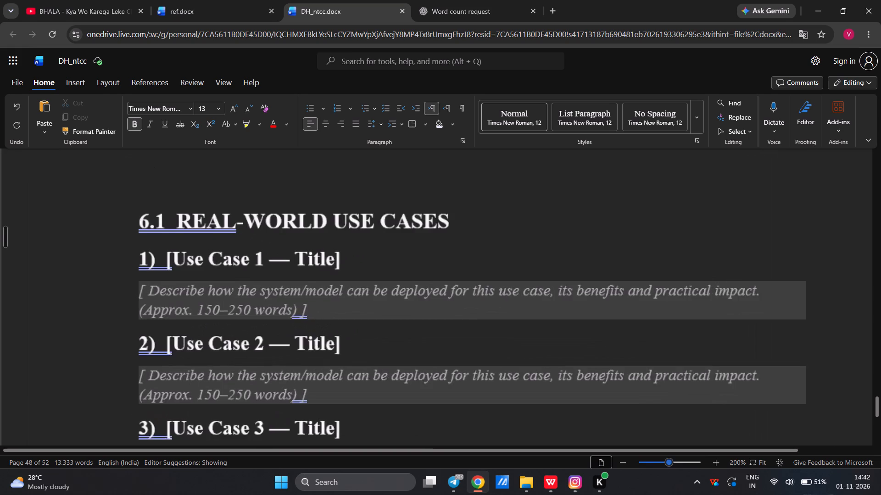
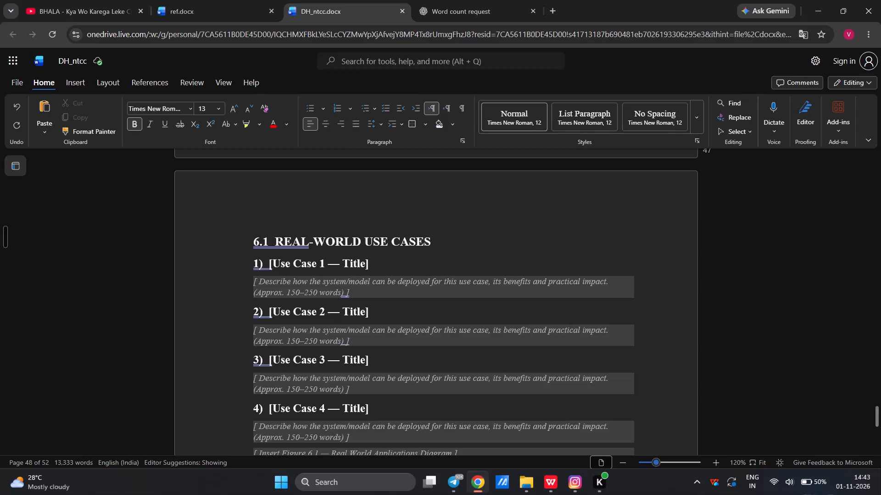
Replace the heading text REAL-WORLD USE CASES after 6.1 with the copied title "Lead Generation for Small IT and Web Development Companies".
left_click_drag(435, 236, 278, 235)
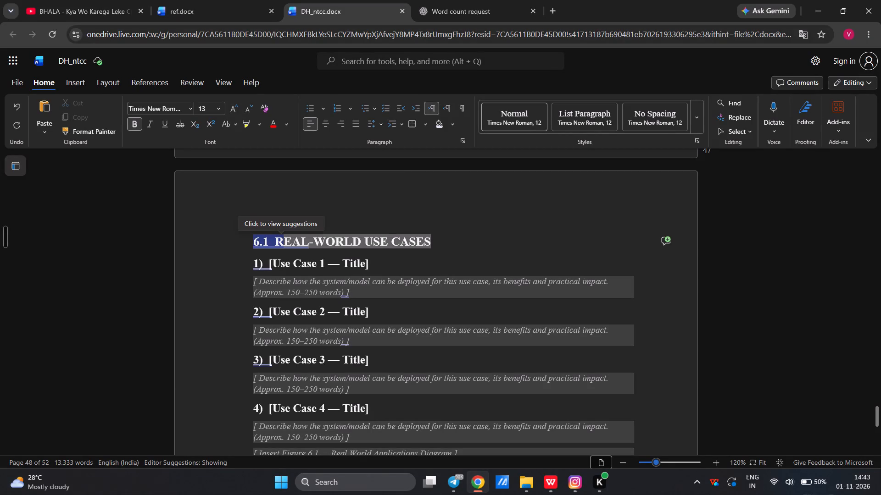
left_click_drag(278, 235, 278, 243)
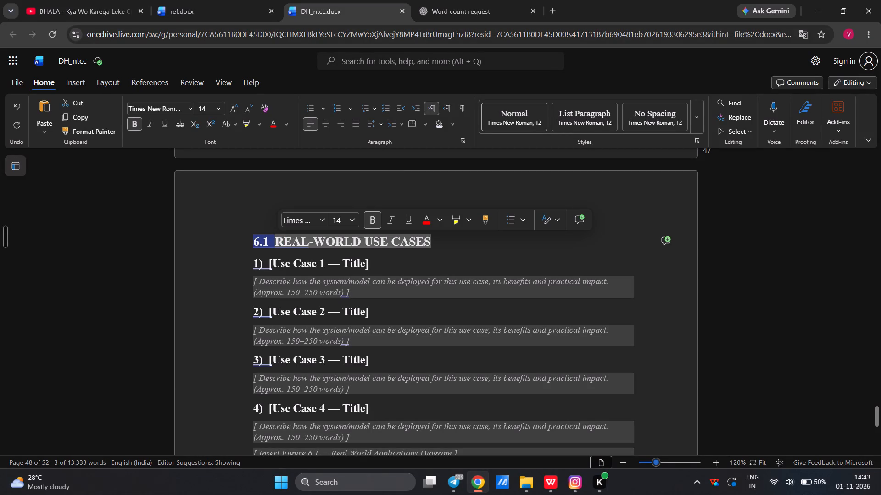
key("ctrl+v")
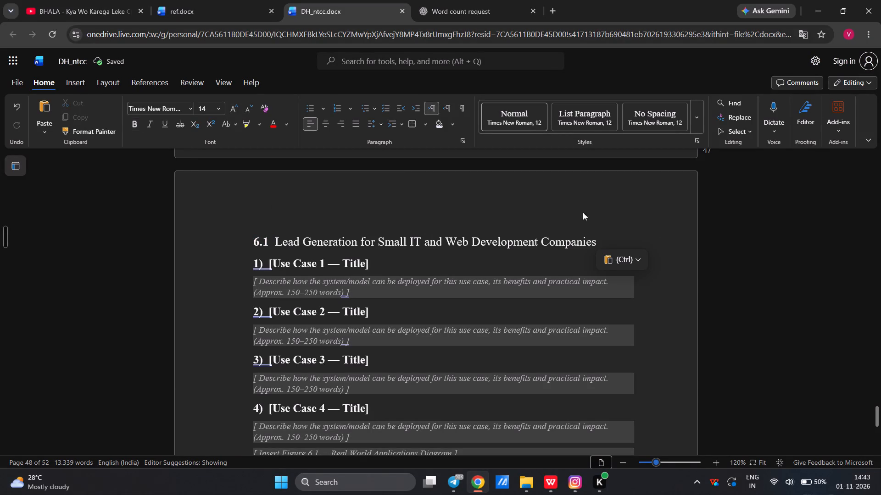
Format the new section 6.1 heading text as 14 pt, bold and all uppercase, keeping the 6.1 number as is.
left_click_drag(604, 239, 286, 244)
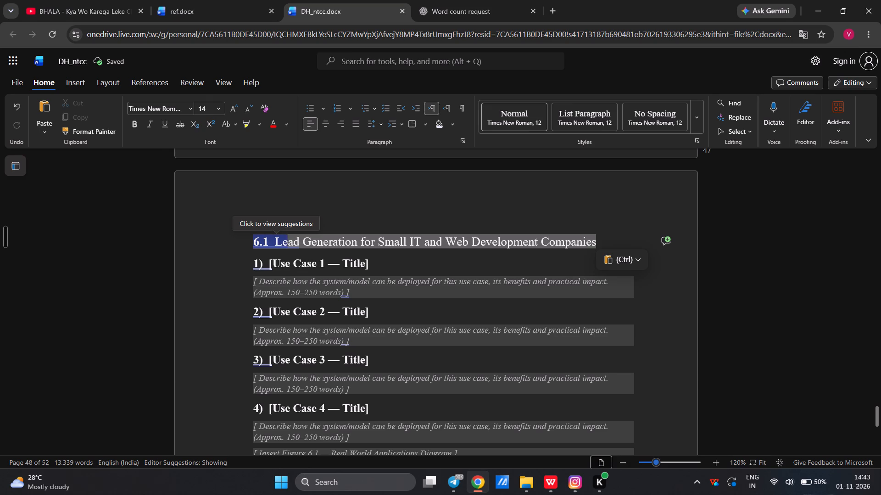
left_click_drag(286, 244, 277, 243)
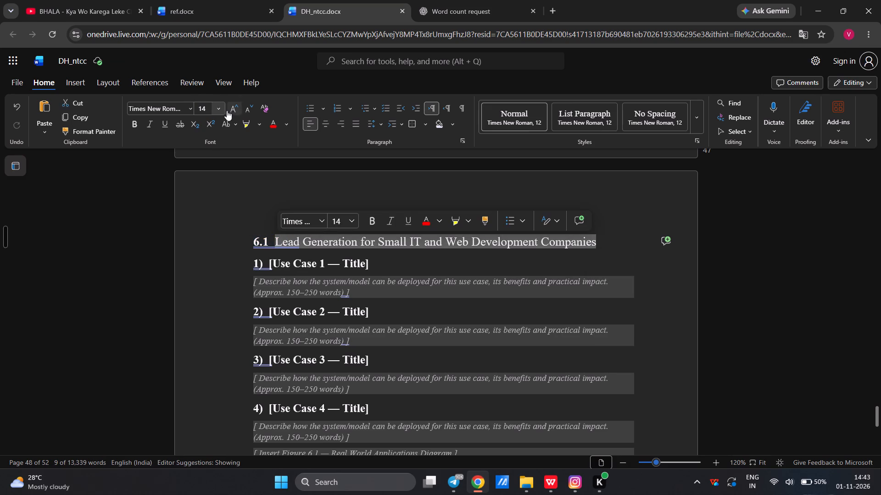
left_click(218, 107)
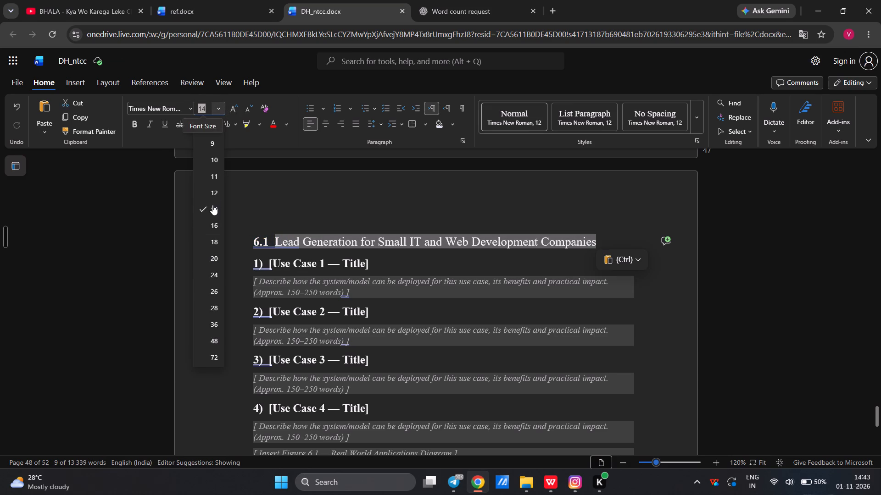
left_click(212, 205)
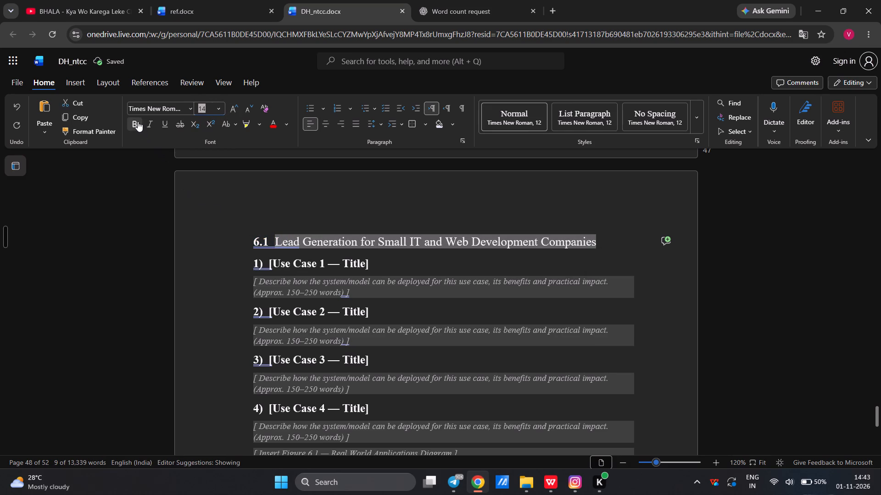
left_click(138, 121)
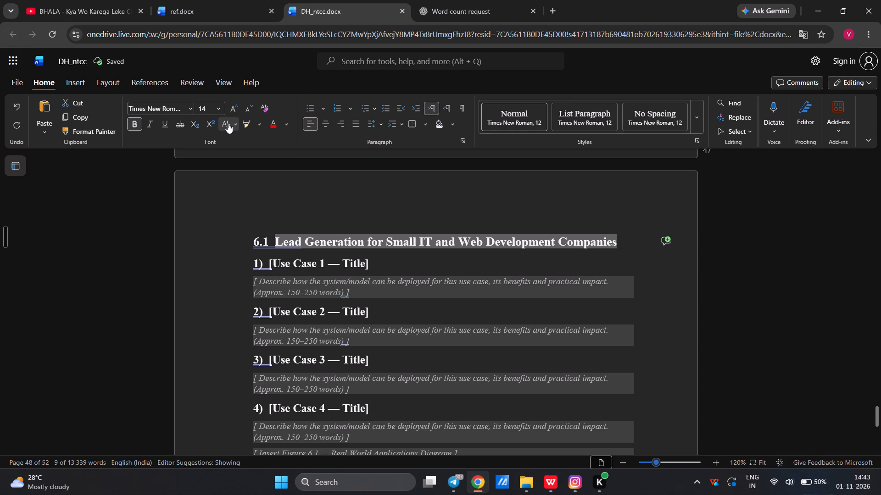
left_click(228, 123)
left_click(260, 168)
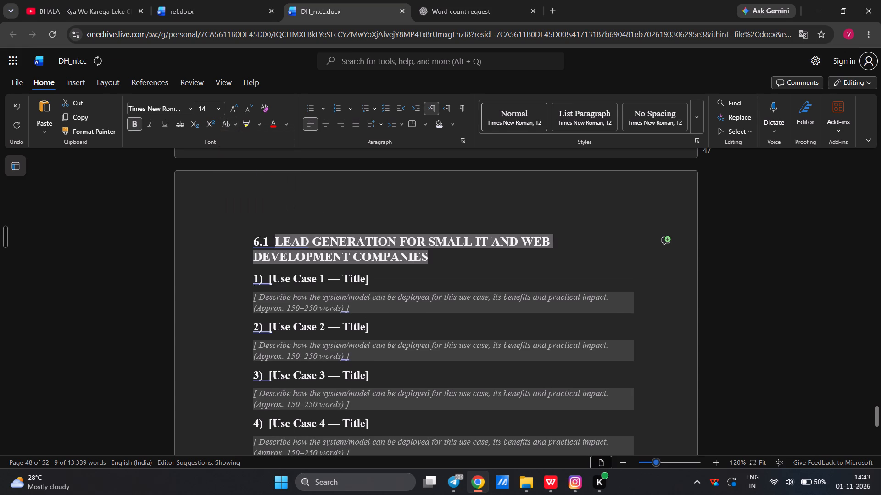
left_click(385, 276)
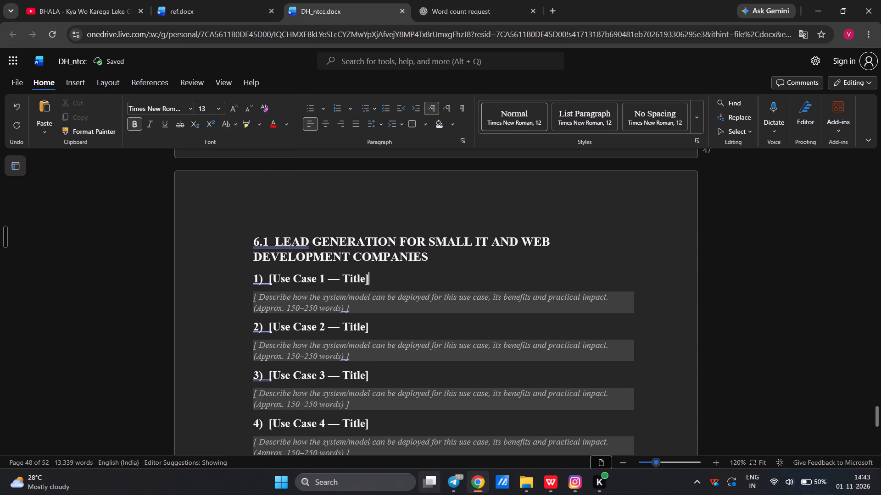
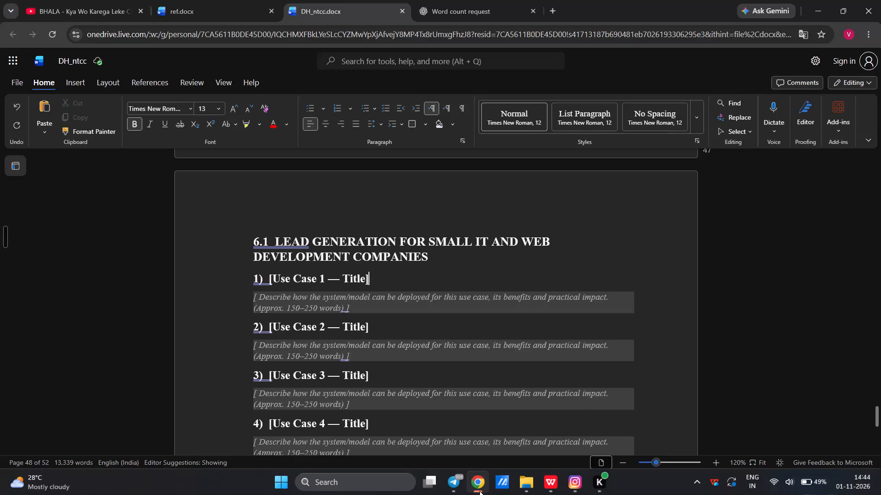
Undo the recent formatting and the title replacement made in the section 6.1 heading.
key("ctrl+z")
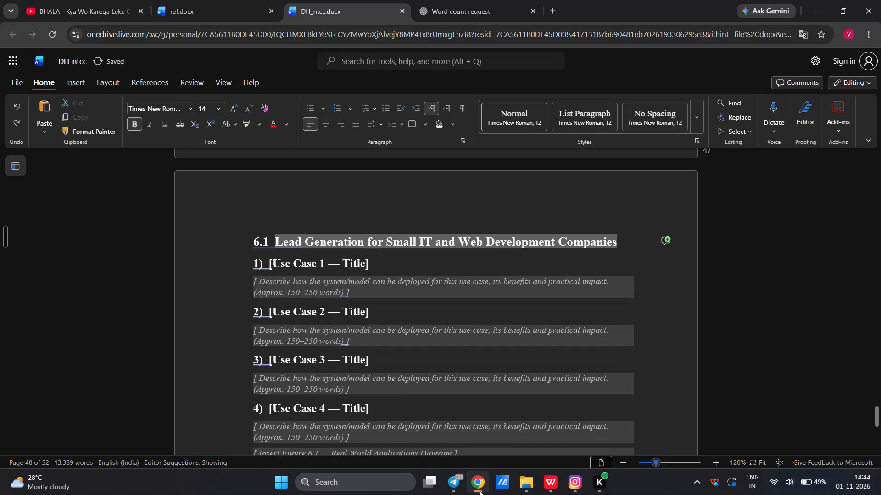
key("ctrl+z")
key("ctrl+z")
key("ctrl+z")
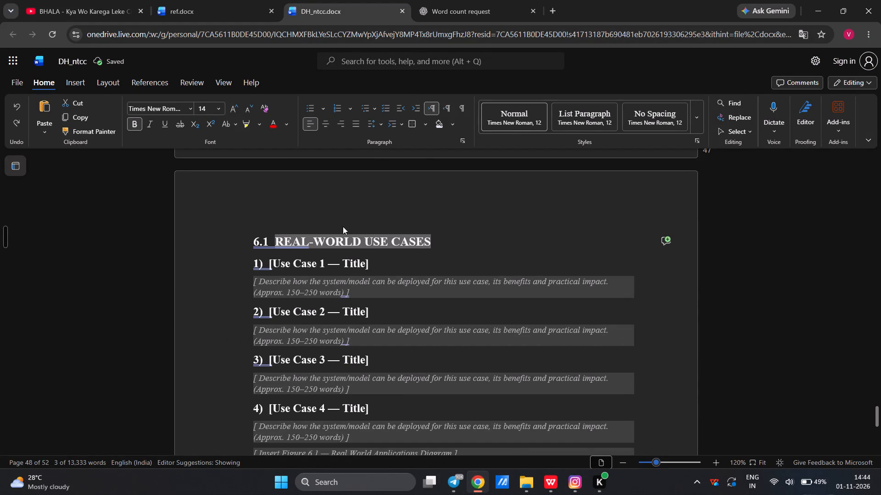
left_click(262, 242)
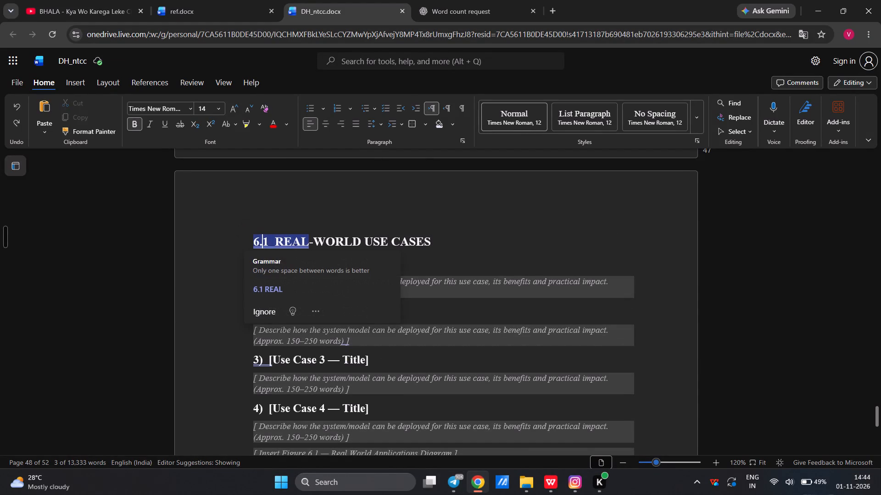
left_click(291, 212)
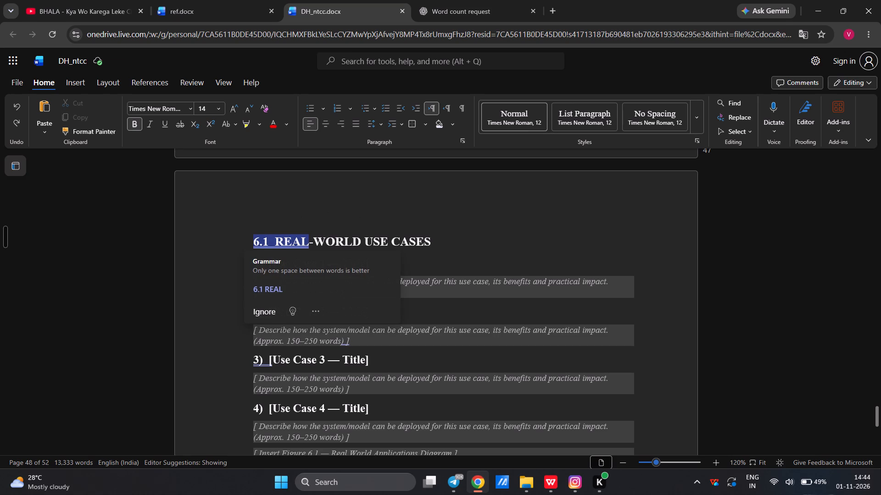
left_click(453, 248)
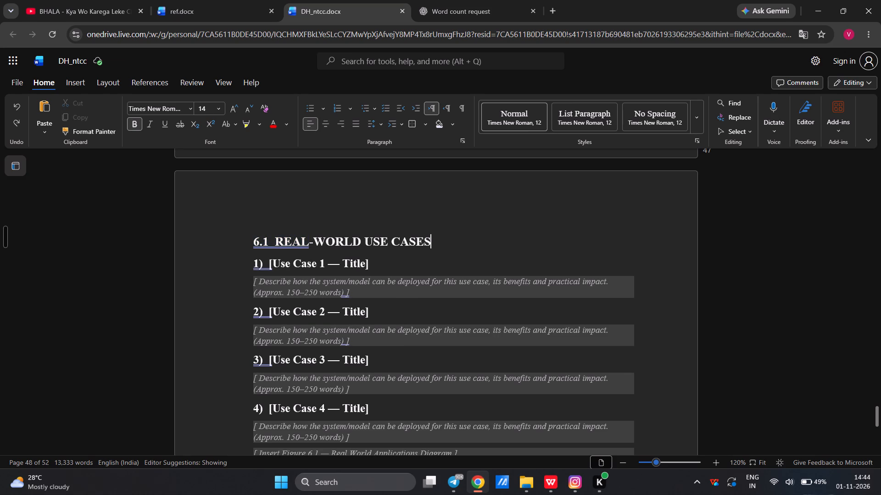
Select the placeholder "[Use Case 1 — Title]" after the number 1) under section 6.1, leaving the number out.
left_click_drag(372, 264, 282, 261)
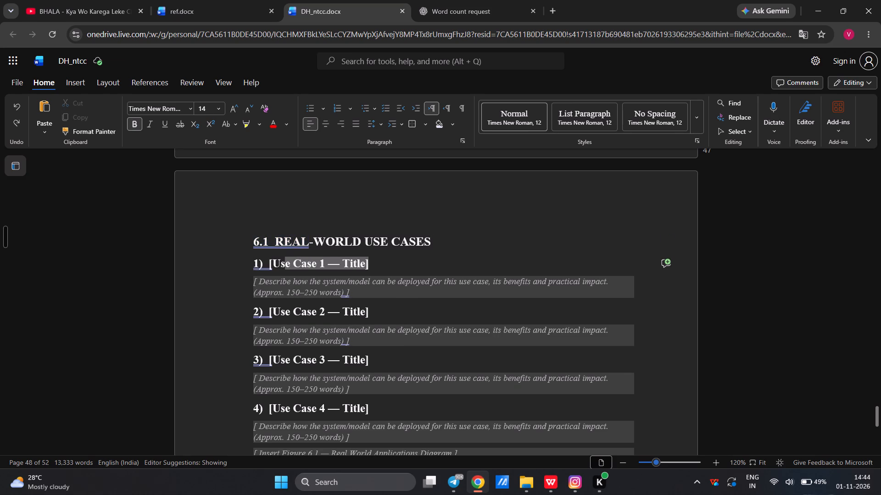
left_click_drag(282, 261, 269, 264)
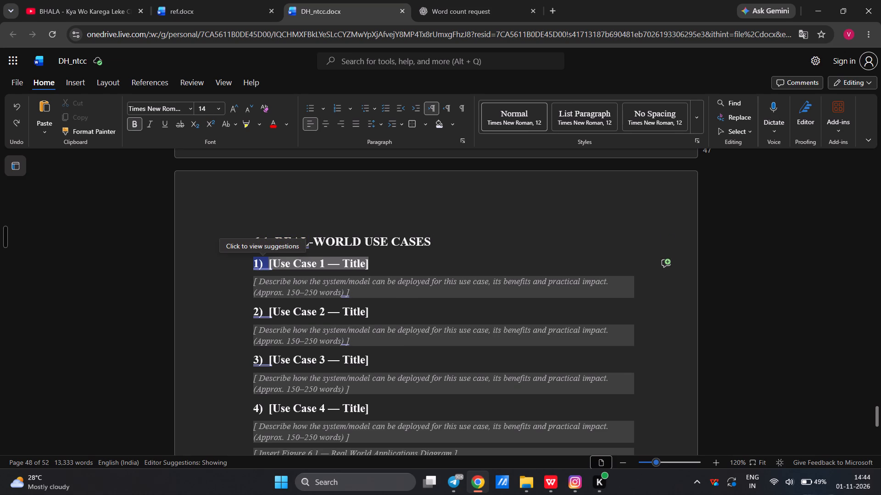
left_click_drag(269, 264, 269, 264)
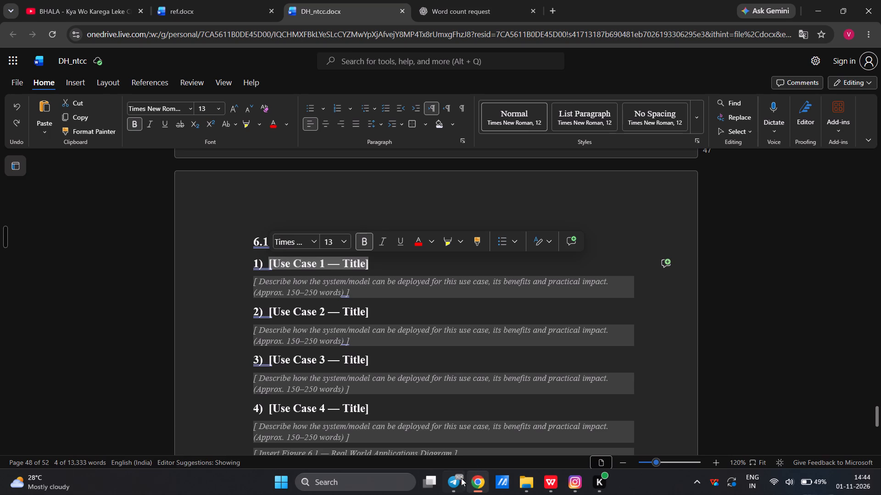
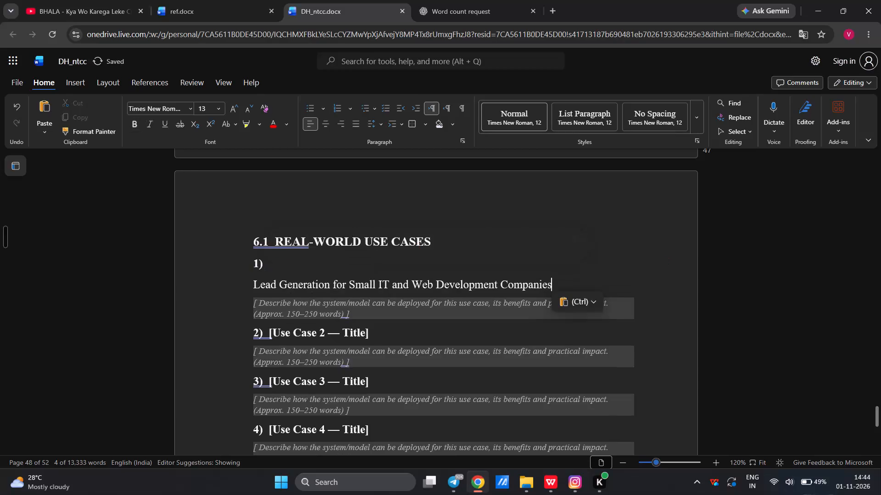
Format the pasted title "Lead Generation for Small IT and Web Development Companies" as 14 pt, bold and uppercase.
left_click_drag(246, 284, 506, 290)
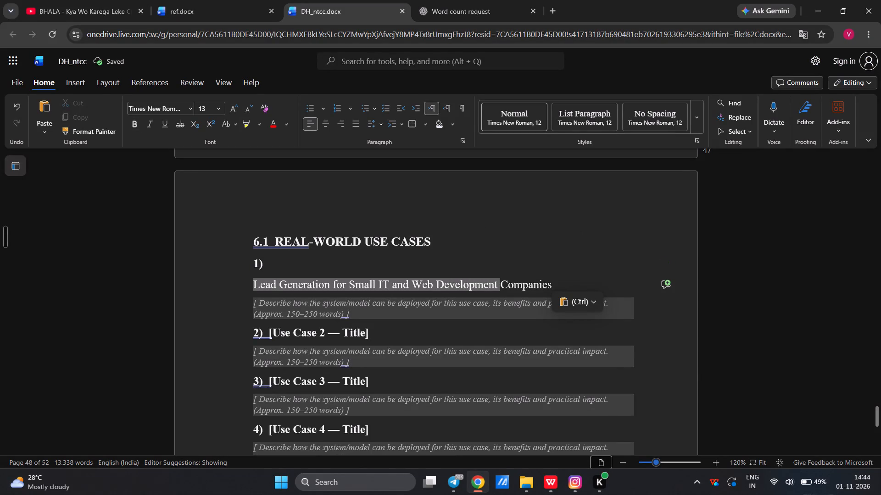
left_click_drag(506, 290, 582, 286)
left_click(217, 108)
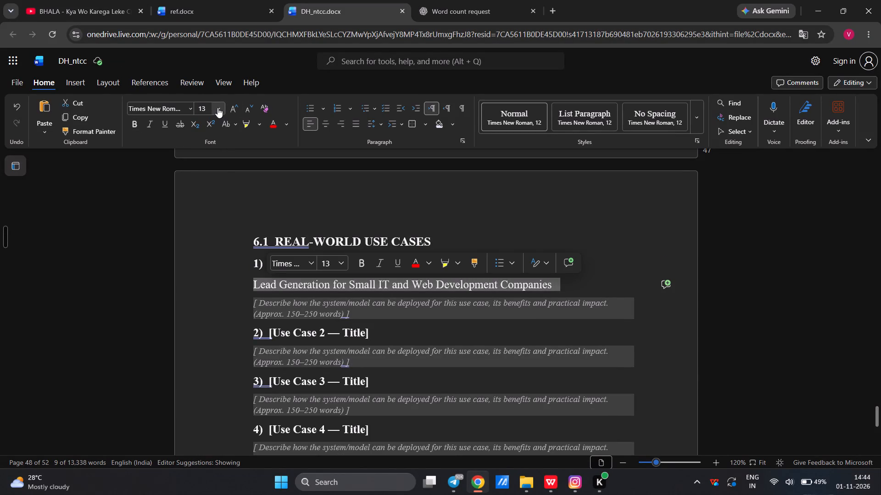
left_click(215, 207)
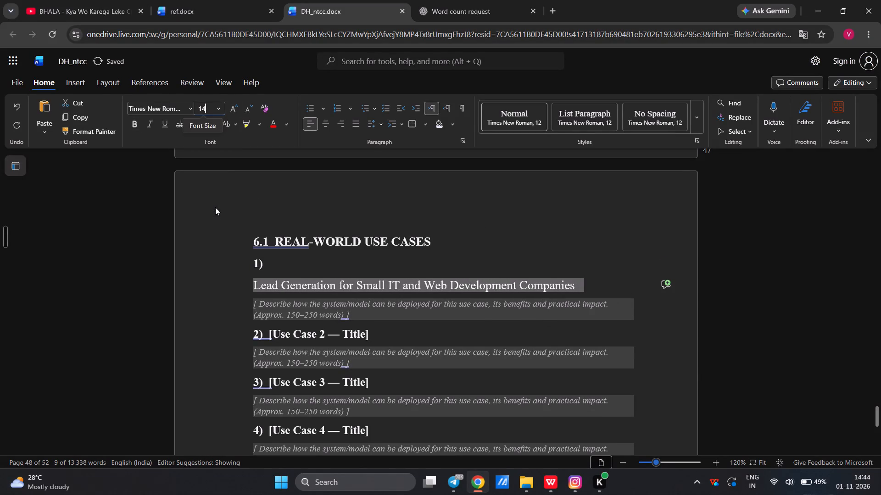
left_click(136, 122)
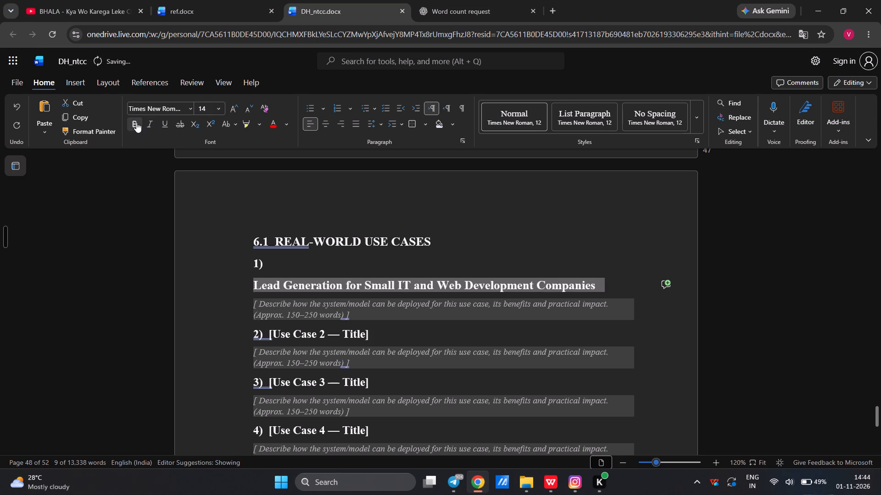
left_click(230, 126)
left_click(245, 170)
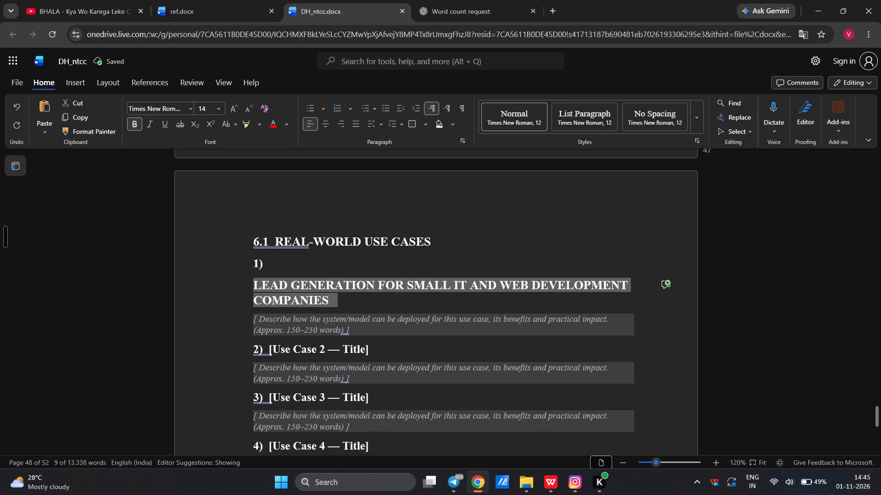
Join the lead generation title onto the same line as its number 1) under section 6.1.
left_click(246, 283)
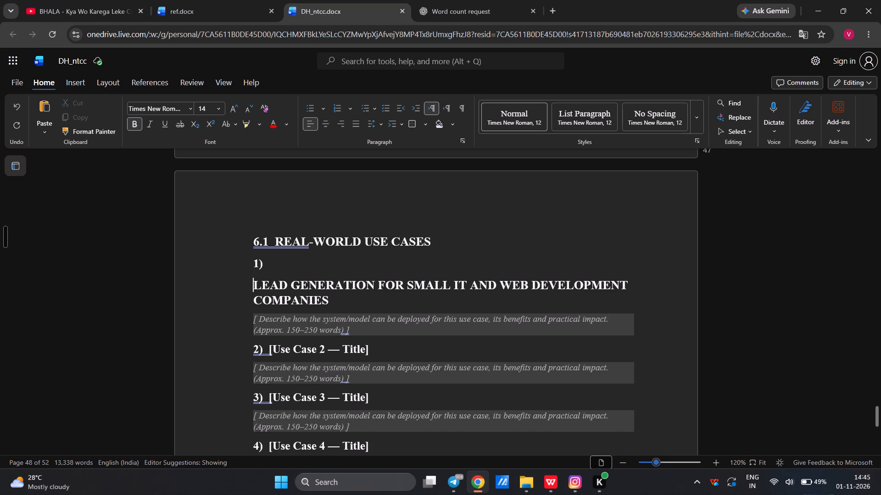
key("BackSpace")
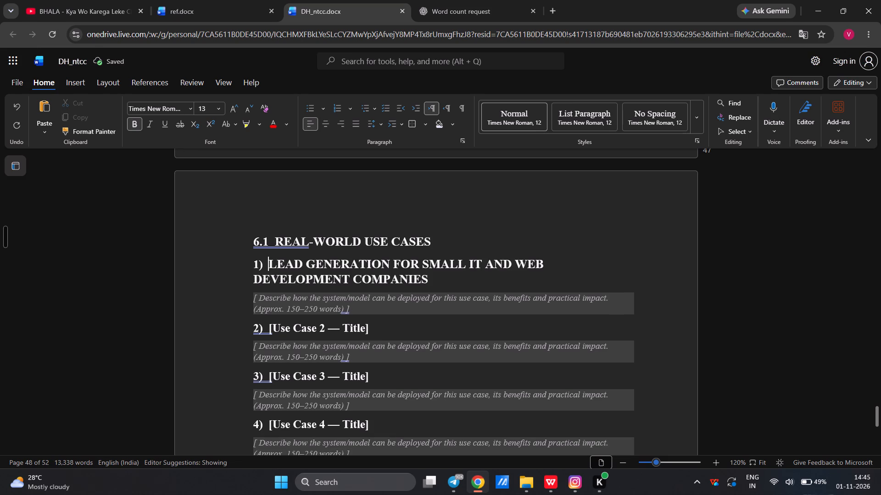
Delete the grey description placeholder and its paragraph beneath the use case 1 title.
left_click_drag(241, 295, 353, 313)
key("BackSpace")
key("BackSpace")
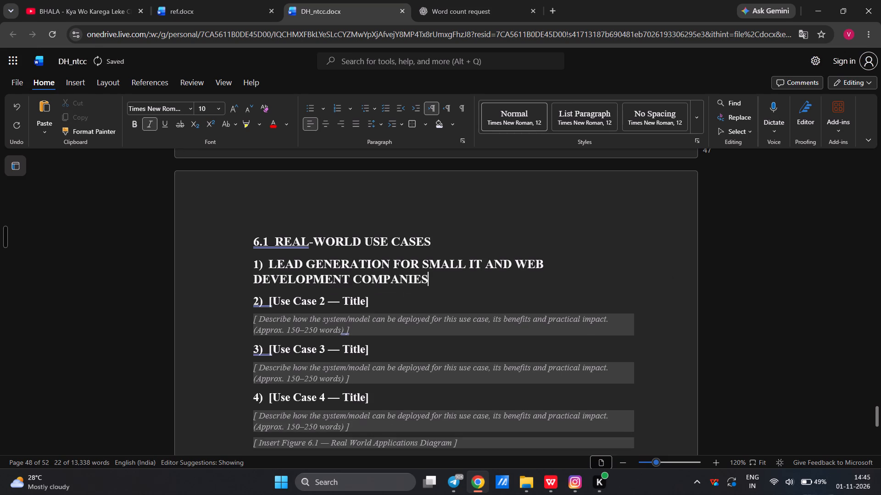
Add an empty line below the use case 1 title and set its font size to 12.
key("Return")
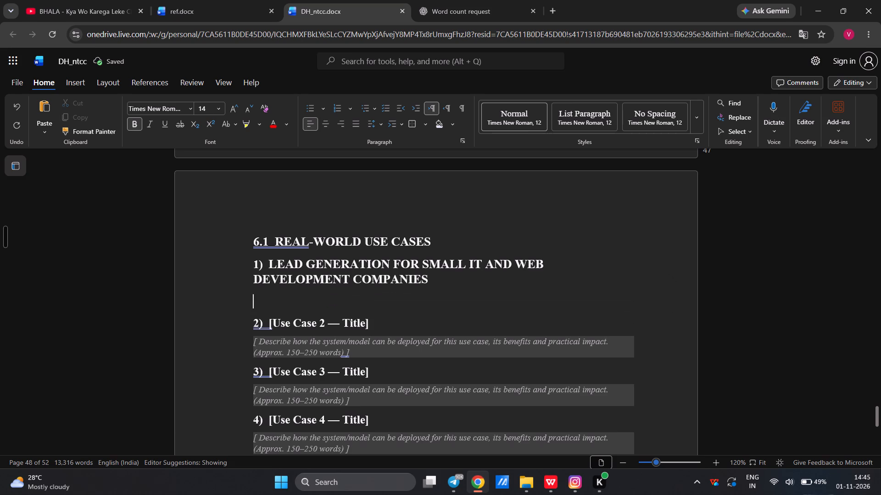
left_click(210, 109)
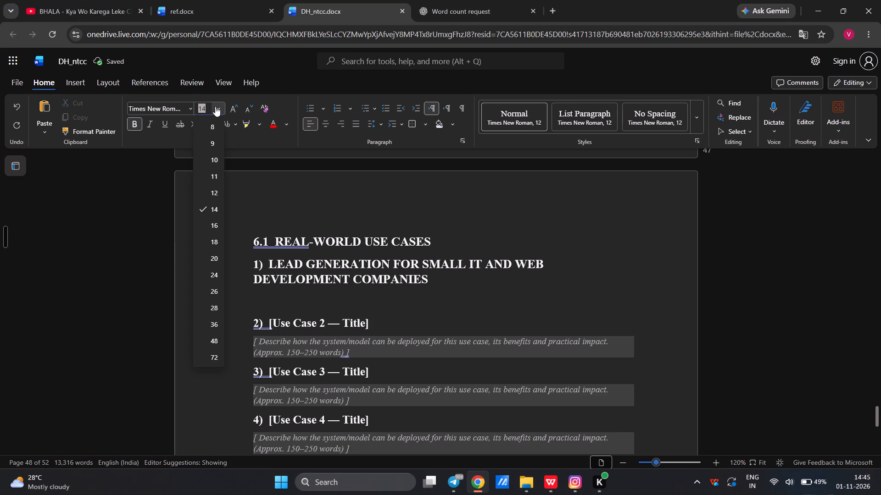
left_click(216, 105)
left_click(216, 108)
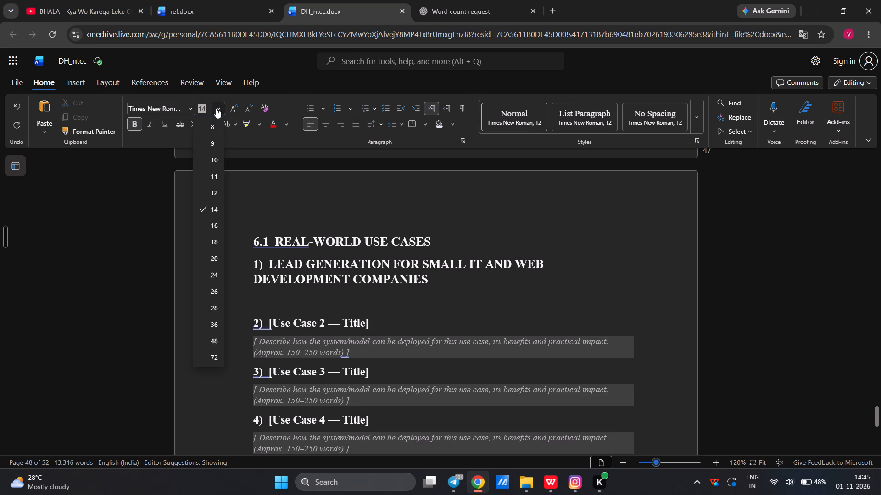
left_click(216, 196)
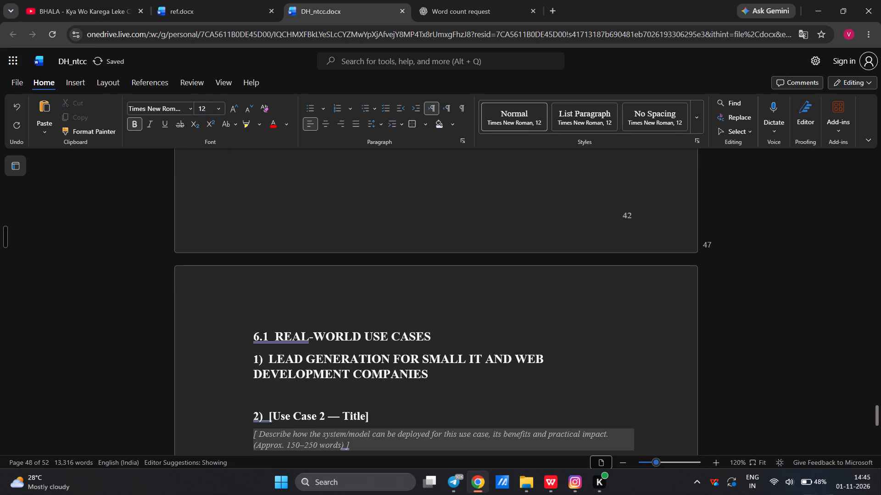
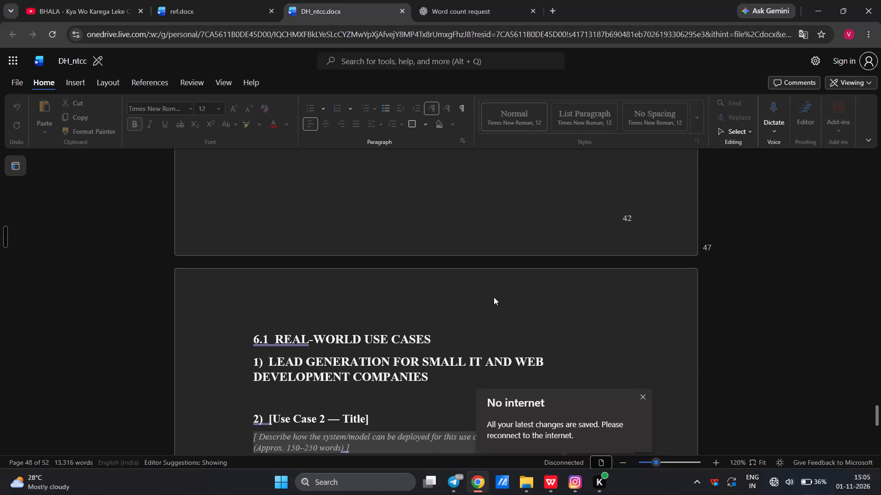
Dismiss the No internet notice covering the use case 2 placeholder in section 6.1.
scroll(372, 262, "up", 4)
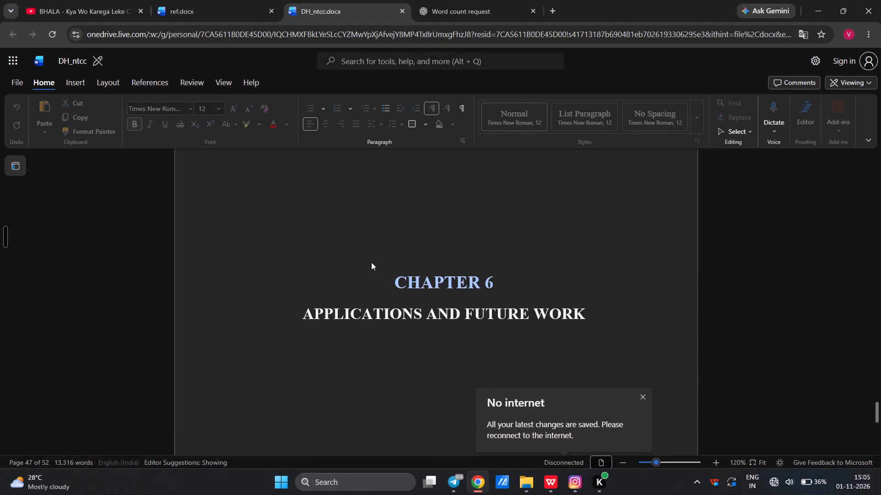
scroll(371, 262, "down", 8)
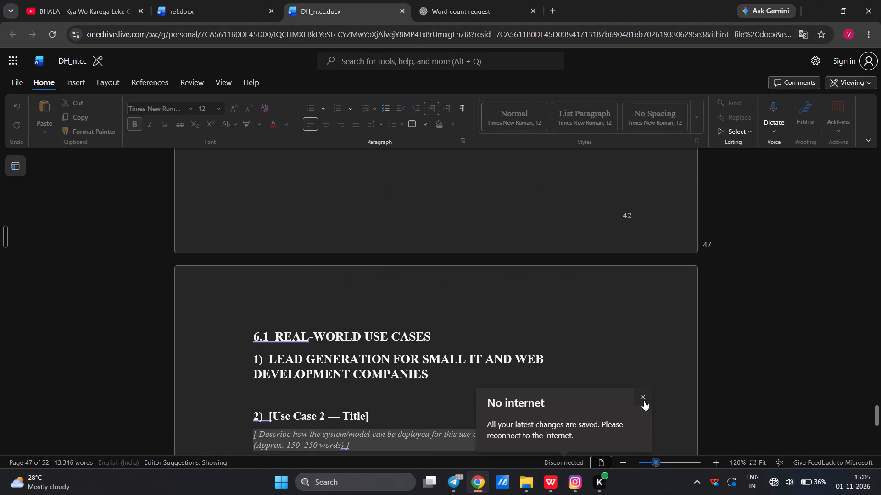
left_click(644, 399)
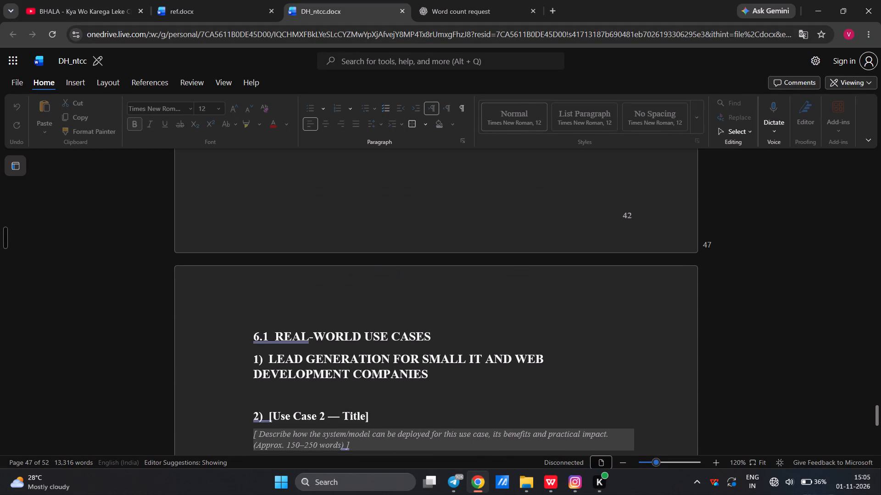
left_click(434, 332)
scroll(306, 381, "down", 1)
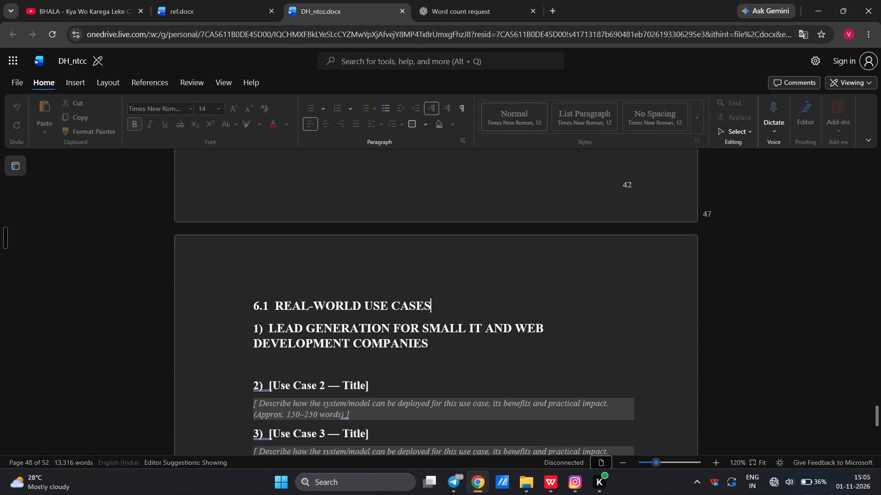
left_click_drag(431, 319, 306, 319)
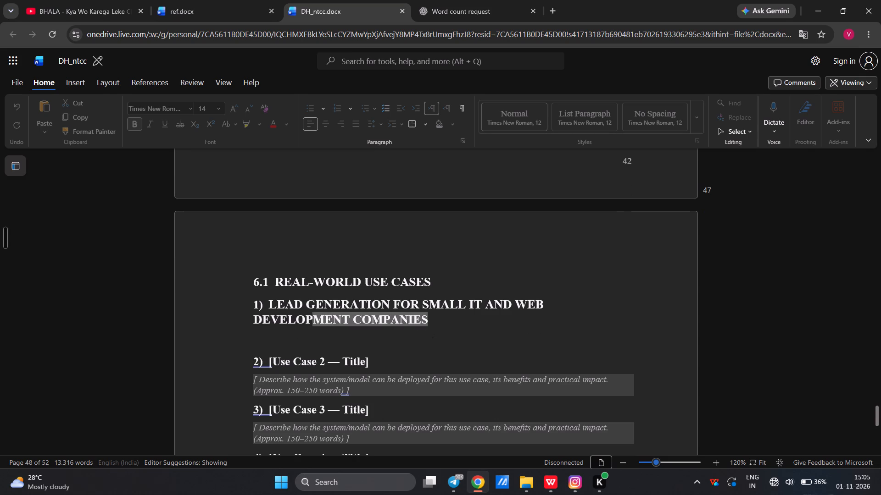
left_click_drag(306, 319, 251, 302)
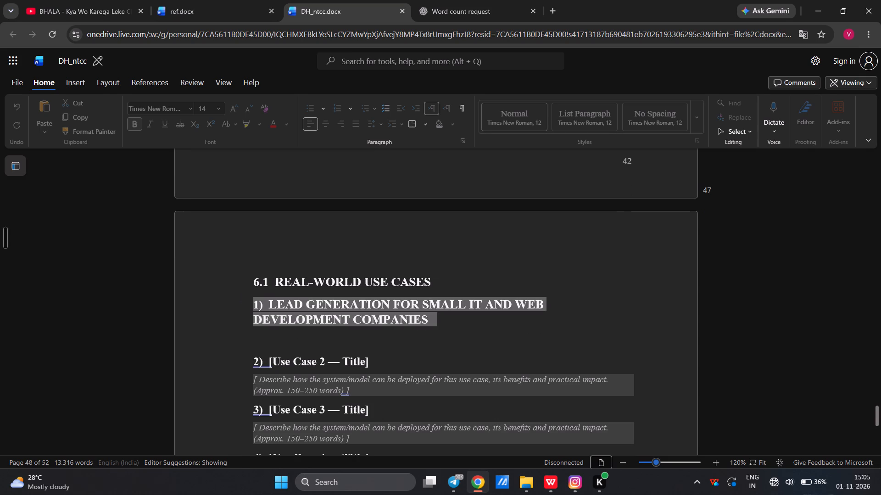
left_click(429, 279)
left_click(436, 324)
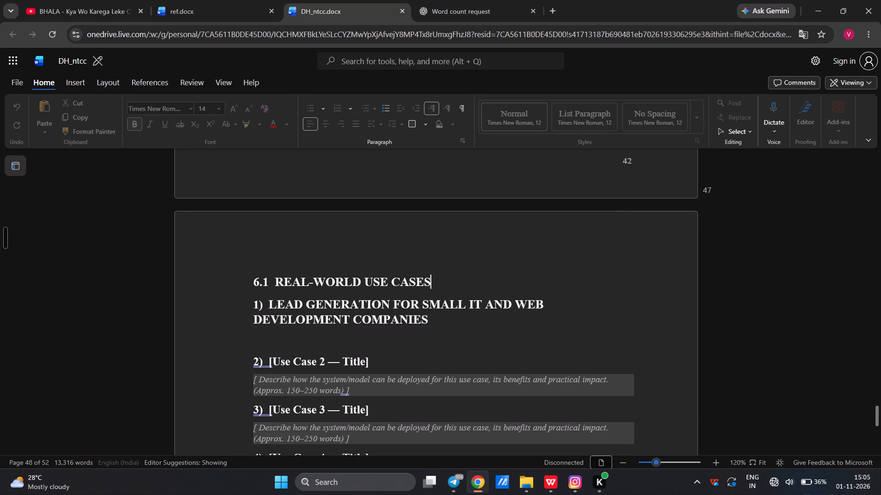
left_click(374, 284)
Connect the computer to the Infinix GT 20 Pro Wi-Fi network and return to the document.
left_click(773, 480)
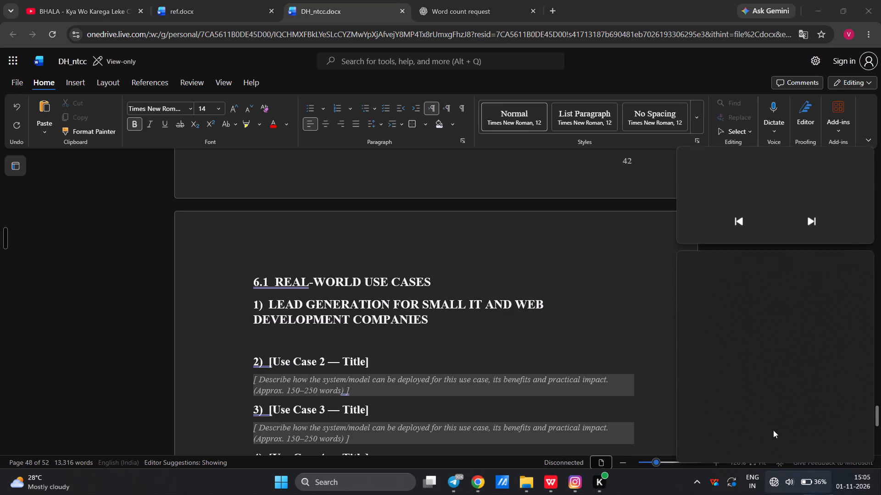
left_click(729, 277)
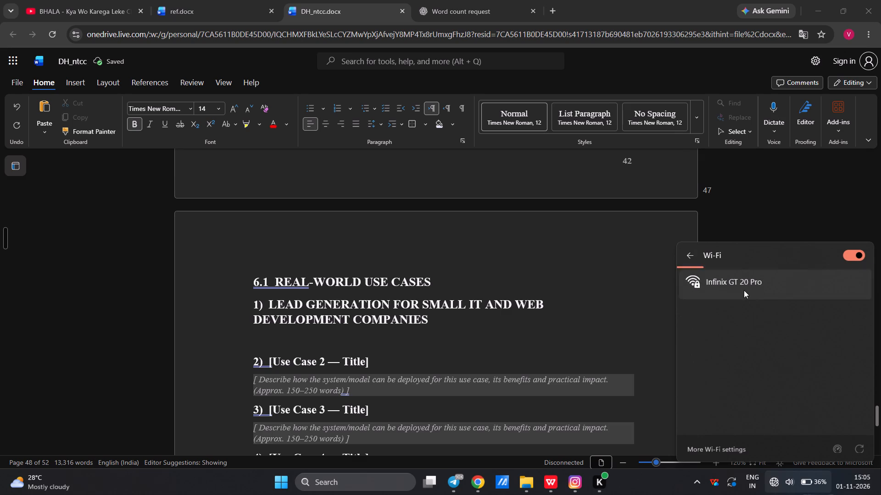
left_click(744, 290)
left_click(824, 332)
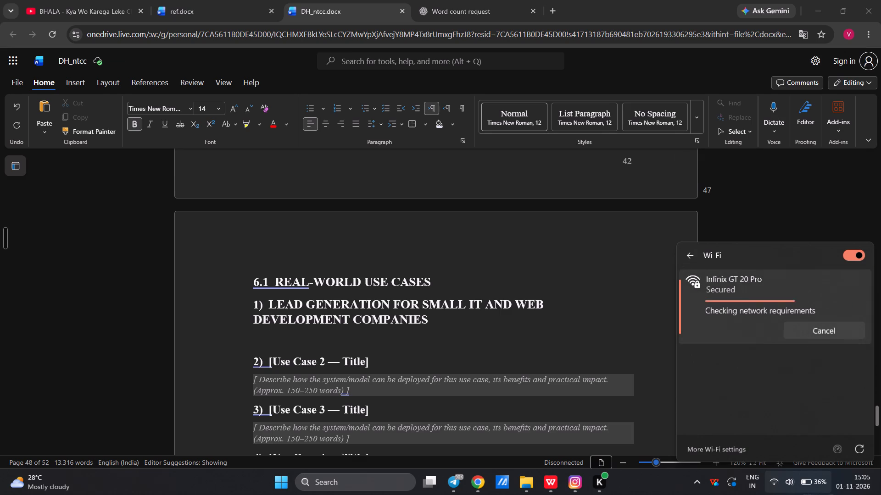
left_click(443, 277)
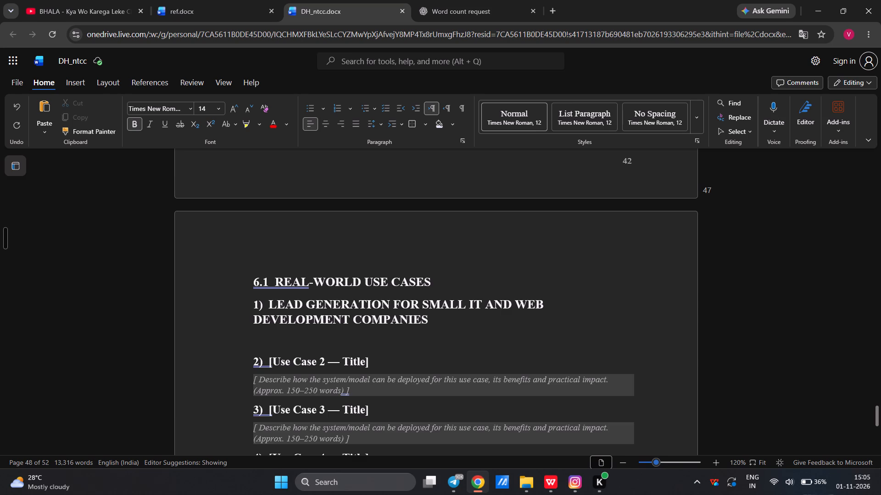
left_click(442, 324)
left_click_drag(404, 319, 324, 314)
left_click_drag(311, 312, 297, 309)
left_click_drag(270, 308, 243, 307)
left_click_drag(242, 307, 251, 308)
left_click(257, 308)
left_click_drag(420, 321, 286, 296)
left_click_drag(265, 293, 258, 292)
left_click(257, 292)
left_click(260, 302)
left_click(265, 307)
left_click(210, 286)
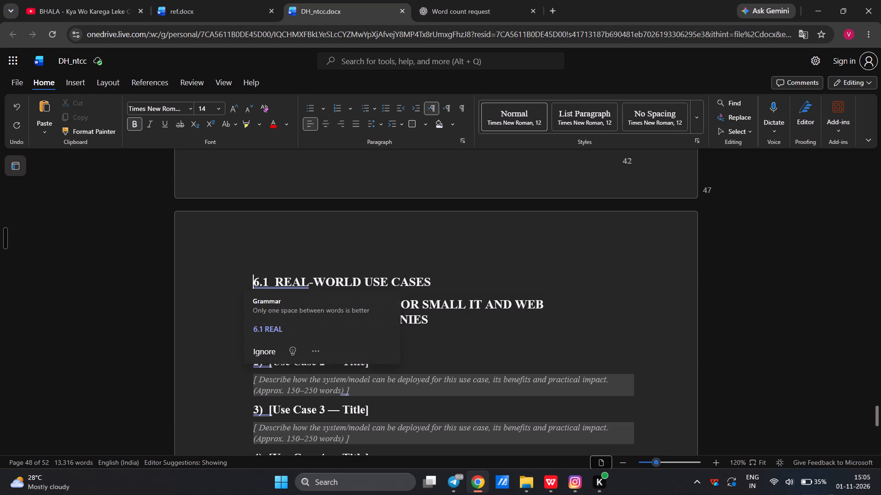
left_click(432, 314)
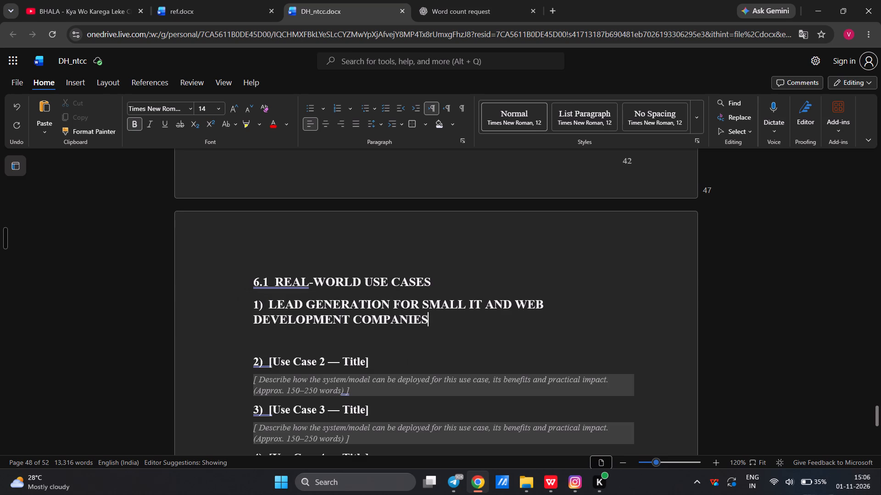
Set the font size of the whole lead generation title, including its number 1), under section 6.1 to 12.
left_click_drag(267, 304, 268, 304)
left_click_drag(268, 304, 417, 333)
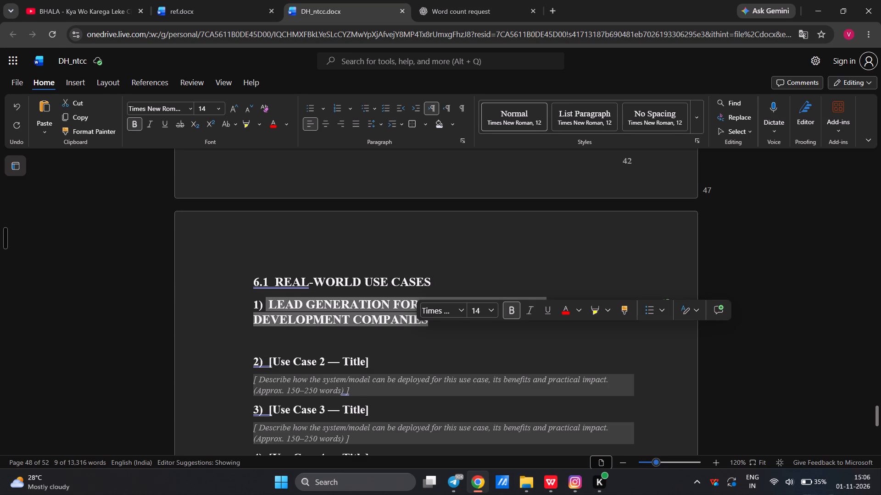
left_click_drag(248, 308, 414, 320)
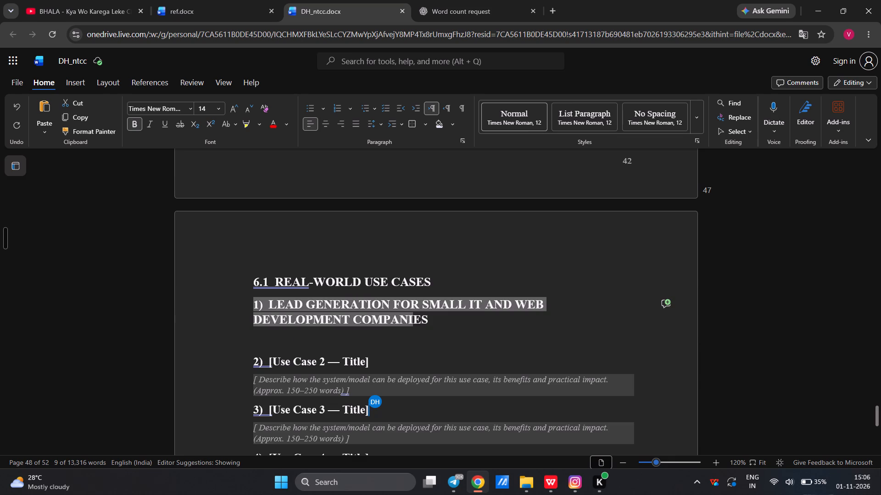
left_click_drag(414, 320, 429, 325)
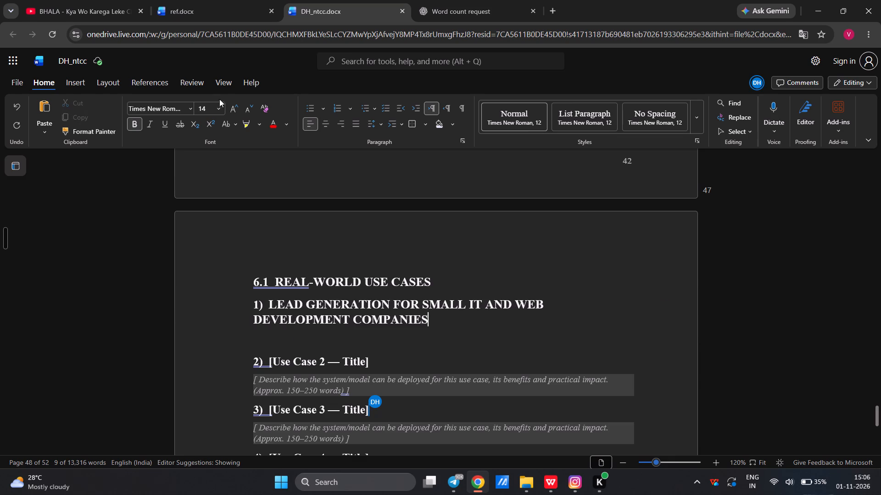
left_click(216, 110)
left_click(210, 195)
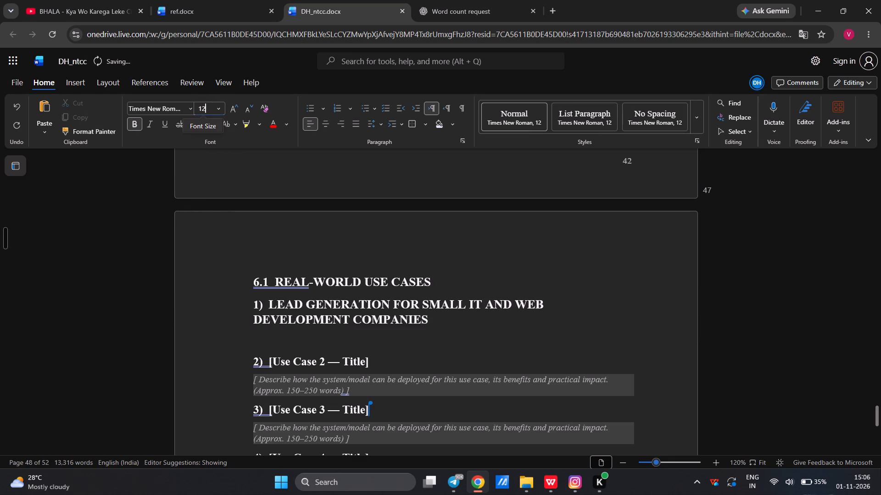
left_click(424, 330)
left_click_drag(439, 327, 256, 302)
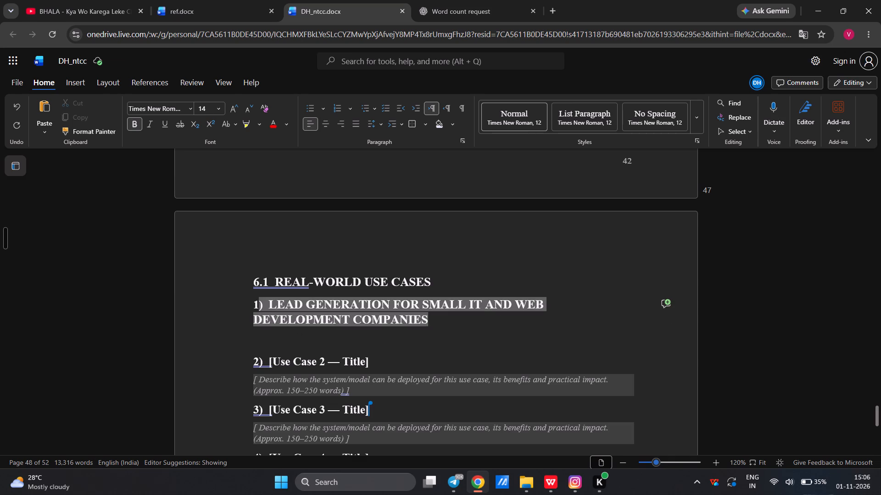
left_click_drag(256, 302, 254, 300)
left_click(218, 106)
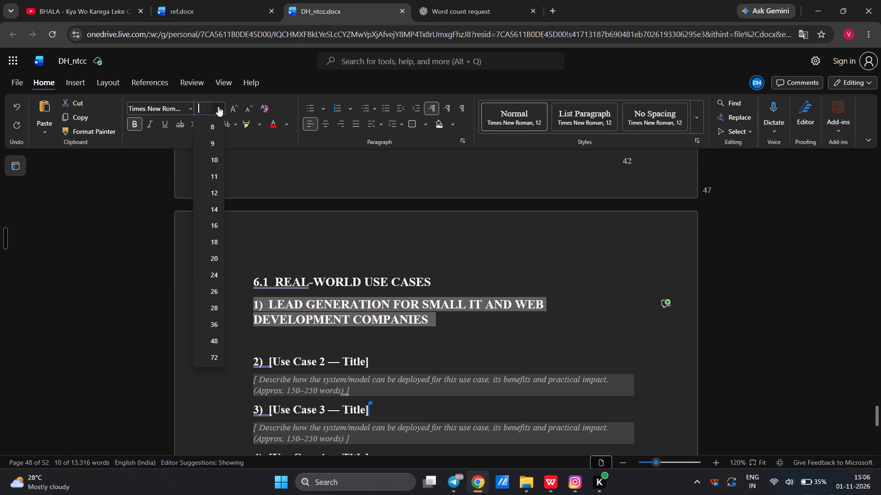
left_click(218, 191)
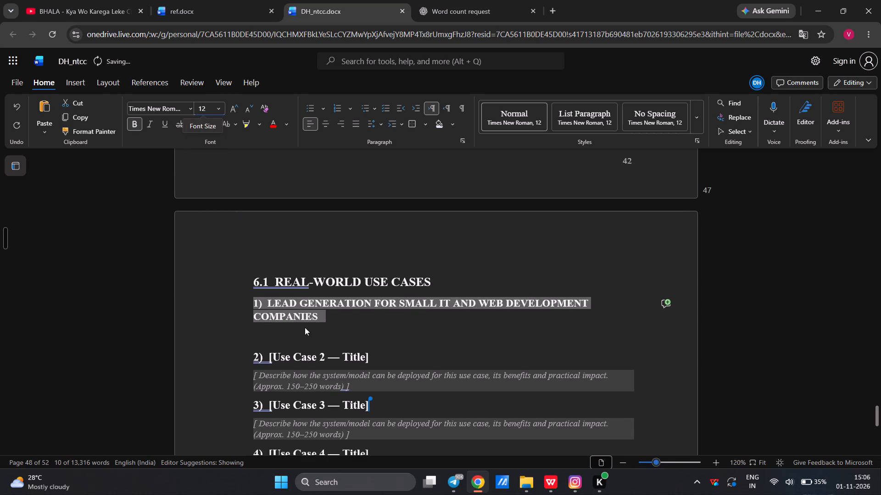
Turn off bold on the empty line below the use case 1 title.
left_click(338, 329)
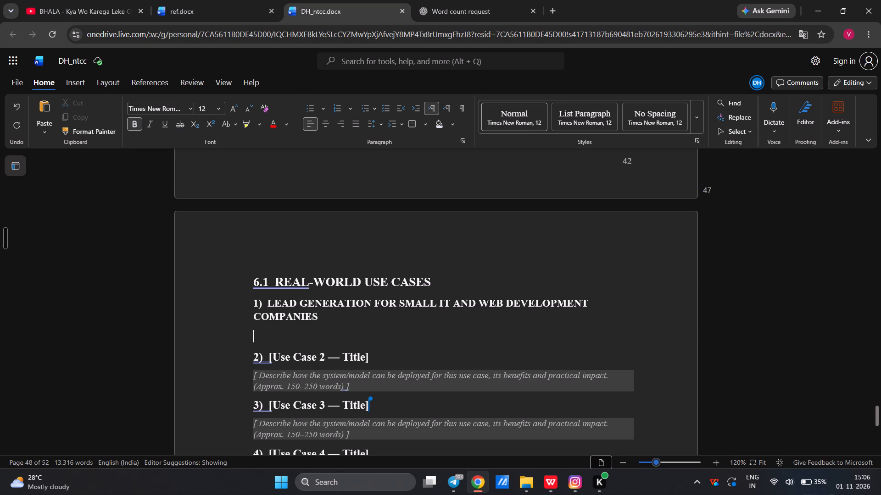
left_click(134, 127)
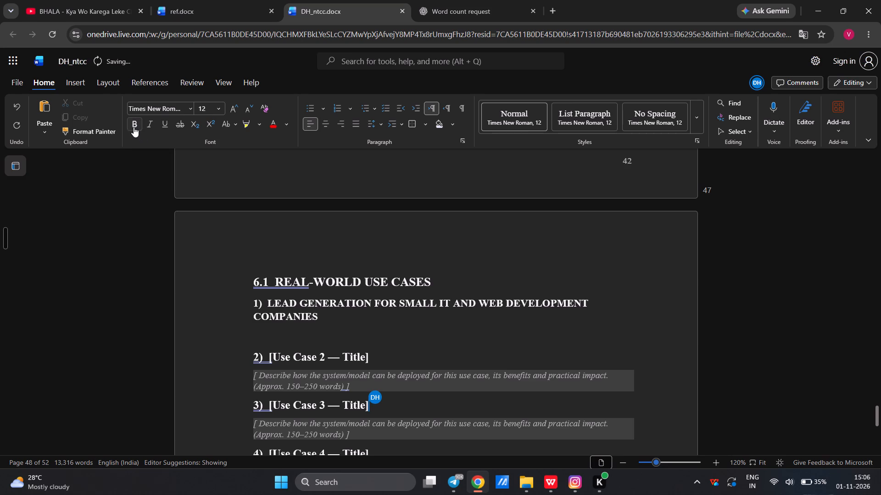
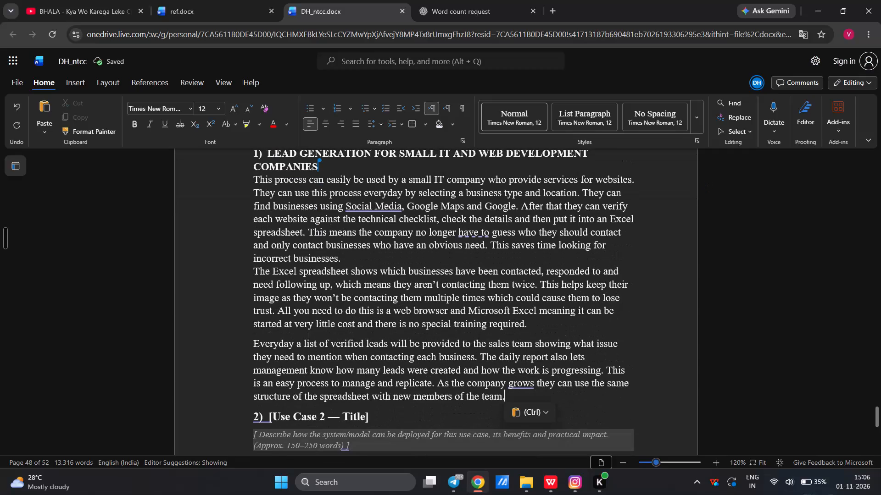
Insert an empty line between the use case 1 title and the paragraph beginning "This process can easily be used".
left_click(252, 181)
key("Return")
Delete the bracketed title placeholder of use case 2 in section 6.1, keeping its number 2).
scroll(339, 286, "down", 2)
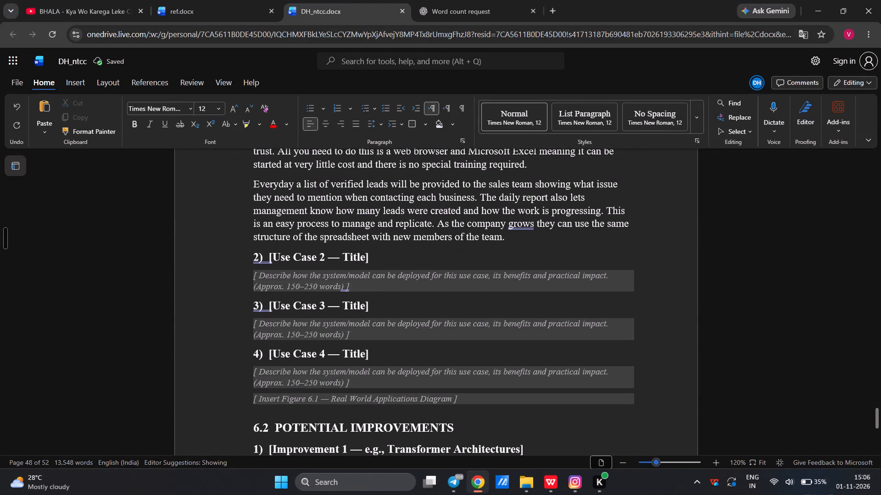
left_click(373, 259)
left_click_drag(373, 259, 284, 264)
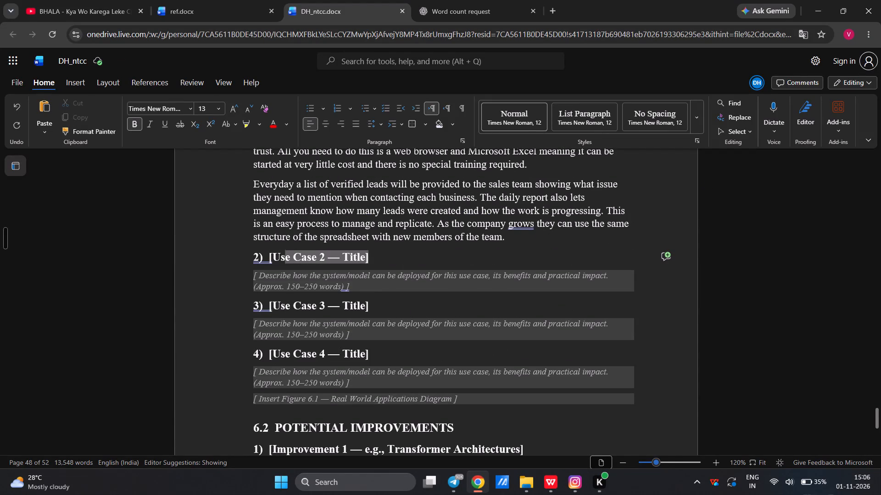
left_click_drag(284, 264, 272, 260)
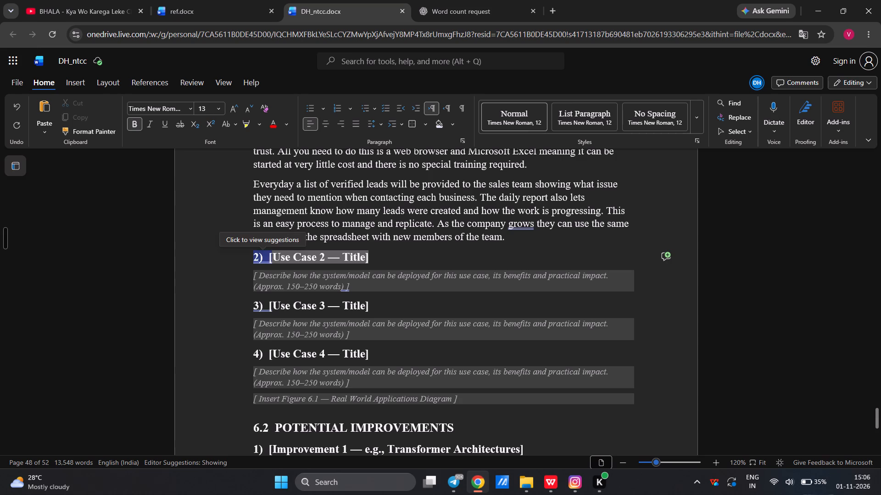
left_click_drag(272, 260, 273, 260)
key("BackSpace")
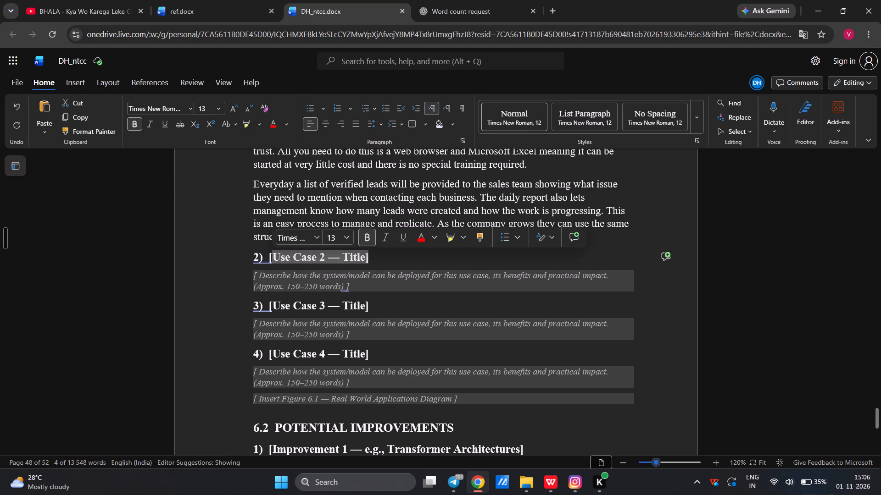
key("BackSpace")
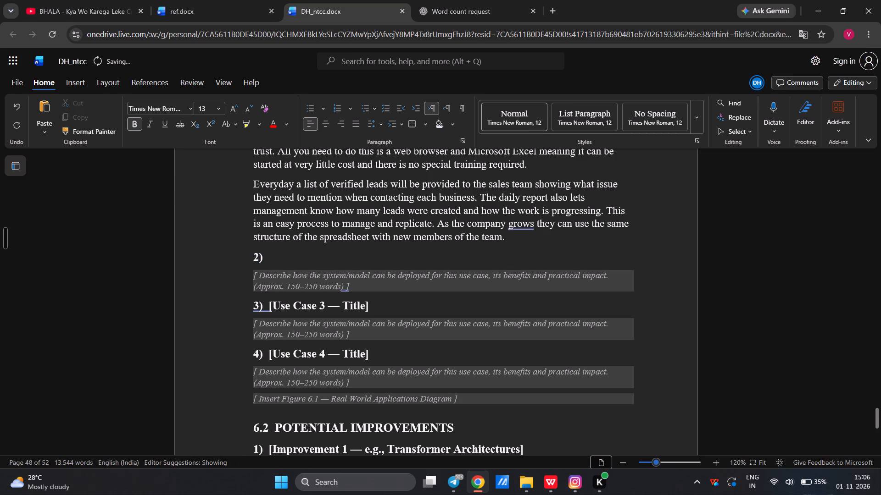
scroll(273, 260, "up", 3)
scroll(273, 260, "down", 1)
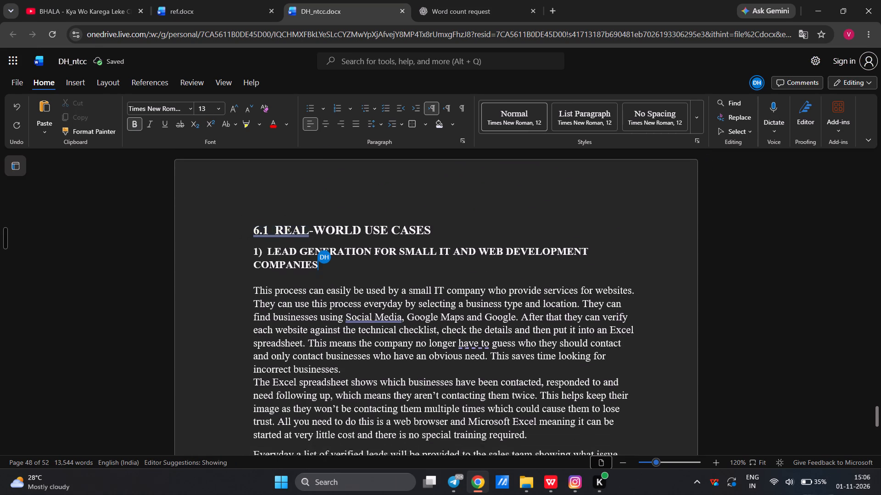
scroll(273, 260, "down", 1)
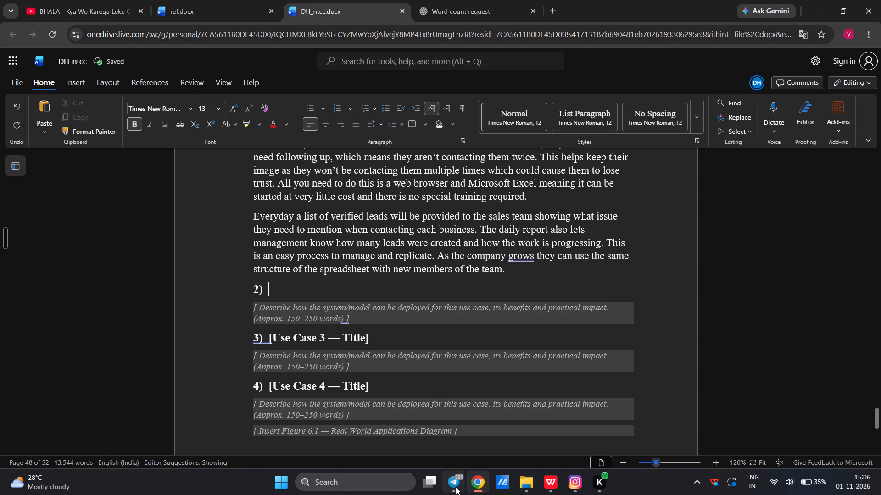
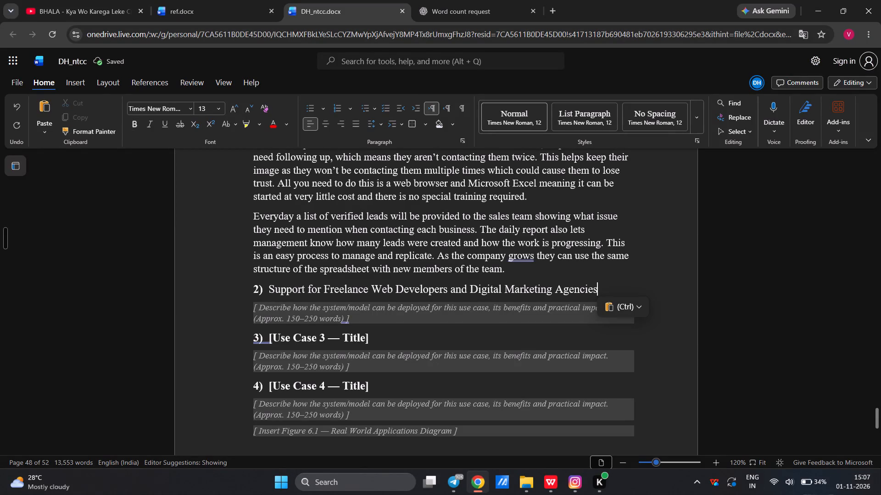
Review the report from section 6.1 back through Chapter 5 to Chapter 4's environment and libraries tables, and return to use case 2.
scroll(269, 286, "up", 18)
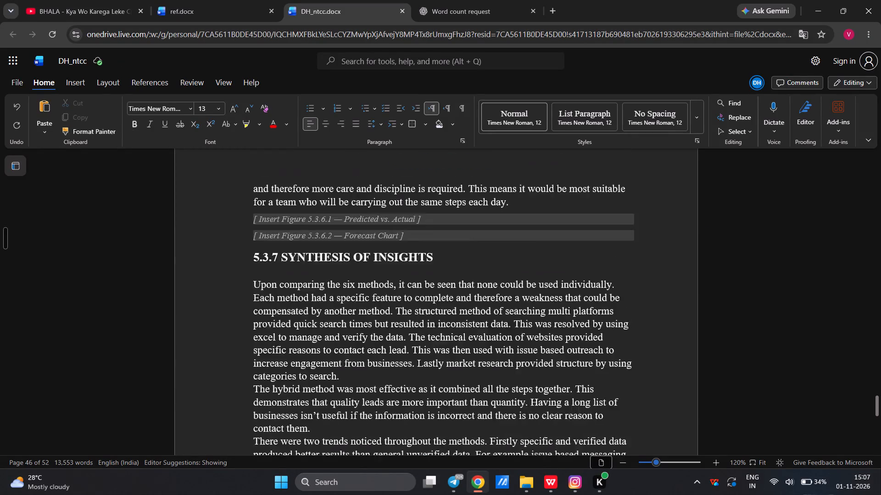
scroll(269, 286, "up", 12)
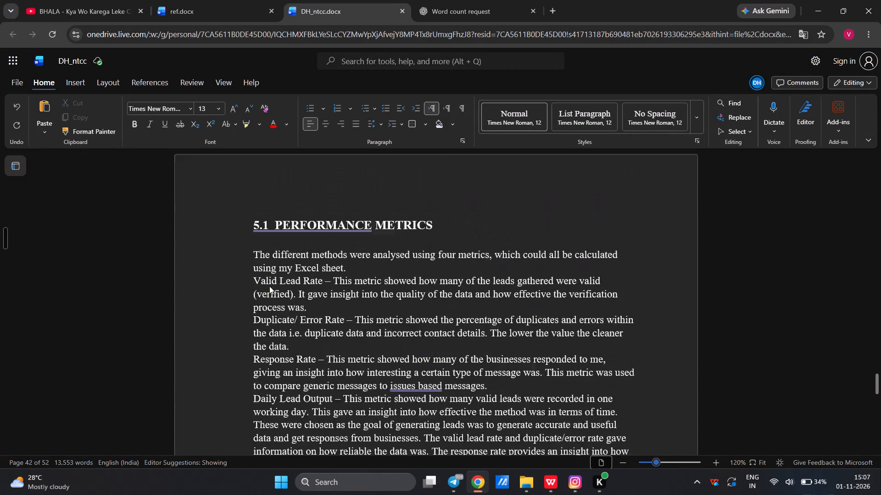
scroll(269, 286, "up", 16)
scroll(269, 286, "right", 1)
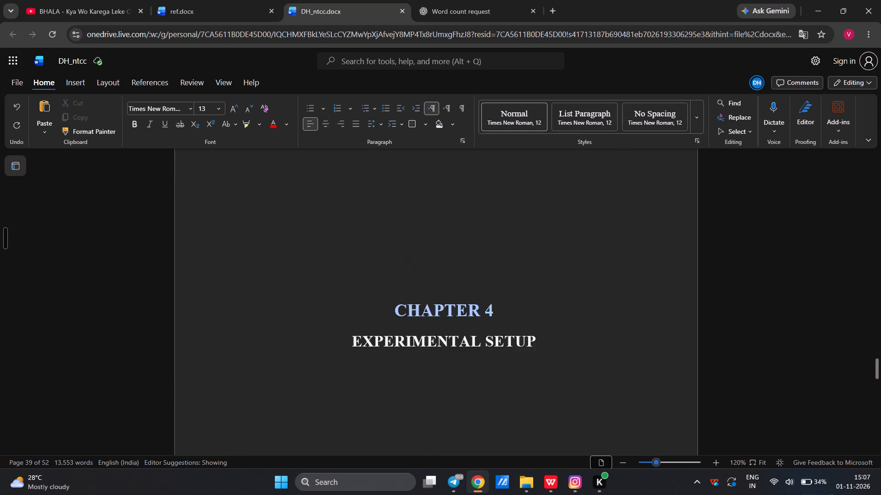
scroll(269, 286, "right", 1)
scroll(269, 286, "up", 6)
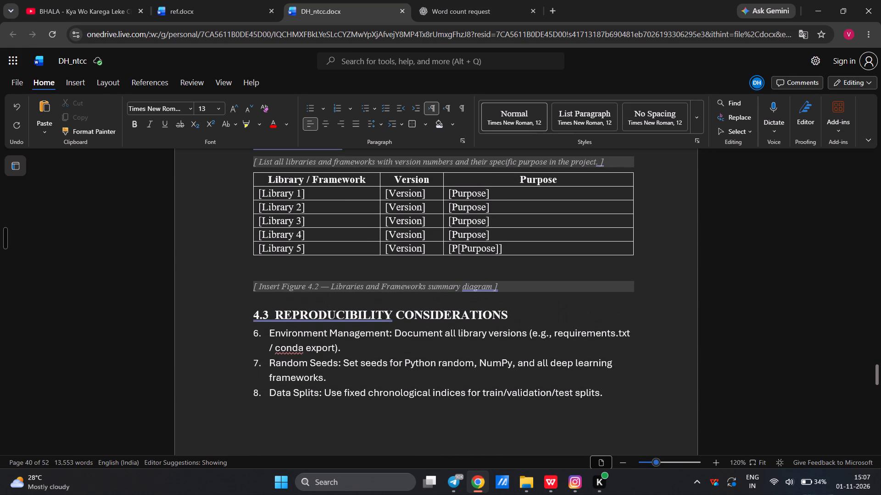
scroll(345, 357, "up", 2)
scroll(345, 357, "down", 1)
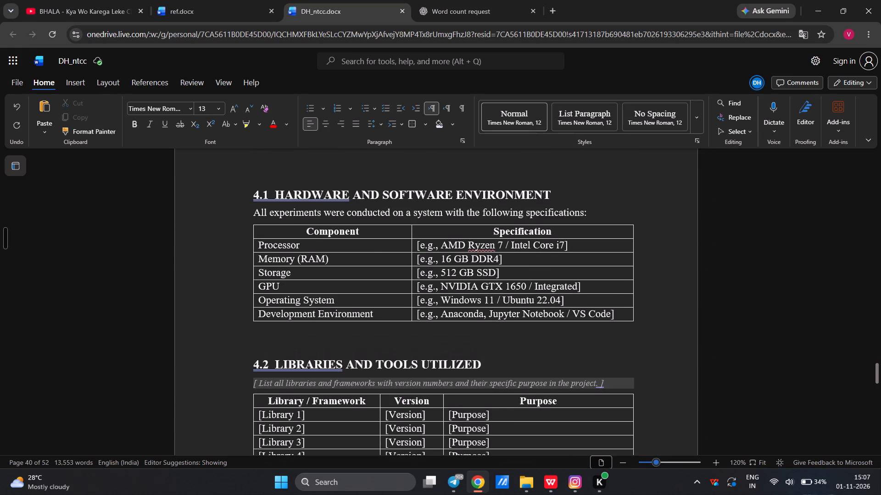
scroll(345, 357, "down", 2)
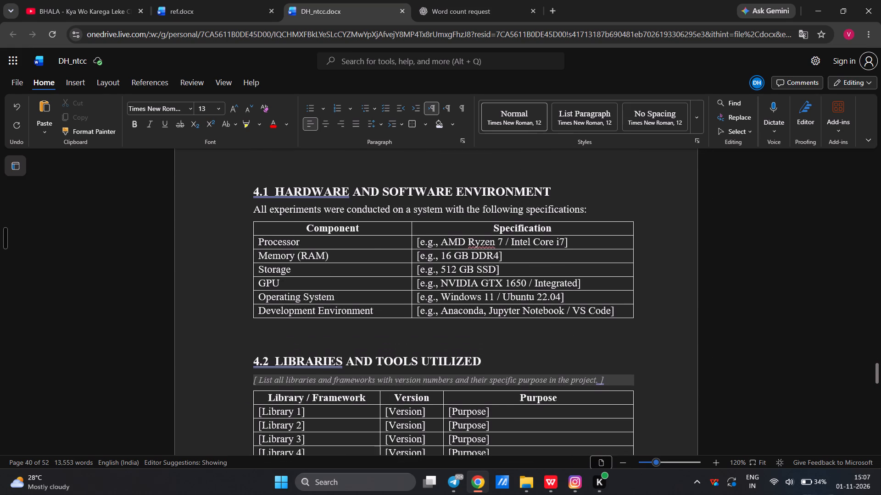
scroll(345, 357, "down", 15)
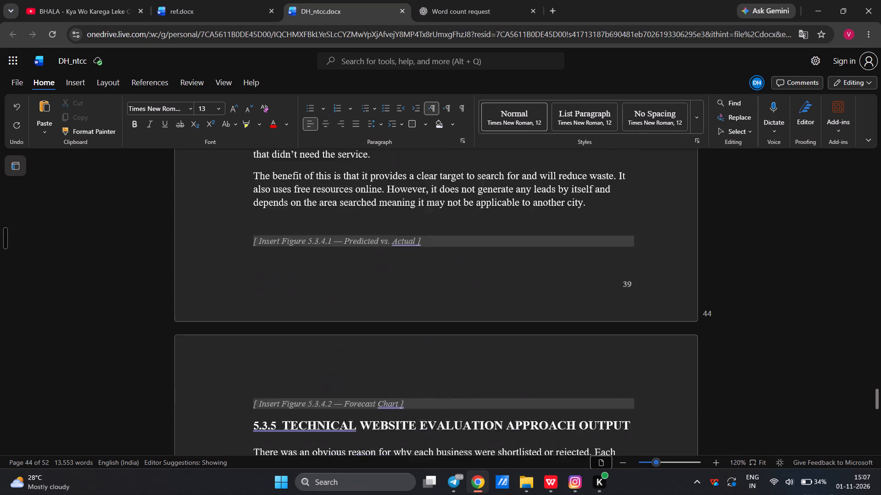
scroll(345, 357, "right", 1)
scroll(345, 357, "down", 11)
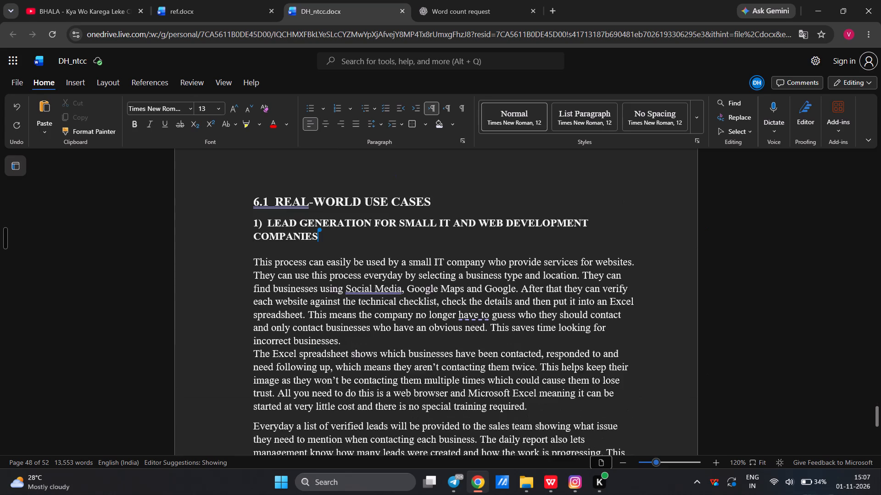
scroll(345, 357, "up", 3)
scroll(345, 357, "down", 1)
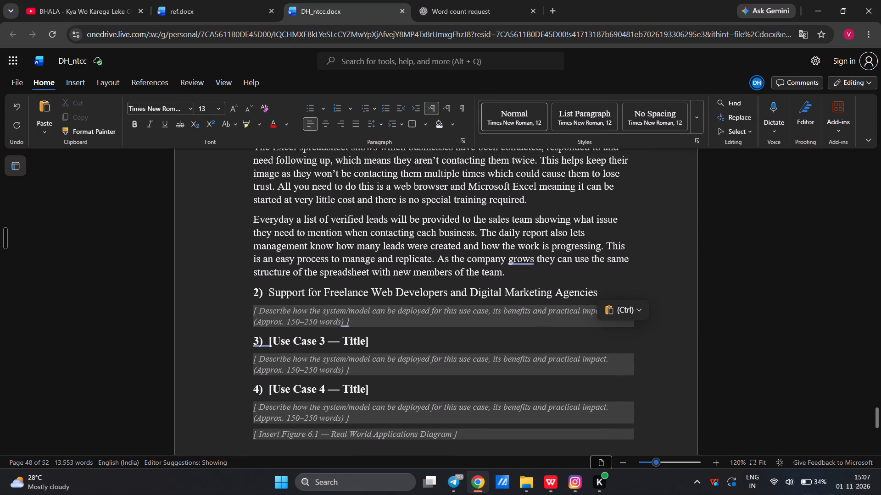
Format the whole use case 2 title about freelance web developers and digital marketing agencies as bold upper case.
left_click_drag(251, 296, 585, 301)
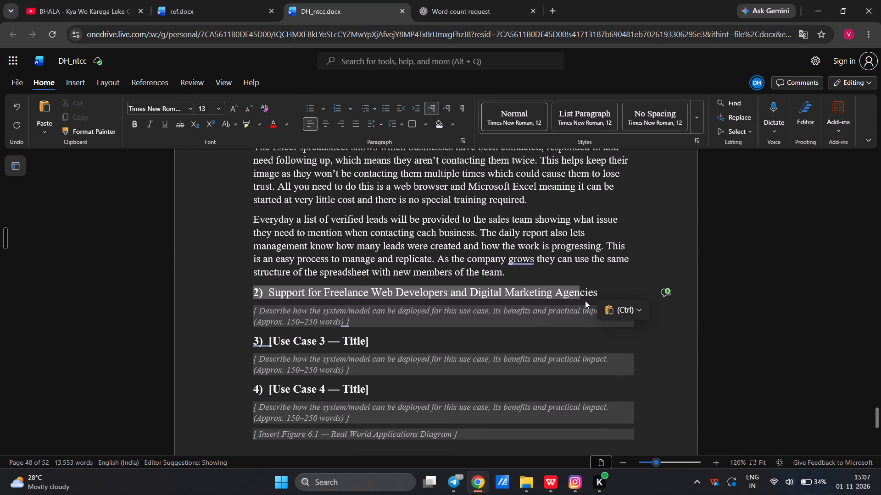
left_click_drag(585, 301, 599, 294)
left_click_drag(599, 294, 597, 294)
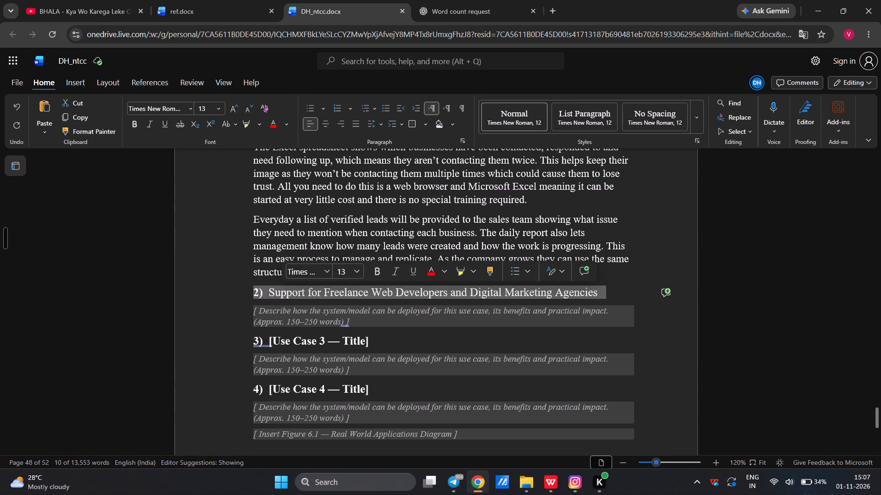
left_click(131, 120)
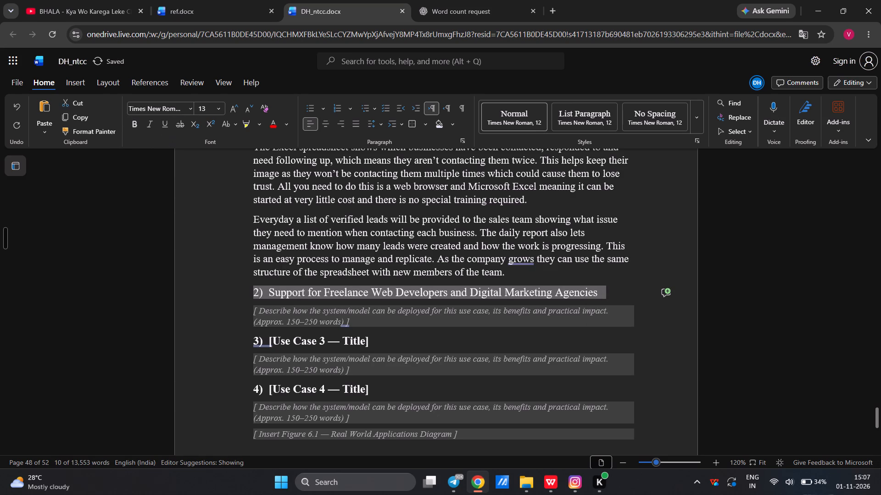
left_click(134, 123)
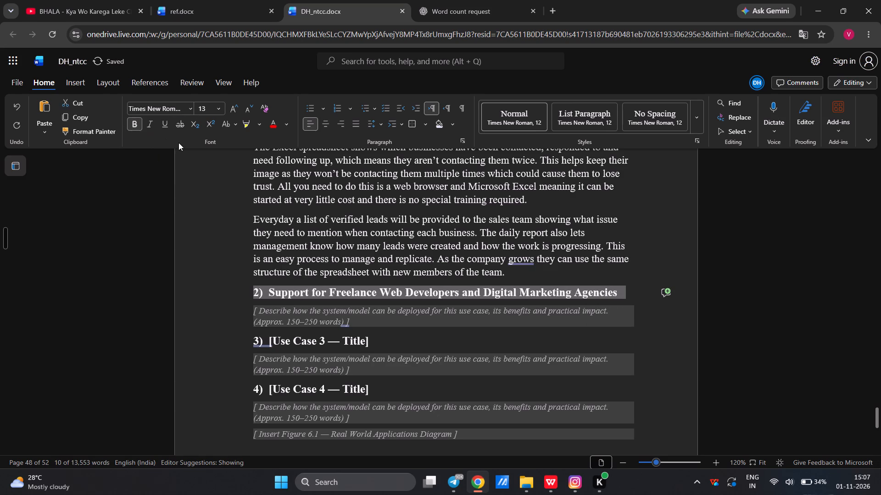
left_click(233, 126)
left_click(250, 173)
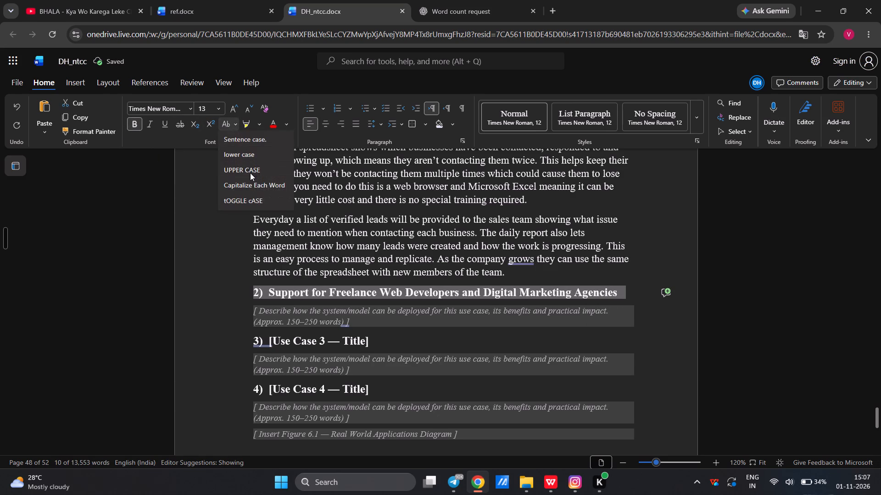
Add an empty line below the use case 2 title and delete the description placeholder beneath it.
left_click(401, 314)
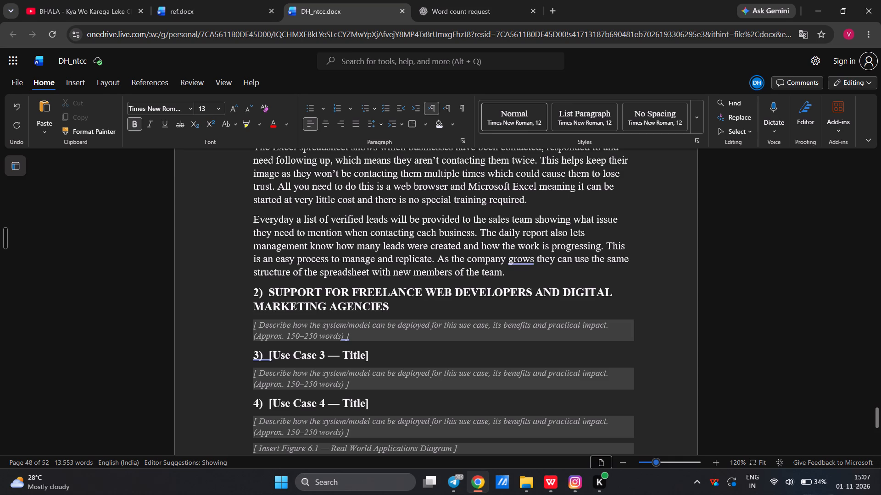
key("Return")
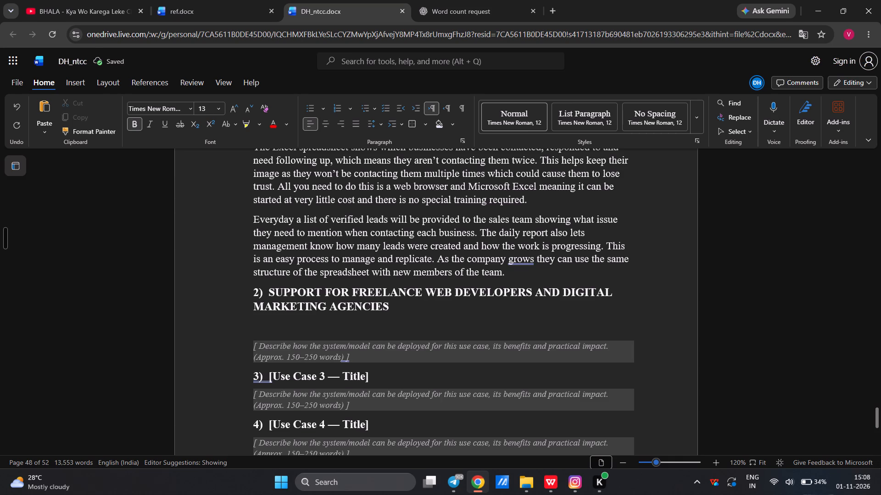
left_click_drag(252, 344, 357, 355)
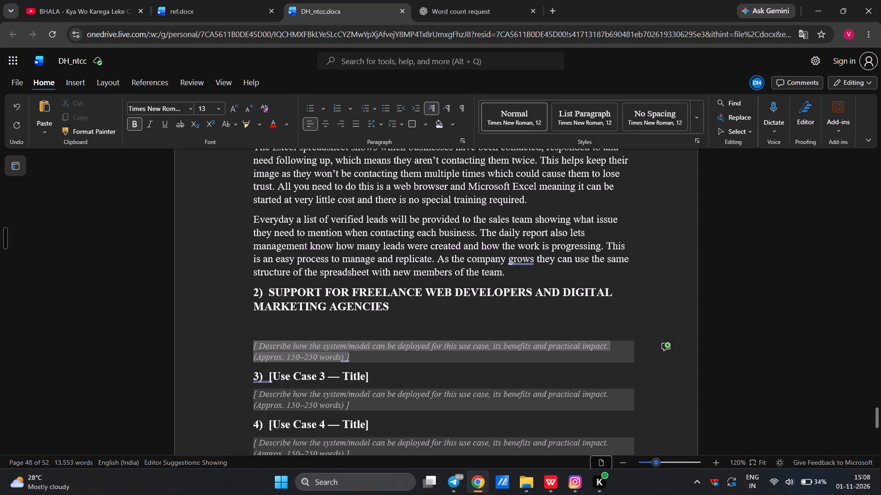
left_click_drag(357, 355, 357, 360)
key("BackSpace")
key("BackSpace")
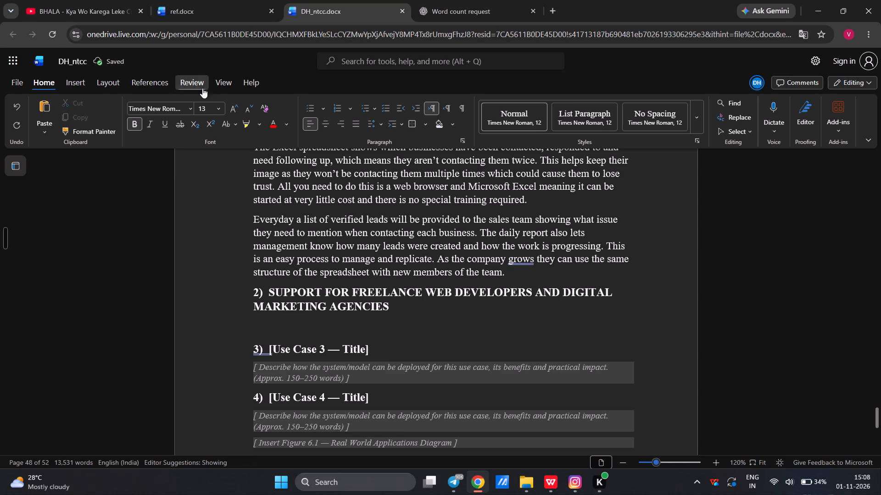
Set the font size to 12 on the empty line under the use case 2 title.
left_click(220, 107)
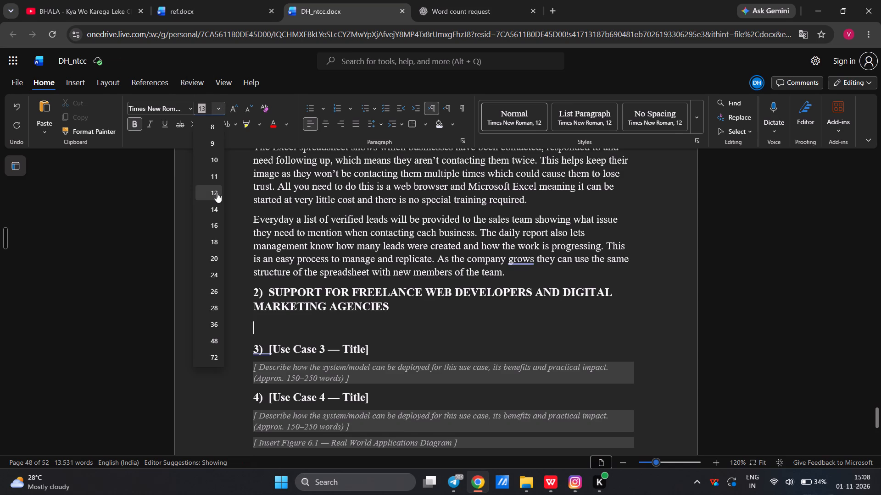
left_click(217, 192)
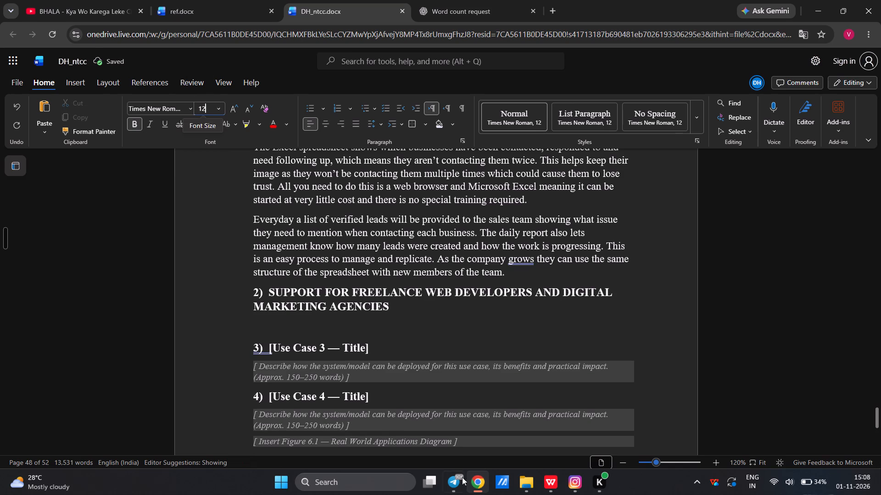
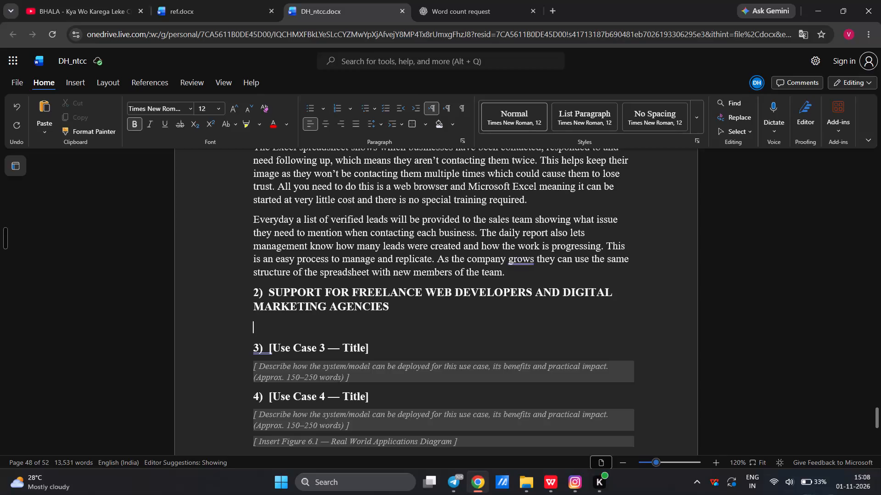
Paste the copied description about freelancers and smaller digital marketing agencies under the use case 2 title.
key("ctrl+v")
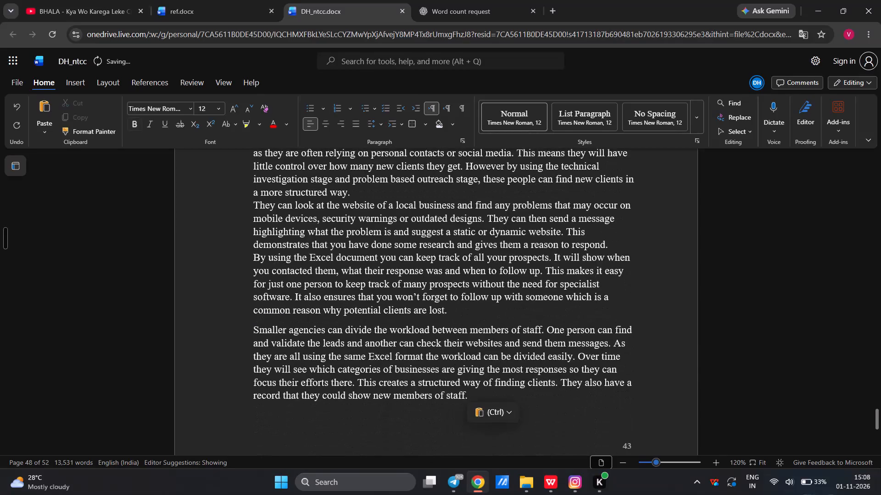
Insert an empty line between the use case 2 title and the paragraph starting "Many freelancers and smaller digital marketing agencies".
scroll(268, 330, "up", 2)
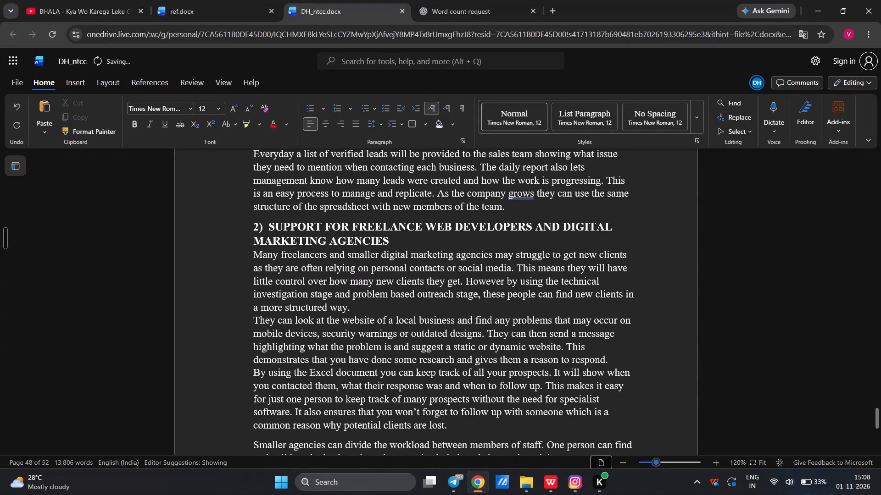
left_click(247, 258)
key("Return")
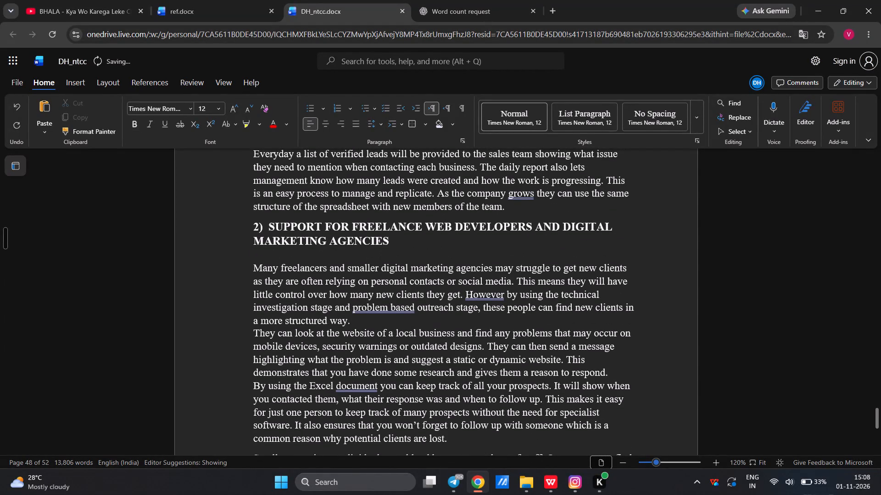
Insert an empty line before the use case 2 paragraph starting "They can look at the website of a local business".
scroll(331, 325, "down", 1)
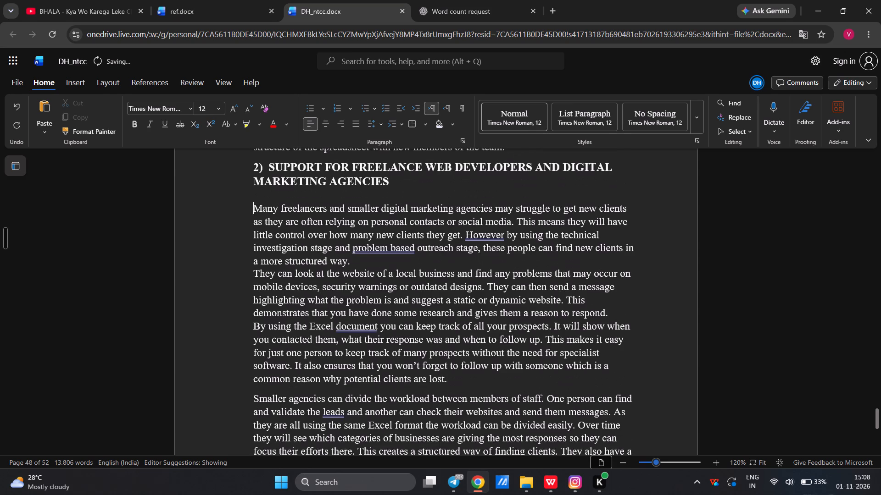
scroll(331, 325, "down", 2)
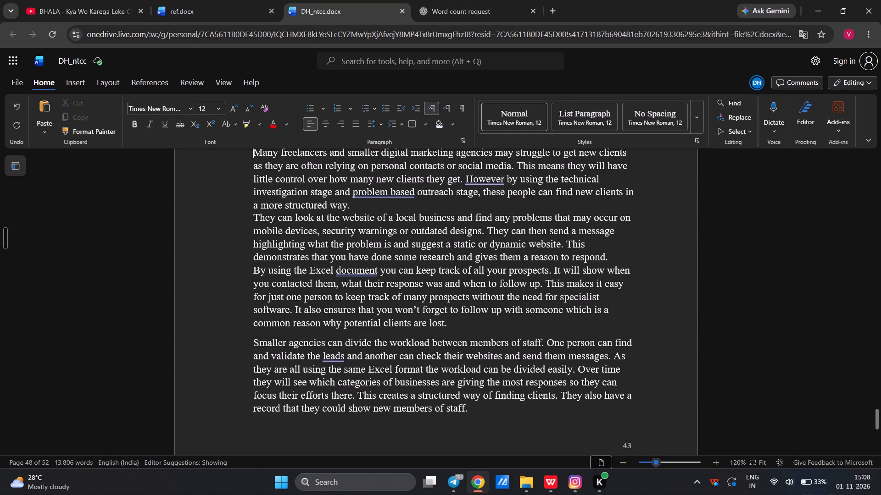
scroll(331, 325, "up", 2)
scroll(331, 325, "down", 1)
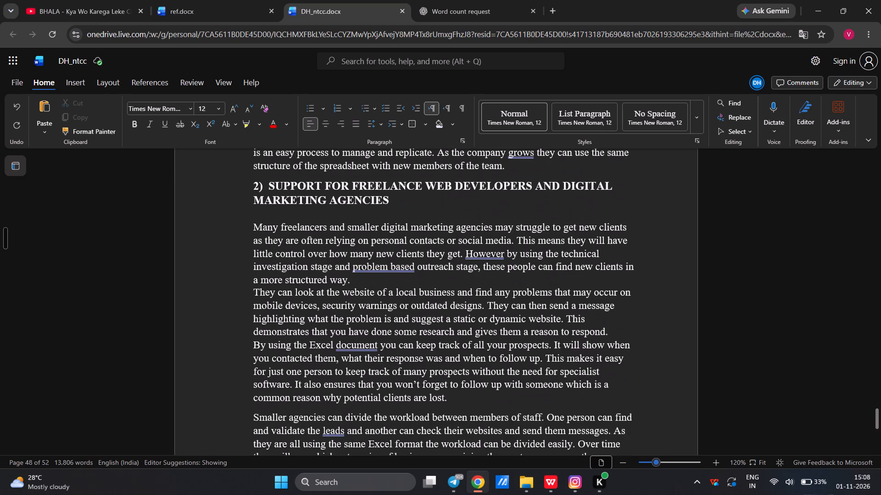
scroll(331, 325, "down", 1)
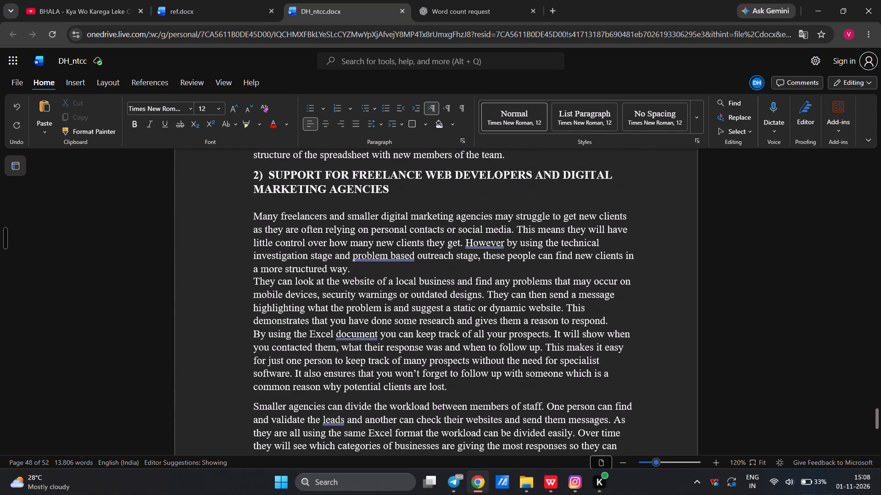
left_click(253, 280)
key("Return")
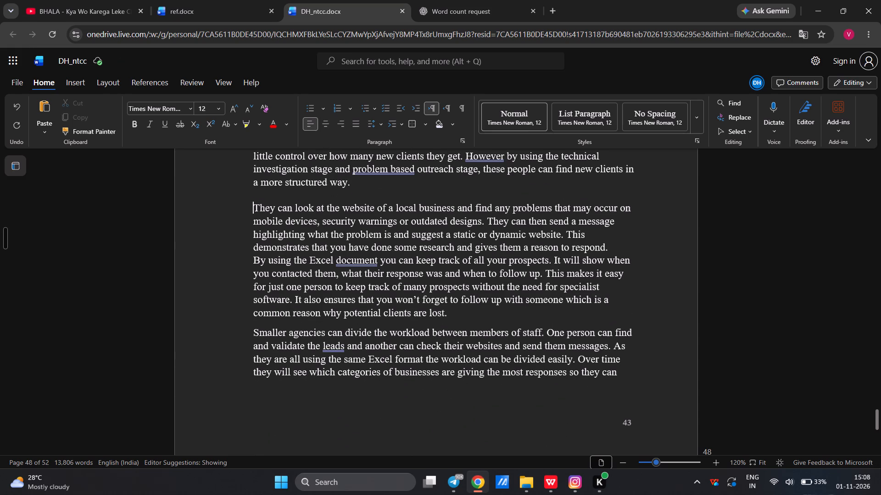
scroll(622, 401, "up", 2)
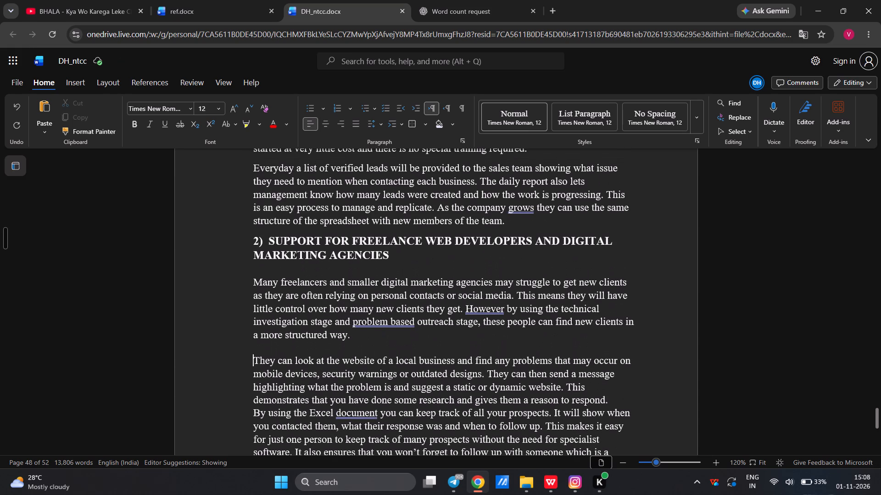
scroll(334, 360, "down", 1)
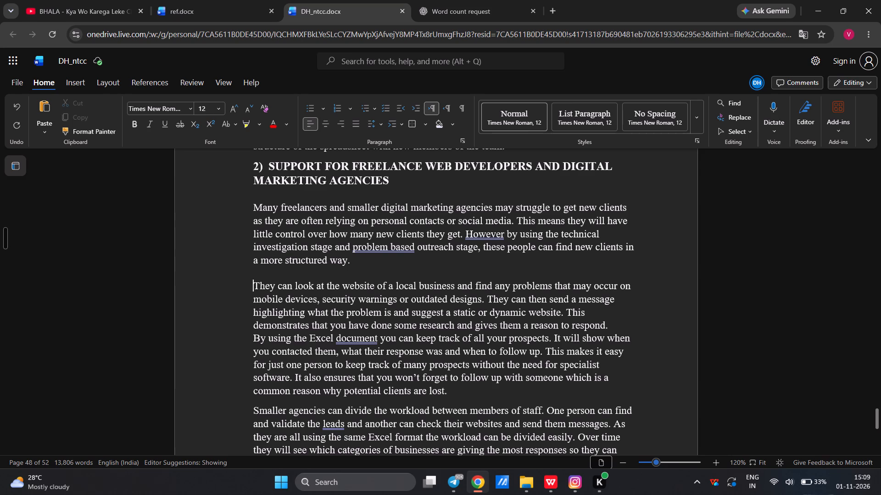
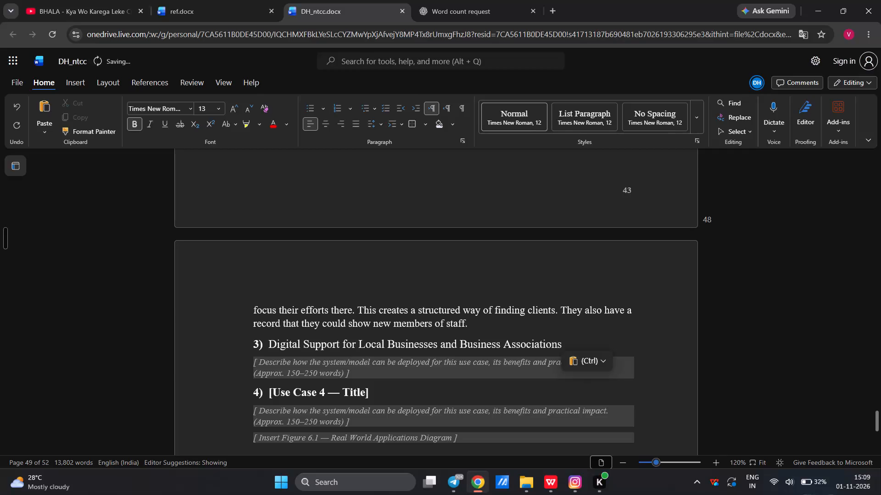
Make the use case 3 title "Digital Support for Local Businesses and Business Associations" bold and change it to uppercase.
left_click_drag(268, 337, 355, 335)
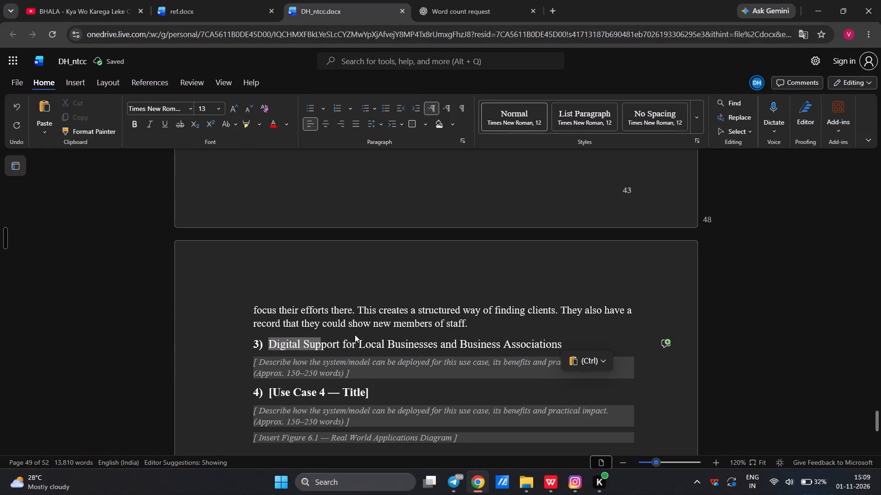
left_click_drag(355, 335, 563, 344)
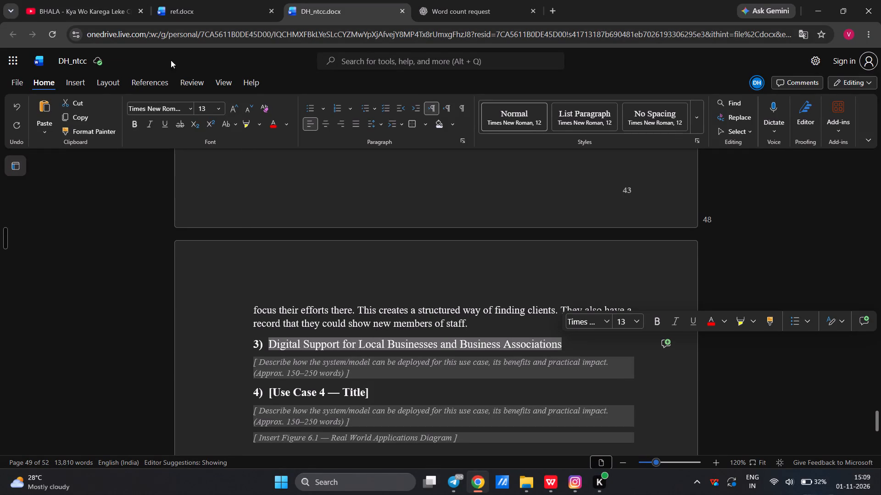
left_click(134, 120)
left_click(229, 128)
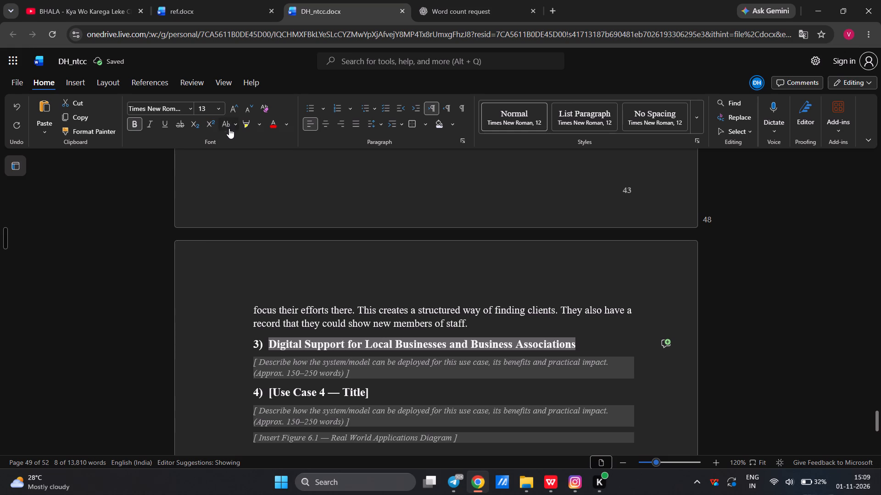
left_click(250, 172)
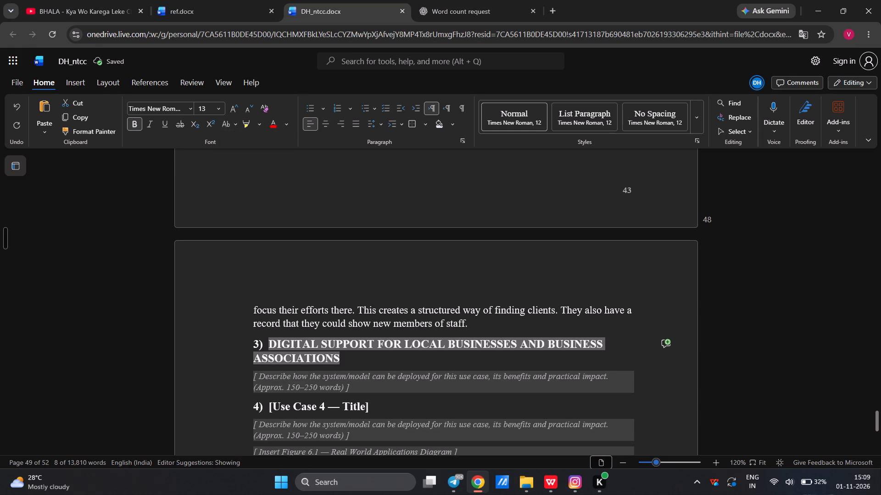
Replace the description placeholder under the use case 3 title, DIGITAL SUPPORT FOR LOCAL BUSINESSES AND BUSINESS ASSOCIATIONS, with an empty line.
left_click(353, 362)
key("Return")
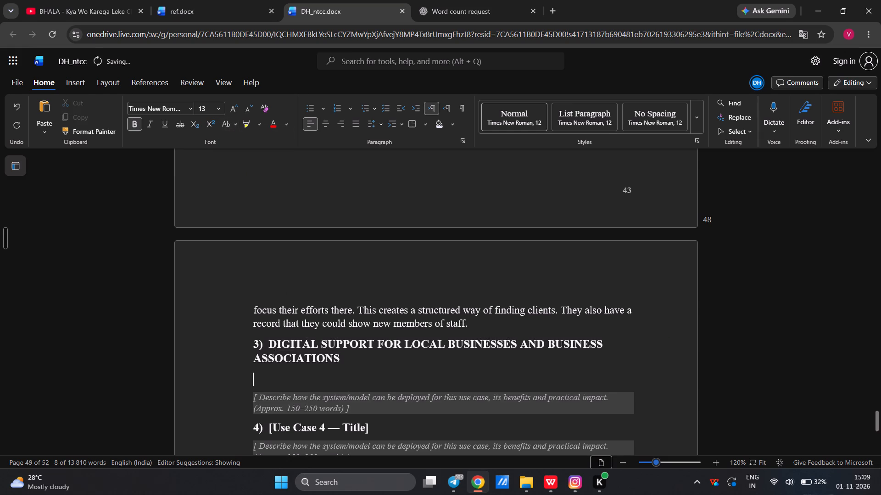
left_click_drag(255, 392, 265, 398)
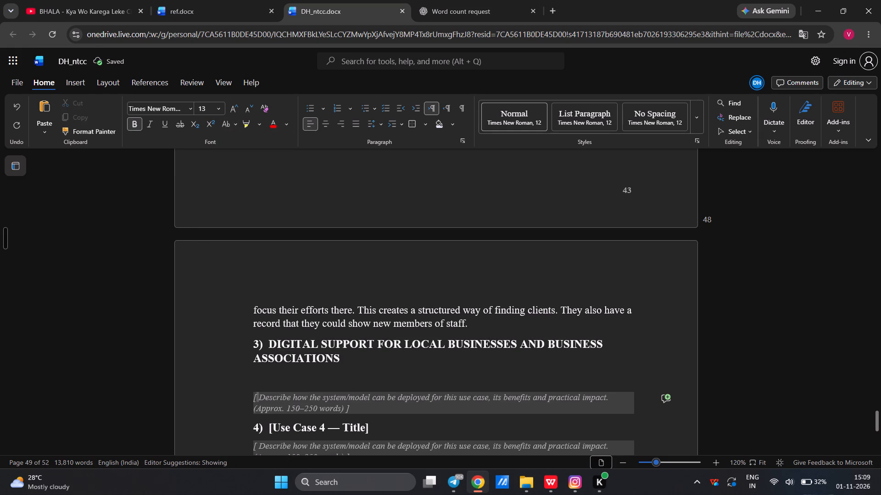
left_click_drag(265, 398, 373, 411)
key("BackSpace")
key("BackSpace")
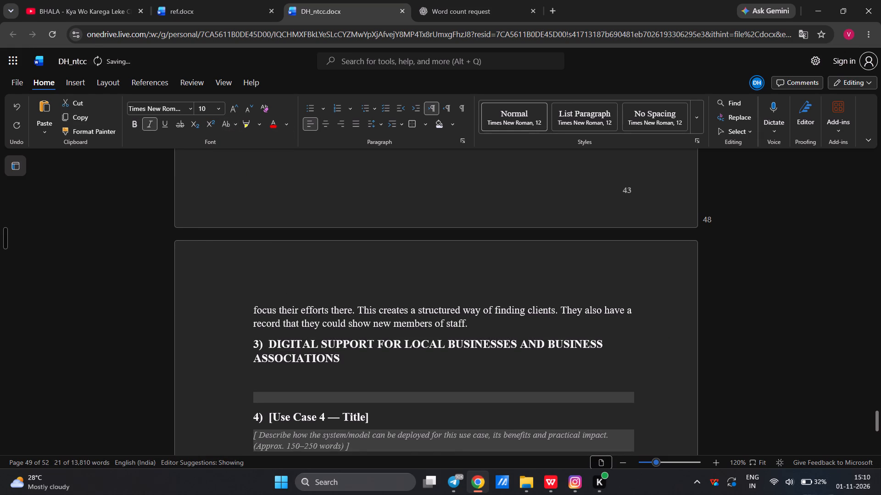
key("BackSpace")
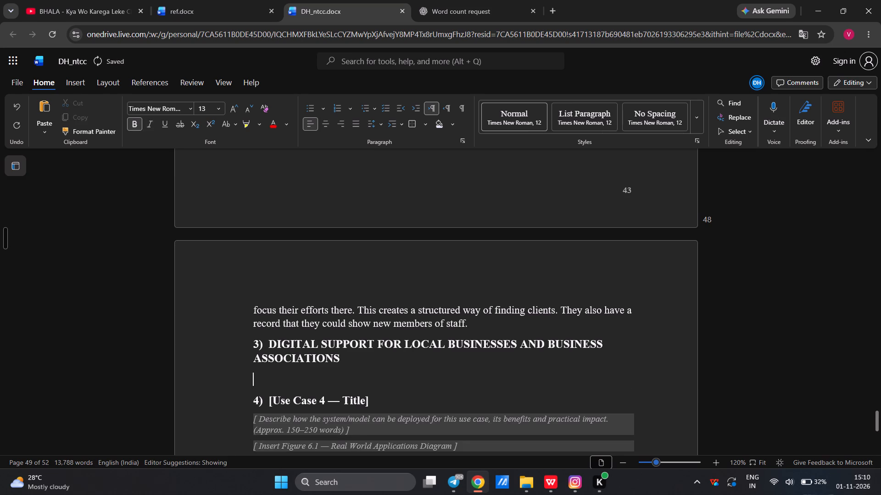
Set the empty line under the use case 3 title to font size 12 and turn off bold.
left_click(216, 105)
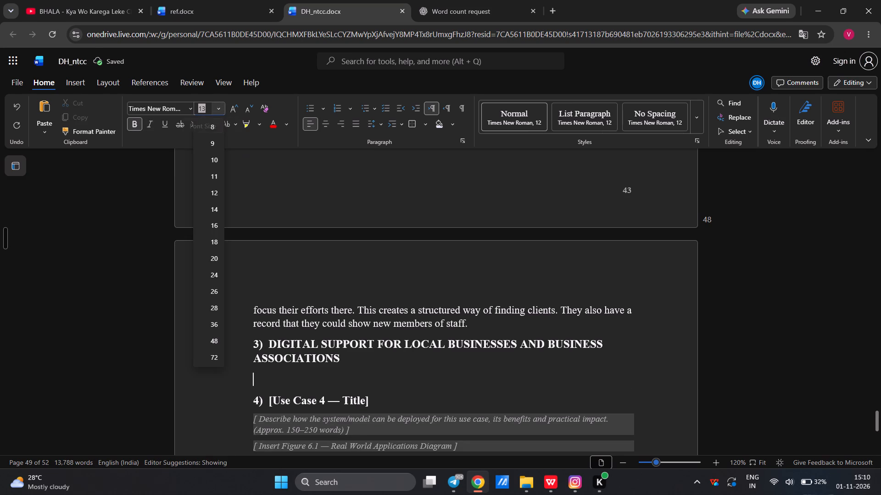
left_click(215, 194)
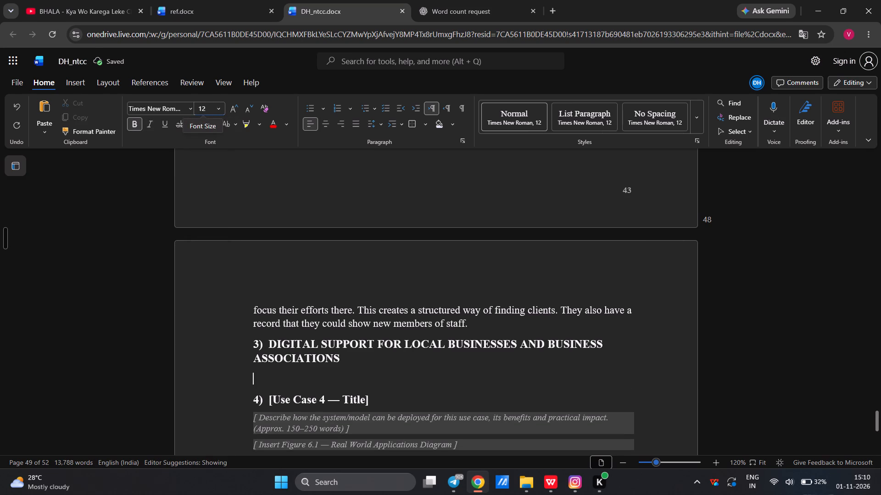
left_click(138, 120)
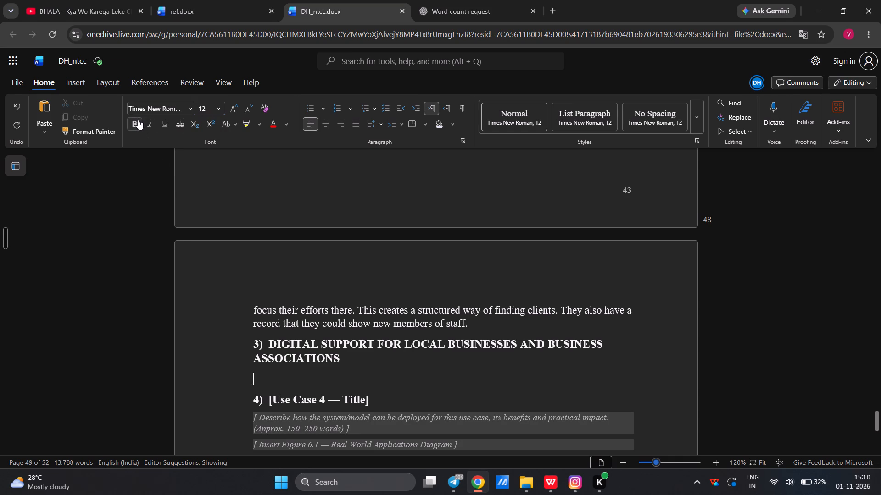
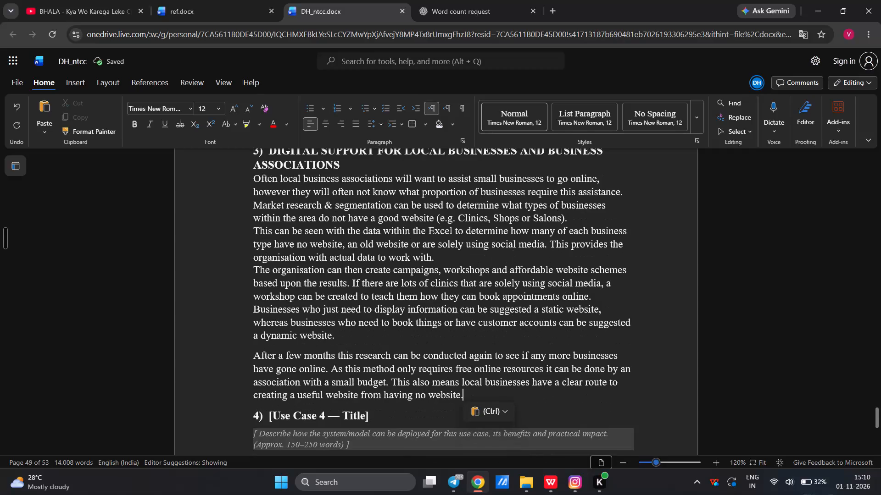
Insert a blank line between the use case 3 title and the first paragraph of its description.
left_click(253, 177)
key("Return")
Delete the placeholder title text [Use Case 4 — Title], keeping the number 4) in the heading.
scroll(371, 324, "down", 1)
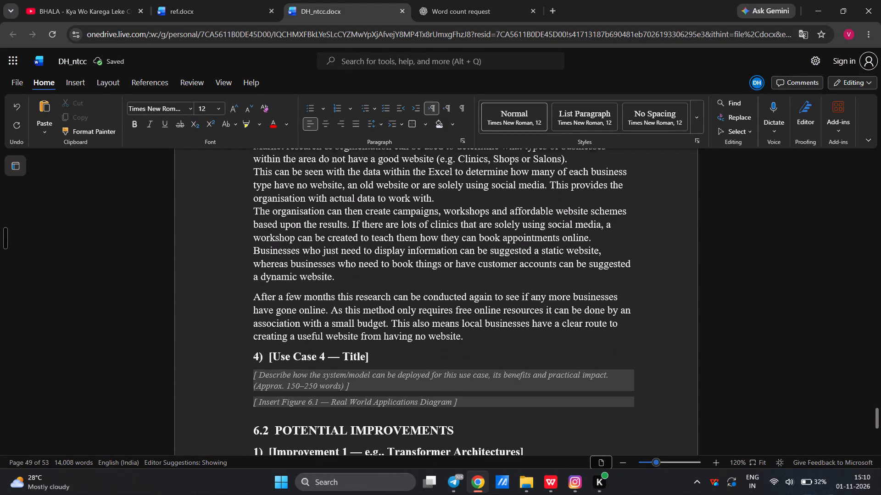
scroll(371, 324, "down", 1)
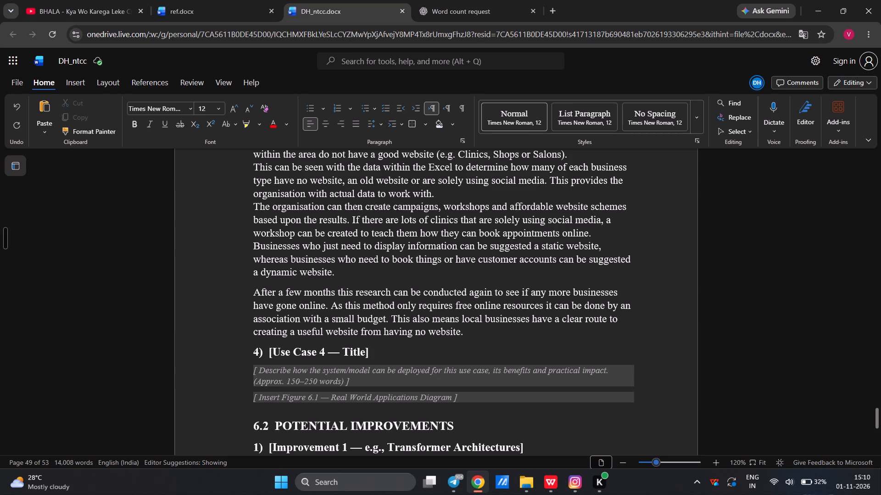
left_click(377, 352)
scroll(377, 352, "up", 2)
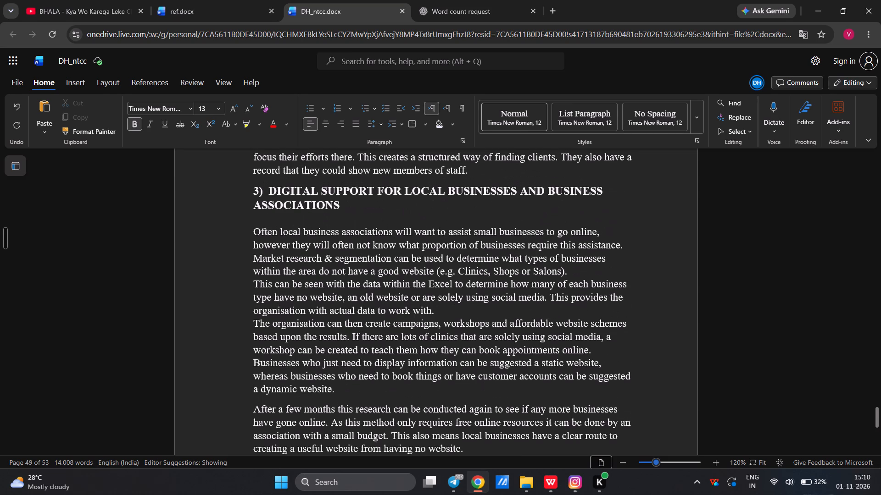
scroll(377, 352, "down", 2)
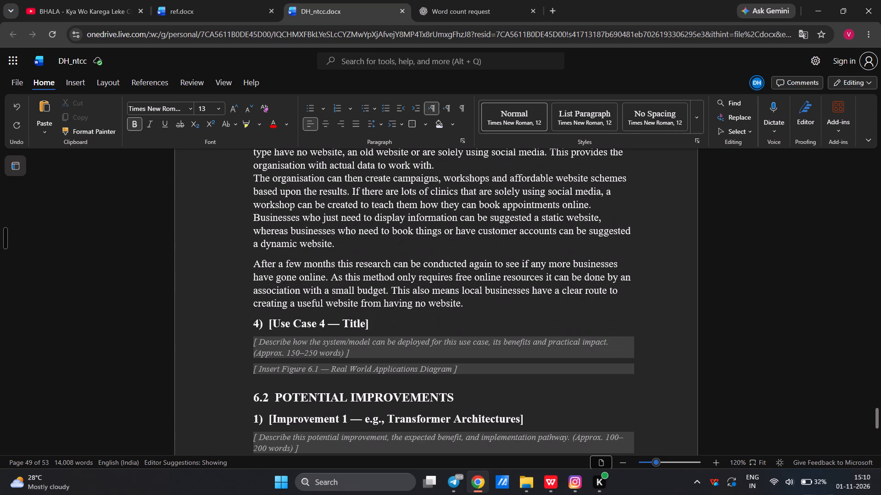
left_click_drag(374, 319, 272, 328)
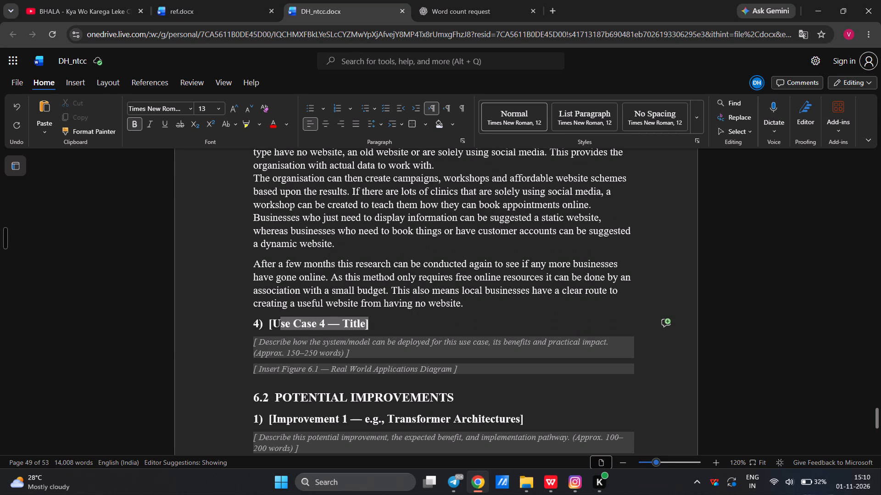
left_click_drag(272, 328, 265, 325)
key("BackSpace")
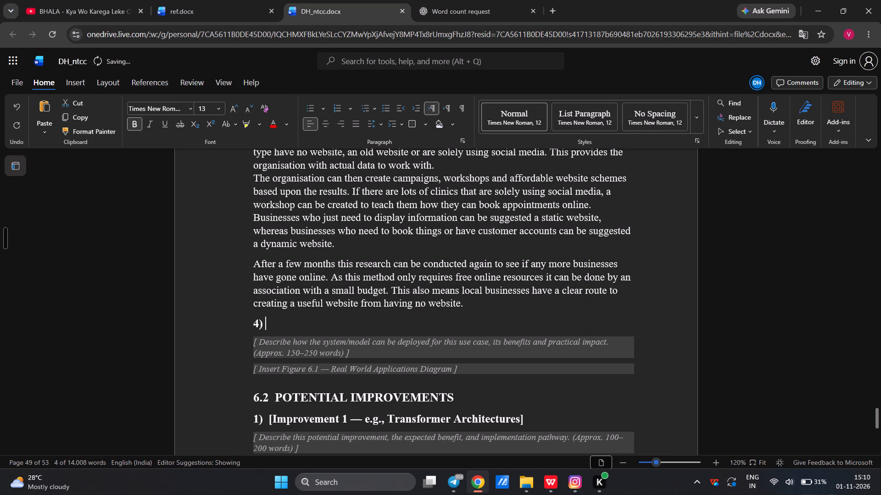
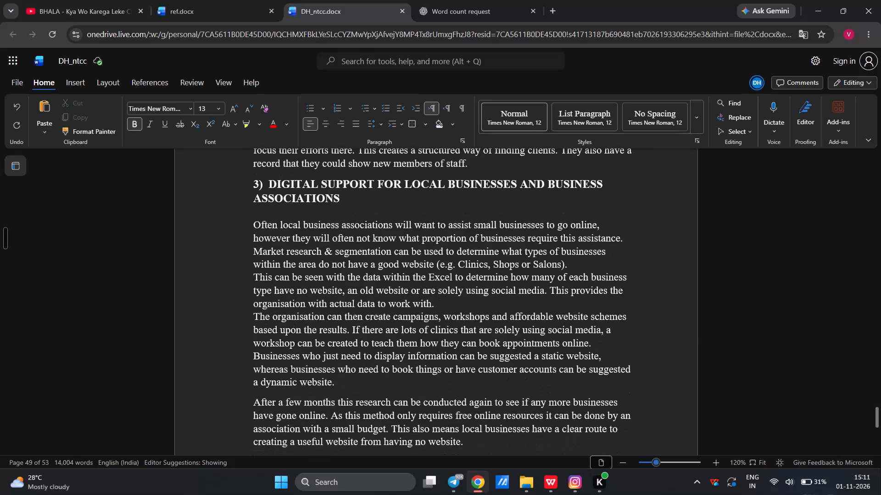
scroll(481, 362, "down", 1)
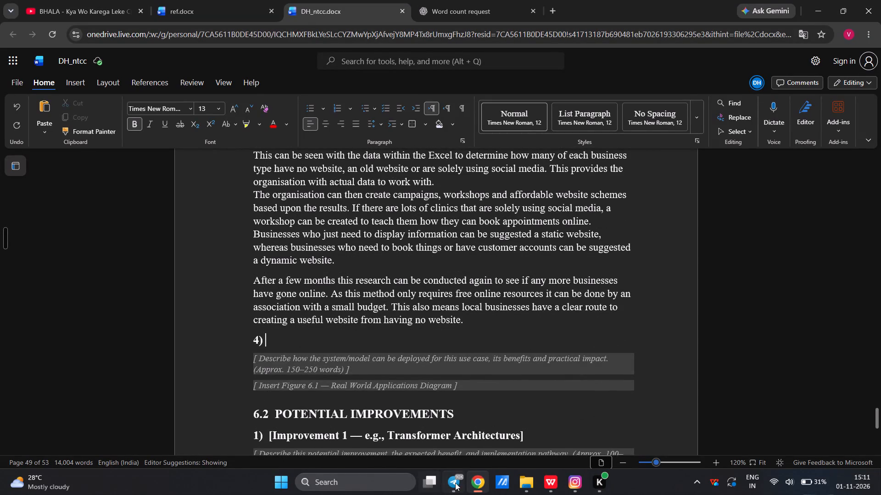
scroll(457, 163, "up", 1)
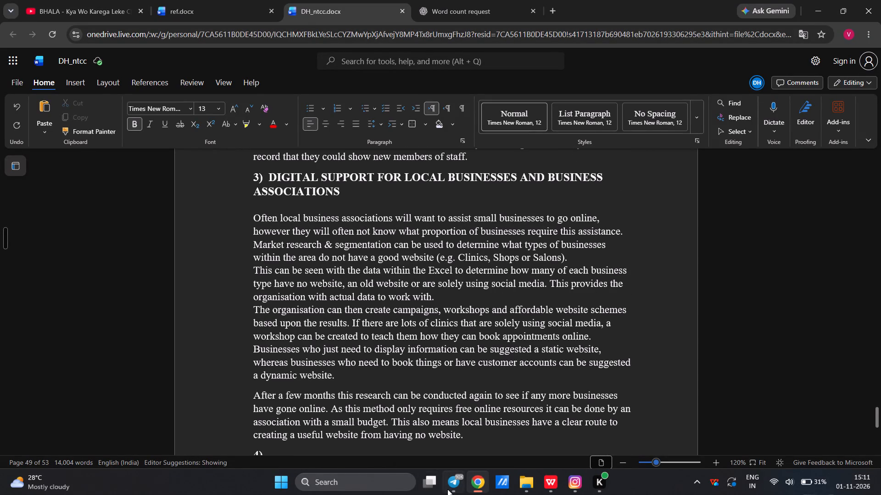
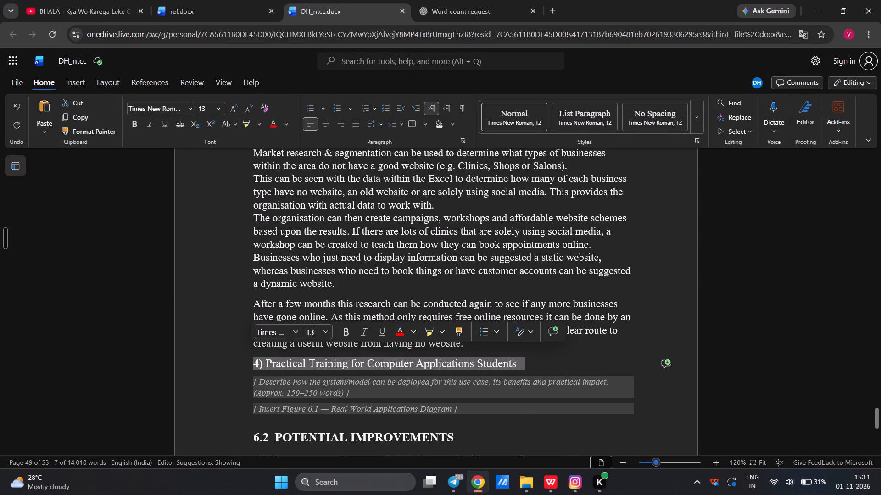
left_click(132, 123)
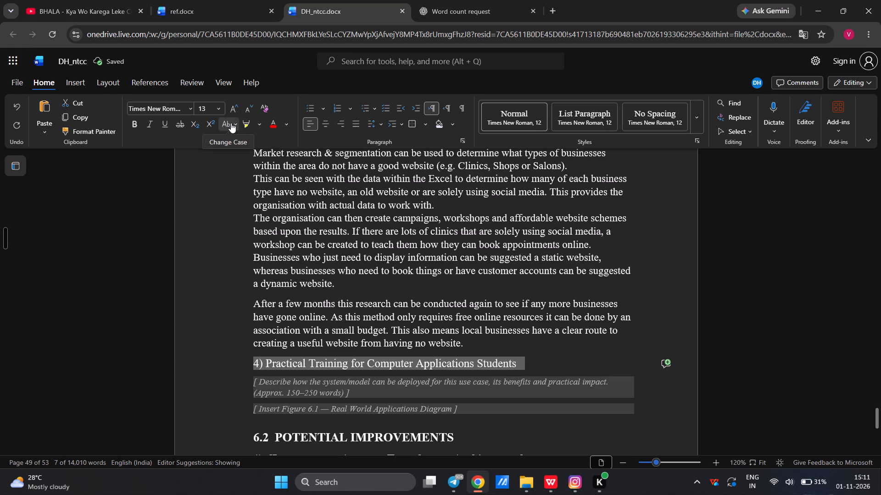
left_click(230, 124)
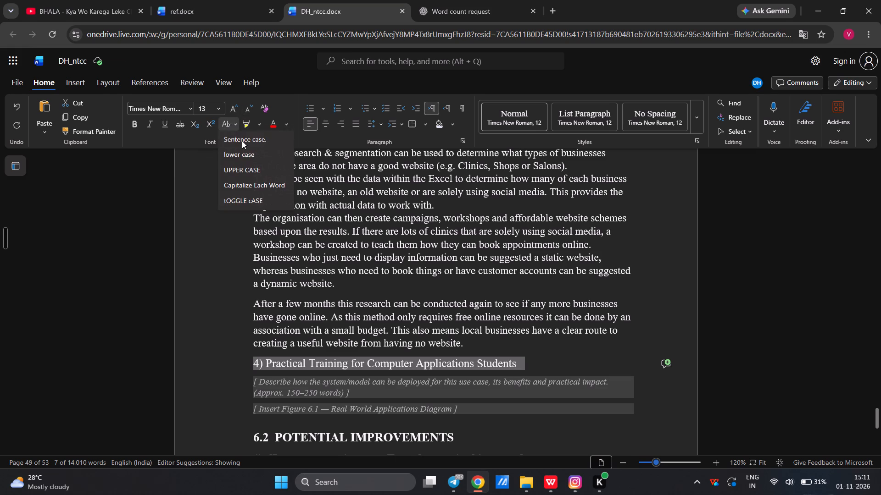
left_click(244, 164)
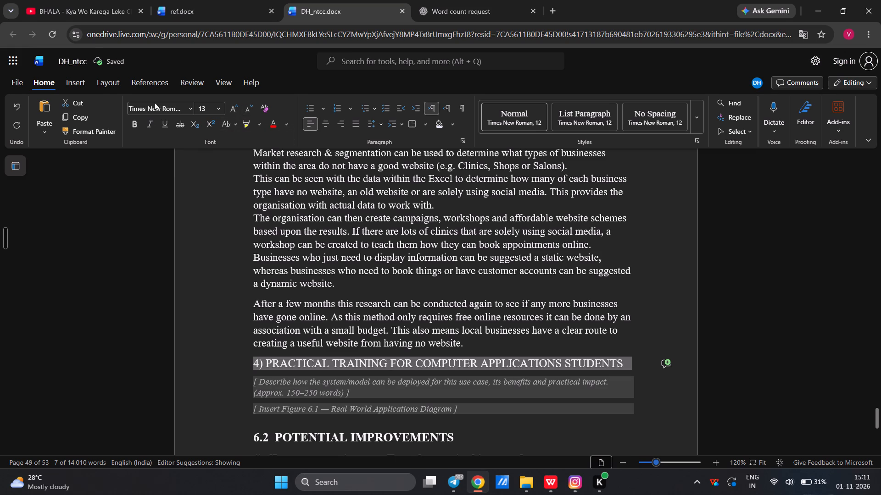
left_click(139, 126)
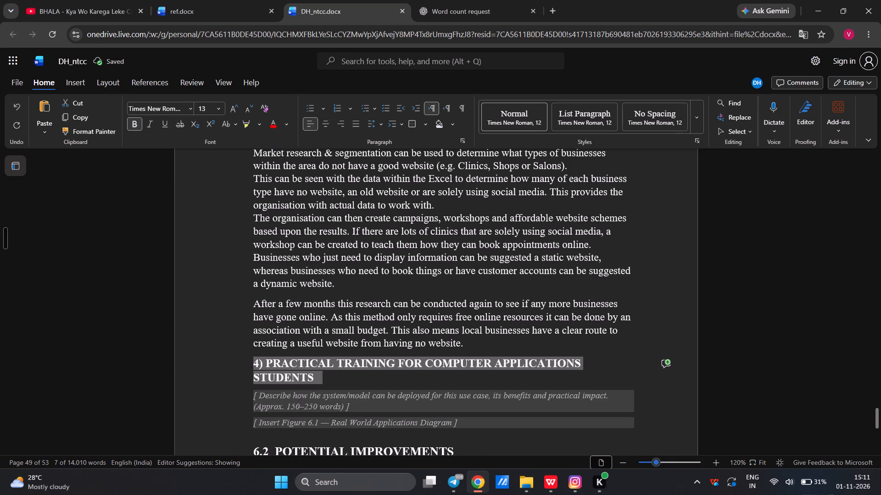
Add an empty paragraph between the use case 4 heading and its description placeholder.
left_click(334, 387)
key("Return")
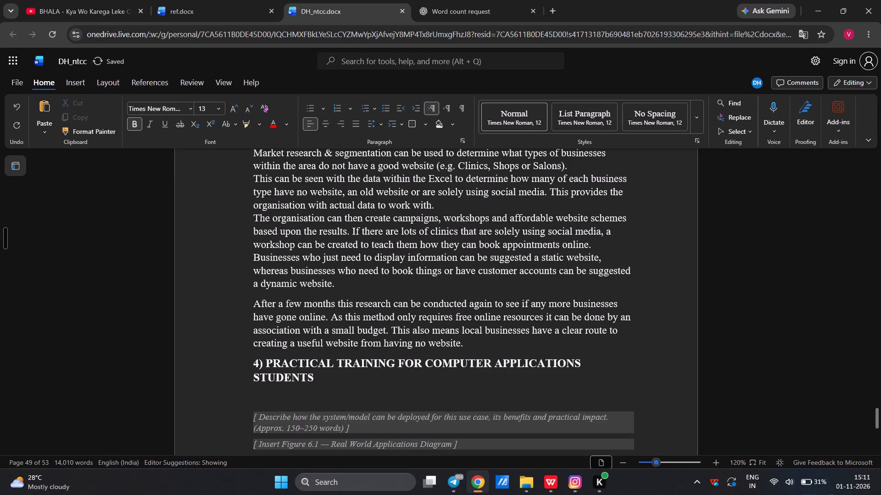
scroll(292, 411, "down", 2)
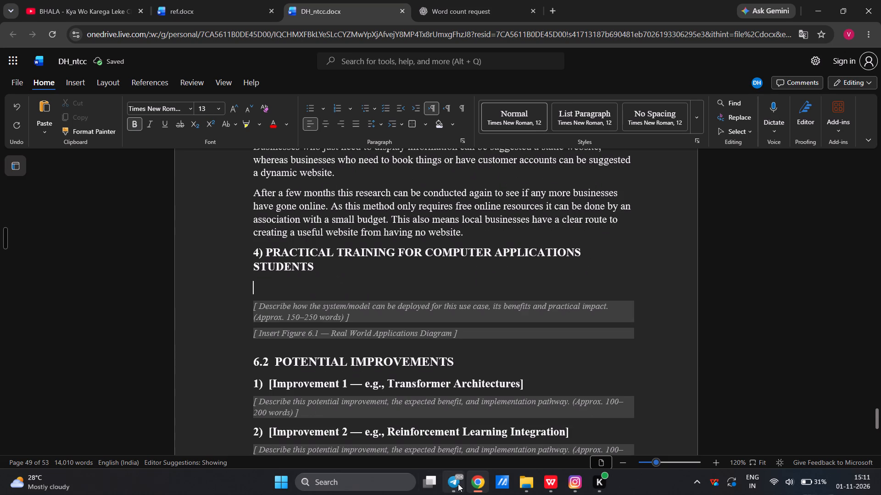
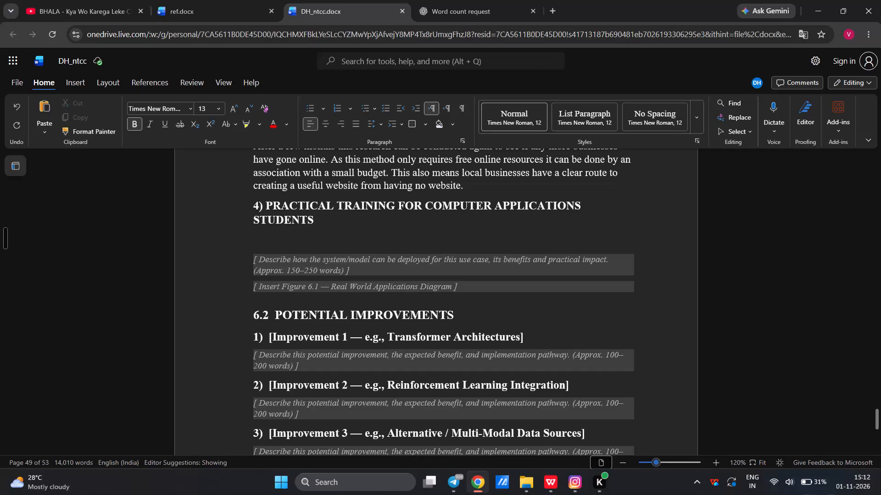
Paste the copied description of the student practical training use case into the empty paragraph under heading 4) in section 6.1.
right_click(273, 226, "ctrl")
key("ctrl+v")
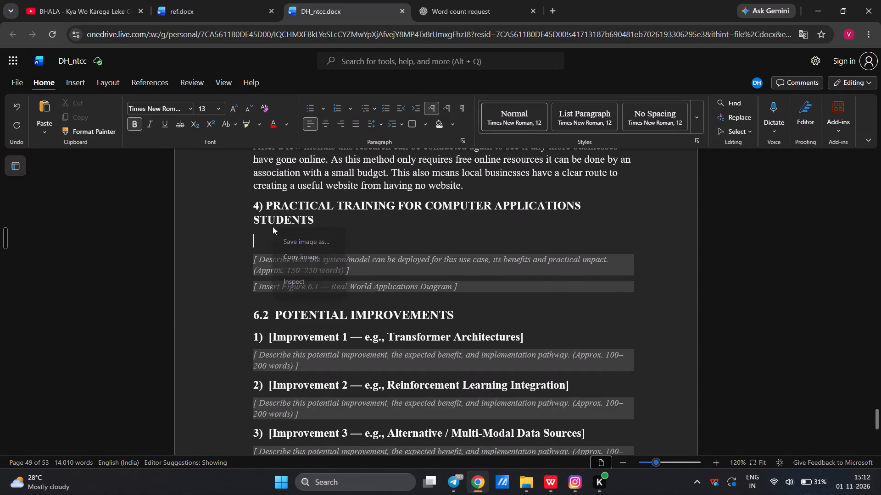
left_click(323, 345)
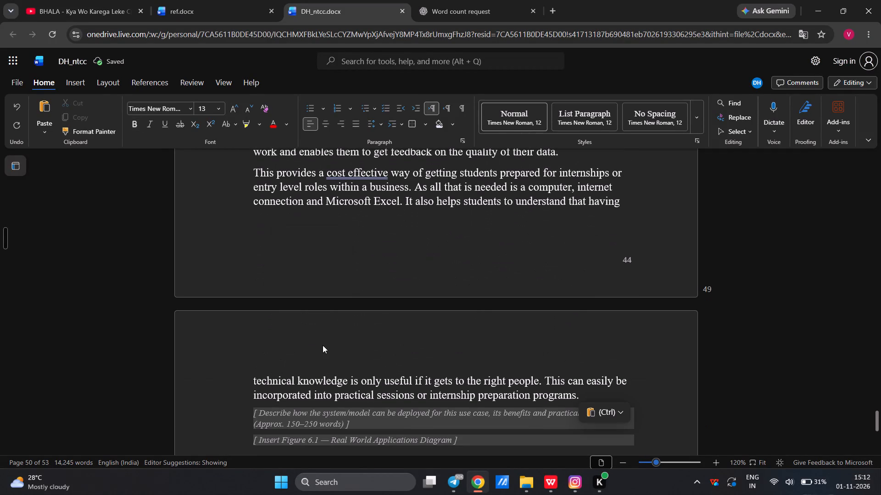
Set the font size to 12 at the end of the pasted use case 4 description.
scroll(323, 345, "down", 1)
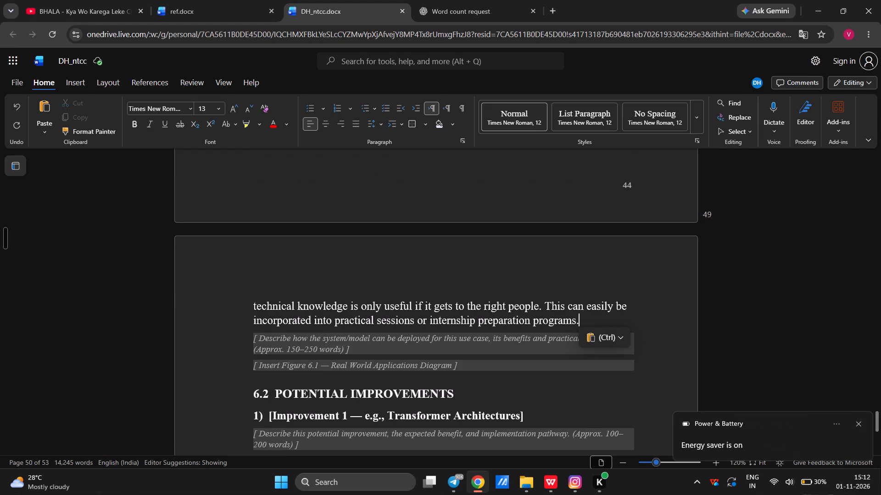
scroll(323, 345, "up", 1)
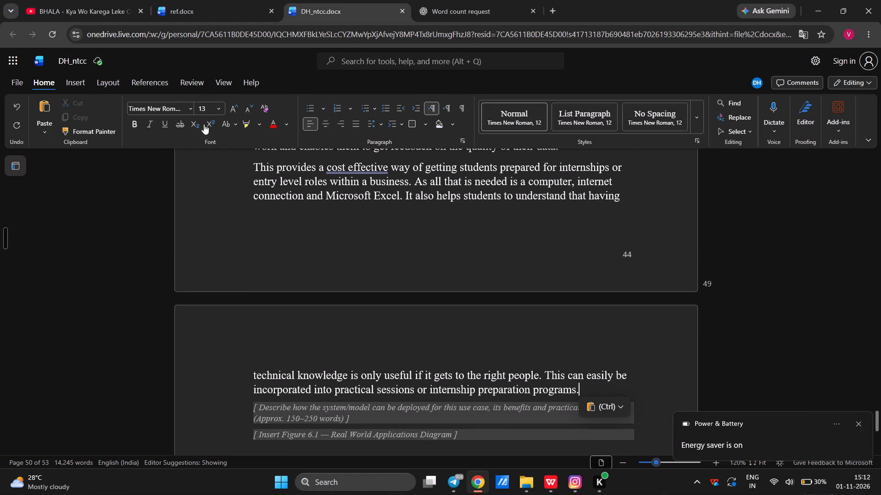
left_click(222, 104)
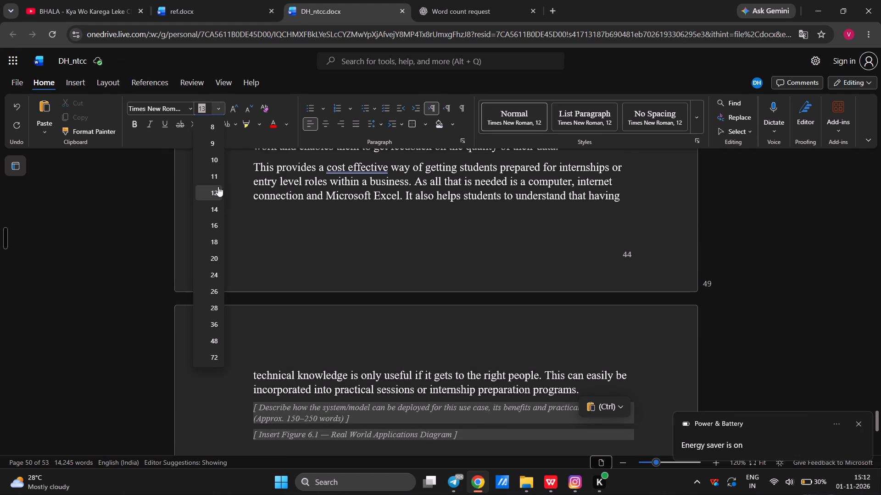
left_click(218, 187)
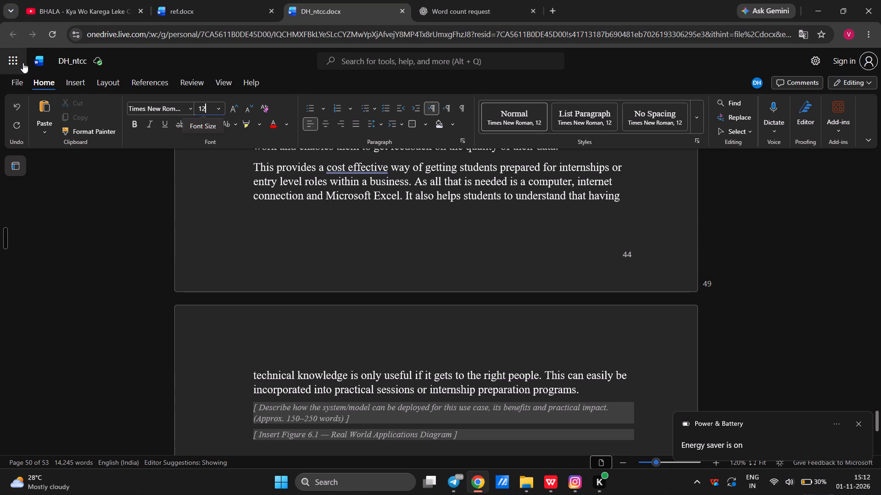
Look through the improvement headings and description placeholders under section 6.2 Potential Improvements.
scroll(387, 335, "down", 3)
left_click(860, 429)
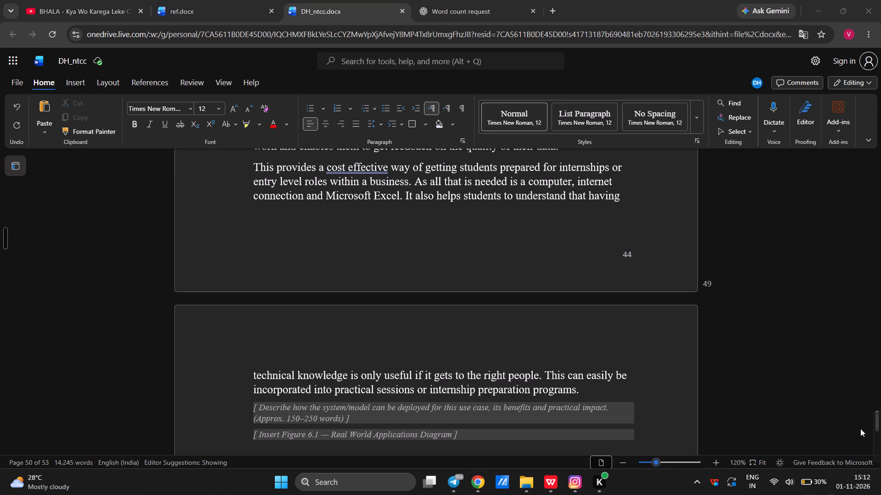
scroll(570, 319, "down", 1)
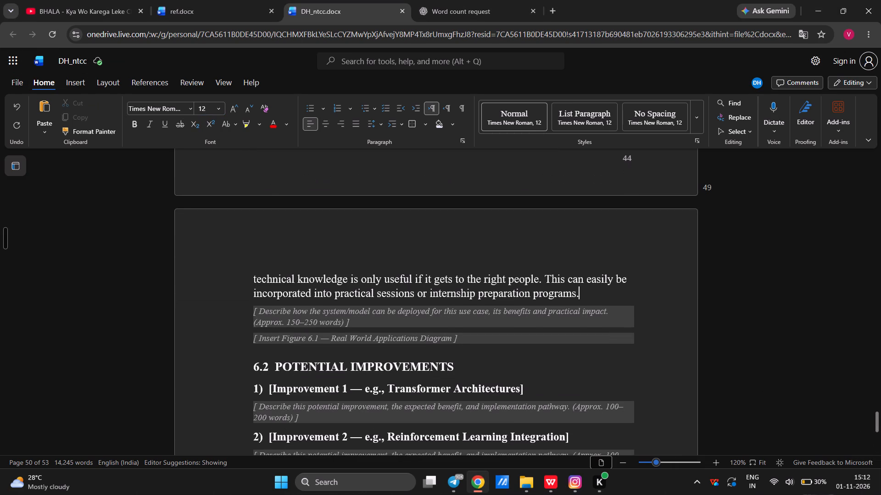
scroll(570, 319, "down", 2)
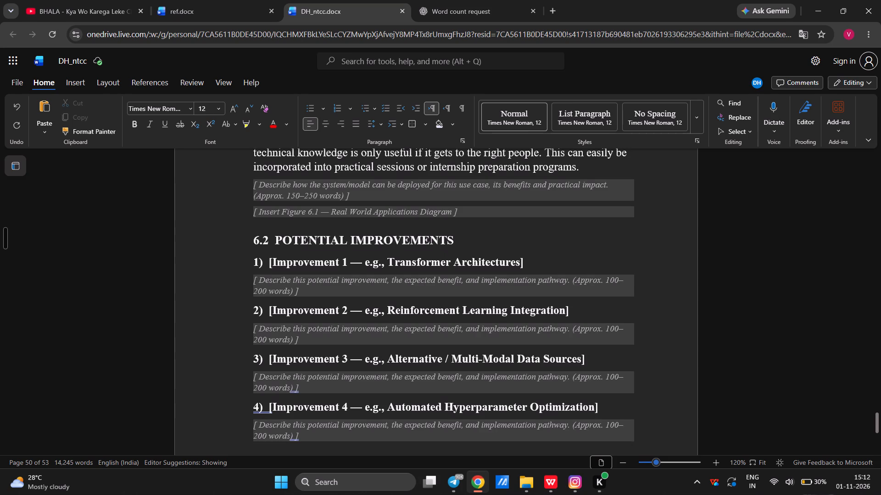
scroll(570, 319, "down", 2)
scroll(570, 319, "up", 1)
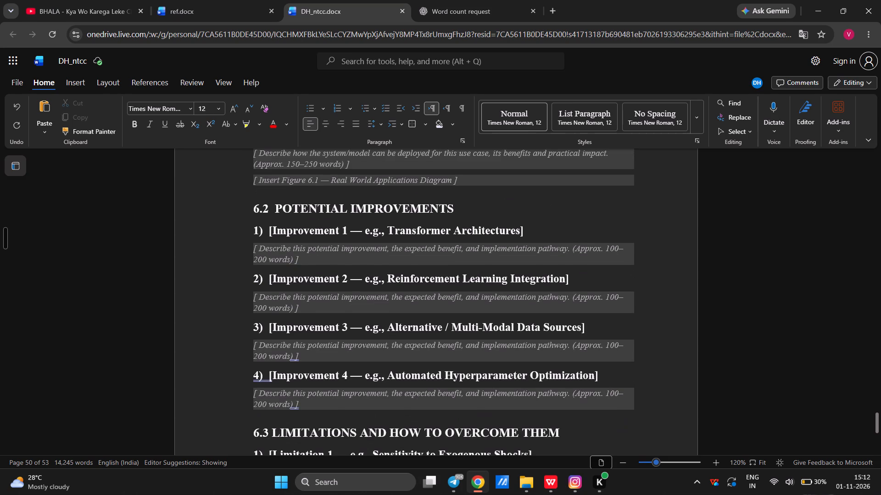
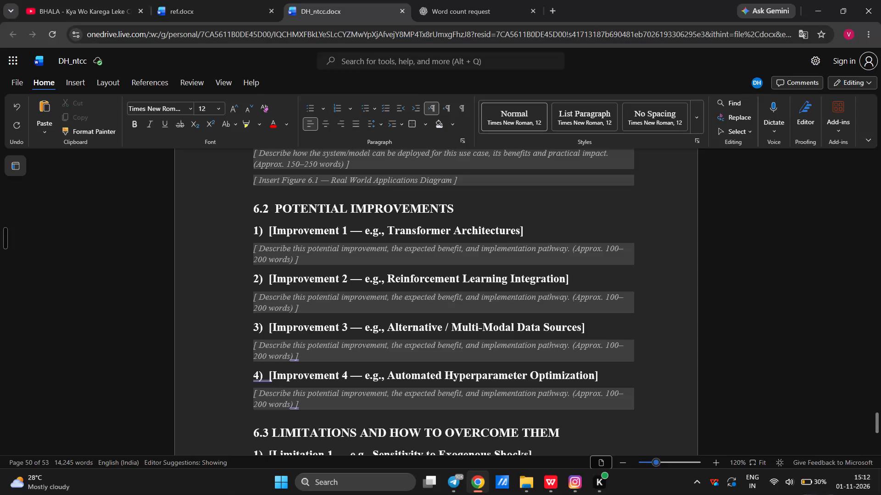
Replace the bracketed Improvement 1 placeholder under section 6.2 with the copied title "Automated Website Auditing Tools".
left_click_drag(268, 226, 424, 225)
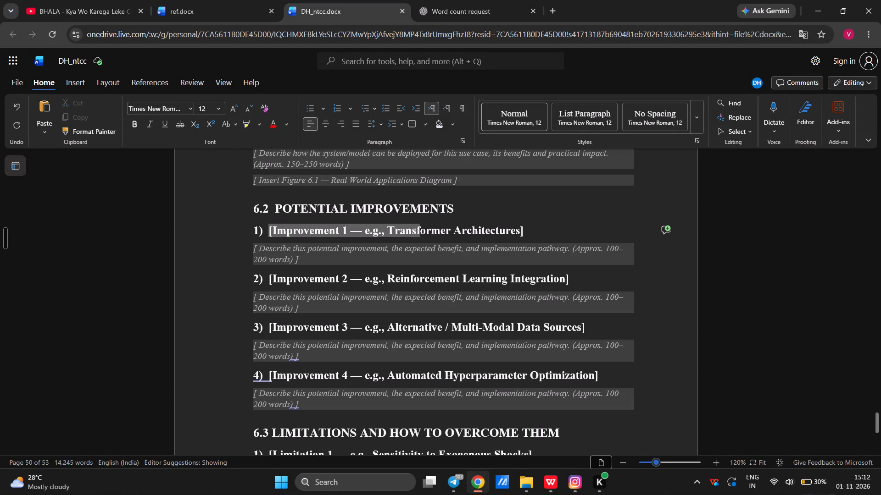
left_click_drag(424, 225, 523, 226)
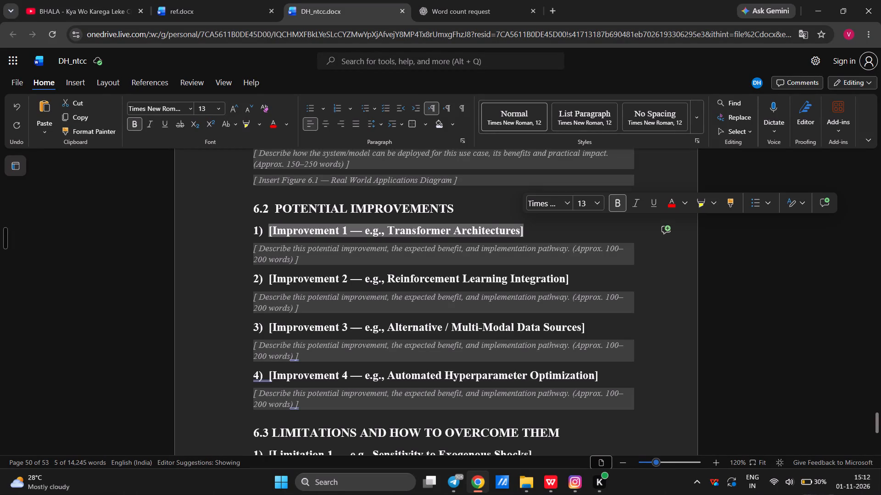
key("ctrl+v")
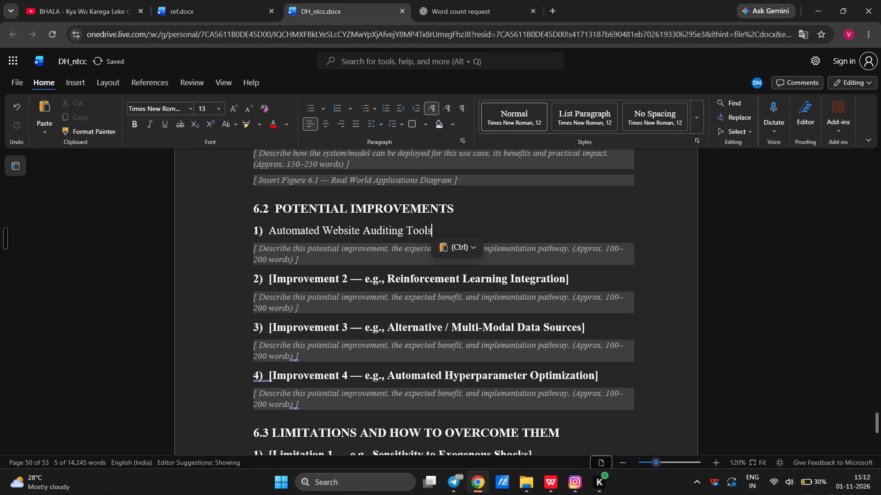
Make the "Automated Website Auditing Tools" title in heading 1) of section 6.2 bold and change it to upper case.
left_click_drag(268, 229, 437, 235)
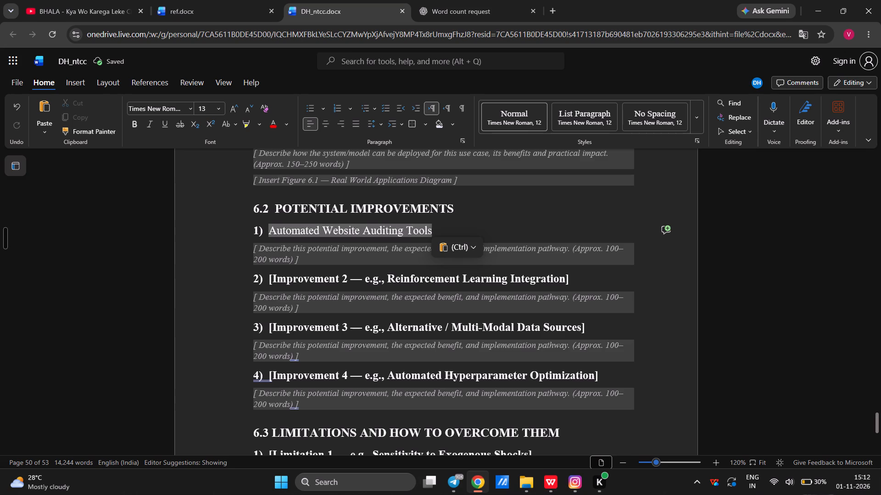
left_click_drag(437, 235, 438, 235)
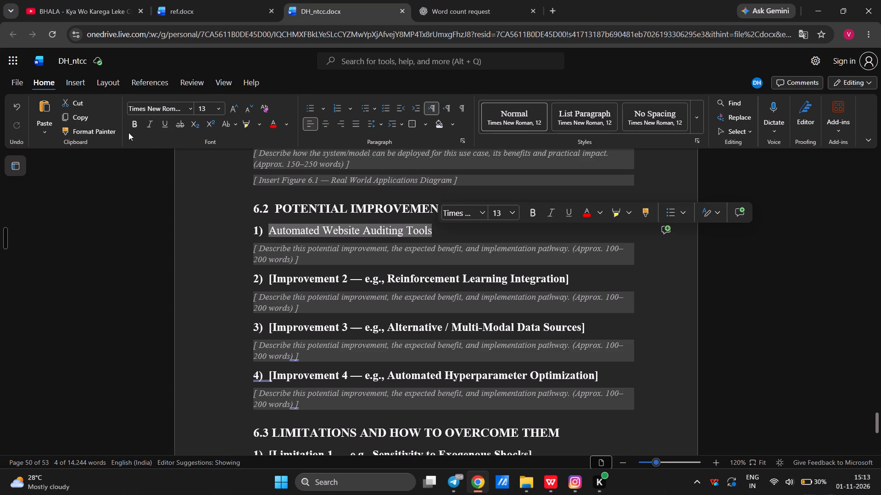
left_click(134, 121)
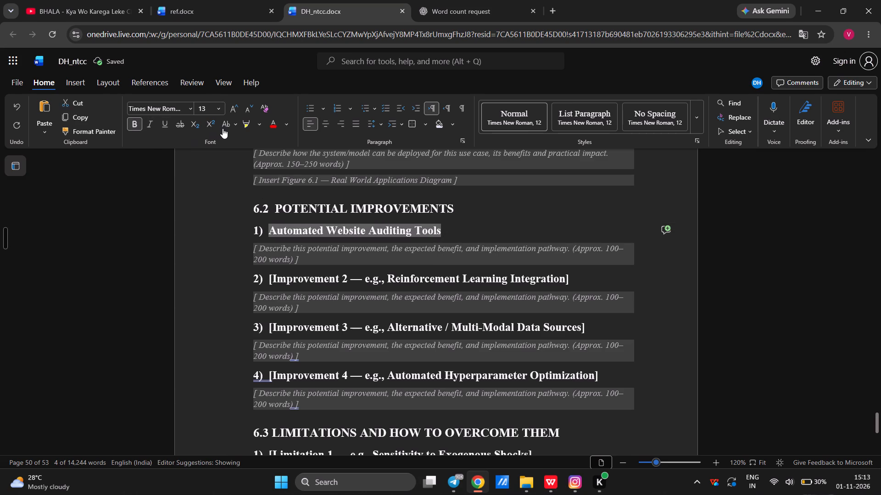
left_click(223, 125)
left_click(258, 177)
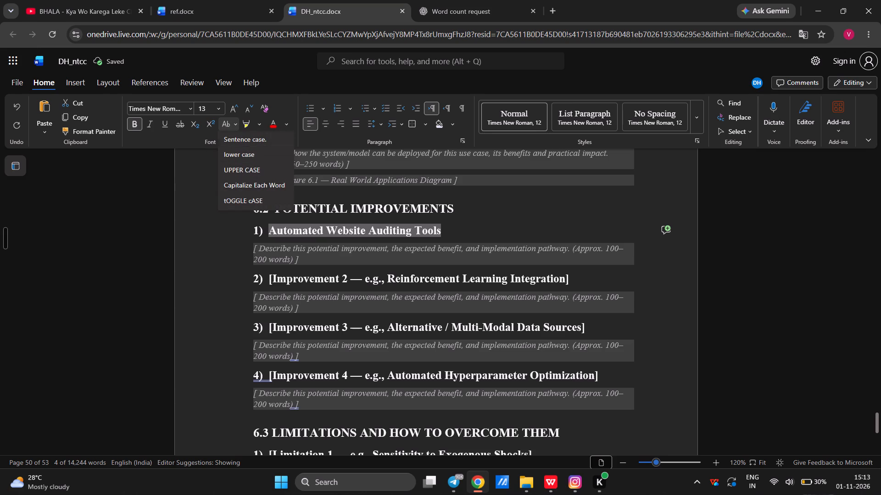
left_click(230, 126)
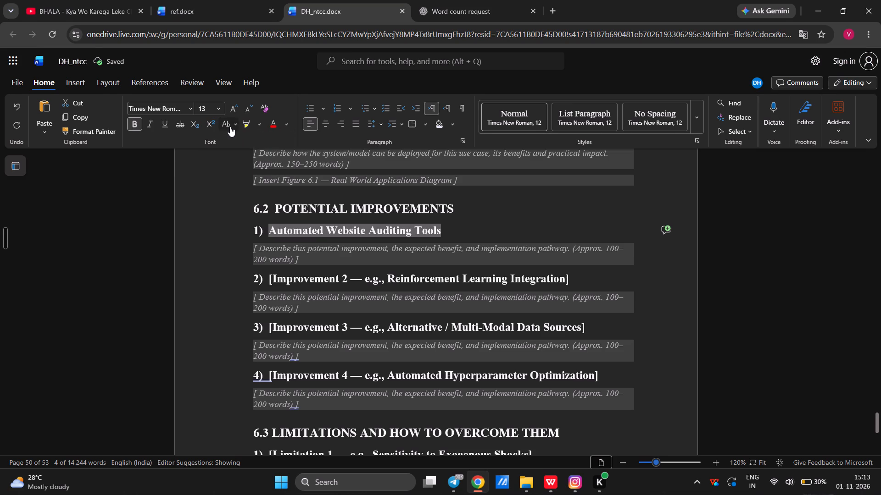
left_click(243, 165)
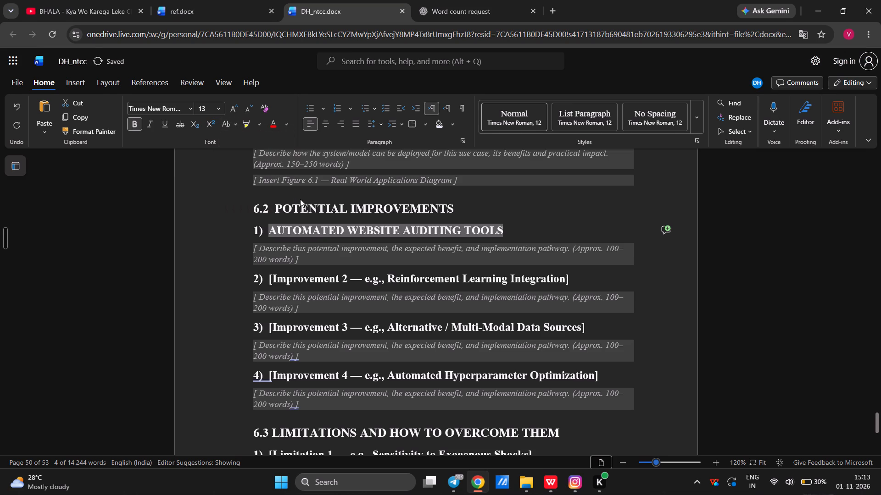
Add an empty paragraph directly below heading 1) in section 6.2, above its description placeholder.
left_click(514, 232)
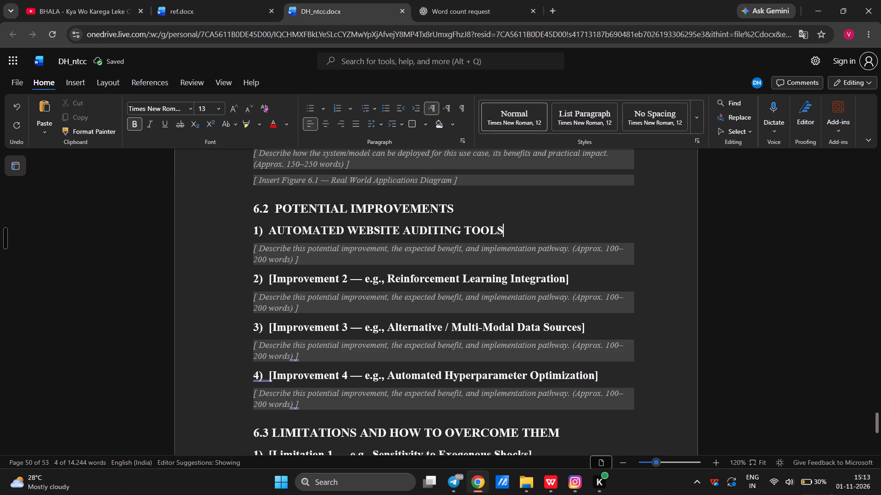
key("Return")
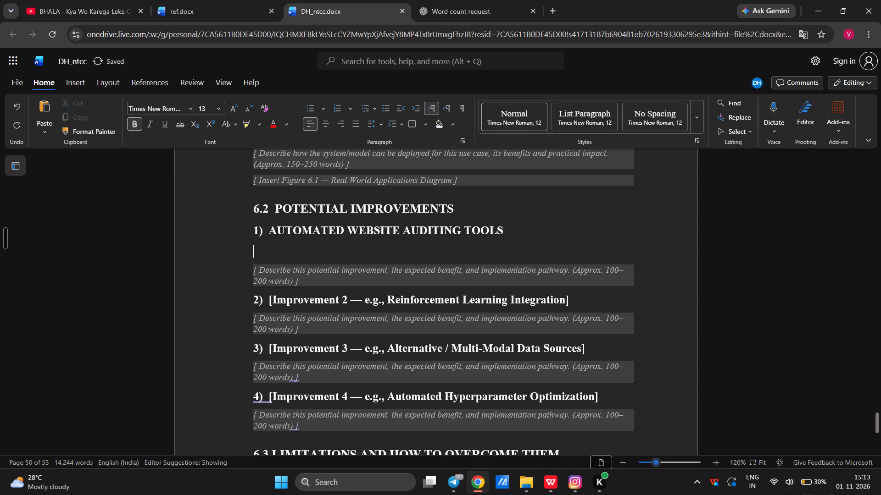
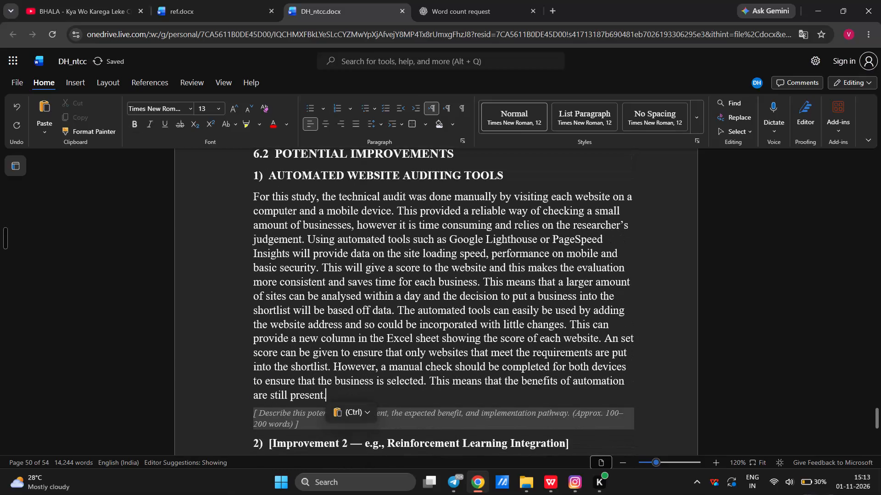
Set the font size of the pasted body paragraph under heading 1) in section 6.2 to 12.
left_click(273, 229)
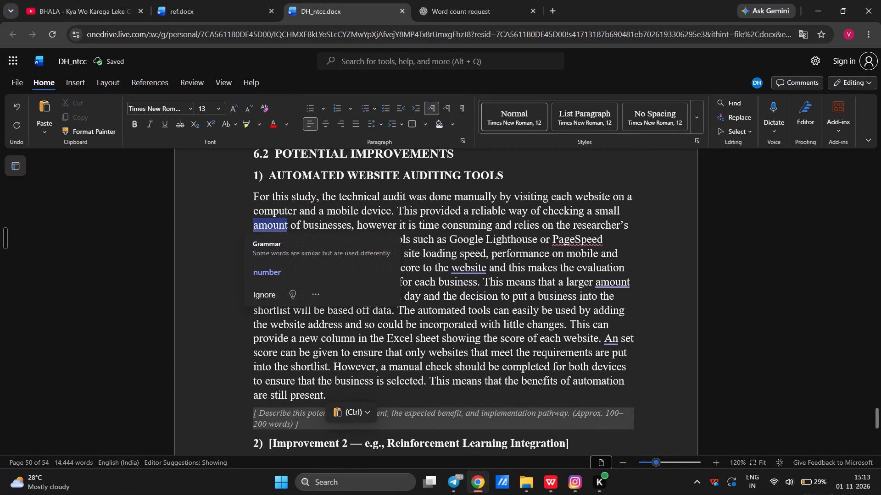
left_click_drag(252, 199, 322, 354)
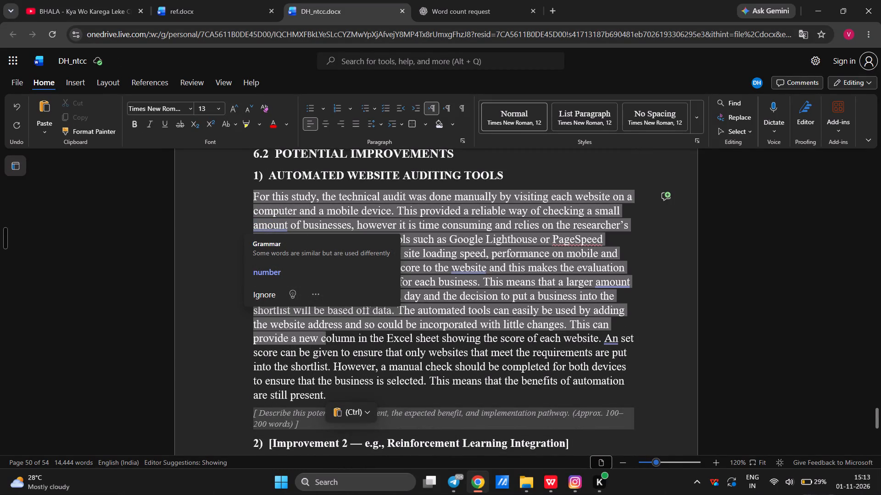
left_click_drag(322, 354, 331, 392)
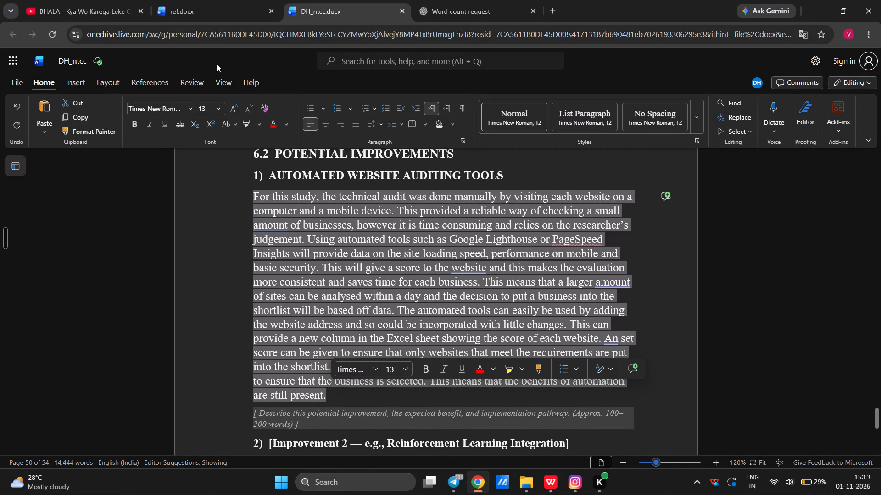
left_click(220, 106)
left_click(220, 190)
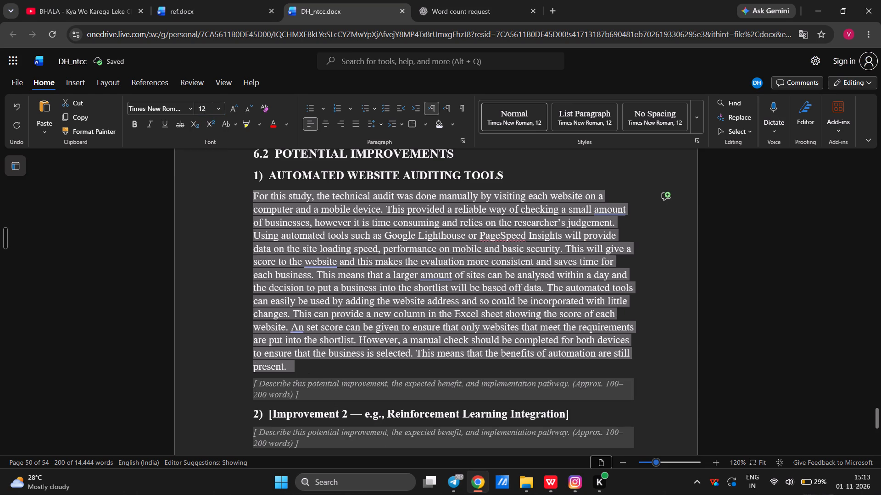
left_click(301, 362)
Delete the bracketed "Improvement 2 — e.g., Reinforcement Learning Integration" placeholder from heading 2) in section 6.2, keeping its number.
scroll(301, 362, "down", 1)
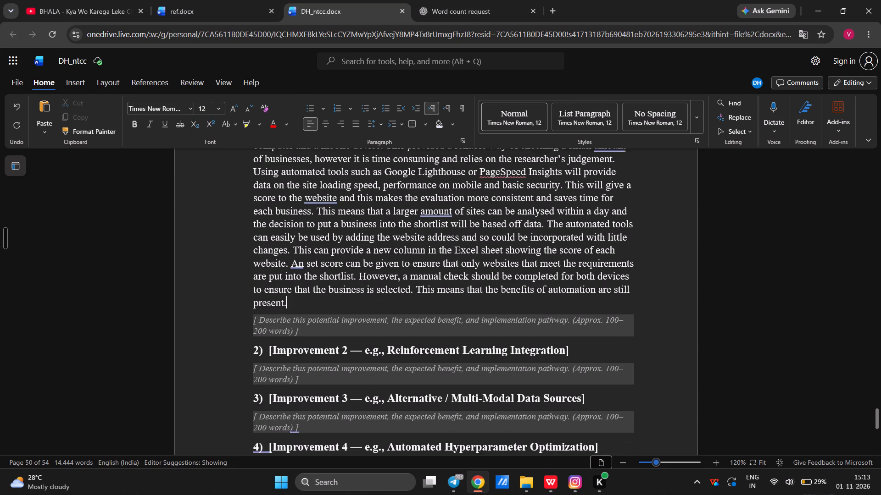
scroll(301, 362, "down", 1)
left_click(593, 344)
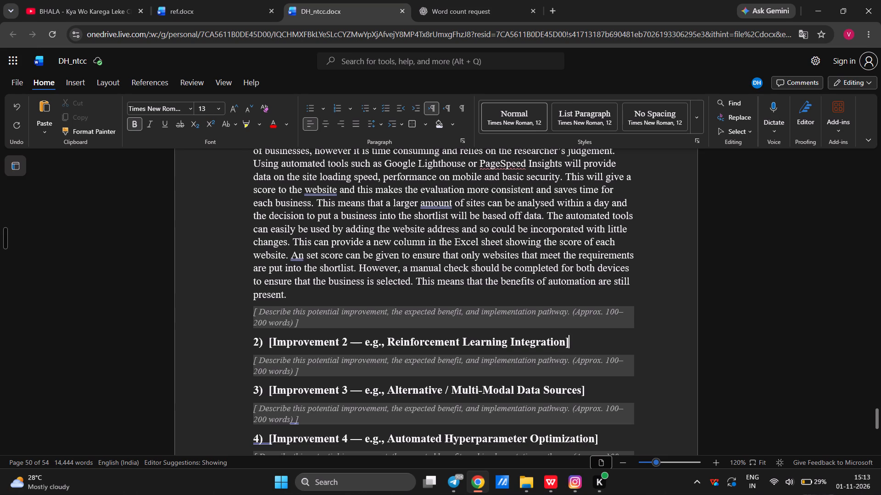
left_click_drag(266, 344, 352, 336)
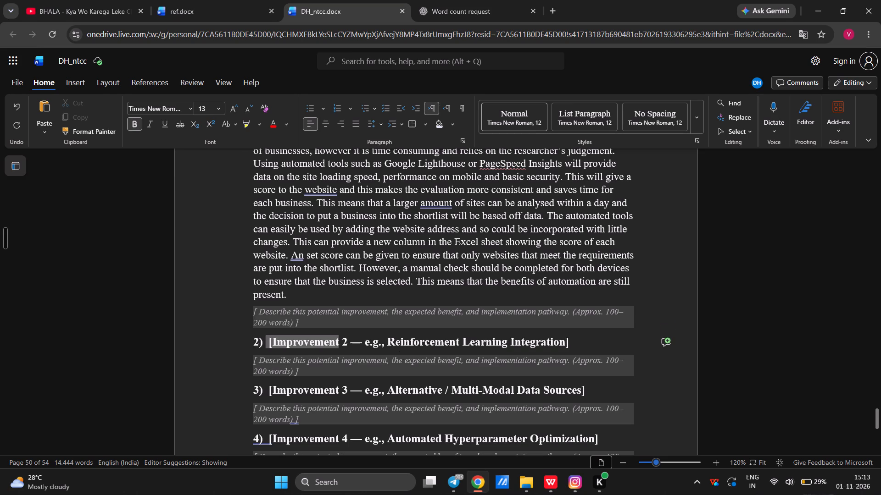
left_click_drag(352, 336, 593, 349)
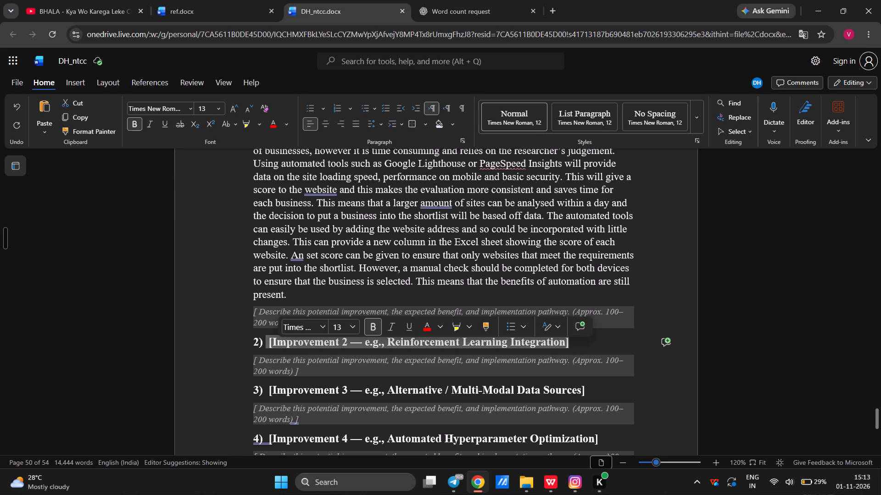
key("BackSpace")
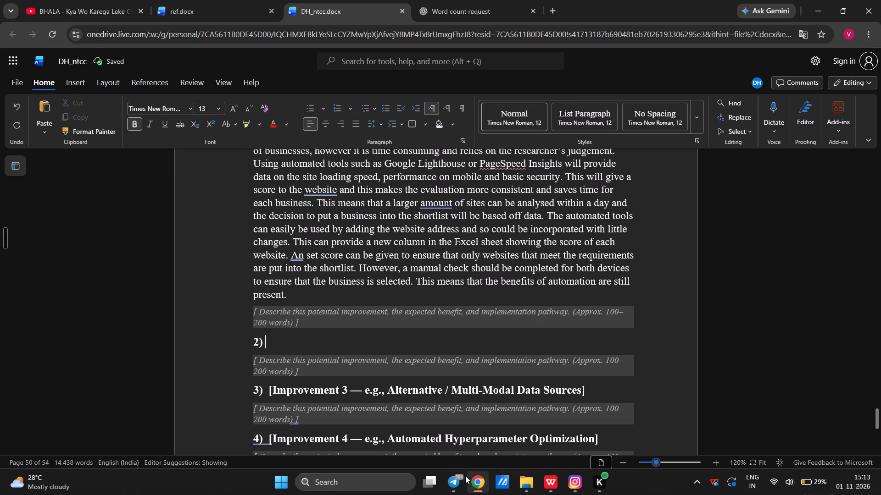
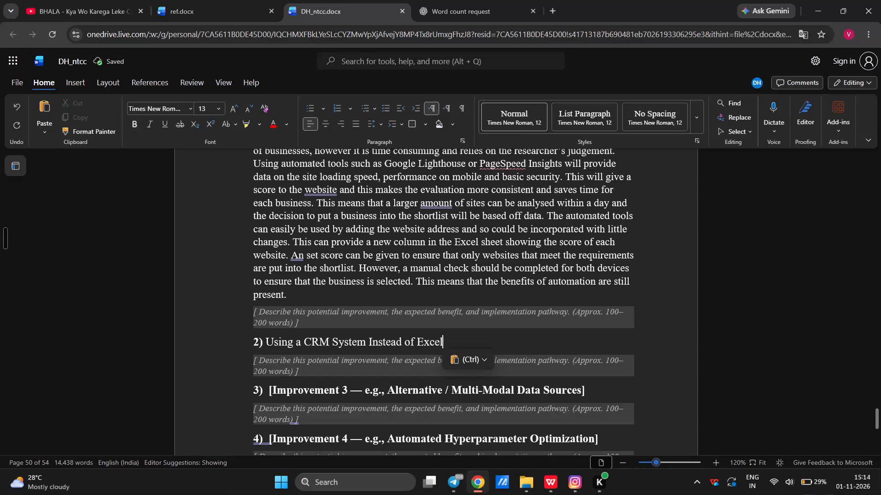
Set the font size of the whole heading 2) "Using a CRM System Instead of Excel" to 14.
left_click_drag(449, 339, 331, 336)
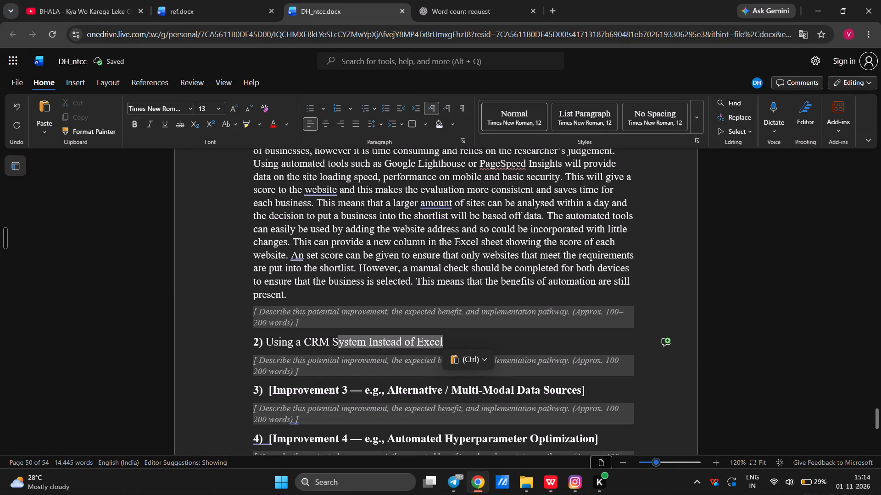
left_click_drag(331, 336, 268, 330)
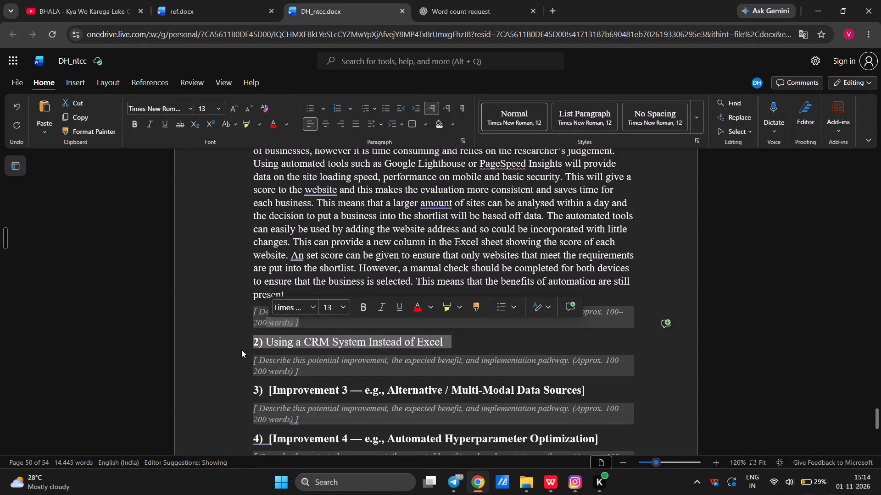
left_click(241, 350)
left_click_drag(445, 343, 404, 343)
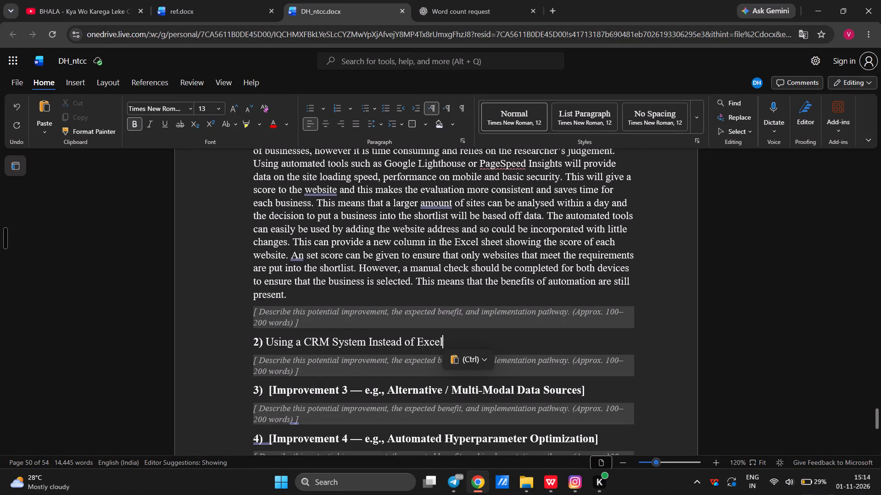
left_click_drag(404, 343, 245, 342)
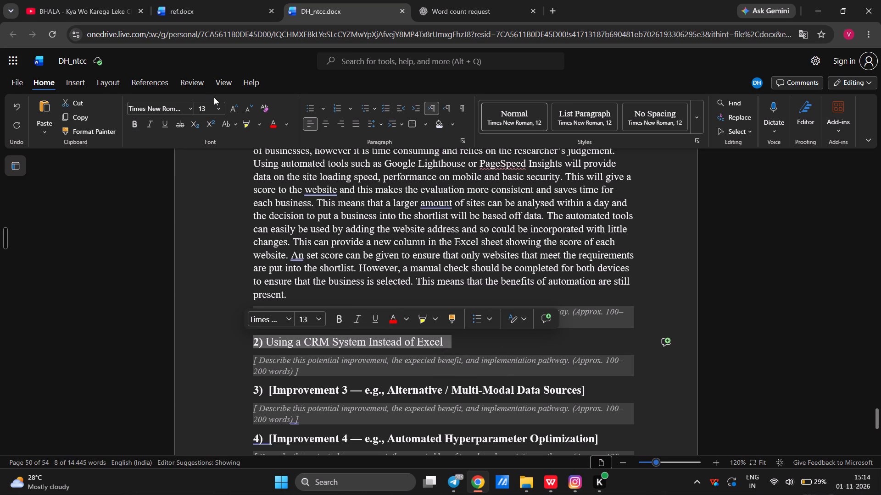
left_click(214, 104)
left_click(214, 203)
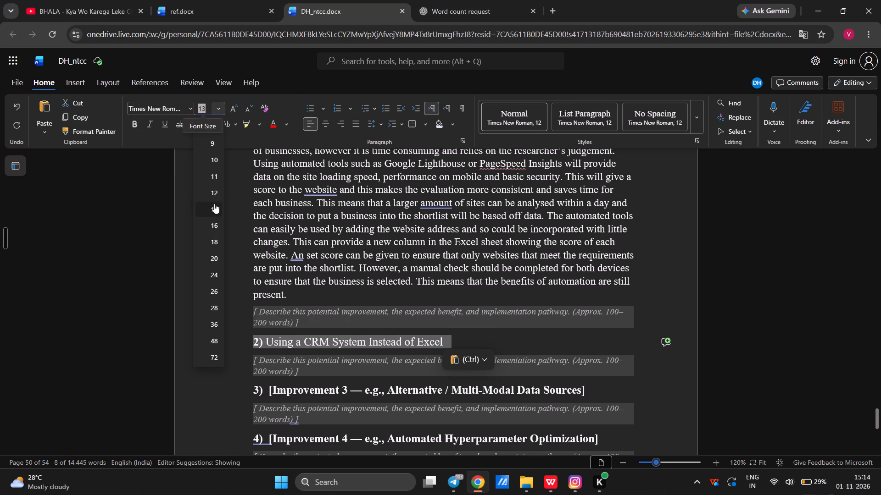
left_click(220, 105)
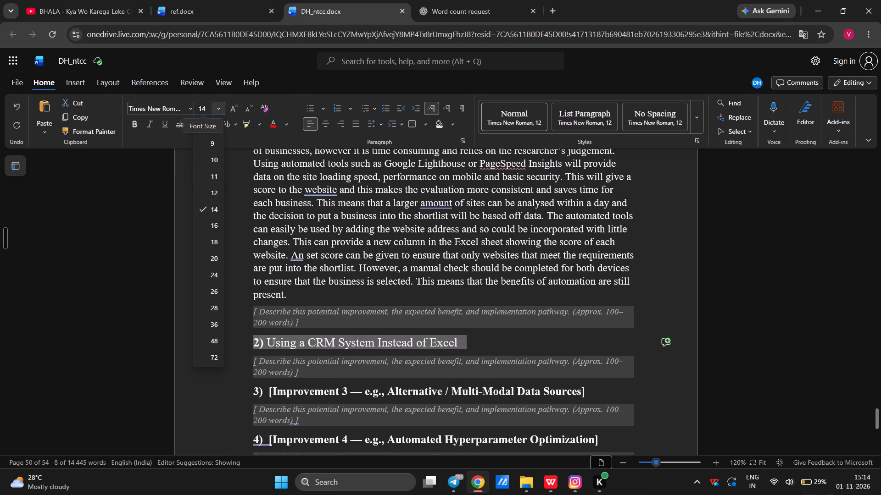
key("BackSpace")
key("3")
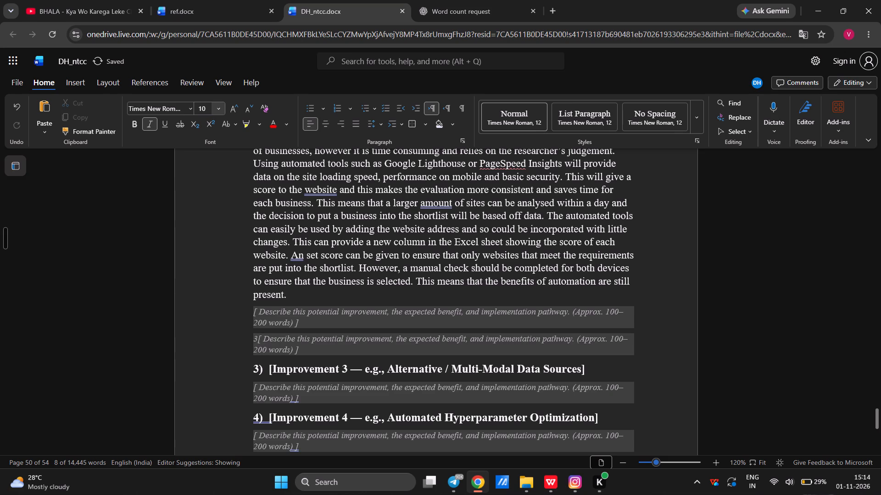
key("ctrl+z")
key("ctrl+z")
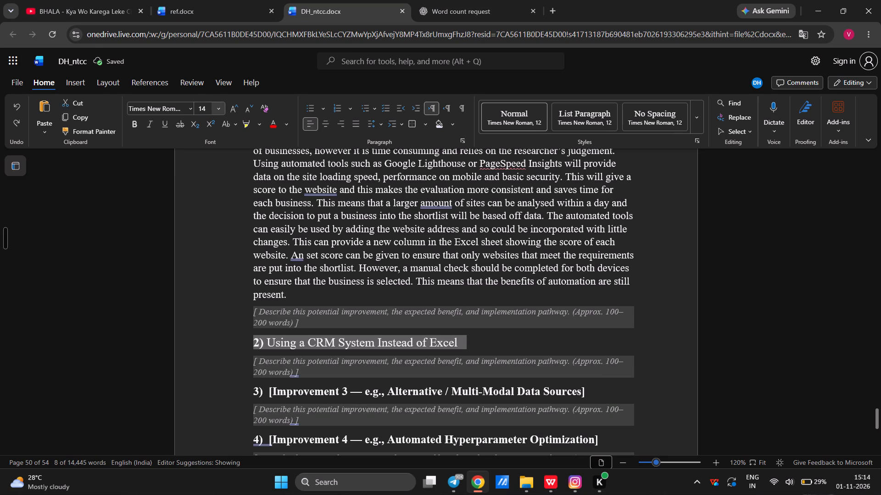
Set the font size of the selected heading 2) in section 6.2 to 13.
left_click(207, 107)
left_click(207, 107)
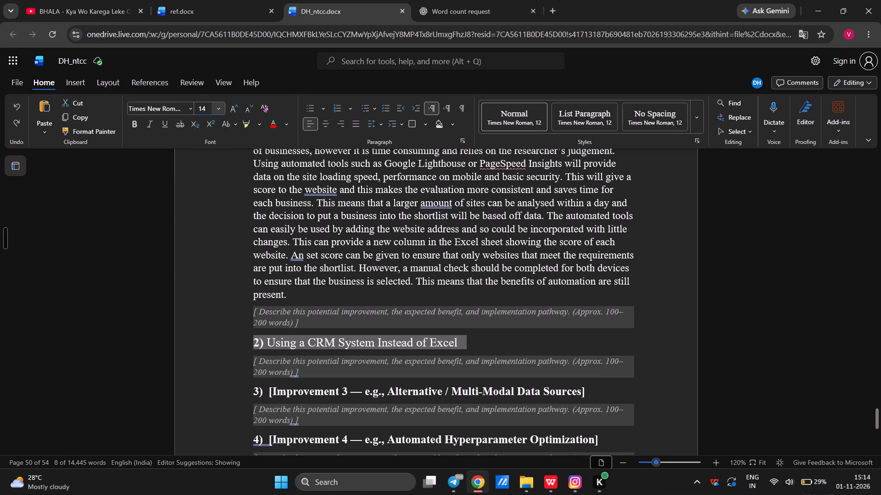
key("BackSpace")
key("3")
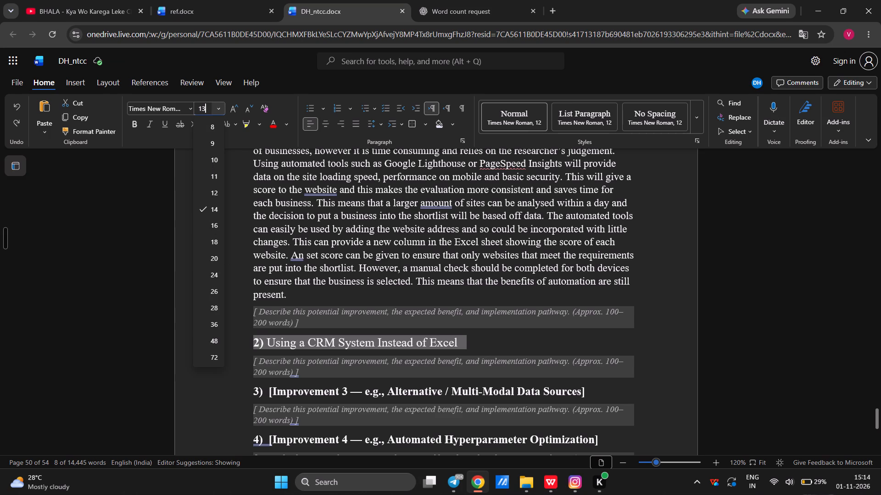
Remove the bold formatting from heading 2) and convert the whole heading to uppercase.
left_click(131, 126)
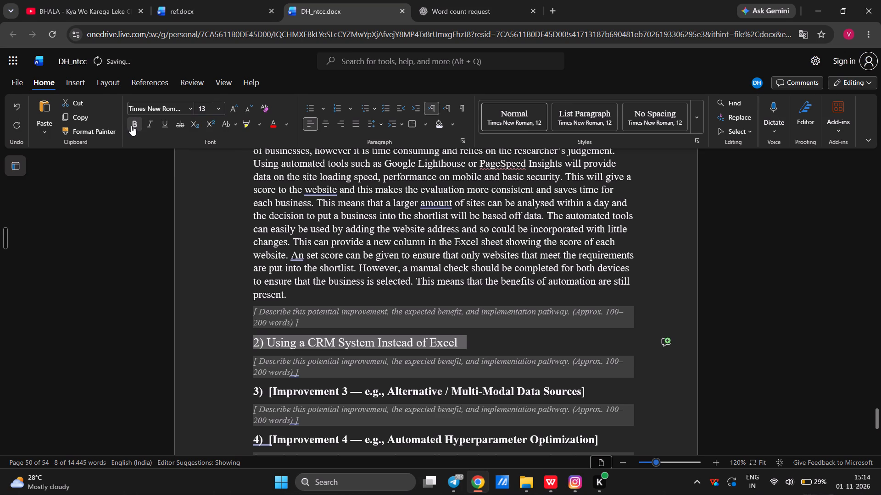
left_click(232, 122)
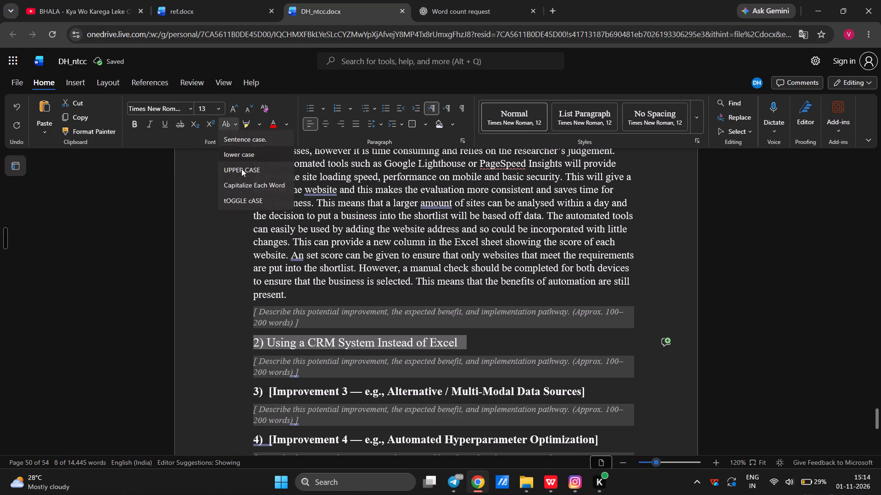
left_click(249, 170)
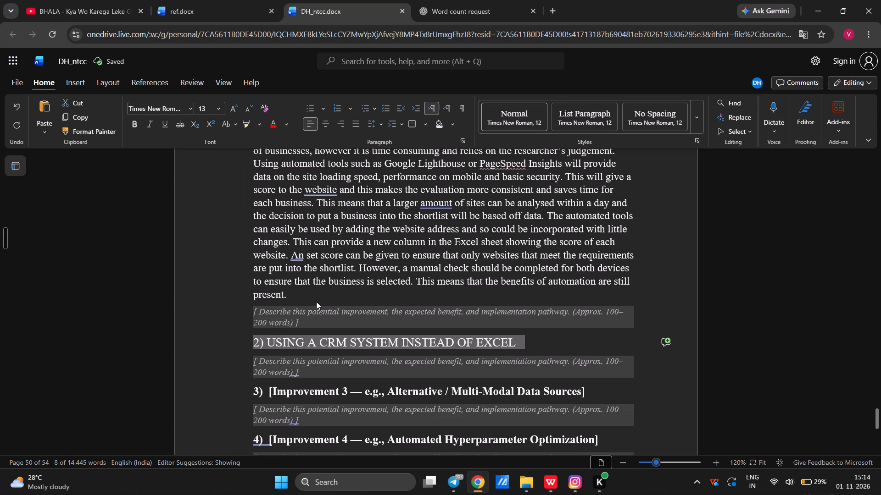
Add an empty line below heading 2) "USING A CRM SYSTEM INSTEAD OF EXCEL" with font size 12.
left_click(542, 346)
key("Return")
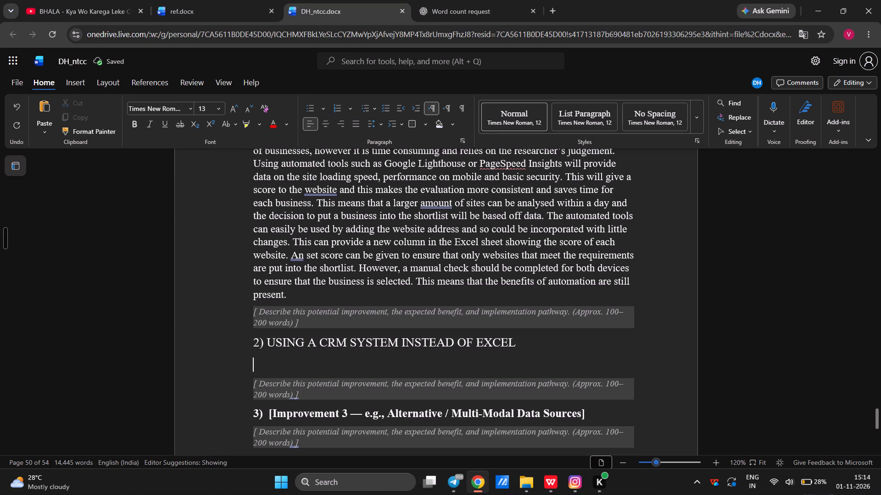
left_click(221, 105)
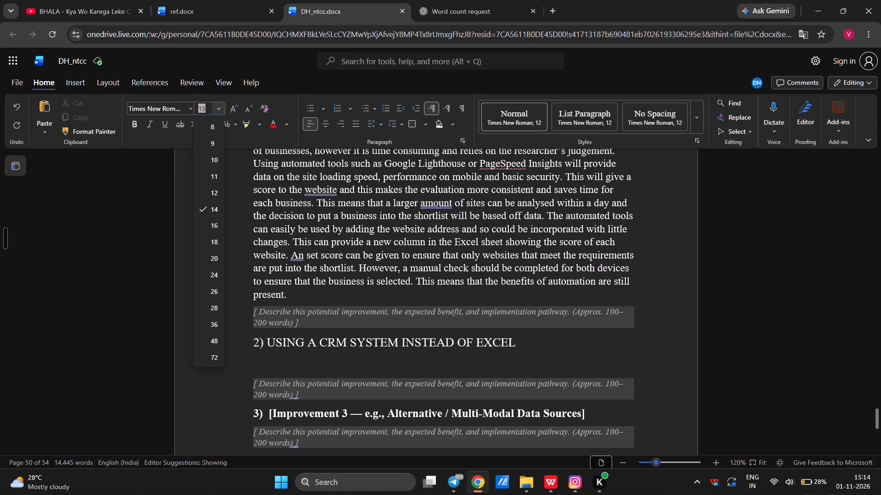
left_click(216, 192)
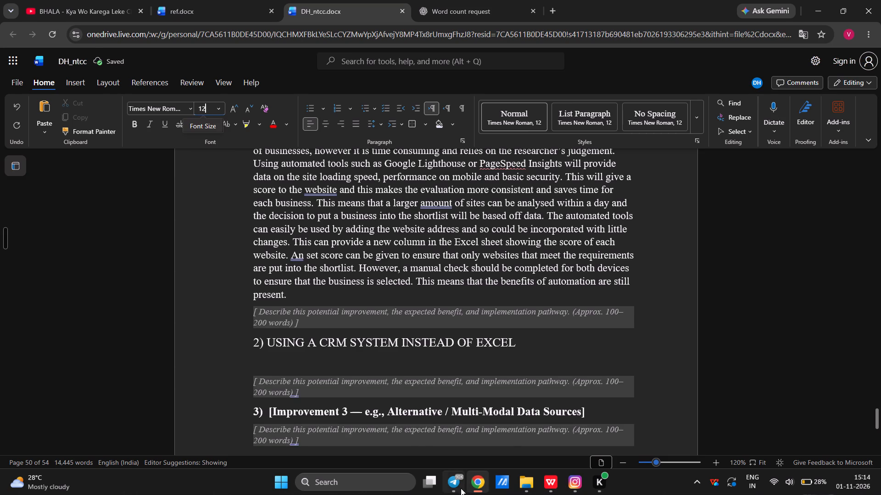
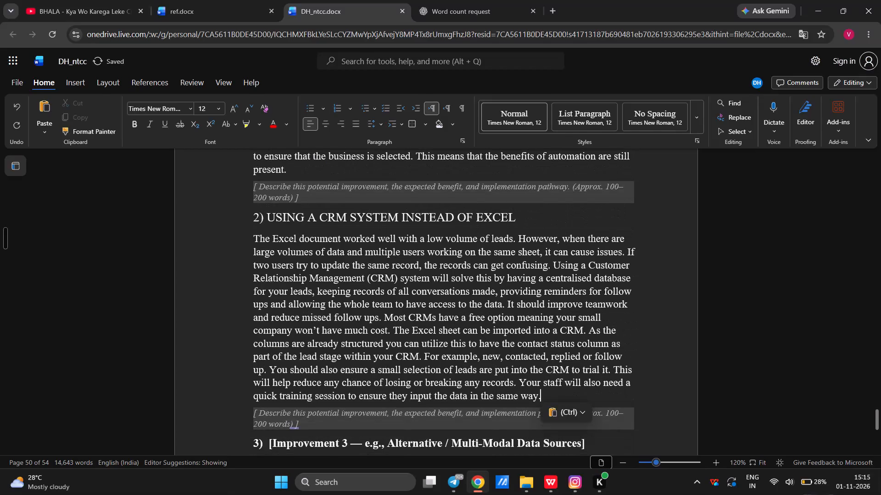
Add an empty line after the body paragraph of improvement 2) on using a CRM system.
key("Return")
scroll(320, 313, "down", 1)
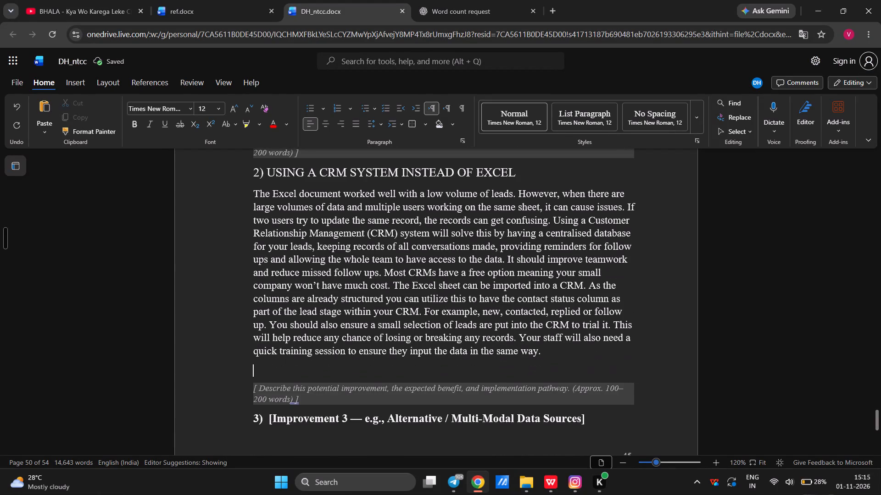
scroll(320, 313, "down", 1)
left_click(313, 261)
scroll(380, 293, "down", 2)
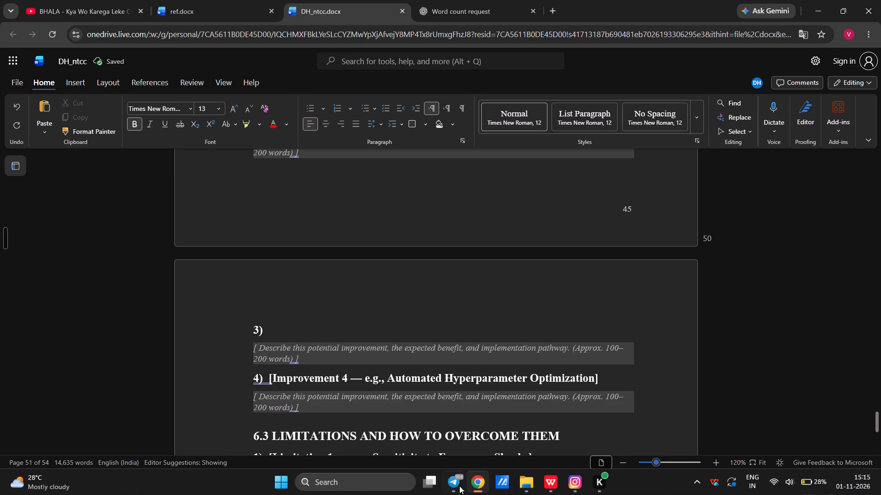
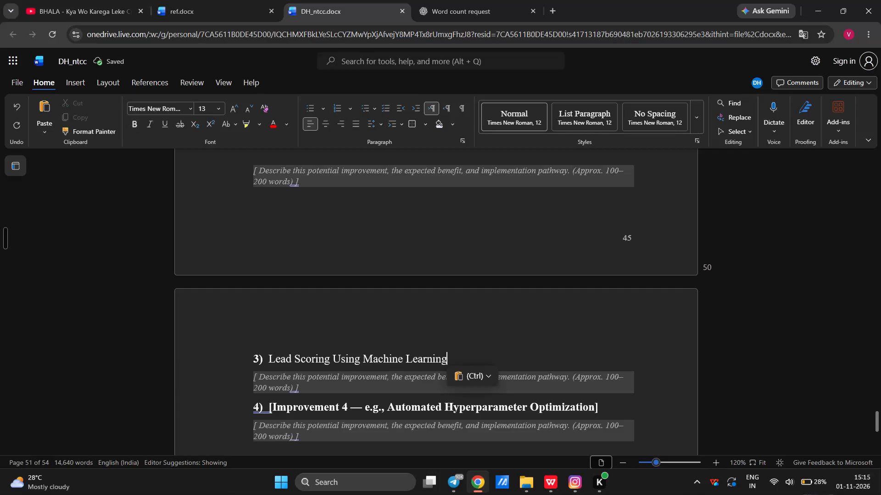
Format the whole heading "3) Lead Scoring Using Machine Learning" as bold and change it to upper case.
left_click_drag(453, 360, 290, 369)
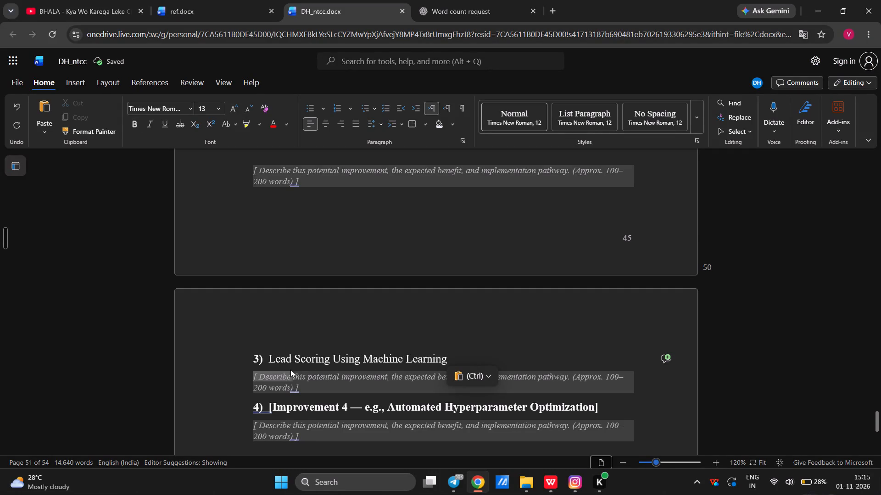
left_click_drag(290, 369, 252, 359)
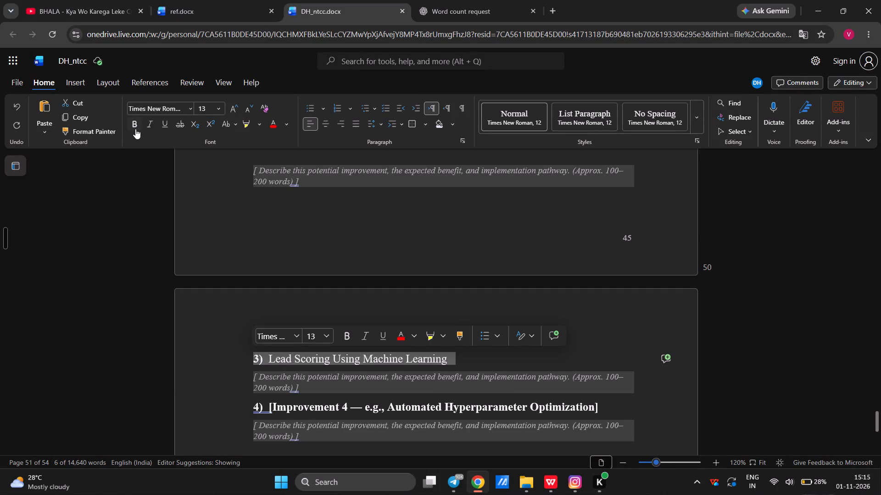
left_click(135, 128)
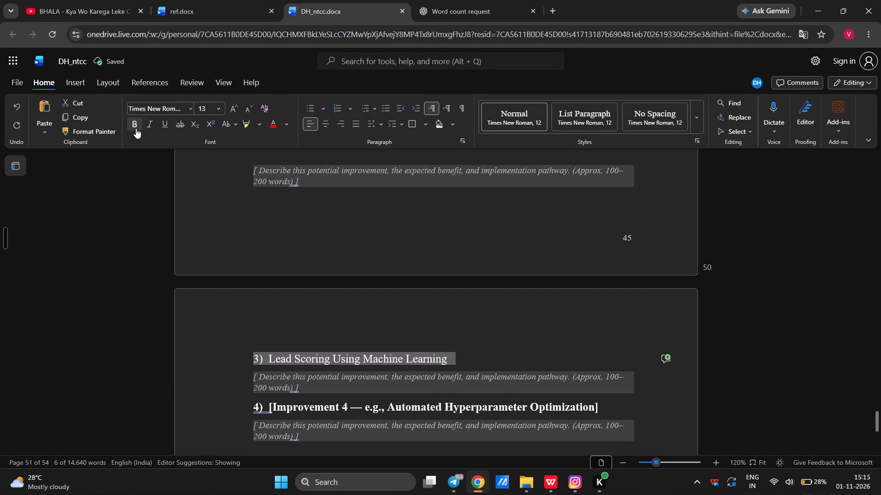
left_click(136, 128)
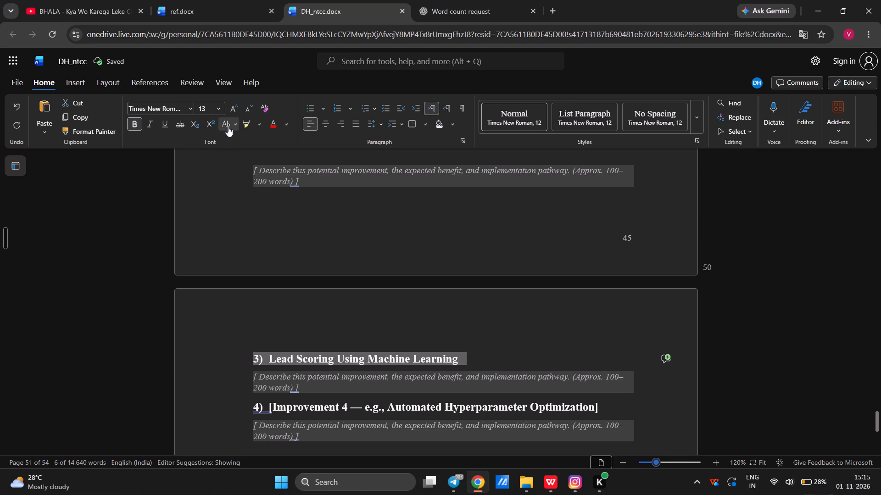
left_click(228, 126)
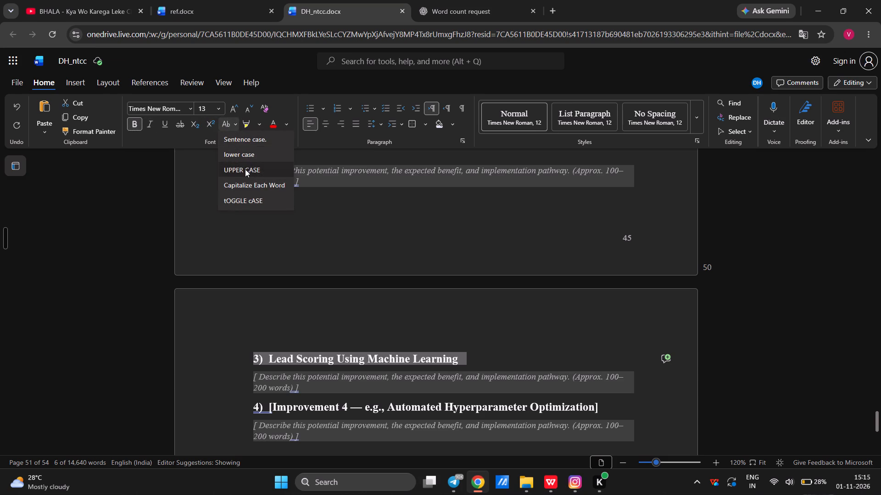
left_click(245, 169)
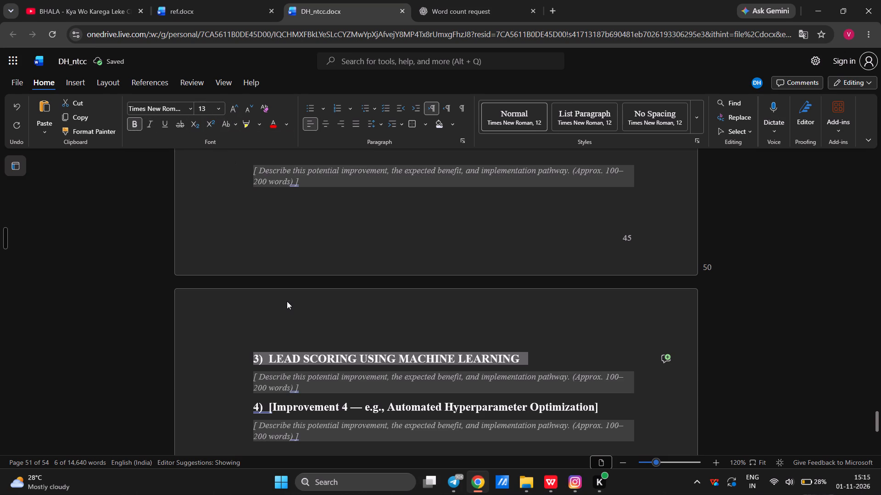
Insert an empty line between heading 3) on lead scoring and its description placeholder.
left_click(552, 353)
key("Return")
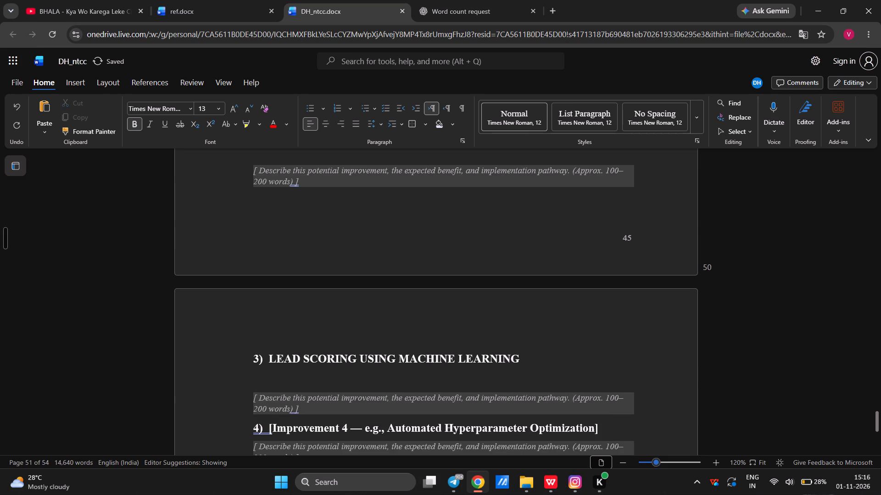
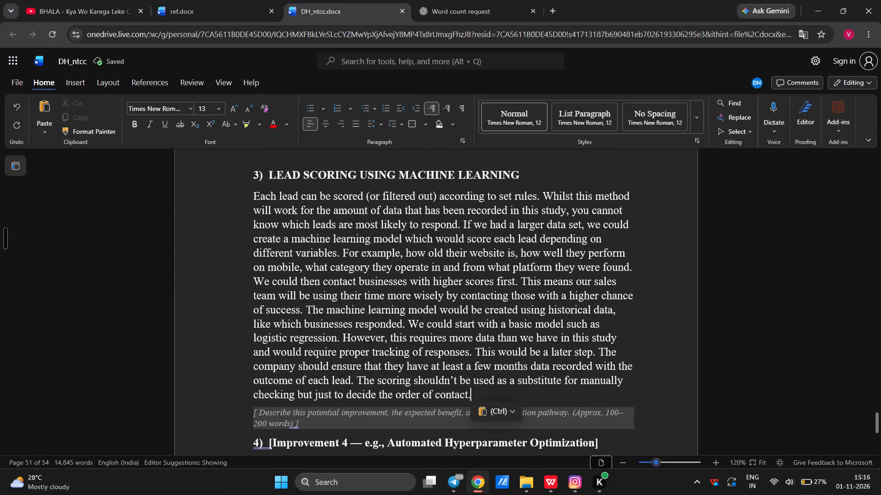
Set the font size of the whole description paragraph under heading 3) Lead Scoring Using Machine Learning to 12.
left_click_drag(250, 198, 267, 209)
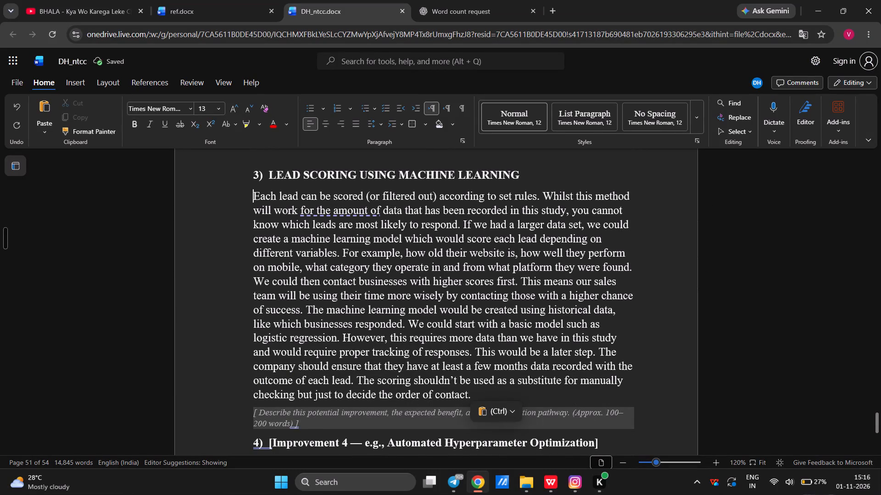
left_click_drag(267, 209, 471, 392)
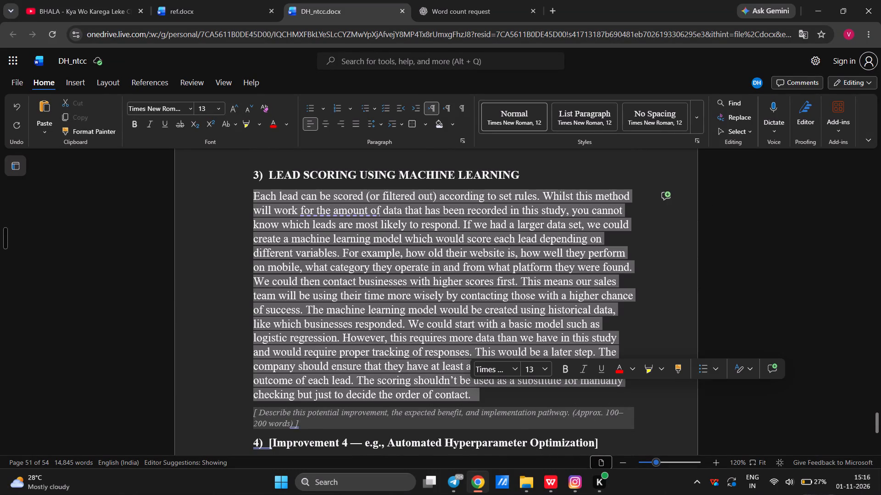
left_click(218, 107)
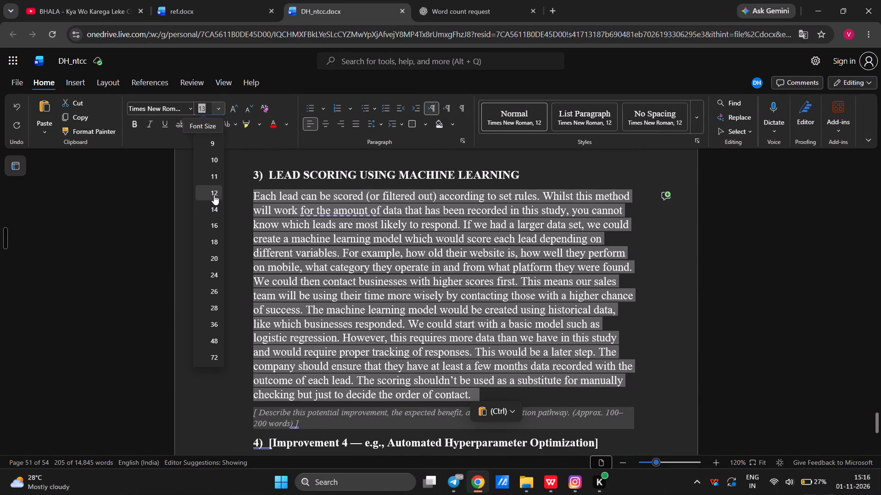
left_click(216, 194)
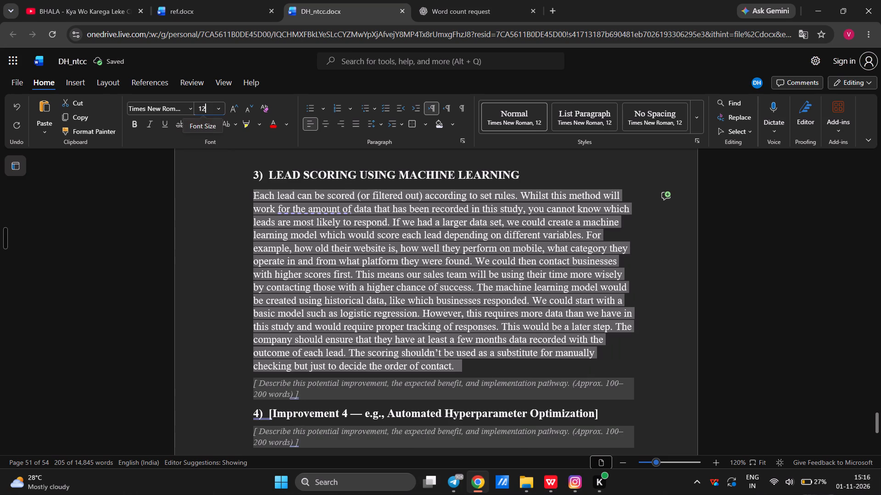
left_click(467, 368)
scroll(467, 368, "down", 2)
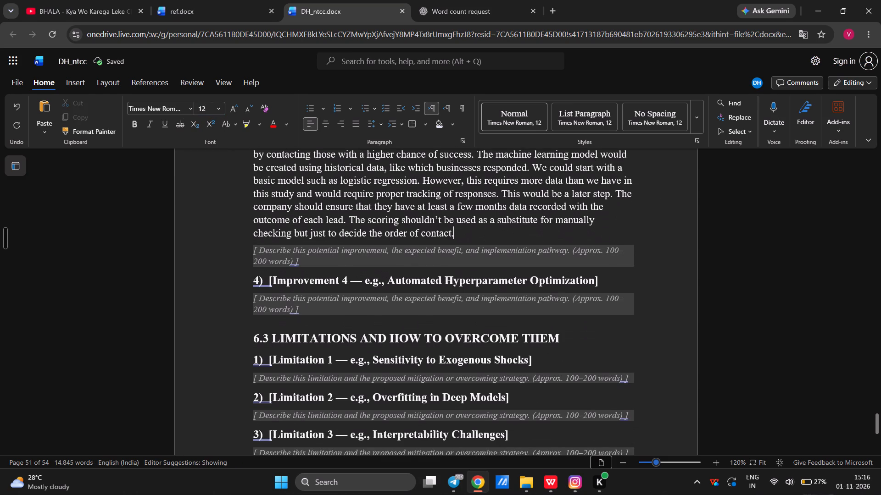
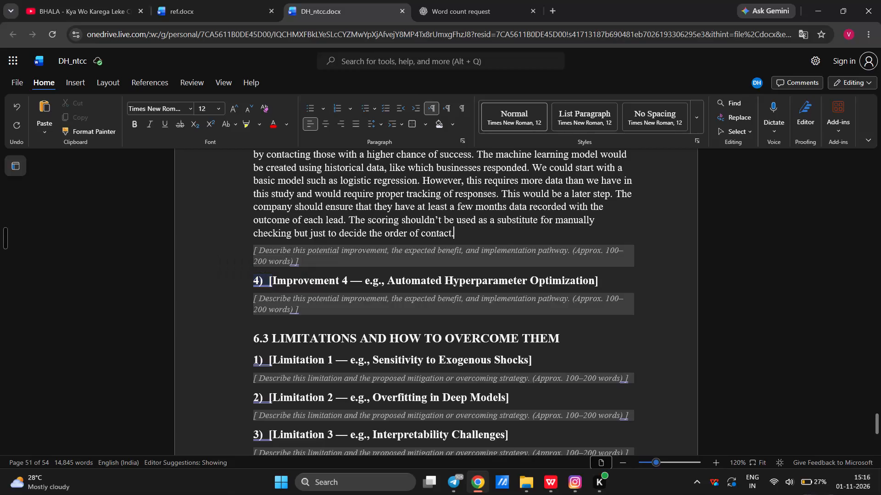
Replace the Improvement 4 placeholder heading with the copied title Automating Data Cleaning, keeping it on the same line as the number 4).
left_click_drag(602, 282, 564, 283)
left_click_drag(564, 283, 270, 280)
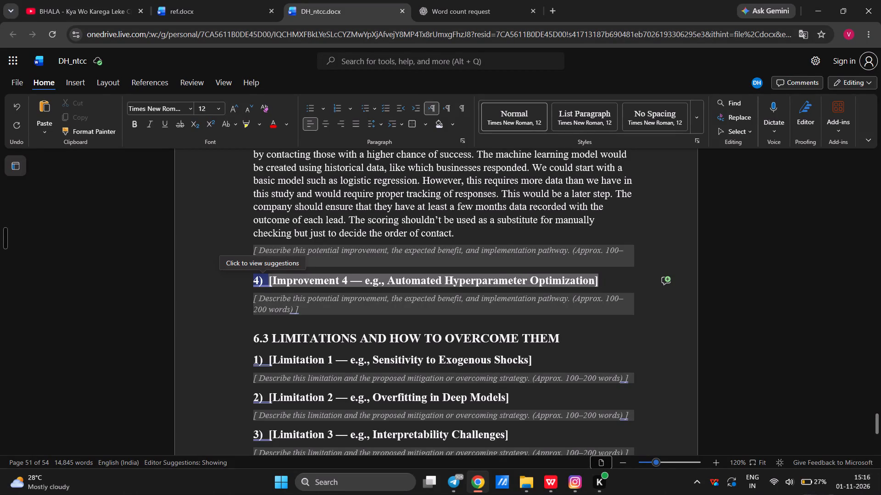
left_click_drag(270, 280, 269, 282)
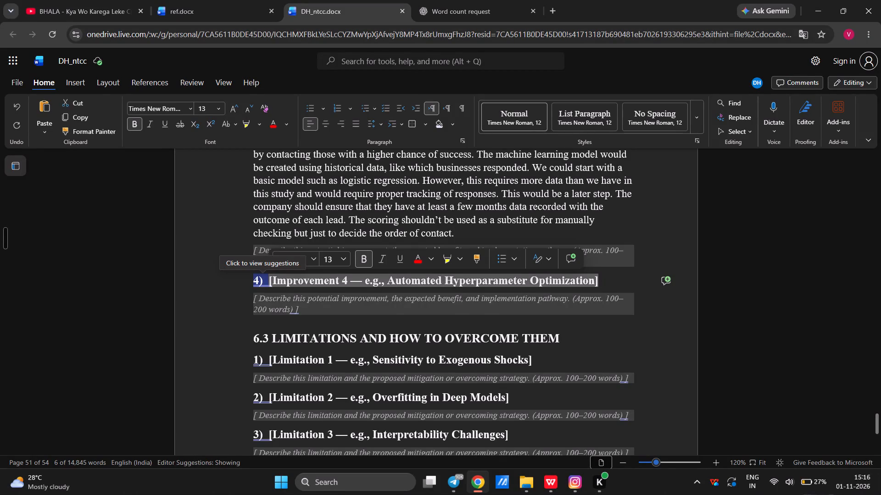
key("ctrl+v")
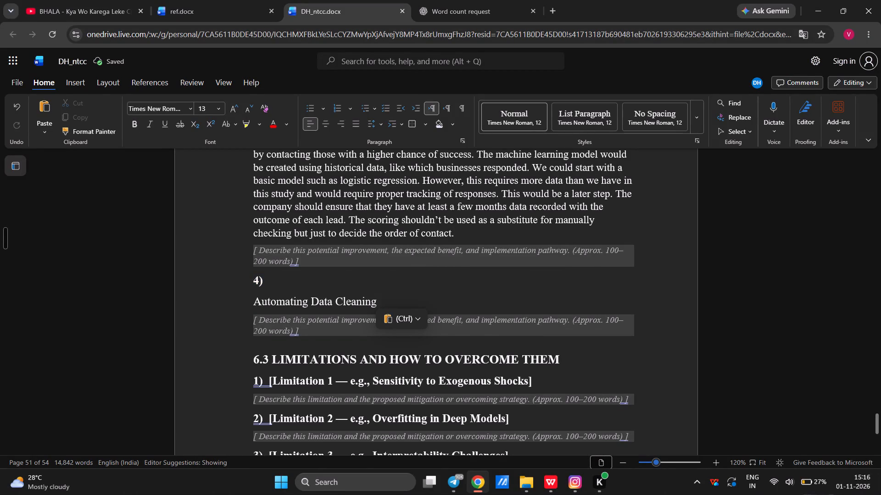
left_click(253, 301)
key("BackSpace")
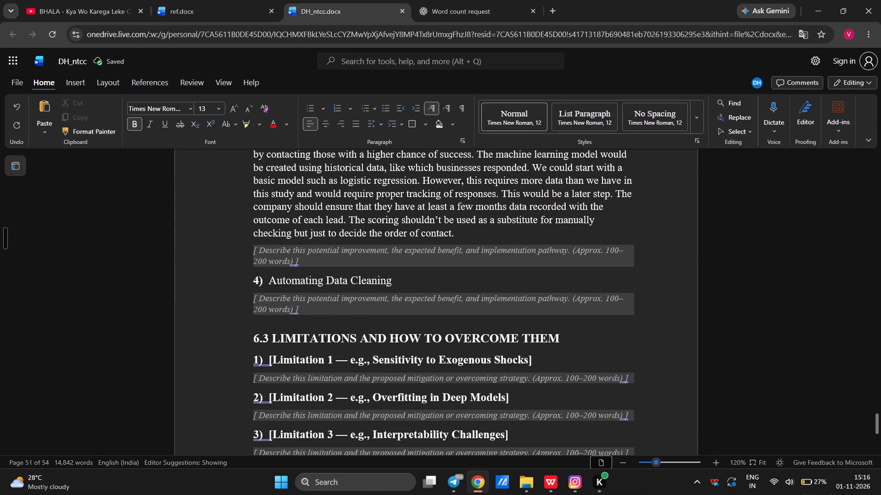
Make the heading text Automating Data Cleaning bold and change it to uppercase.
left_click_drag(400, 280, 270, 277)
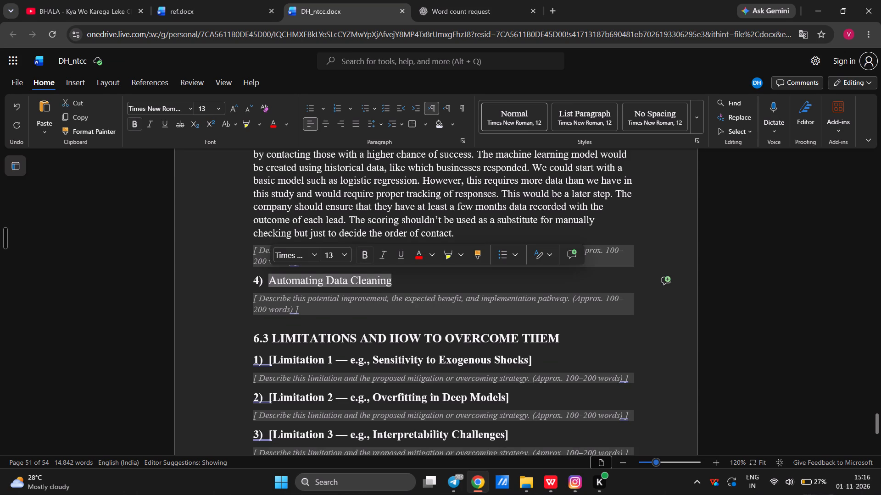
left_click(138, 120)
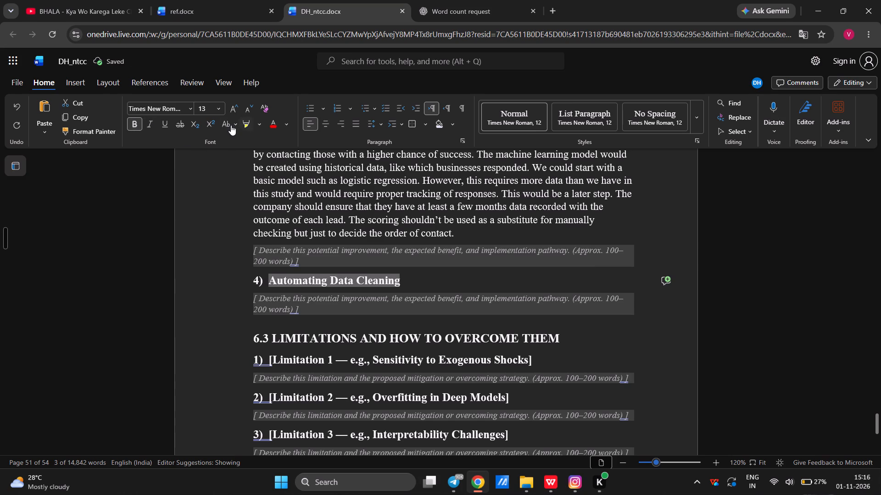
left_click(227, 126)
left_click(238, 172)
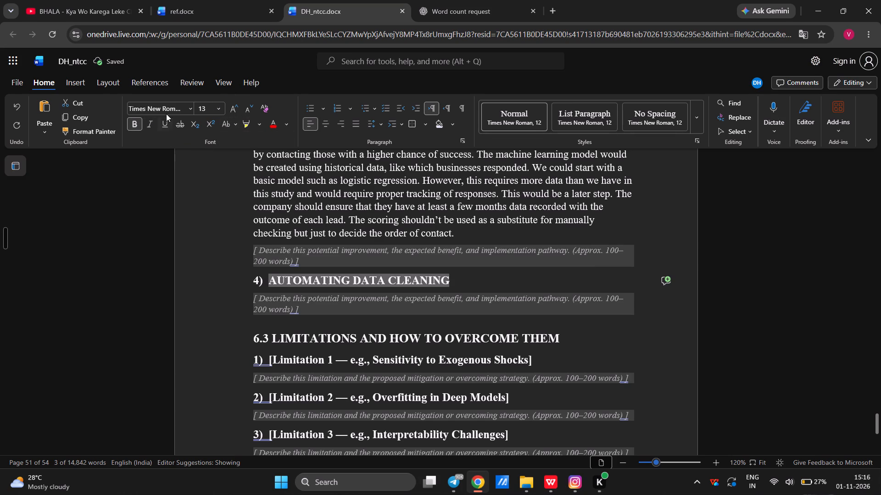
Insert a new line below heading 4) Automating Data Cleaning for its description.
left_click(465, 283)
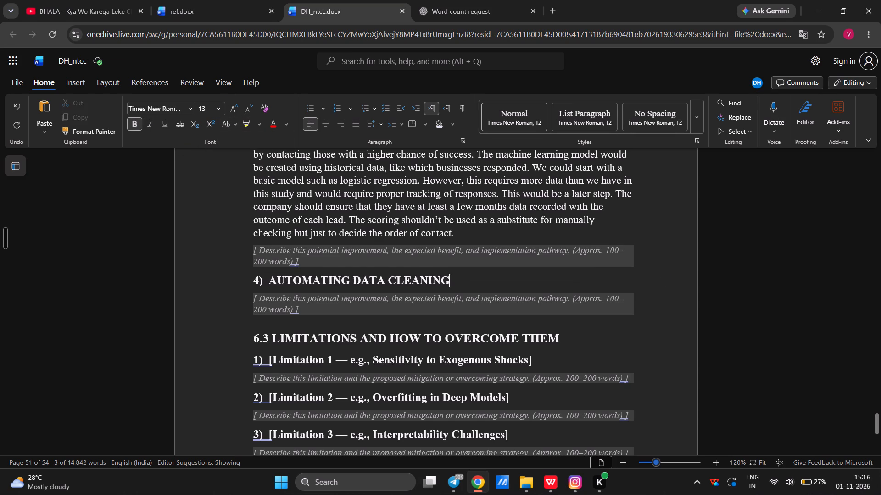
key("Return")
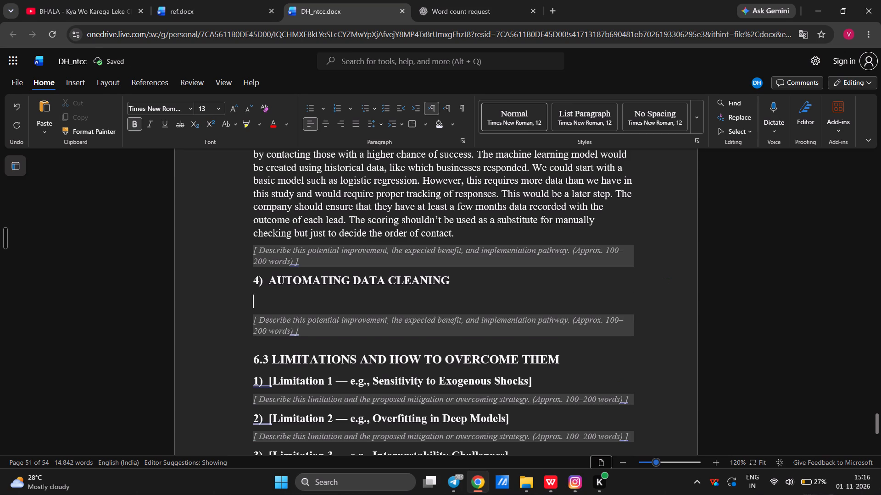
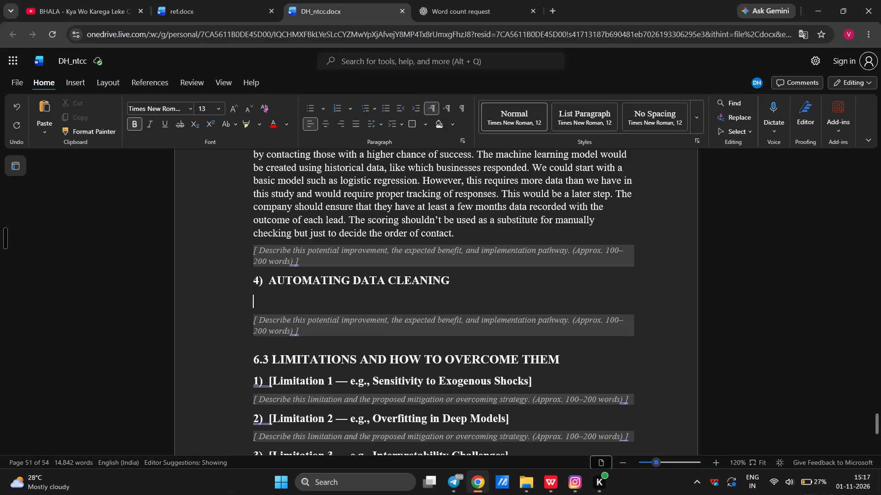
Paste the copied description paragraph about automating data cleaning on the empty line below heading 4) AUTOMATING DATA CLEANING.
key("ctrl+v")
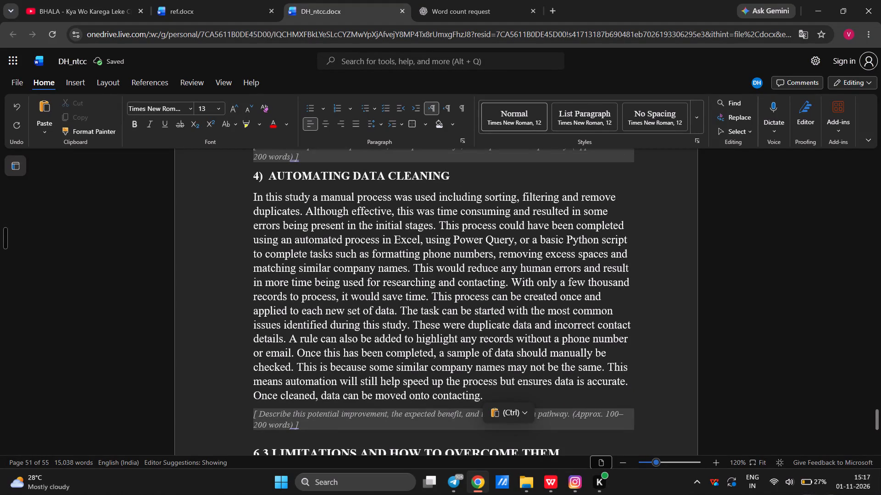
Set the font size of the whole description paragraph under heading 4) AUTOMATING DATA CLEANING to 12.
left_click_drag(255, 198, 353, 258)
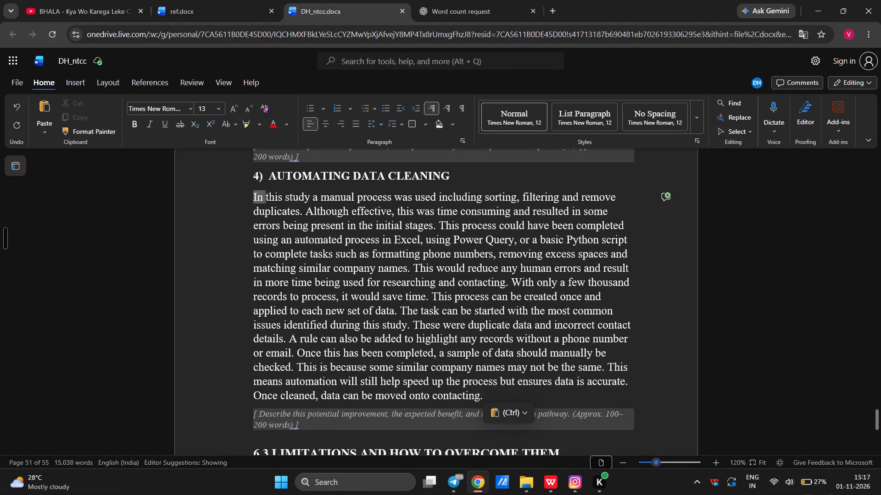
left_click_drag(353, 258, 491, 400)
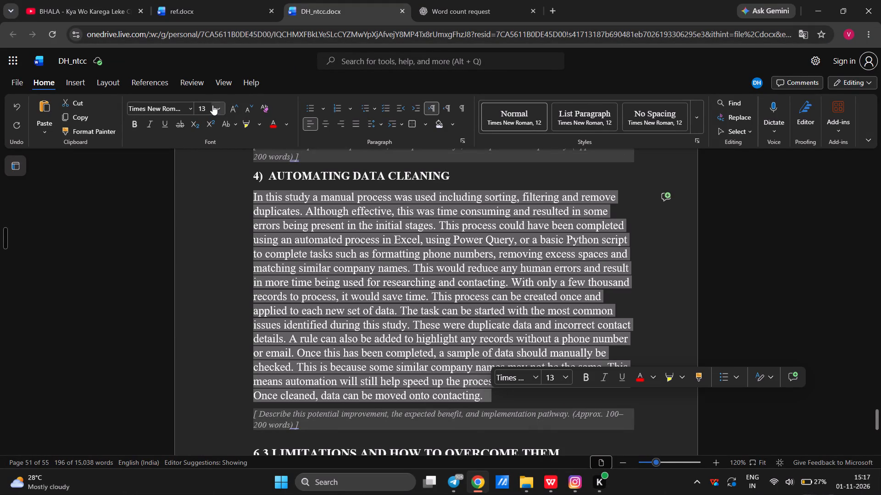
left_click(216, 109)
left_click(219, 196)
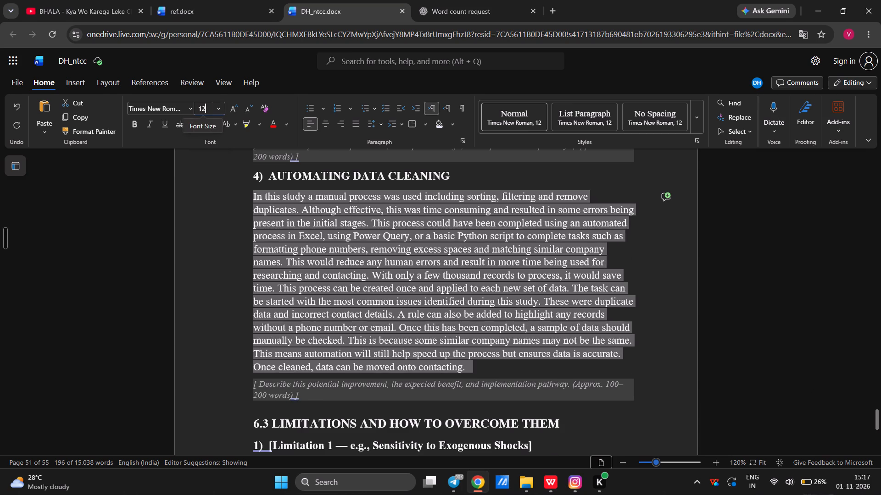
left_click(355, 265)
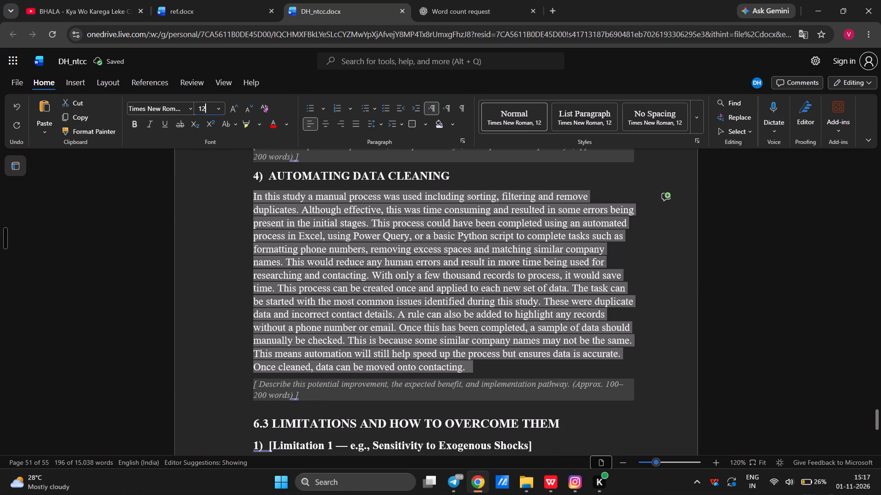
scroll(398, 308, "down", 2)
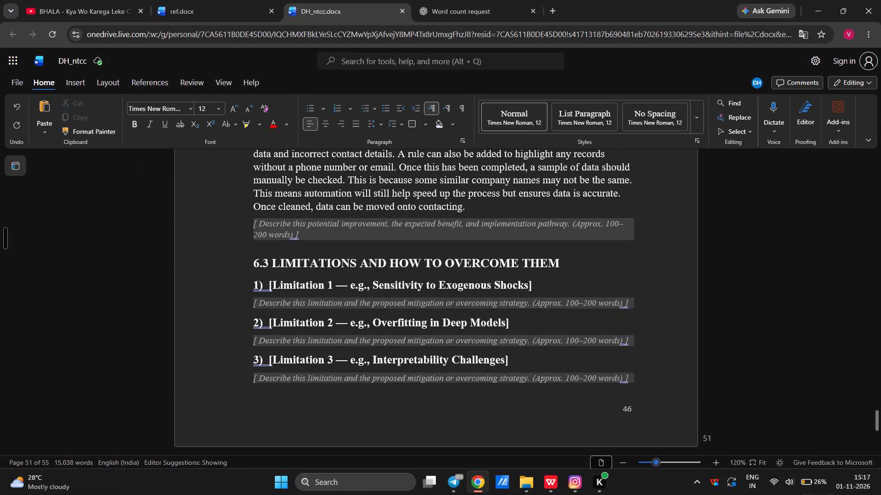
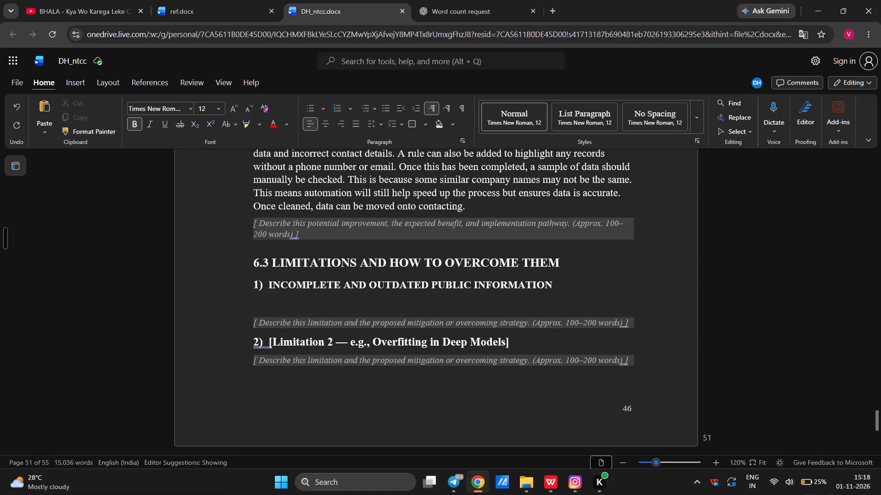
Paste the copied limitation paragraph on the empty line below heading 1) INCOMPLETE AND OUTDATED PUBLIC INFORMATION and check its flagged wording.
key("ctrl+v")
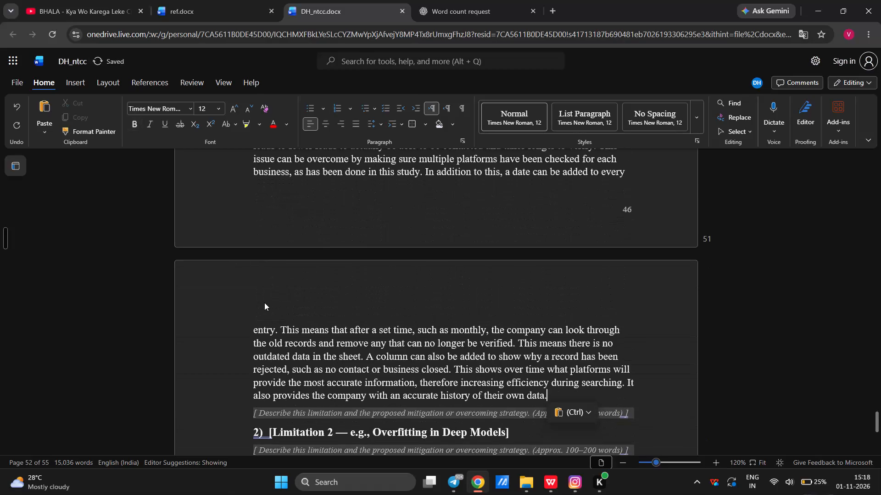
scroll(264, 302, "up", 3)
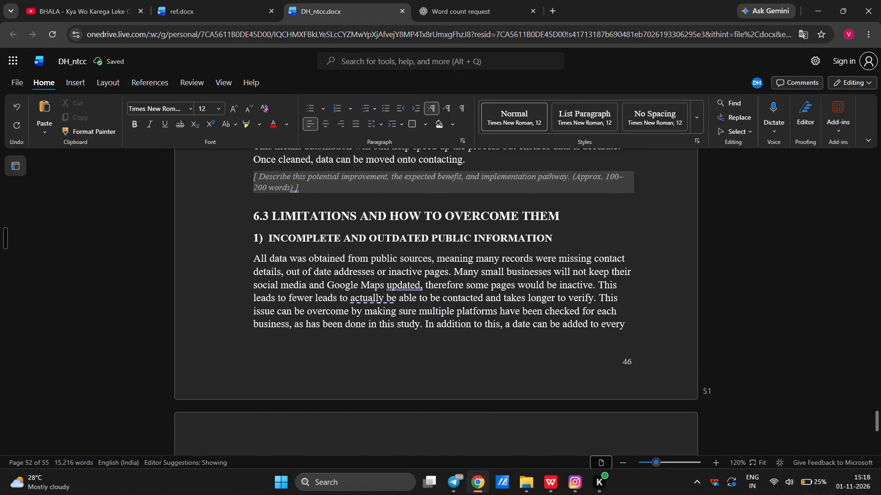
scroll(374, 354, "down", 1)
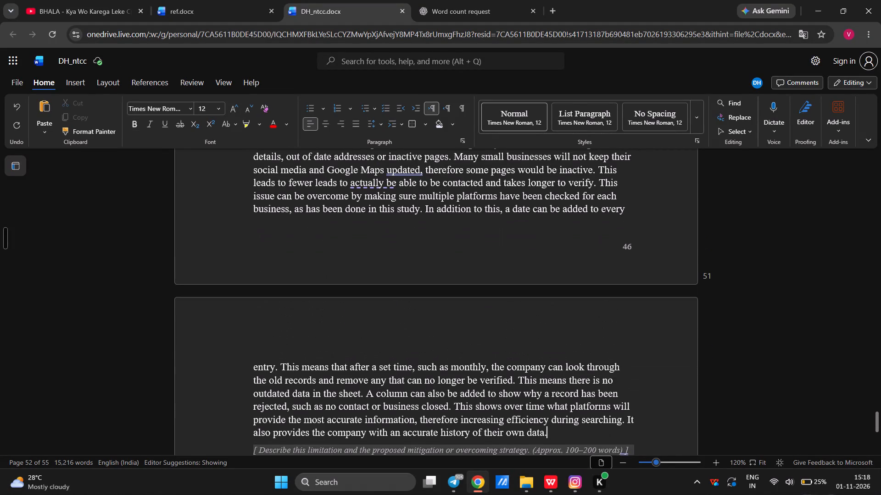
left_click(353, 187)
left_click(323, 192)
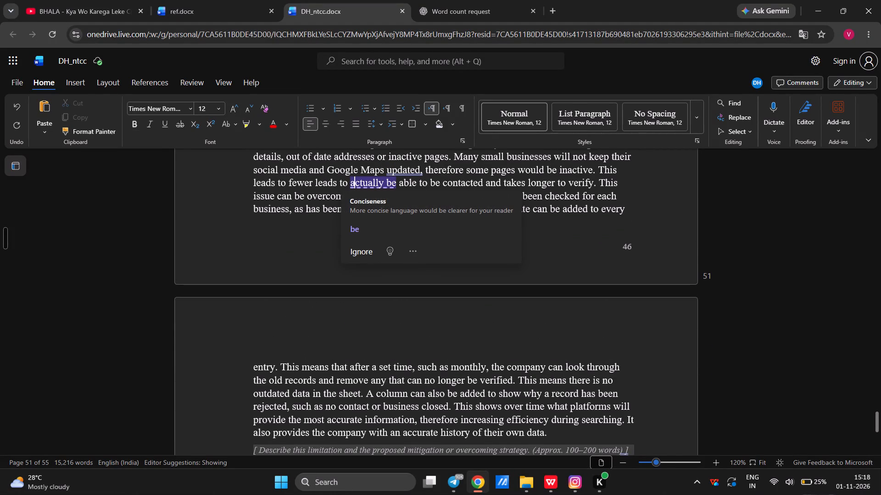
Place the text cursor at the end of the placeholder heading 2) [Limitation 2 — e.g., Overfitting in Deep Models].
scroll(323, 192, "down", 3)
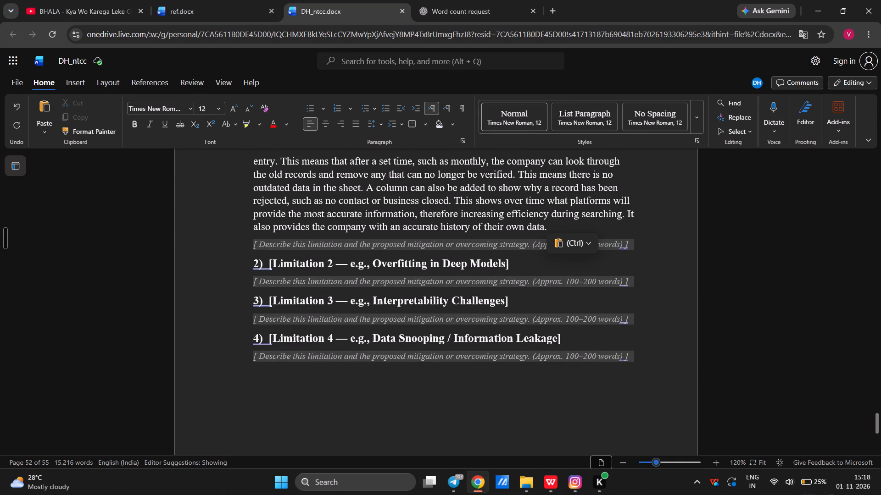
left_click(513, 263)
left_click(513, 263)
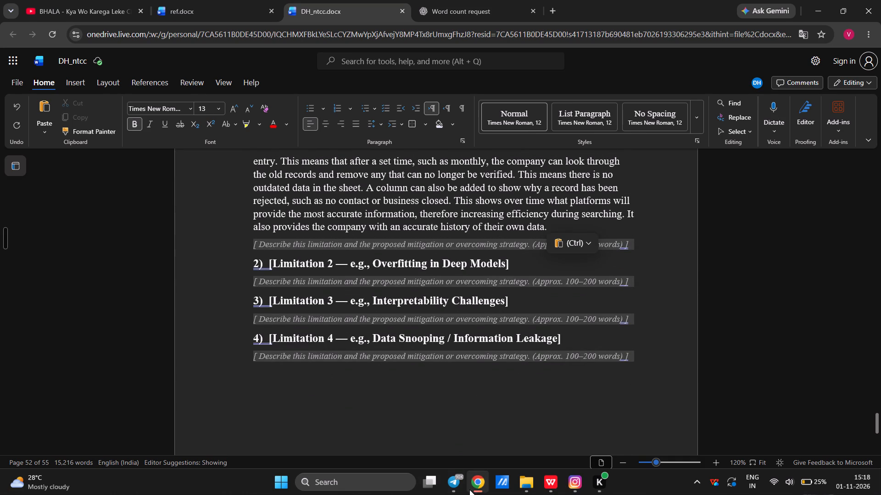
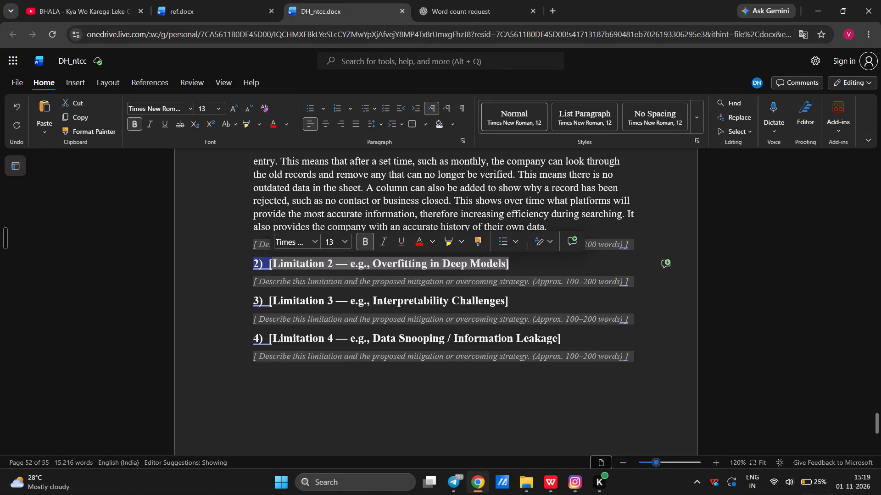
Replace the Limitation 2 placeholder title with the copied text Manual Work and Human Error and remove the leftover opening bracket.
key("ctrl+v")
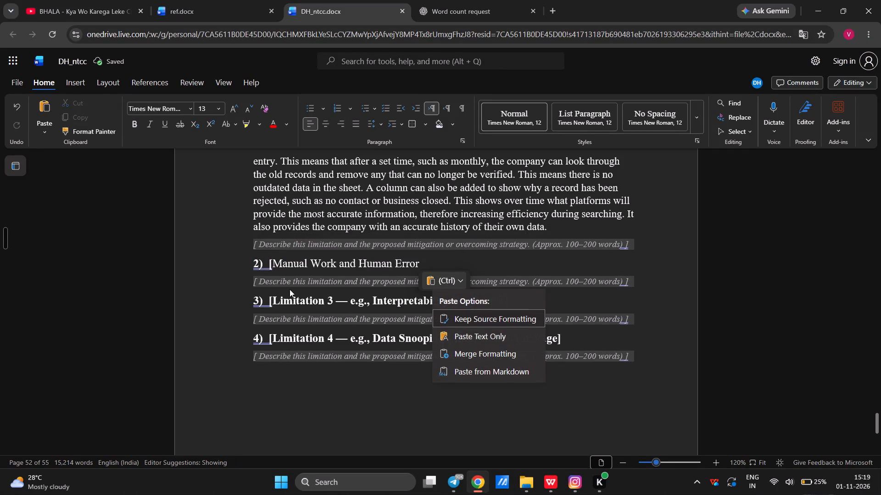
left_click(274, 262)
left_click(274, 262)
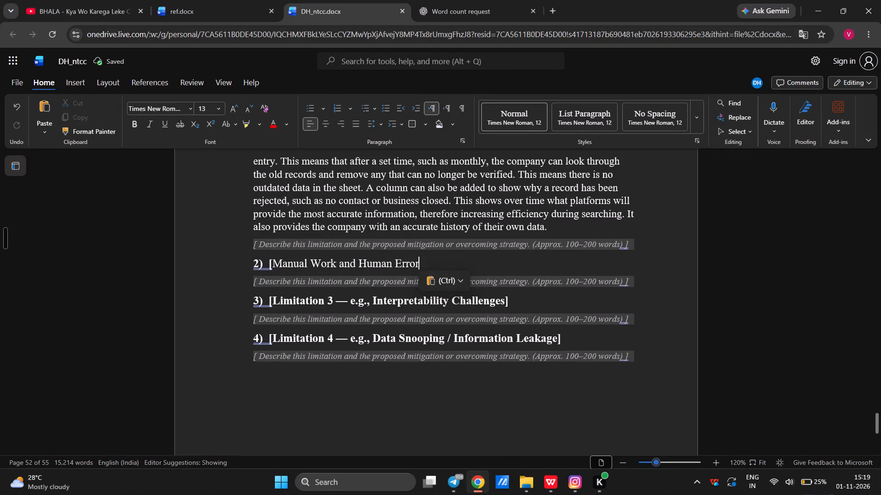
key("BackSpace")
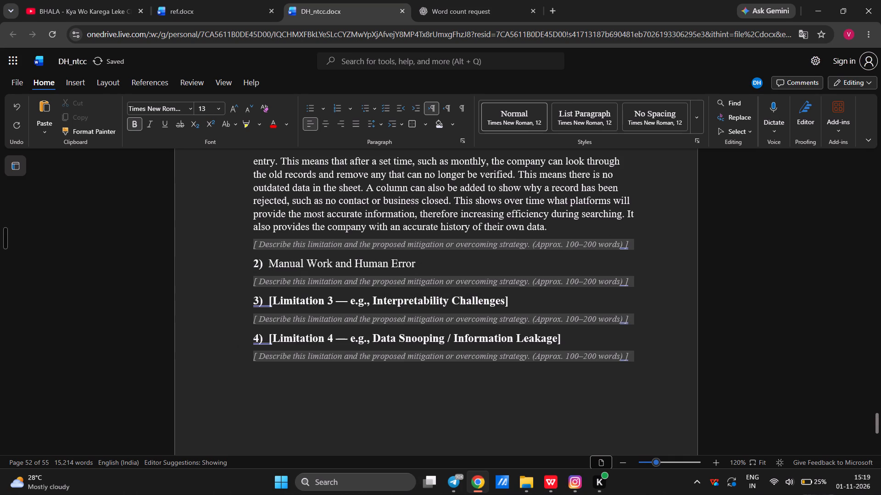
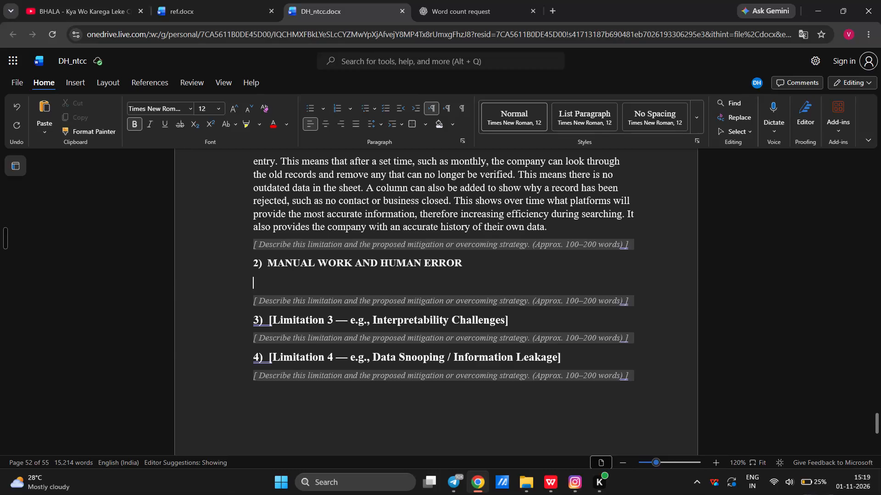
Paste the copied limitation paragraph on the empty line below heading 2) MANUAL WORK AND HUMAN ERROR.
key("ctrl+v")
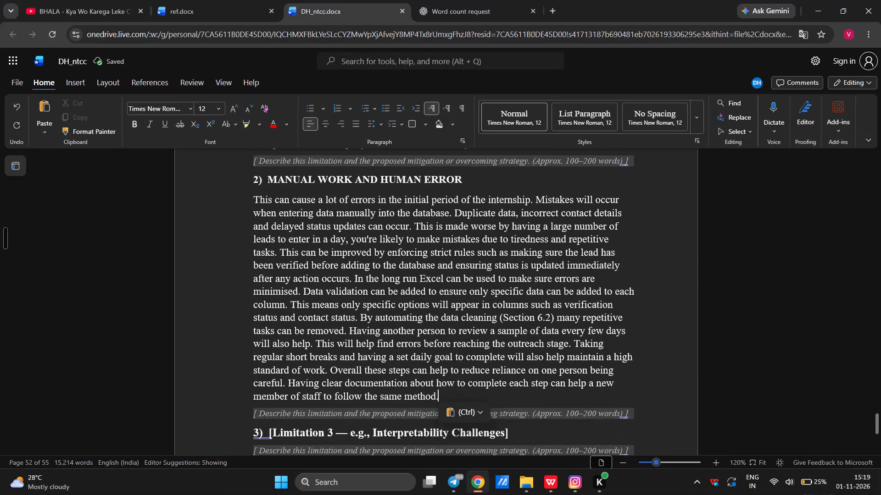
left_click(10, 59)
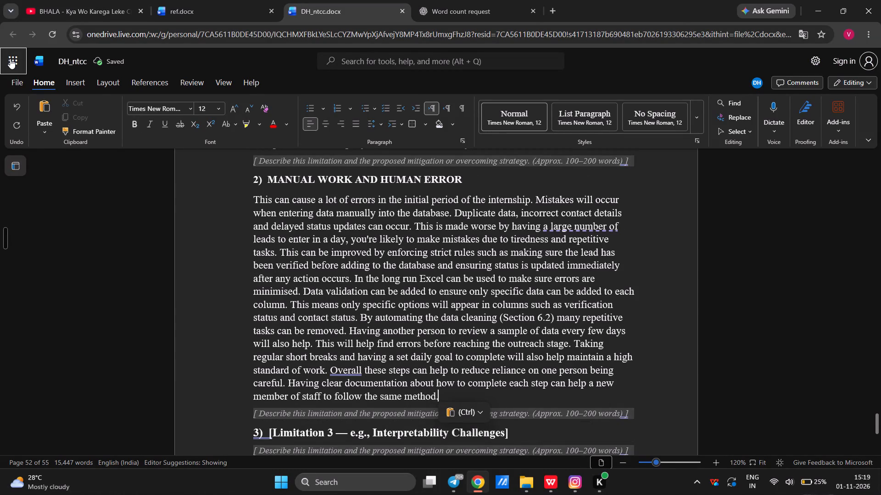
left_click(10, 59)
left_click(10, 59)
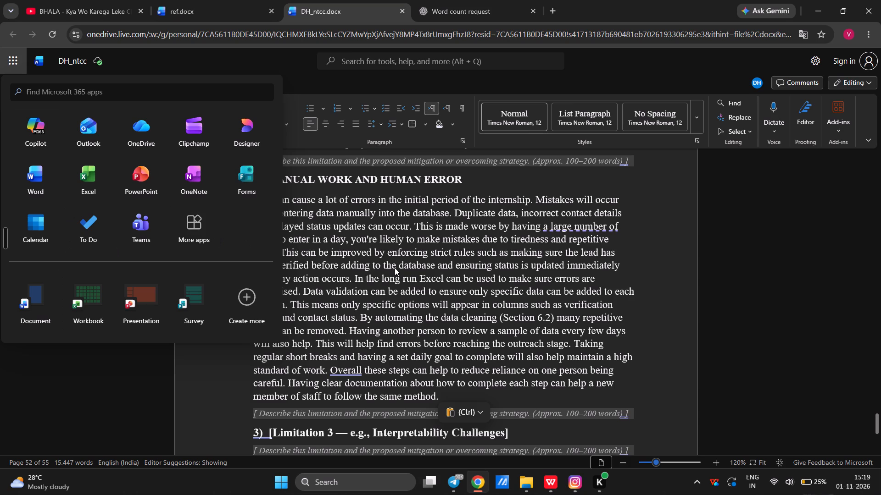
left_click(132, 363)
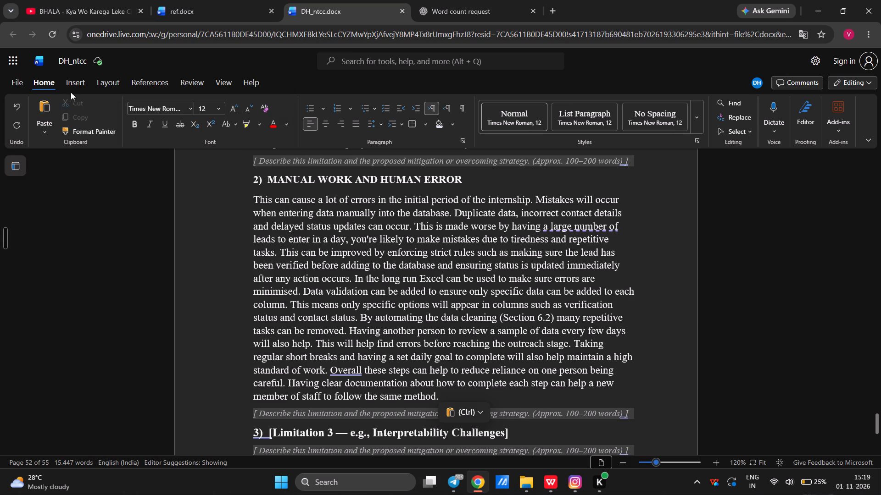
Download a copy of the DH_ntcc document.
left_click(16, 81)
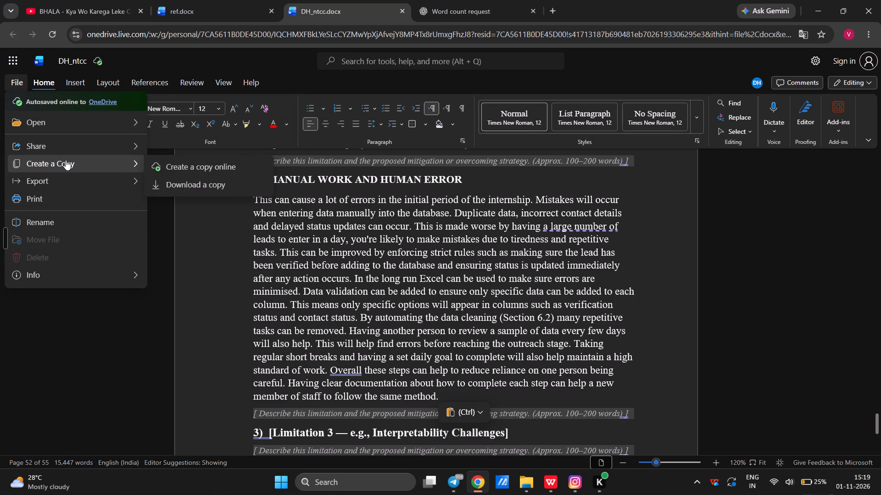
left_click(162, 187)
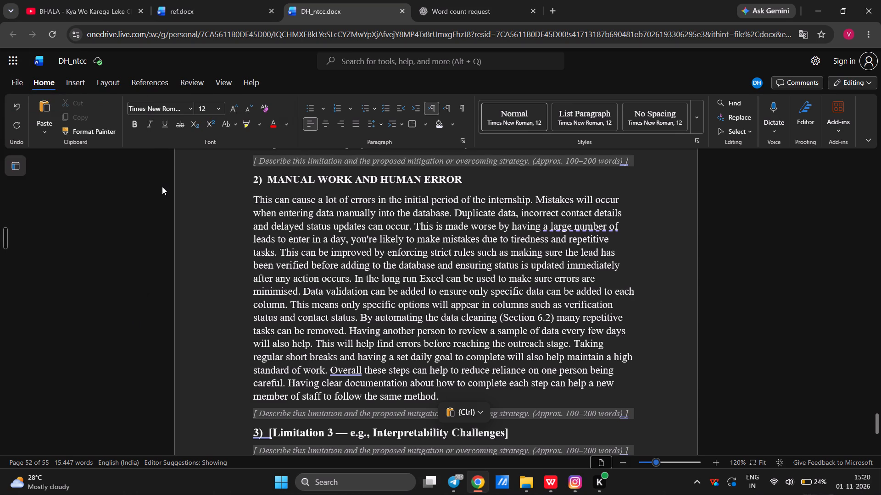
left_click(446, 280)
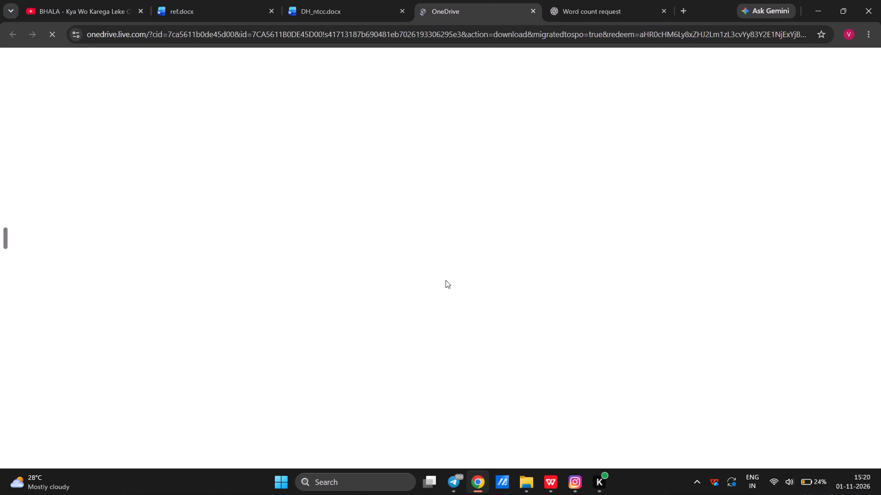
left_click(446, 280)
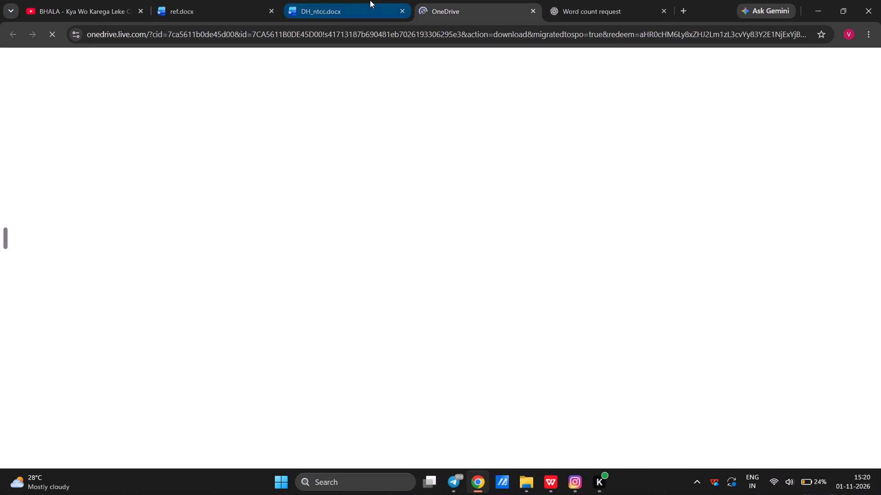
Export the DH_ntcc document as a PDF and download the converted file.
left_click(370, 0)
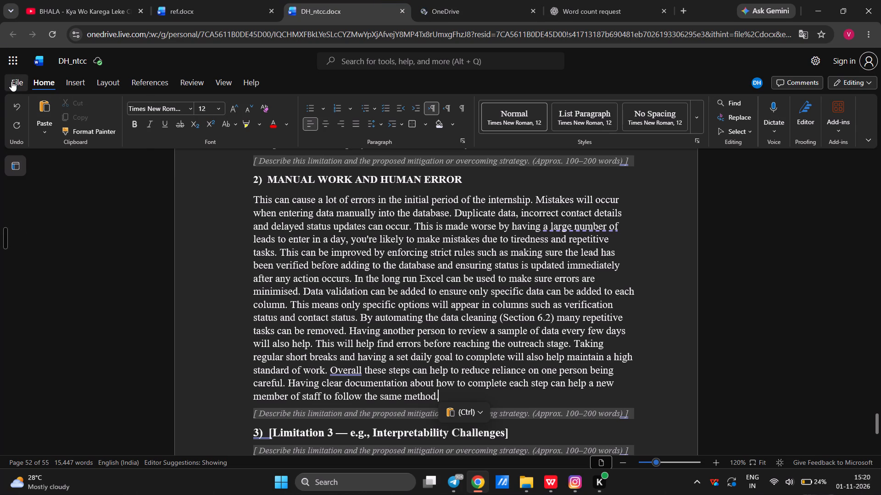
left_click(11, 81)
left_click(484, 0)
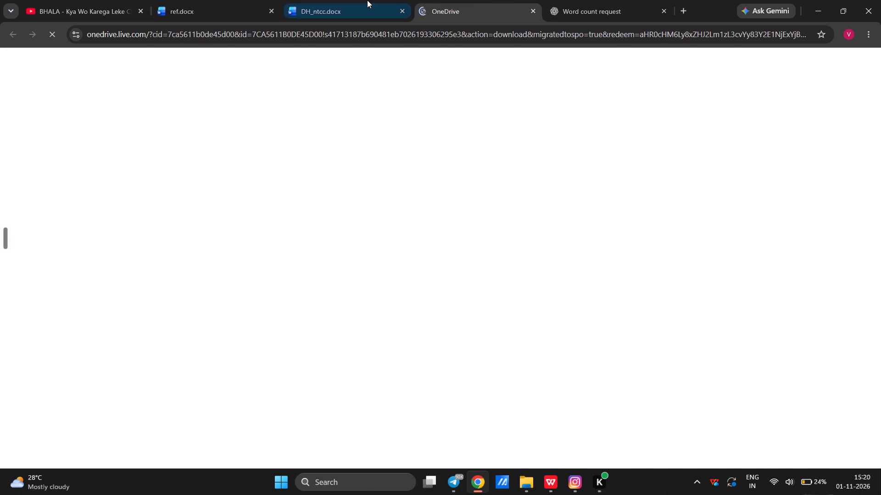
left_click(367, 0)
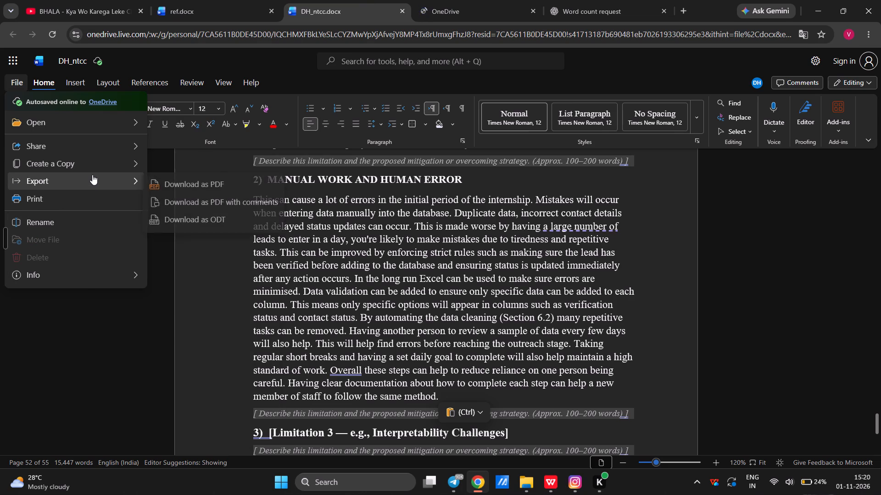
left_click(187, 179)
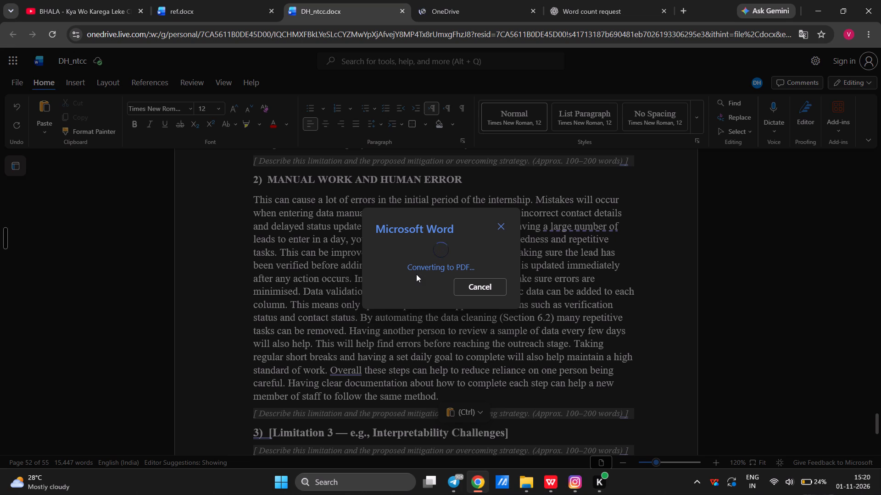
left_click(524, 0)
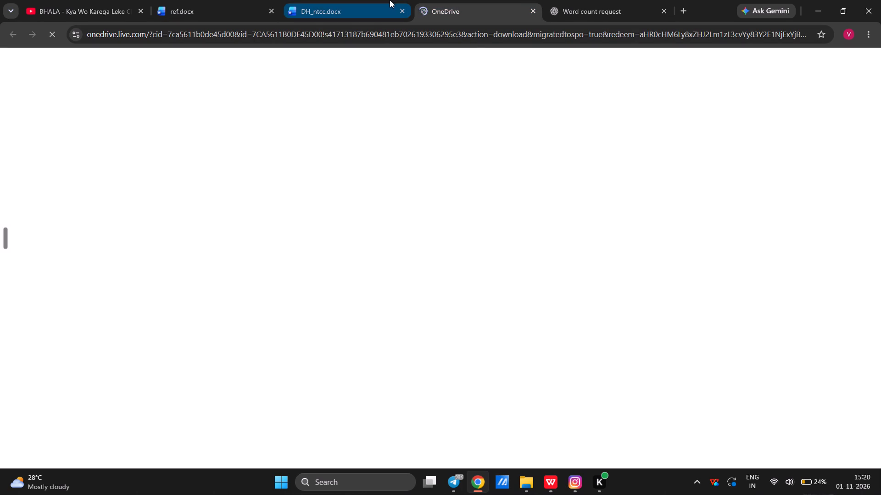
left_click(390, 0)
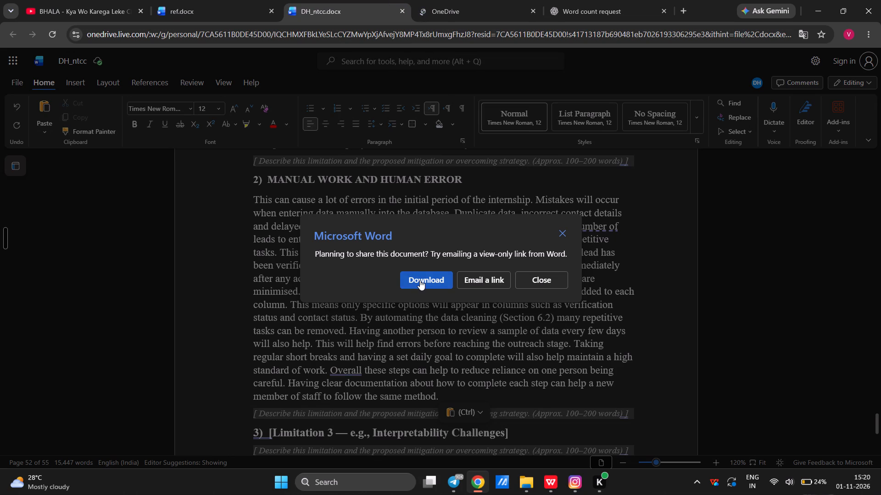
left_click(420, 280)
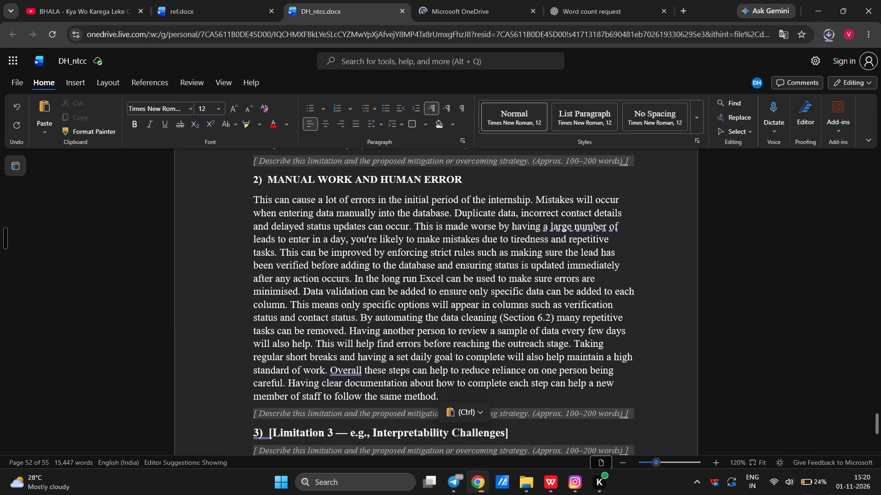
left_click(457, 0)
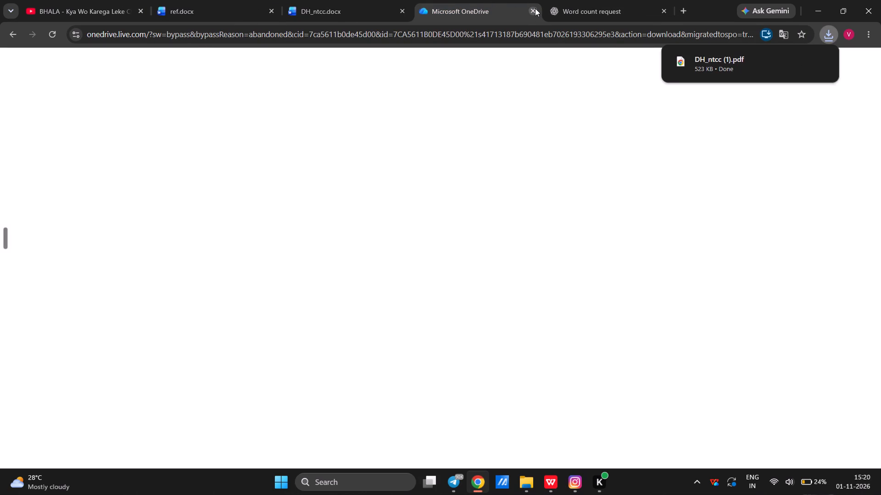
Return to the DH_ntcc document and go to the placeholder headings 3) and 4) below the MANUAL WORK AND HUMAN ERROR paragraph.
left_click(323, 0)
left_click(302, 311)
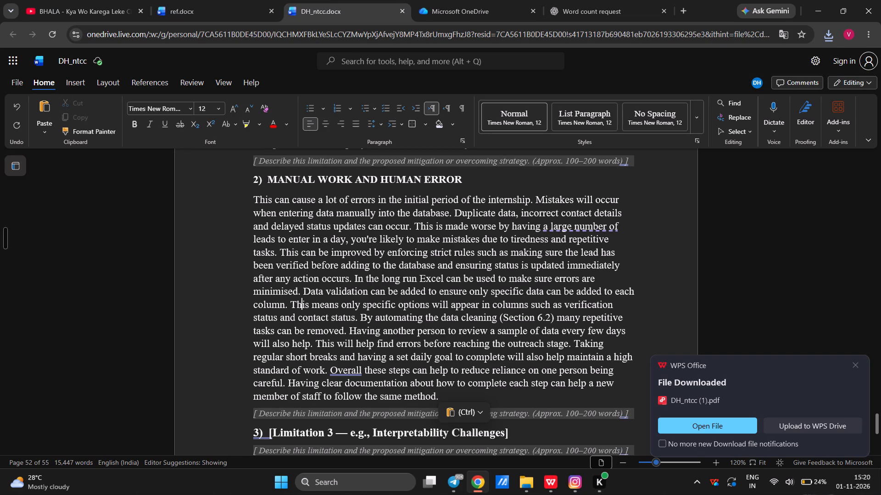
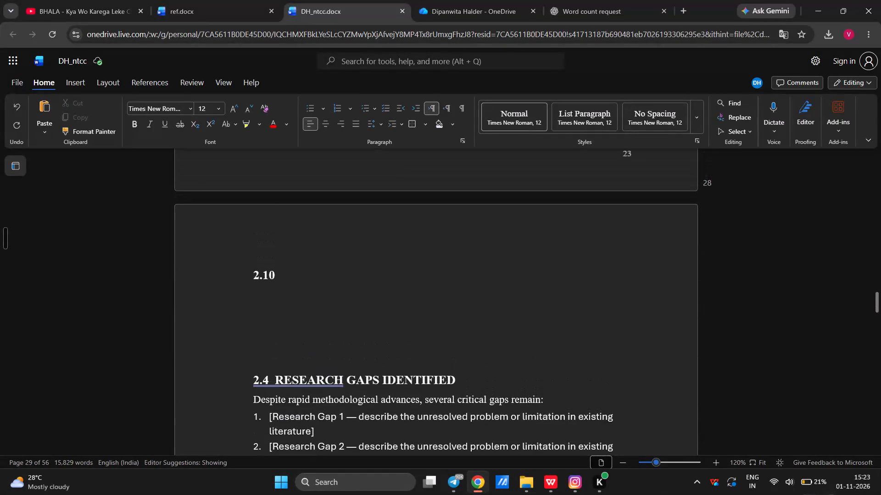
From the empty 2.10 heading, switch to the Online_Lead_Generation literature document in WPS Office and look through sections 2.6, 2.7 and the website classification study.
left_click(274, 278)
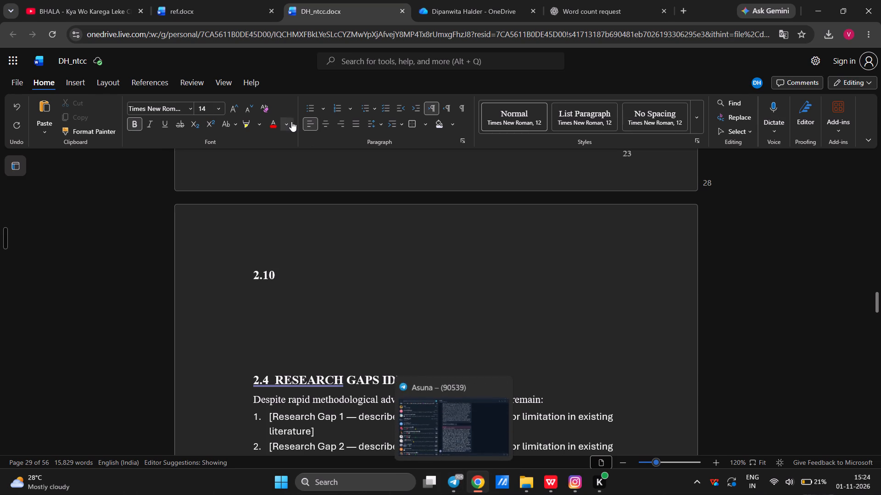
left_click(556, 491)
scroll(374, 232, "up", 6)
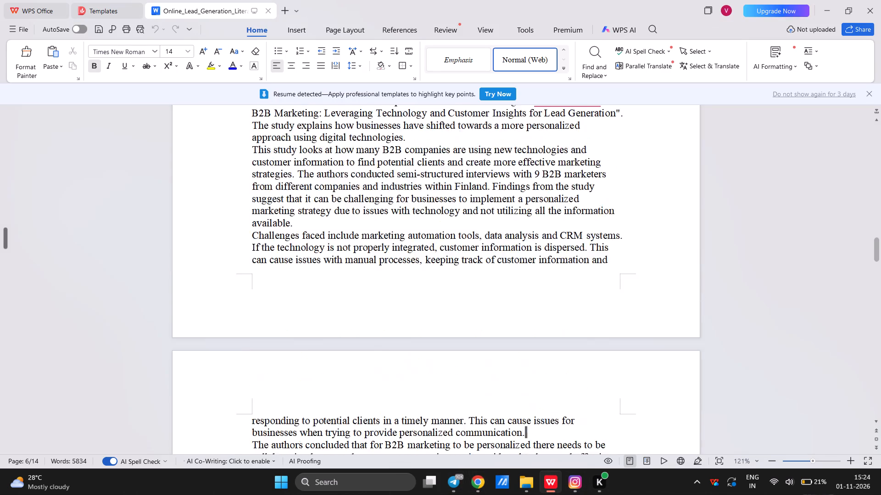
scroll(374, 232, "up", 9)
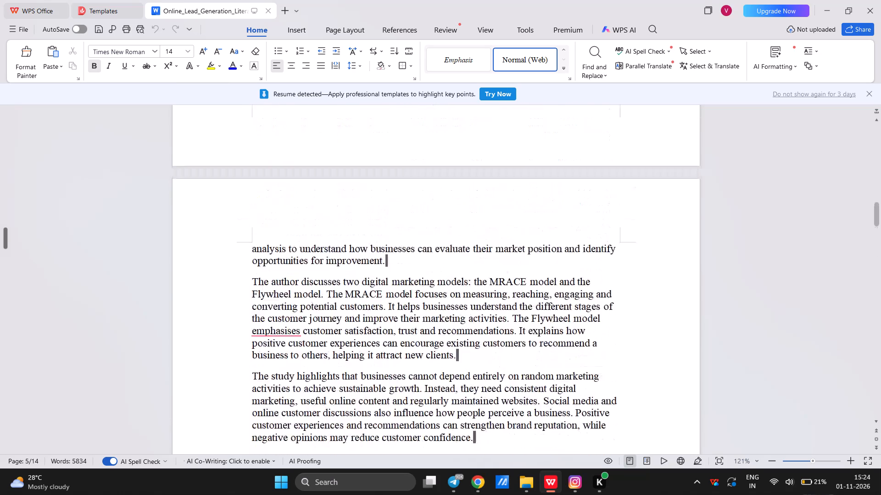
scroll(374, 232, "down", 13)
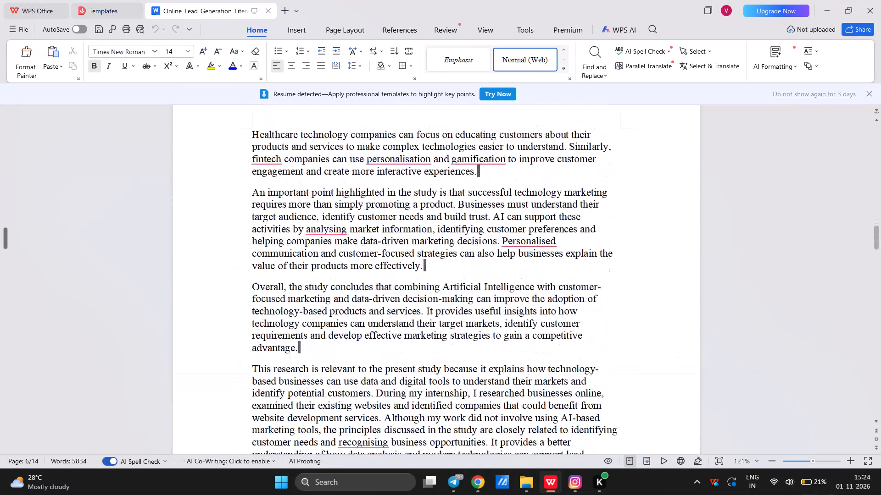
scroll(374, 232, "down", 4)
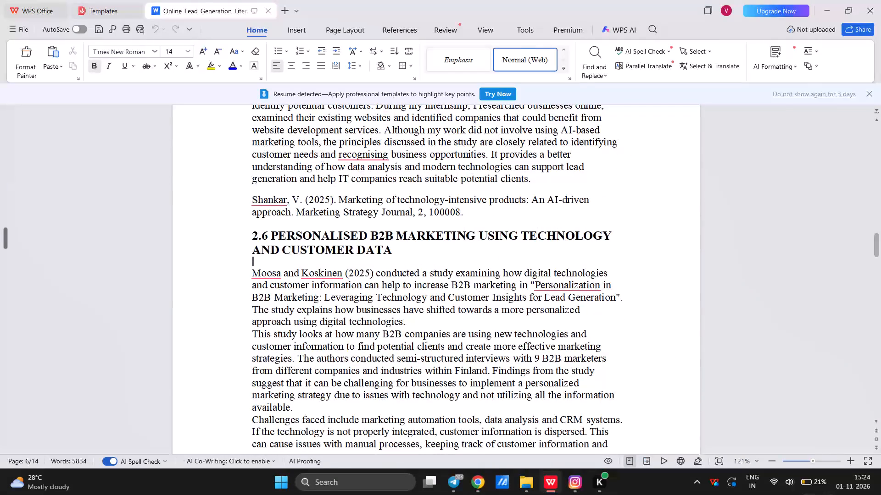
scroll(298, 361, "down", 10)
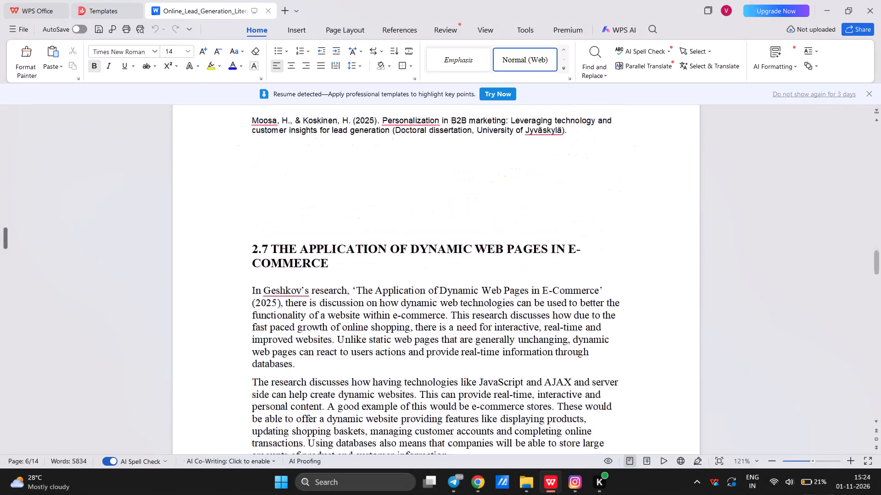
scroll(298, 361, "down", 3)
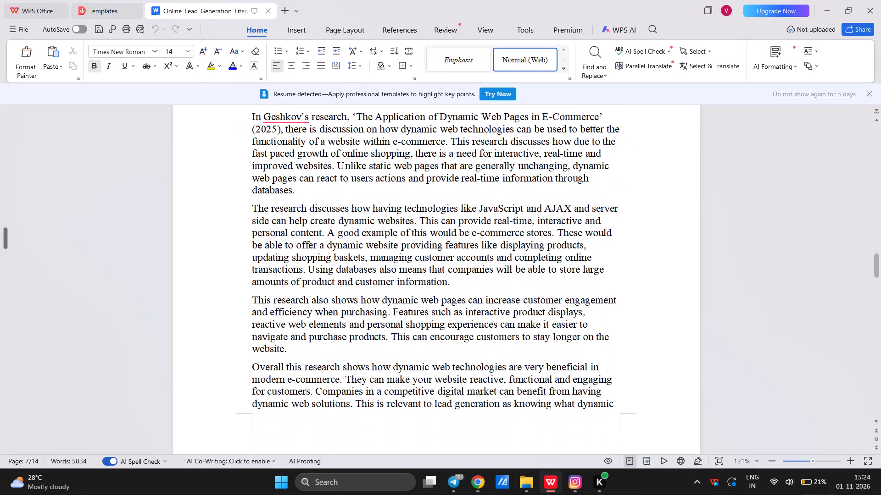
scroll(298, 361, "down", 3)
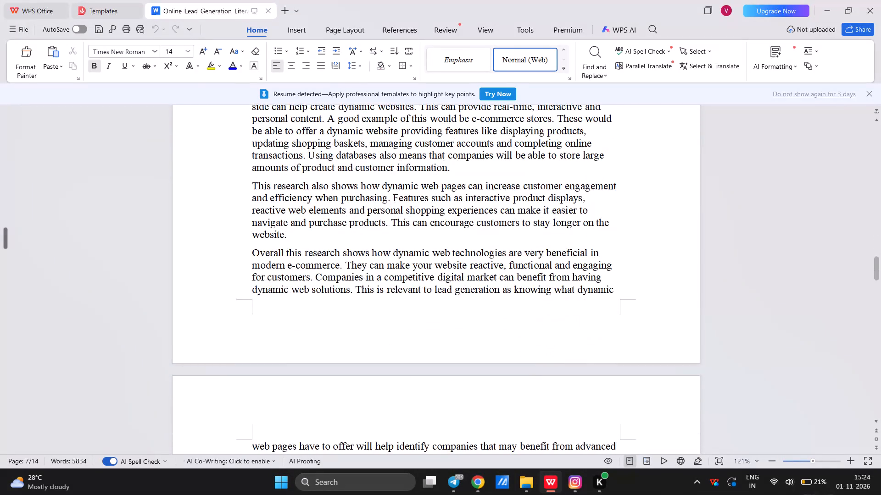
scroll(298, 361, "down", 10)
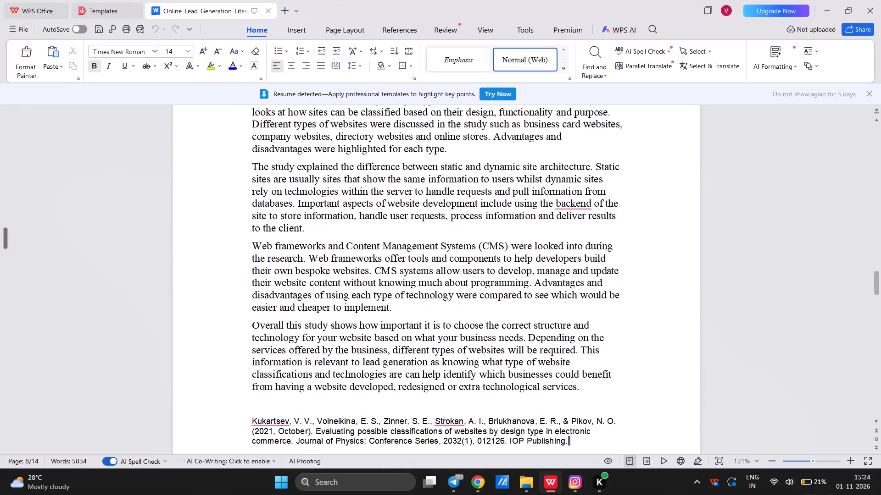
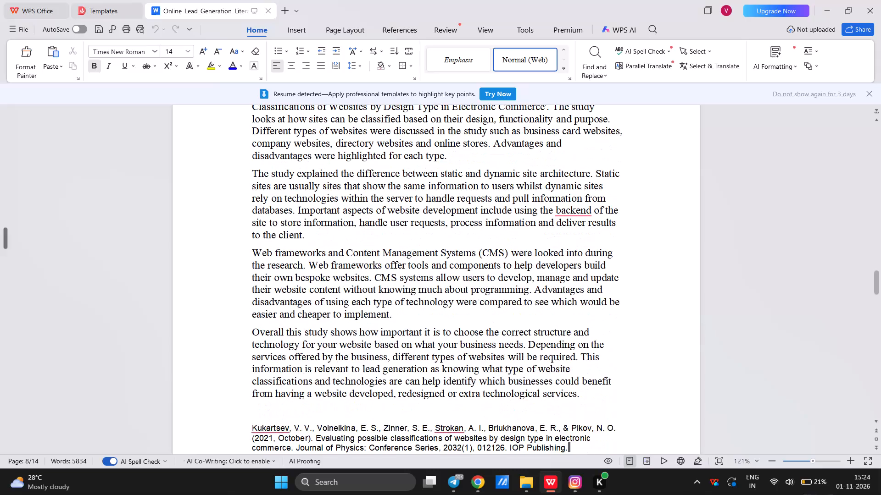
Look at section 2.10, Technology-Driven Service Strategies and Customer Personalisation, in the literature document.
scroll(390, 196, "down", 7)
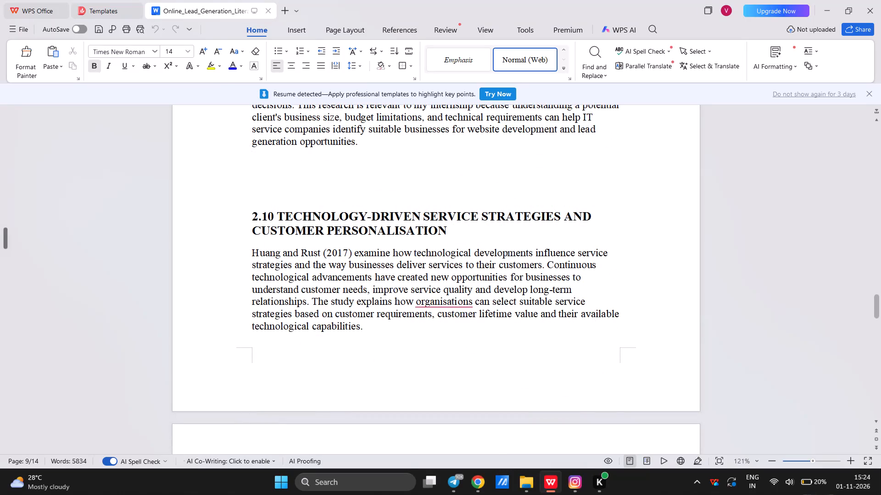
Switch to the DH_ntcc report in the browser and review Chapter 2 backwards from the empty 2.10 heading to section 2.1.
left_click(461, 419)
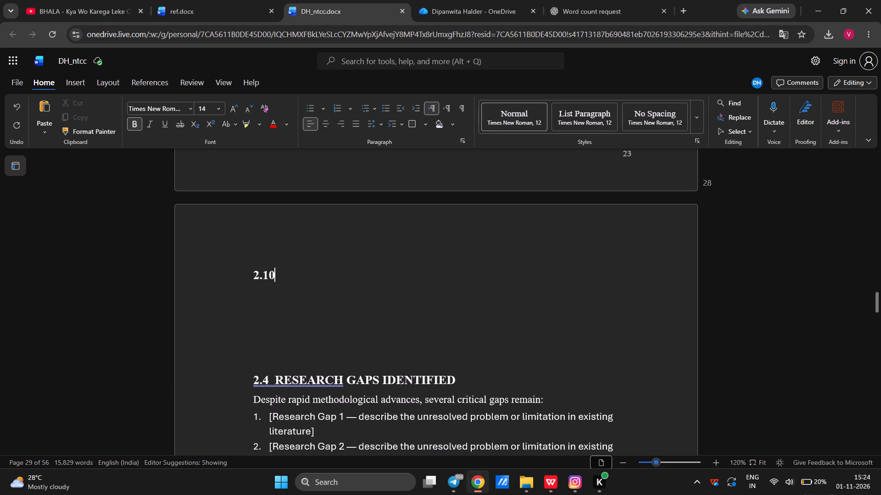
scroll(360, 286, "up", 12)
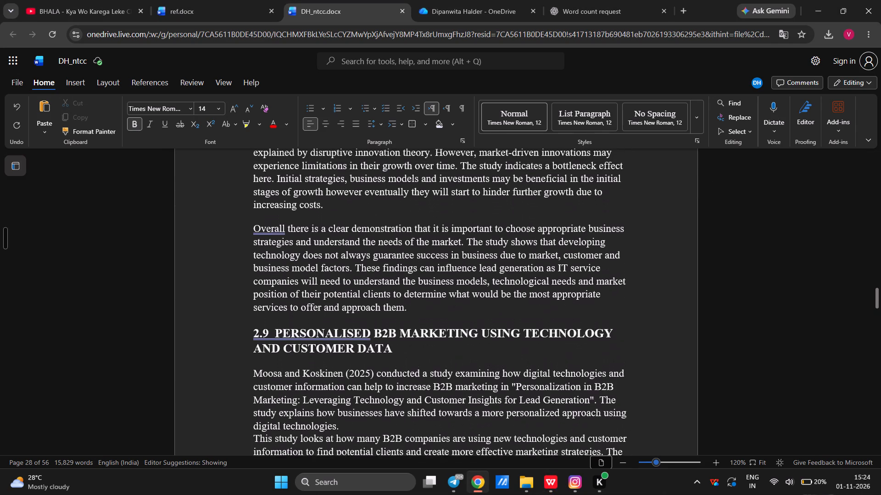
scroll(360, 286, "up", 10)
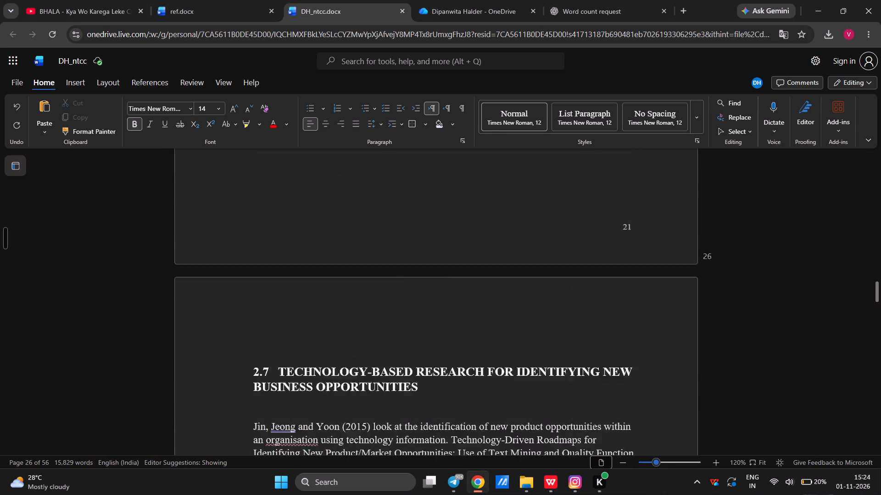
scroll(360, 286, "up", 15)
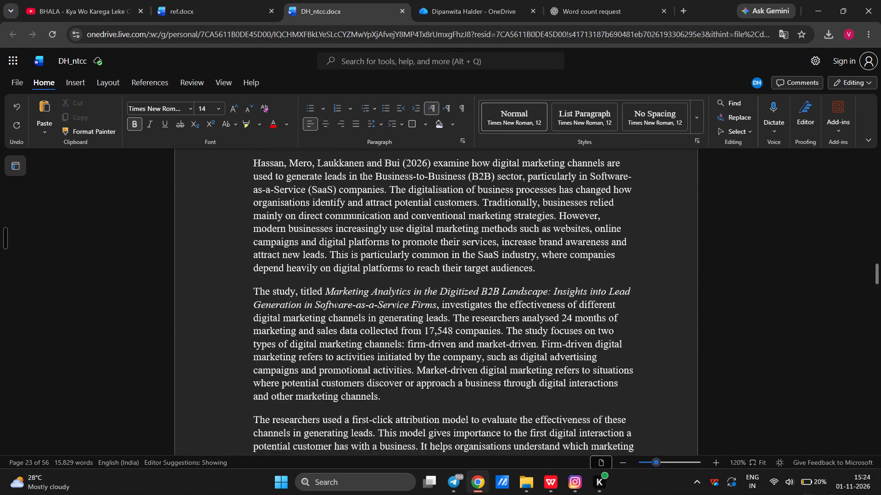
scroll(360, 286, "up", 10)
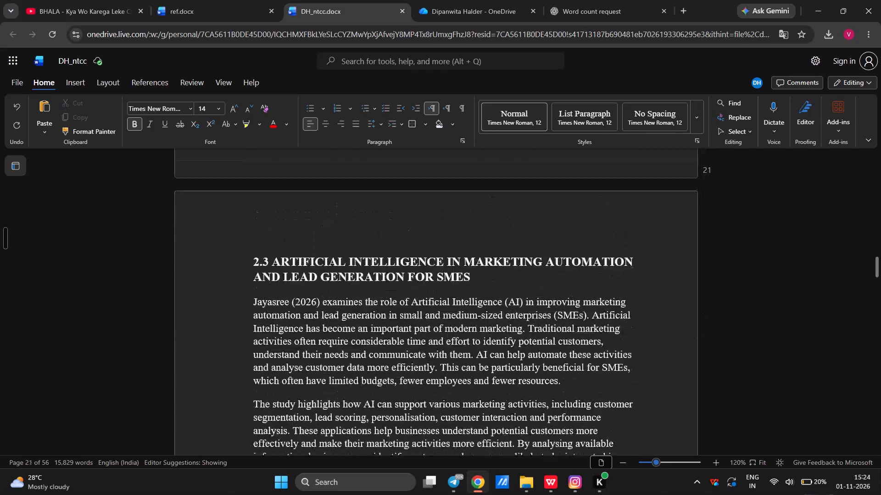
scroll(360, 286, "up", 9)
scroll(360, 286, "down", 1)
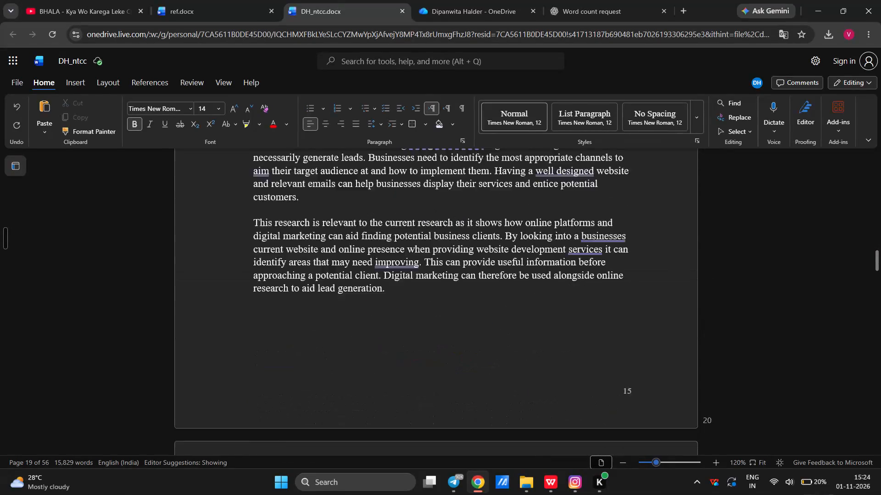
scroll(360, 286, "down", 1)
scroll(360, 286, "up", 9)
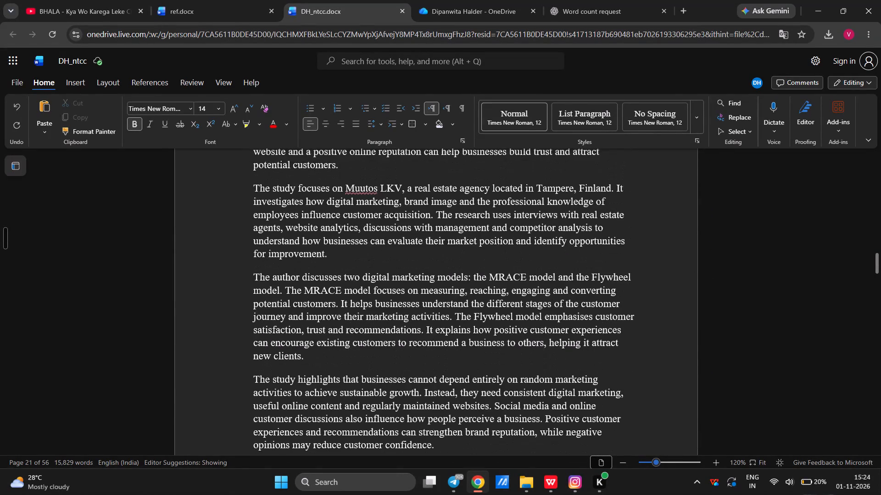
scroll(360, 286, "up", 2)
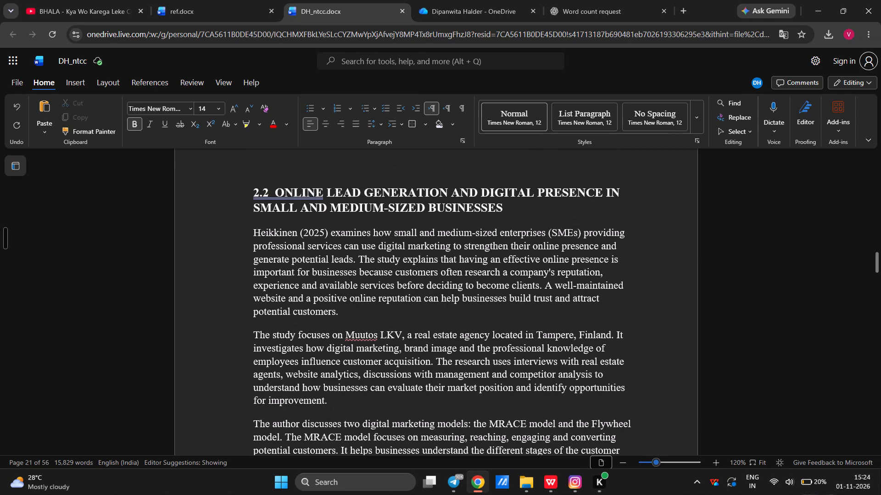
scroll(360, 286, "up", 3)
scroll(328, 220, "up", 2)
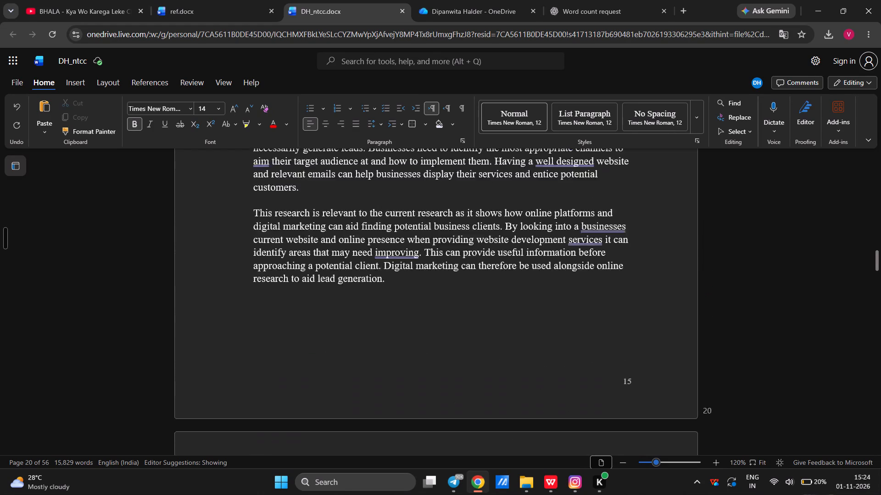
scroll(328, 220, "up", 4)
scroll(328, 220, "down", 1)
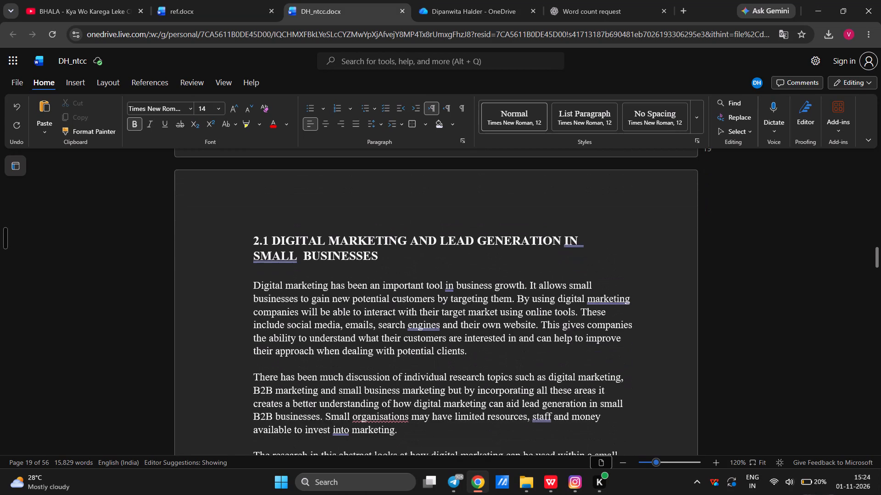
scroll(247, 287, "down", 1)
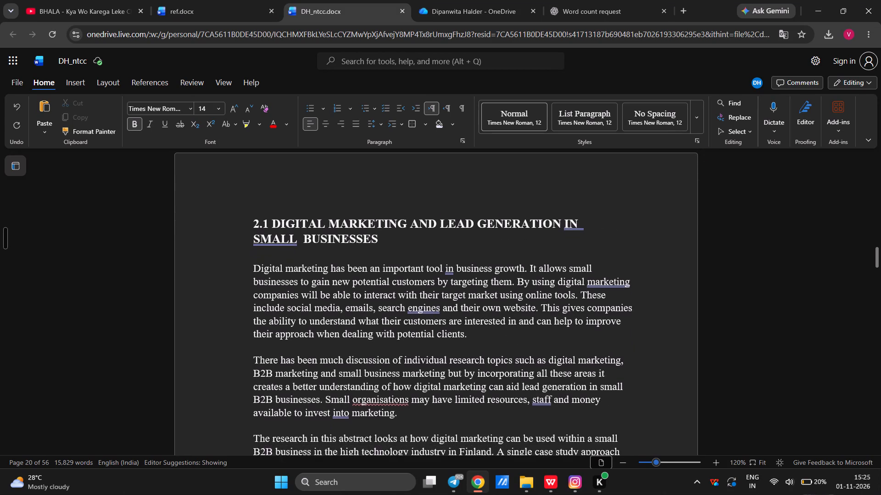
scroll(247, 287, "down", 1)
Select all the body paragraphs under heading 2.1 in the report to check how many words they contain.
left_click_drag(253, 247, 258, 247)
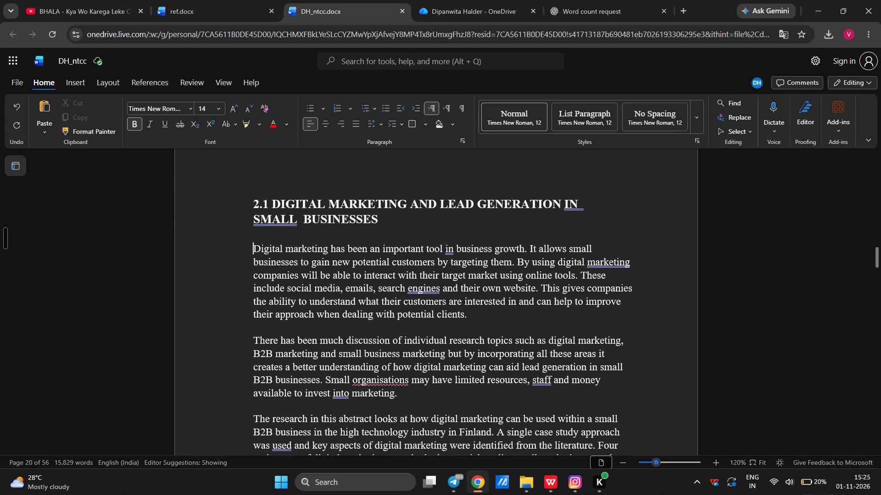
left_click_drag(258, 247, 465, 411)
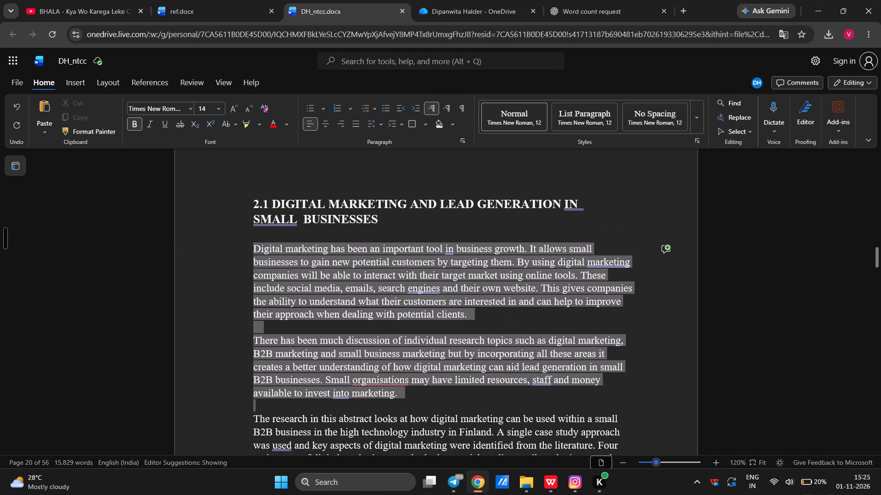
left_click_drag(465, 411, 481, 437)
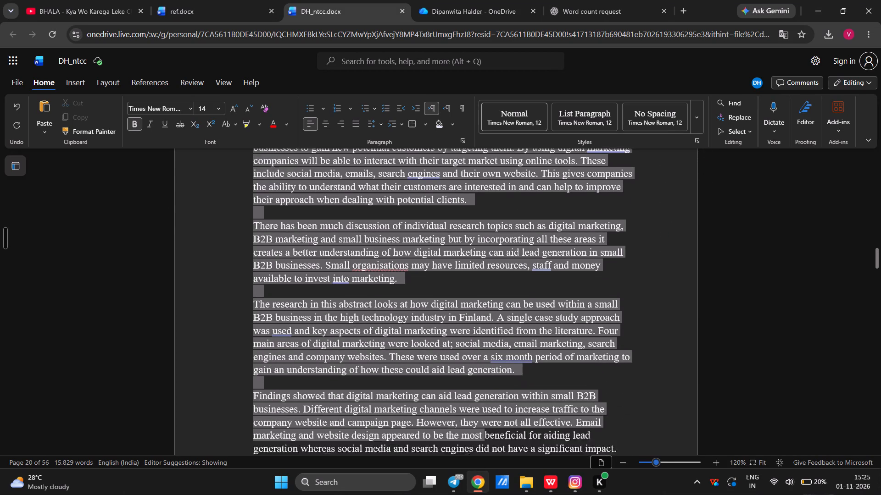
left_click_drag(481, 437, 437, 461)
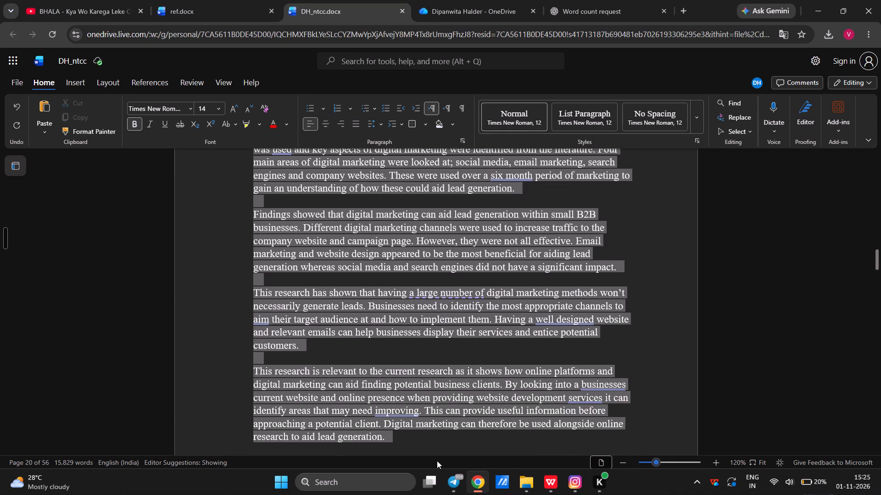
left_click_drag(437, 461, 384, 343)
scroll(407, 349, "up", 3)
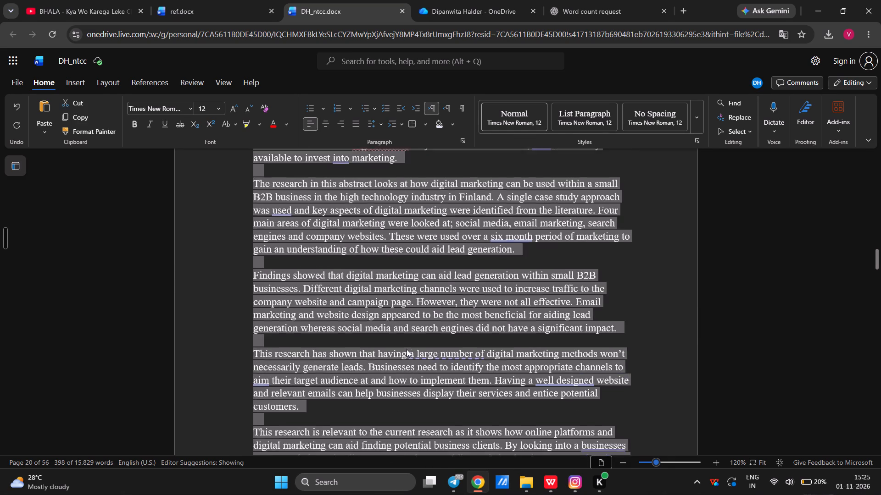
scroll(407, 349, "up", 2)
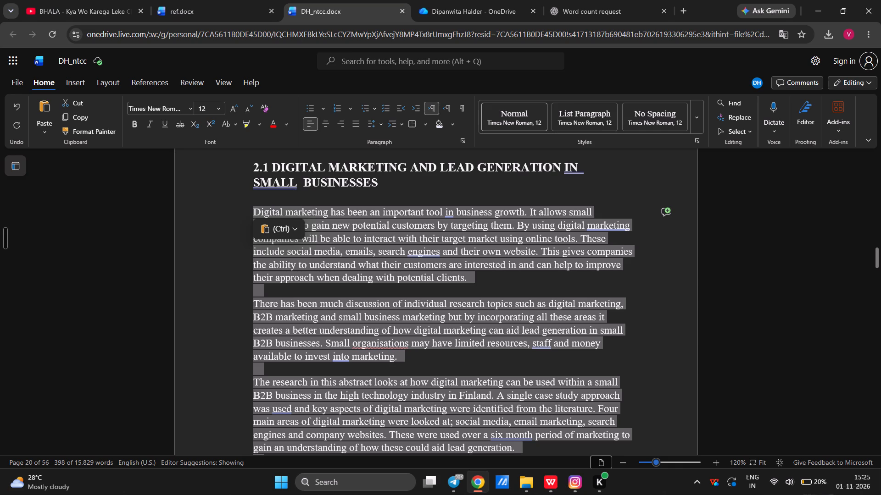
left_click(407, 349)
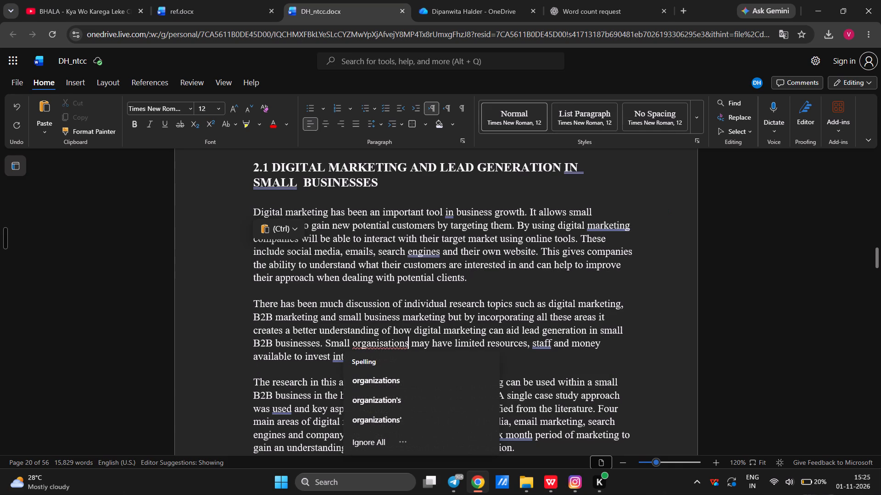
Look over the end of section 2.1 and the opening of section 2.2 in the report, glancing at the ref document in between.
scroll(554, 306, "down", 4)
scroll(438, 379, "down", 2)
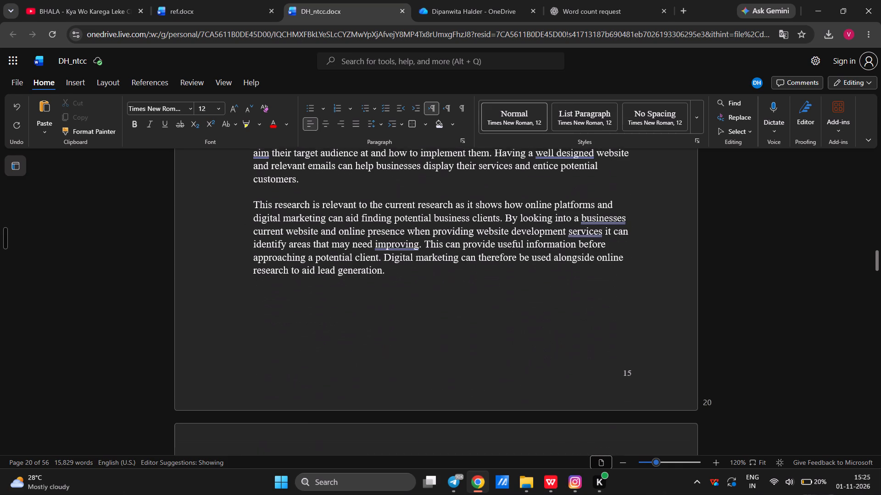
scroll(438, 379, "down", 5)
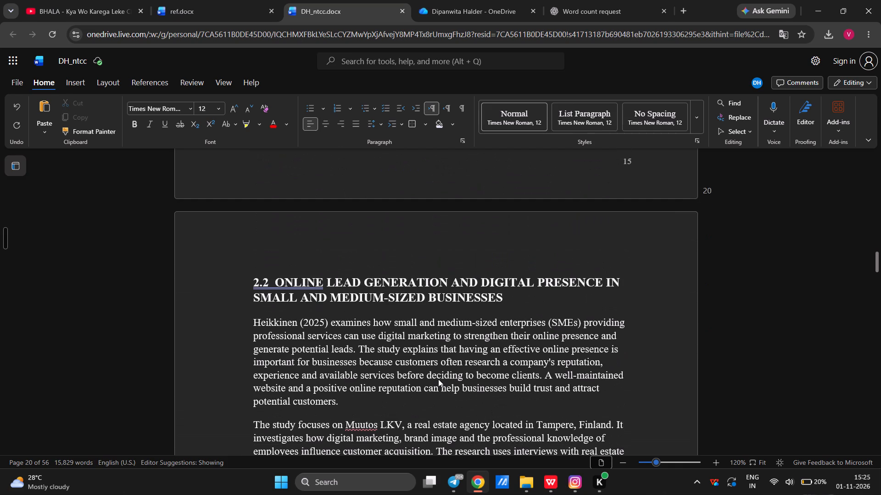
scroll(438, 379, "down", 1)
left_click(231, 0)
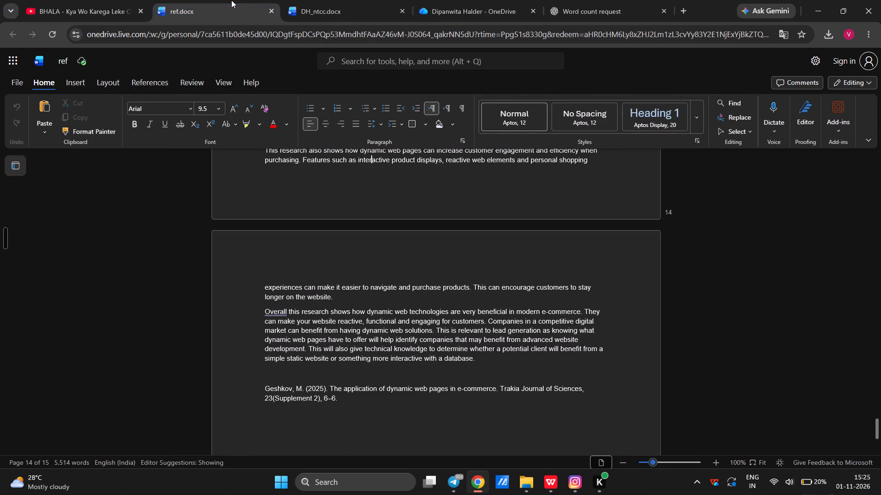
left_click(360, 0)
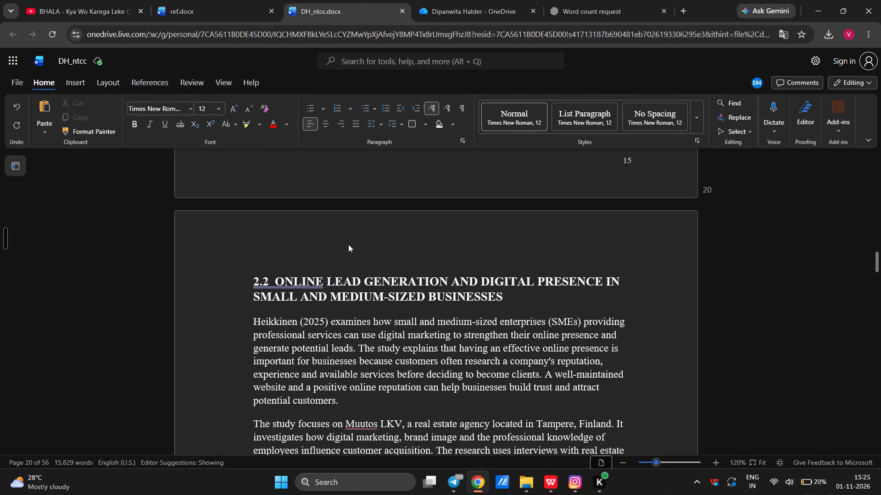
scroll(348, 244, "down", 2)
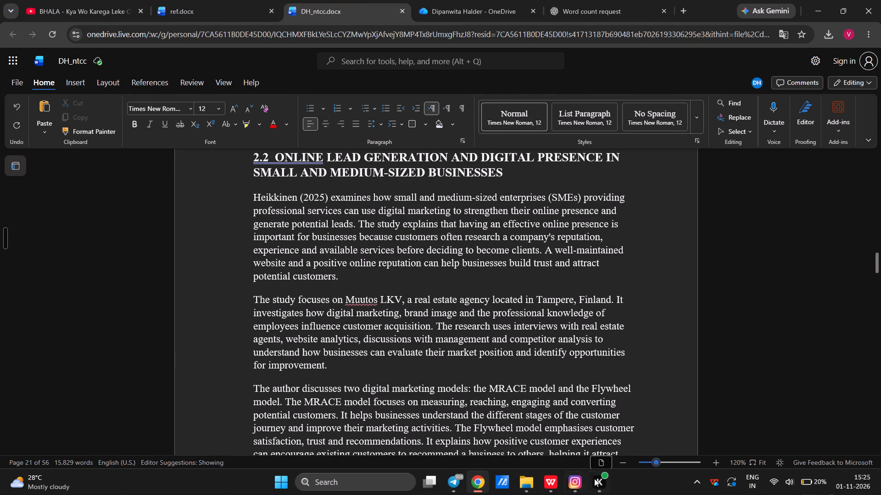
Switch to the literature document in WPS Office and read its version of section 2.1, including the closing reference entry.
left_click(553, 482)
scroll(426, 246, "up", 3)
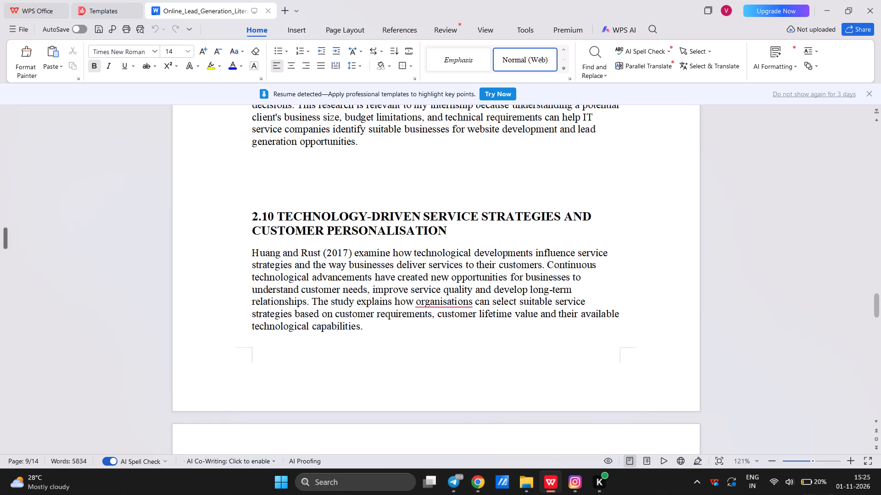
scroll(426, 246, "up", 19)
scroll(426, 246, "up", 7)
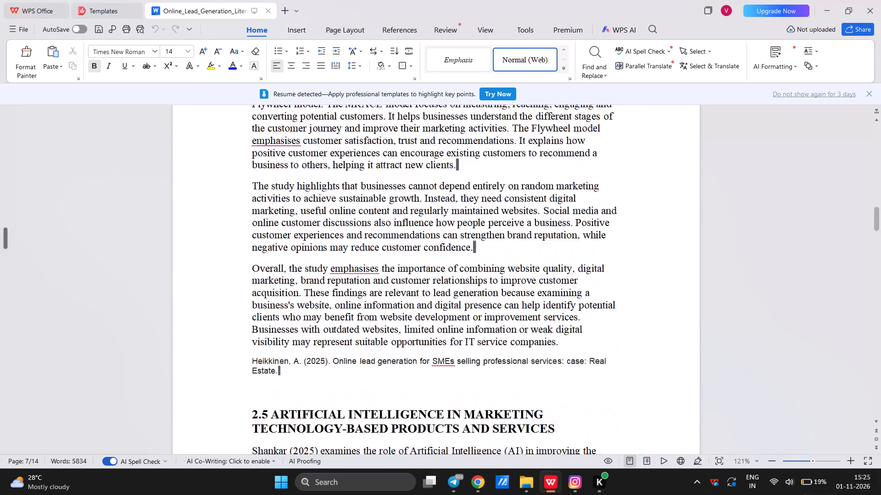
scroll(426, 246, "up", 19)
scroll(426, 246, "up", 5)
scroll(426, 246, "down", 4)
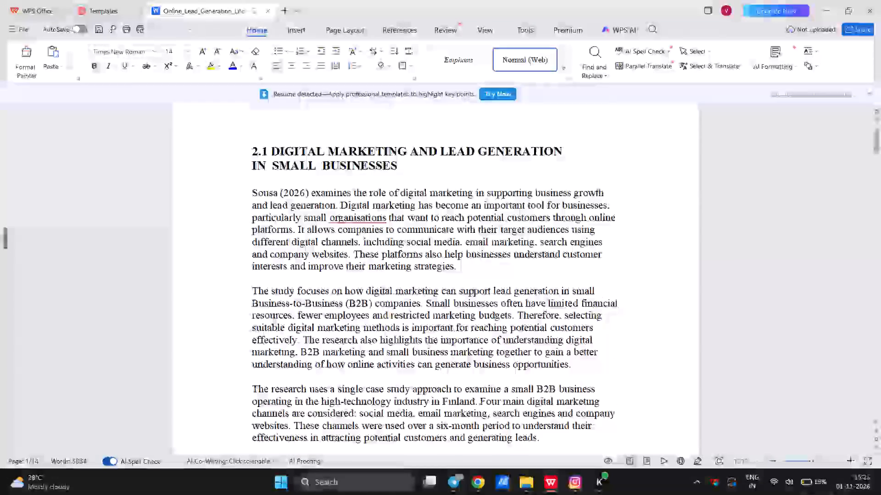
scroll(373, 280, "down", 1)
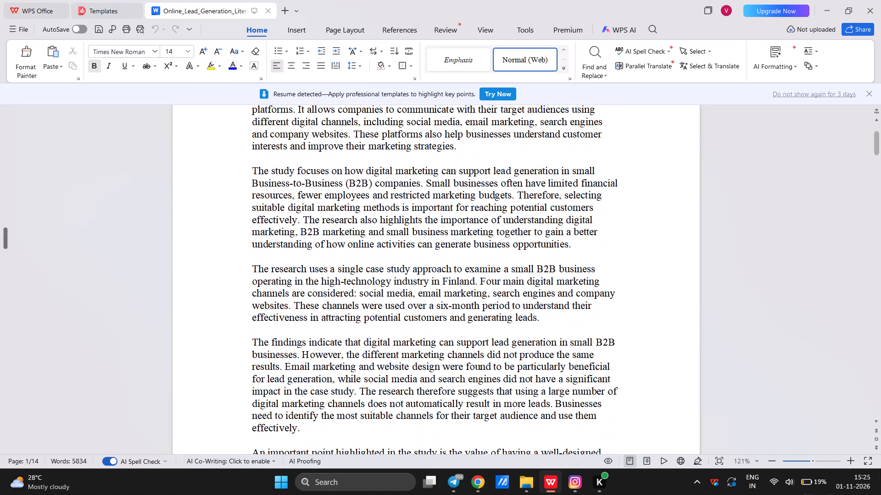
scroll(373, 280, "down", 3)
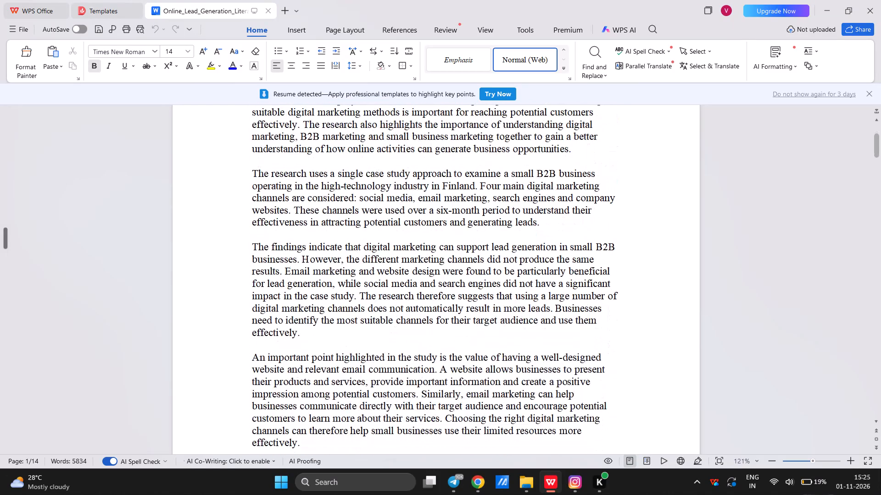
scroll(373, 280, "up", 7)
scroll(373, 280, "down", 3)
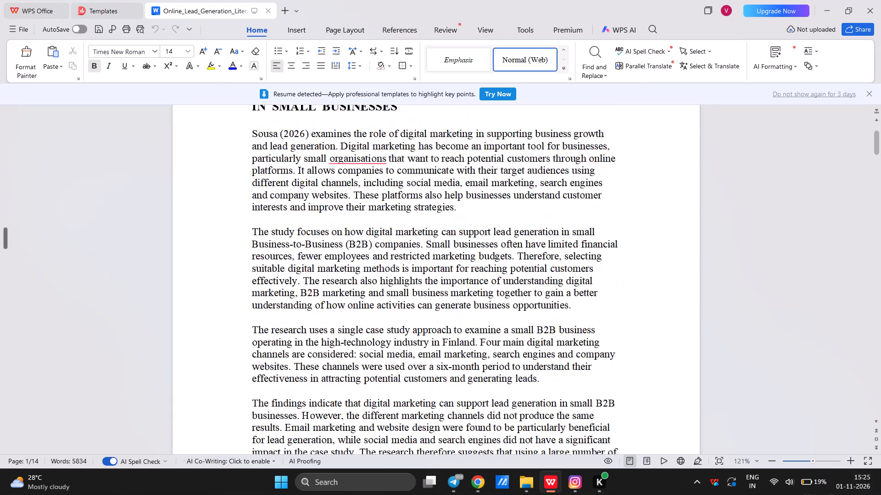
scroll(373, 280, "down", 9)
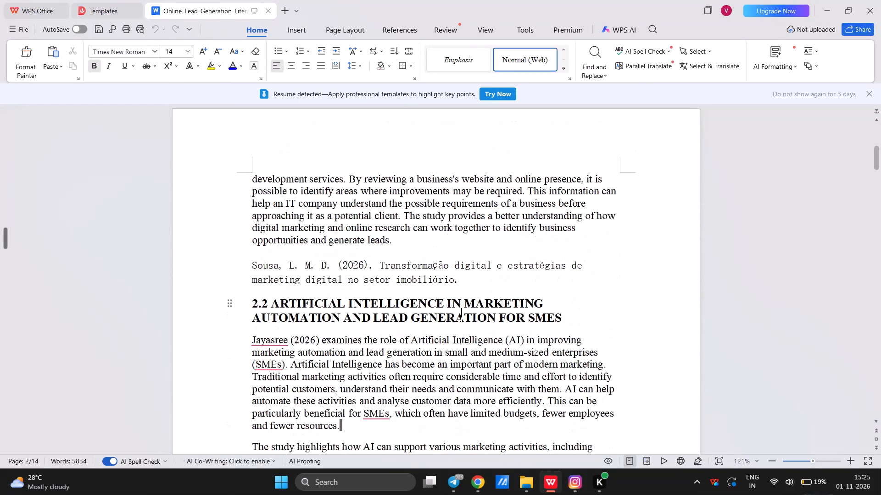
Read the literature document's section 2.2 heading and opening paragraphs, and compare them with section 2.2 of the DH_ntcc report in the browser.
scroll(373, 280, "down", 3)
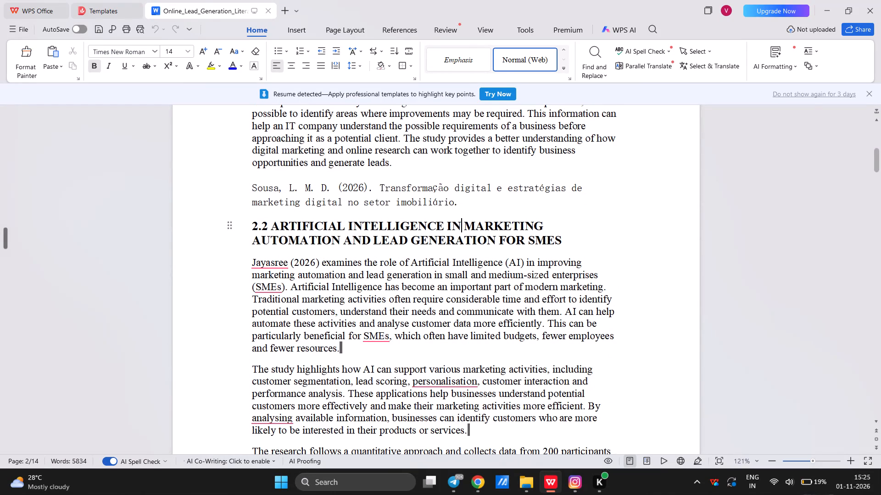
scroll(255, 295, "down", 1)
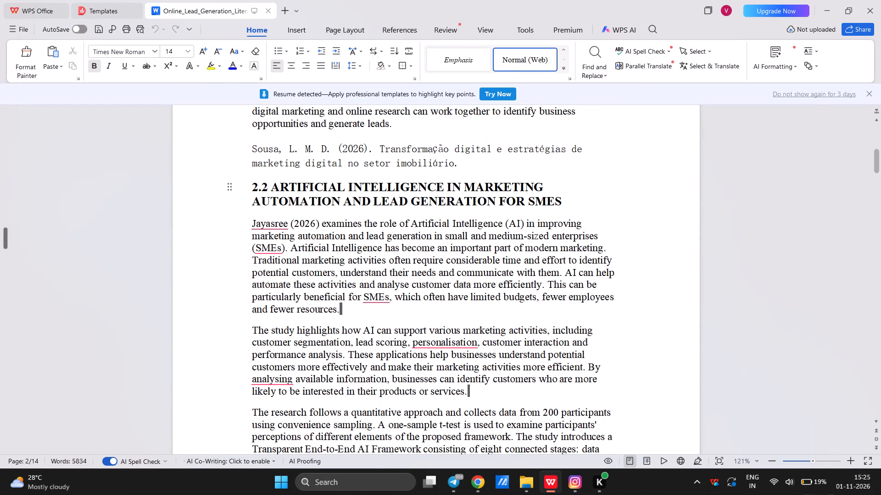
scroll(255, 295, "down", 1)
scroll(255, 295, "up", 1)
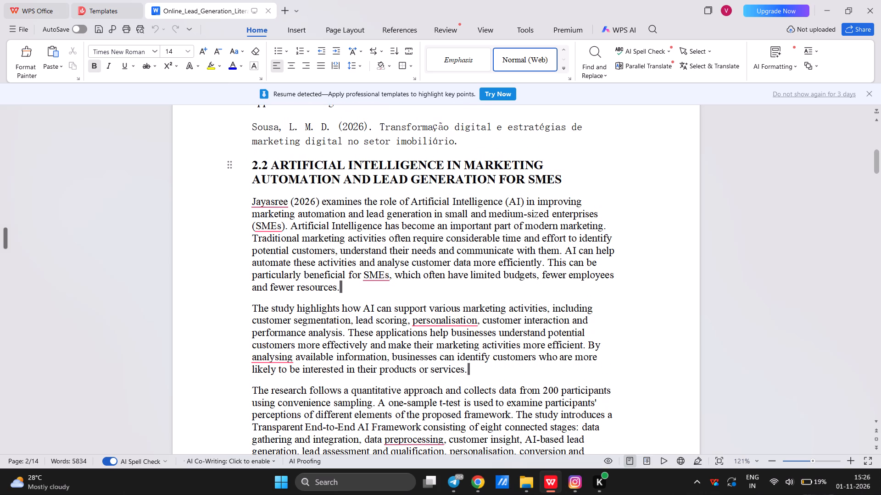
left_click_drag(250, 165, 267, 165)
left_click(275, 164)
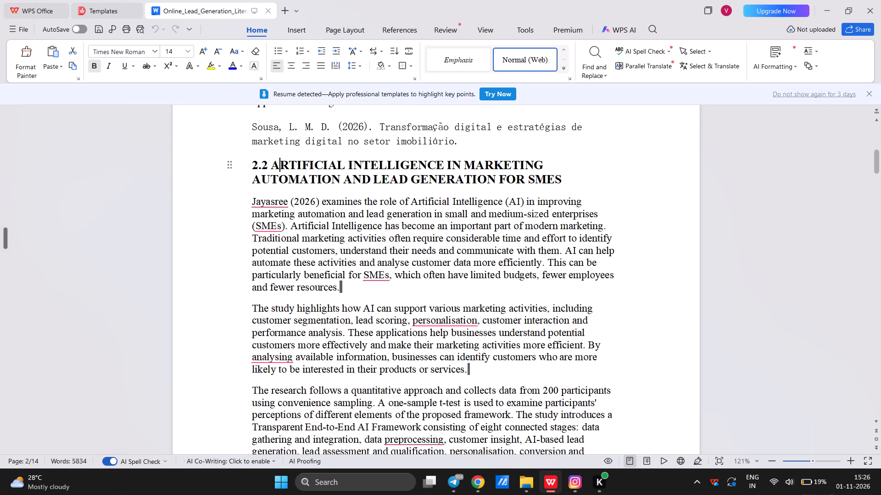
left_click(270, 164)
left_click(483, 446)
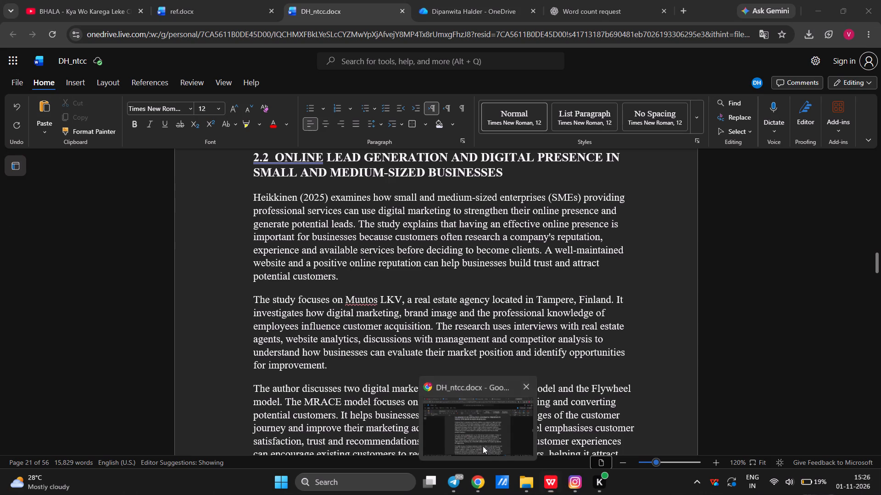
scroll(483, 446, "up", 2)
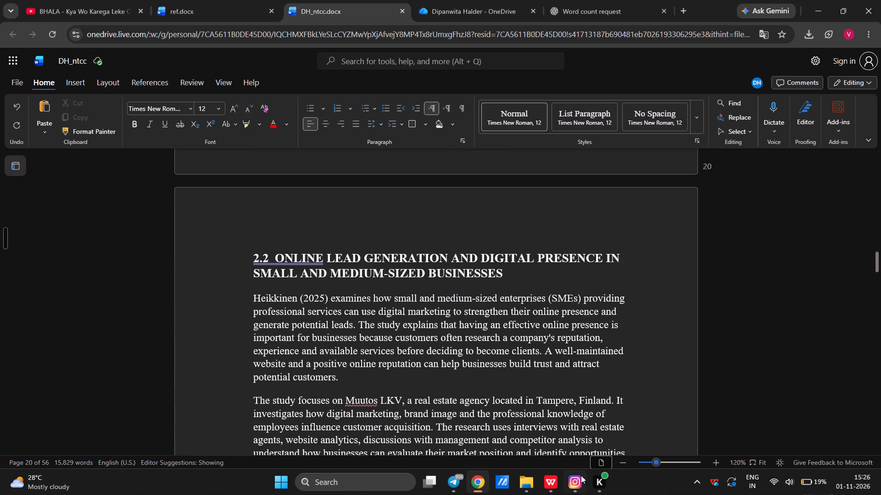
Replace the report's 2.2 heading with "2.2 ARTIFICIAL INTELLIGENCE IN MARKETING AUTOMATION AND LEAD GENERATION FOR SMES", copied from the literature document in WPS Office.
left_click(552, 484)
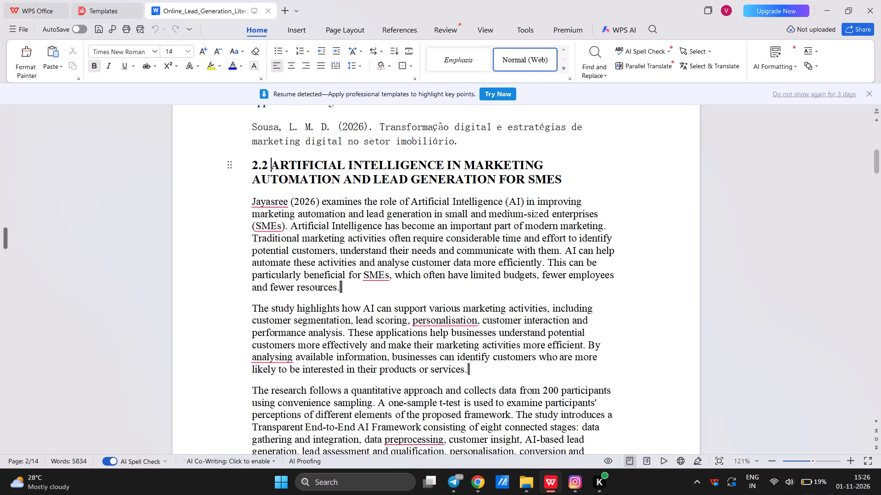
left_click_drag(246, 165, 569, 173)
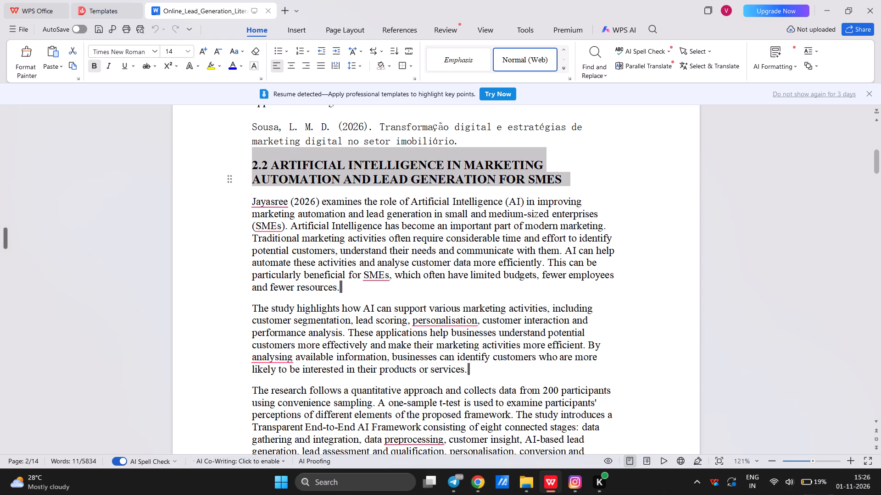
left_click_drag(569, 173, 563, 178)
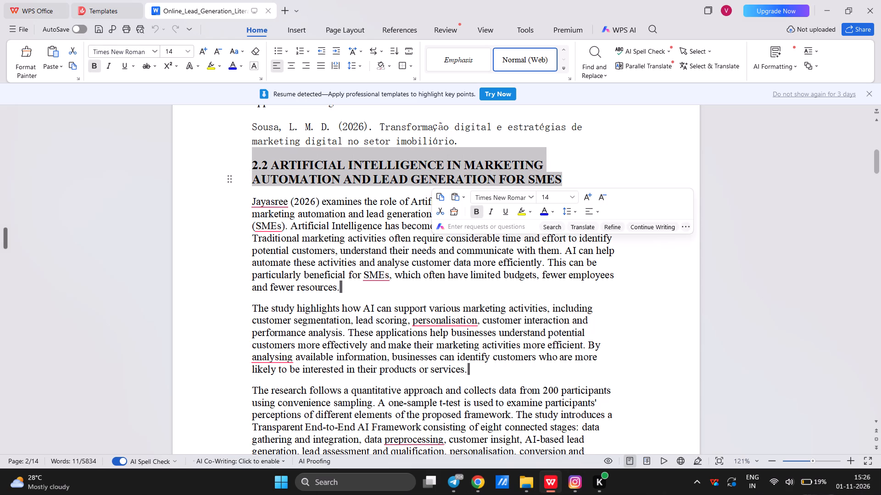
key("ctrl+c")
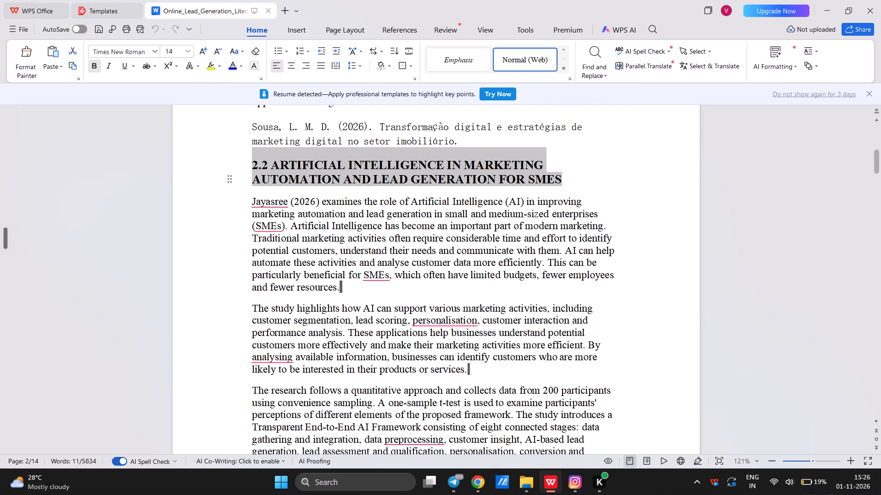
left_click(474, 485)
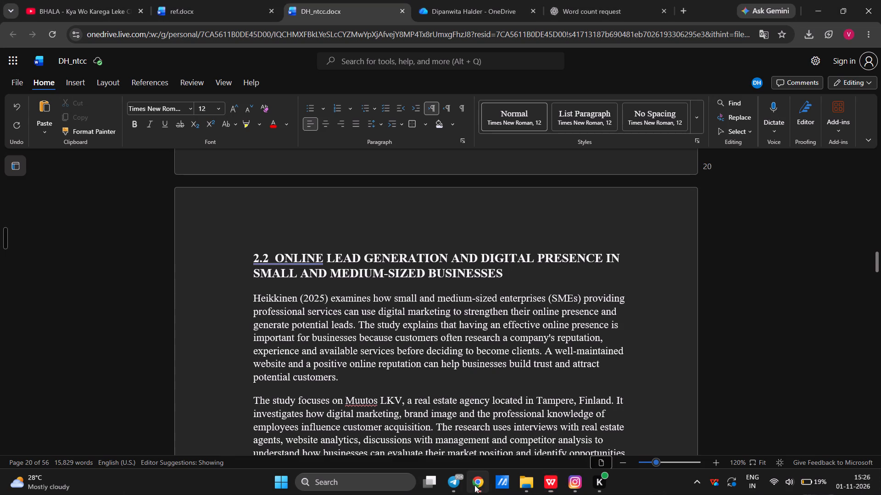
left_click_drag(249, 252, 273, 253)
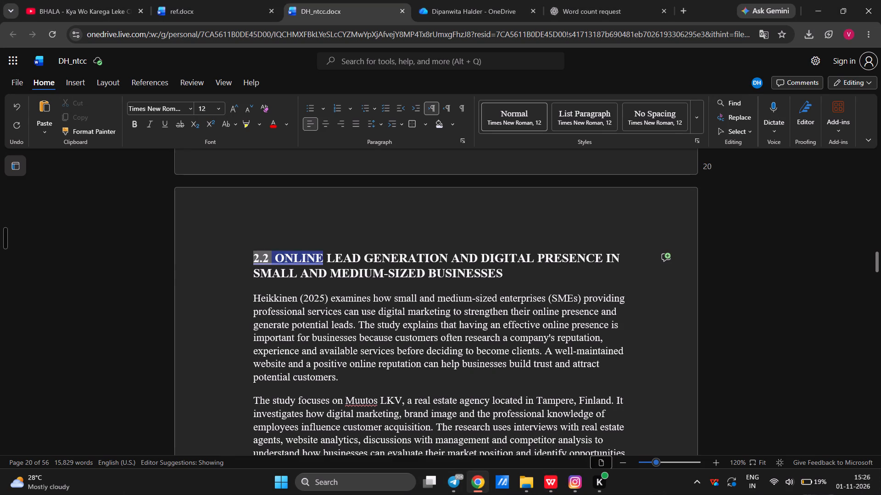
left_click_drag(273, 253, 491, 274)
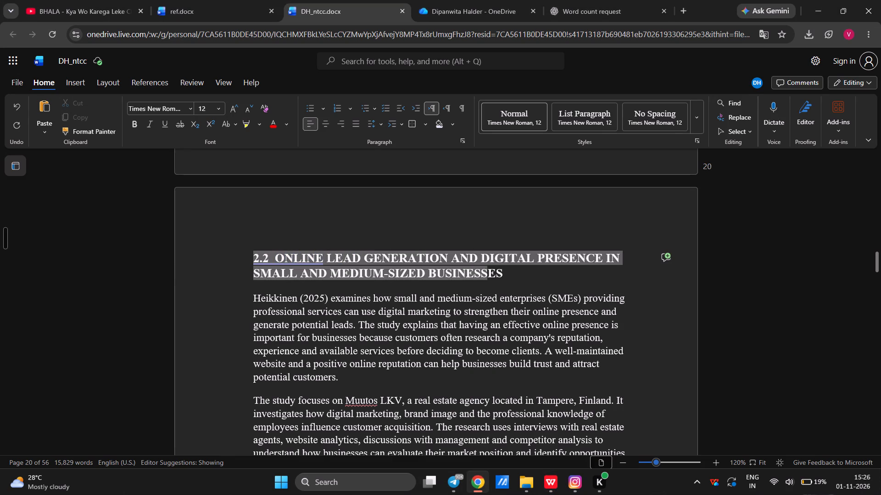
left_click_drag(491, 274, 527, 272)
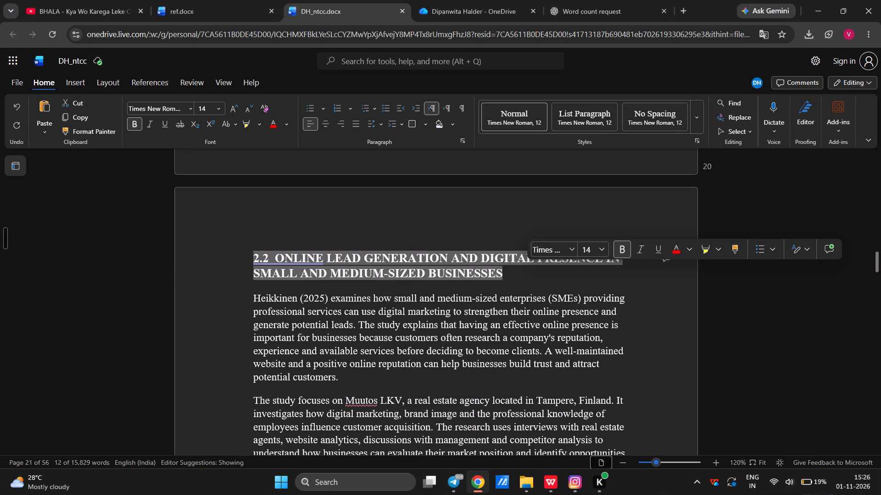
key("ctrl+v")
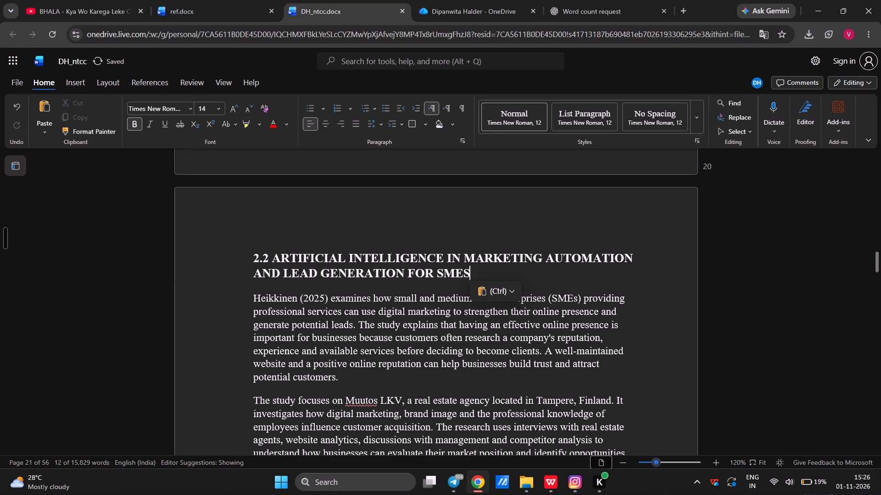
Copy all body paragraphs of section 2.2 from the literature document in WPS Office, leaving out the heading and the closing reference entry.
scroll(454, 256, "down", 2)
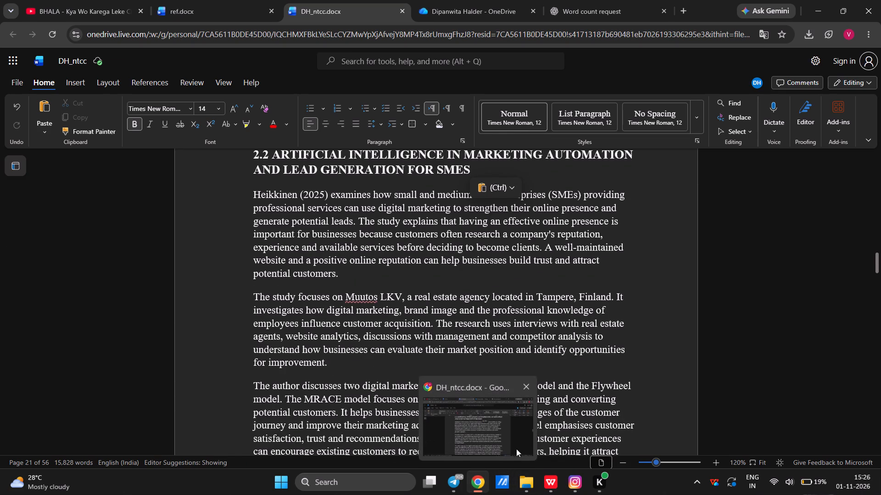
left_click(551, 487)
left_click(292, 228)
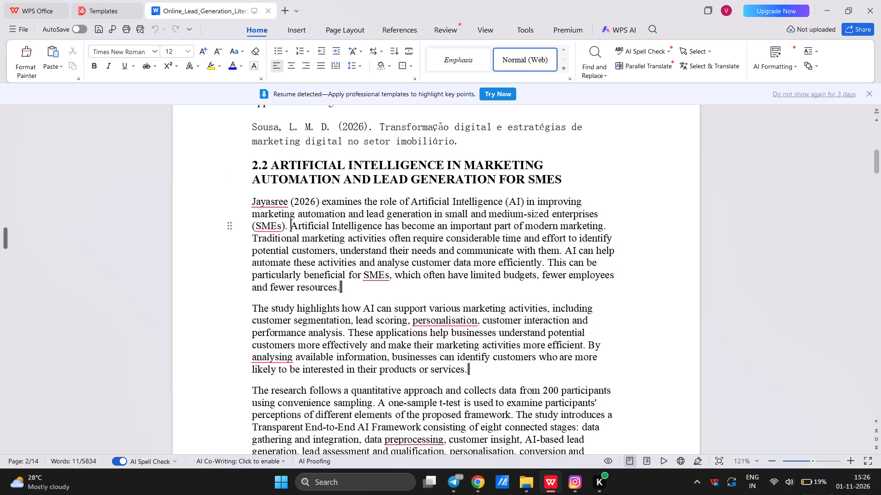
scroll(292, 228, "down", 1)
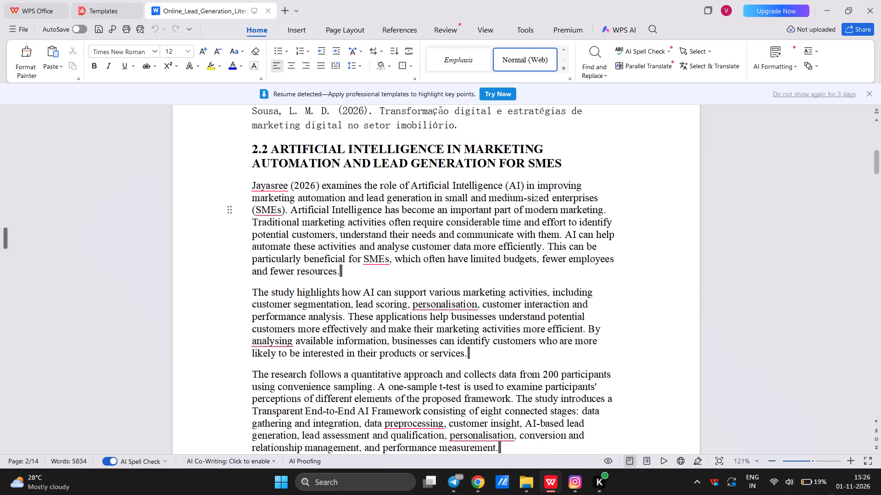
left_click_drag(252, 189, 463, 436)
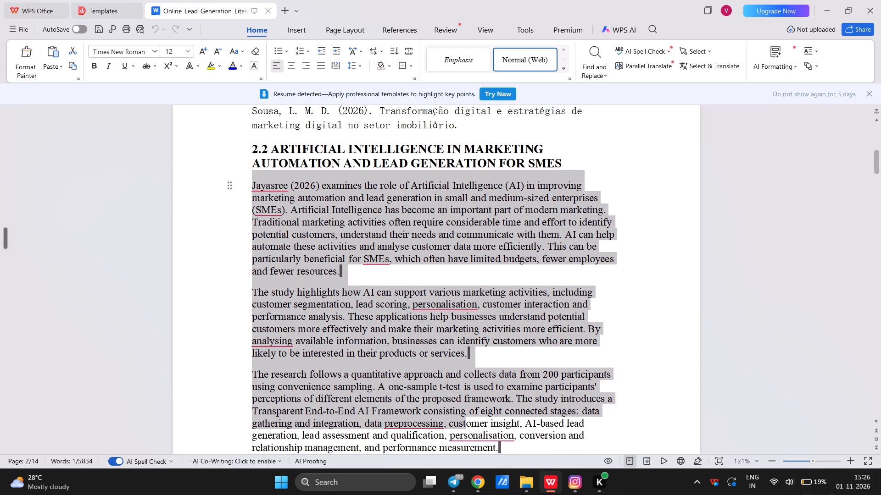
left_click_drag(463, 436, 595, 400)
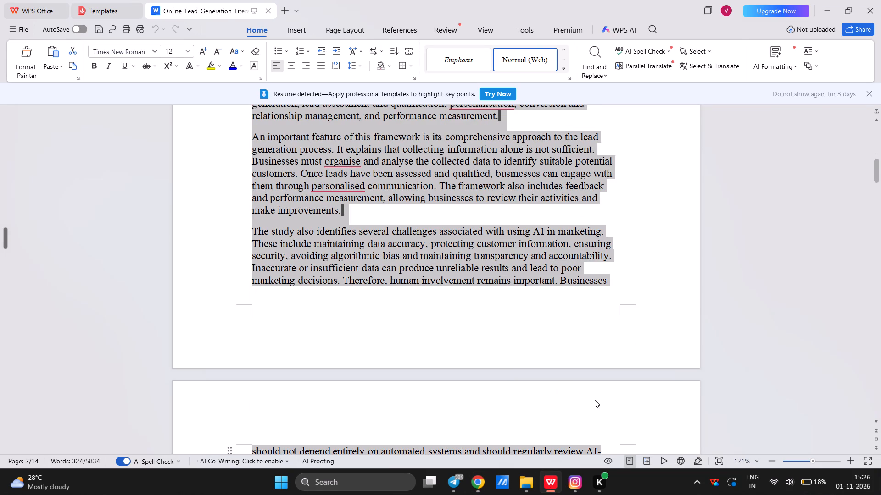
left_click_drag(595, 400, 411, 226)
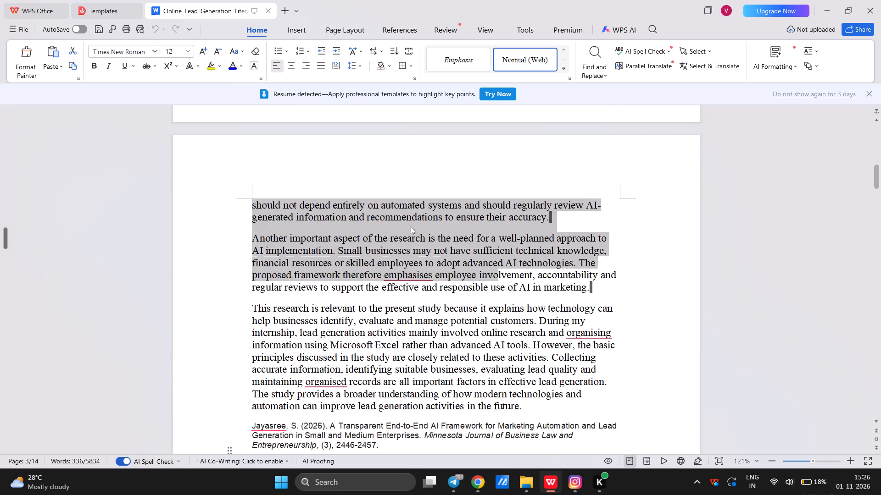
left_click_drag(411, 226, 531, 428)
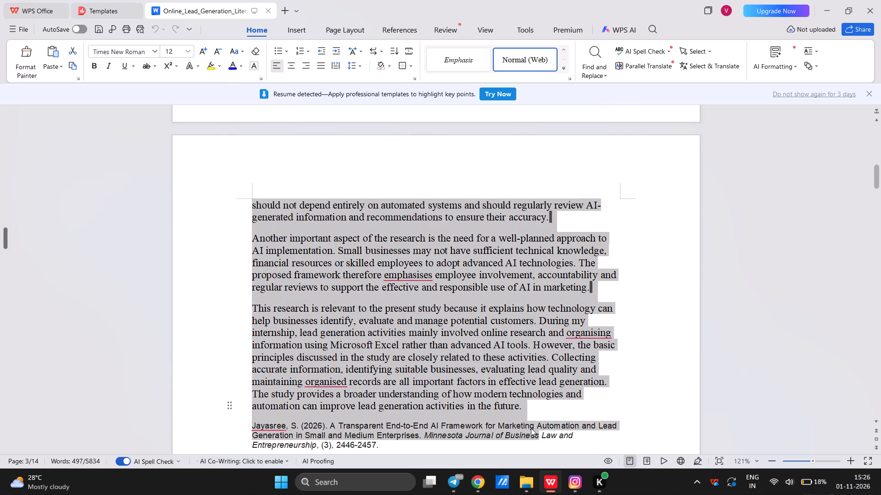
left_click_drag(531, 428, 522, 404)
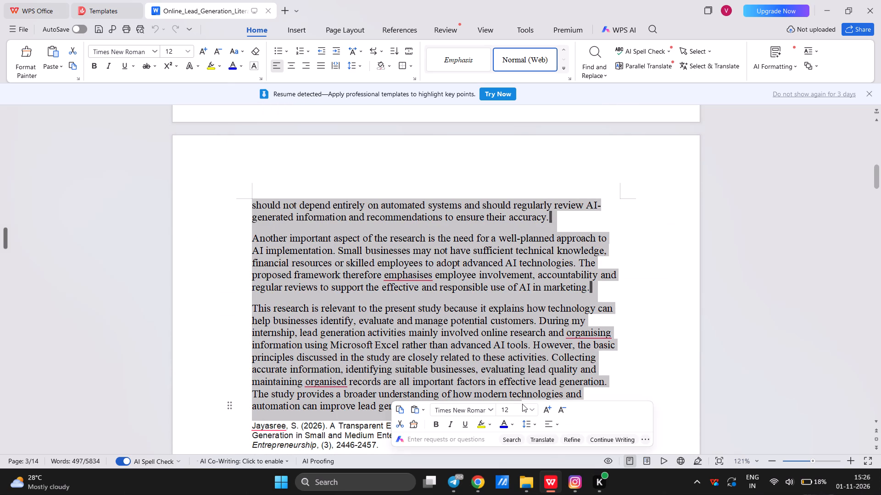
key("ctrl+c")
left_click(329, 326)
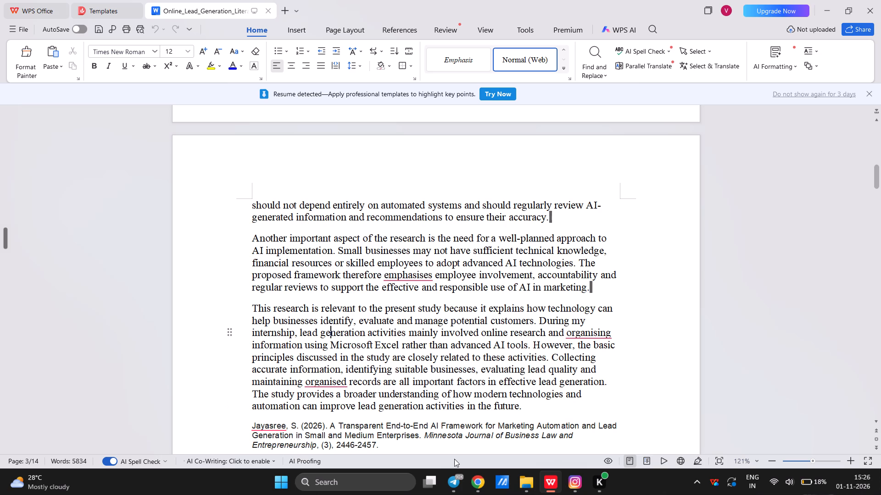
left_click(472, 482)
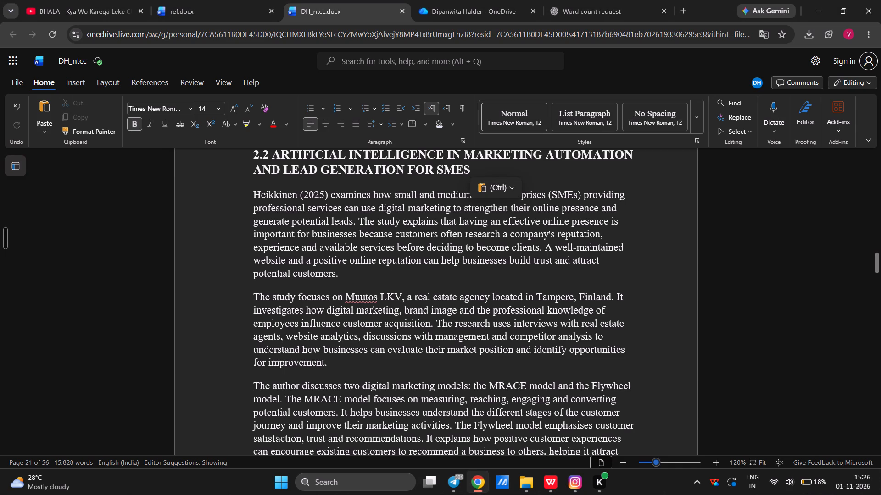
left_click_drag(247, 199, 389, 280)
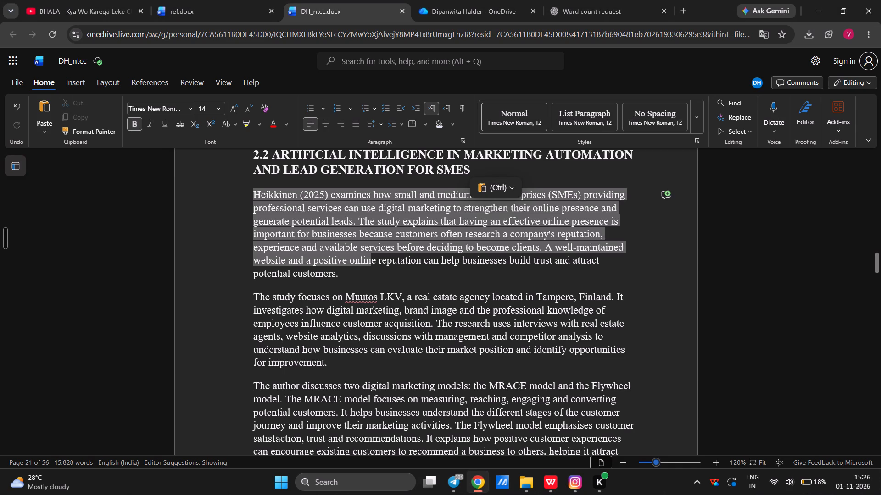
left_click_drag(389, 280, 389, 427)
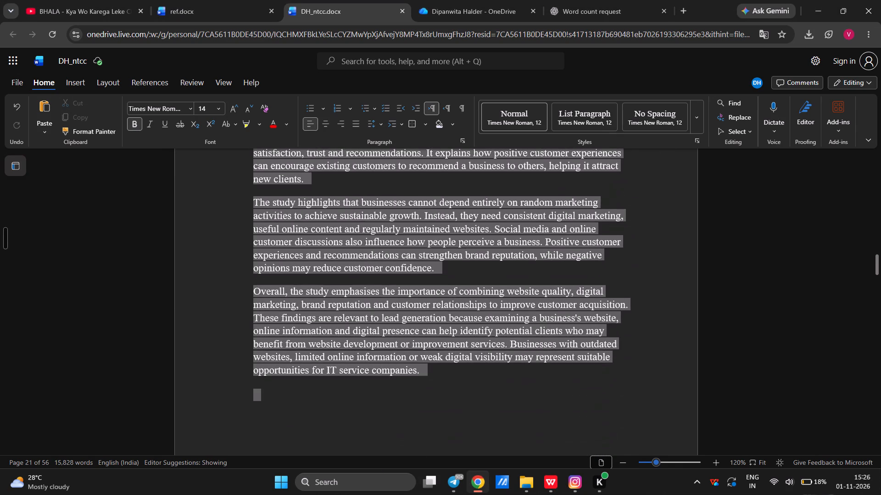
left_click_drag(389, 427, 423, 383)
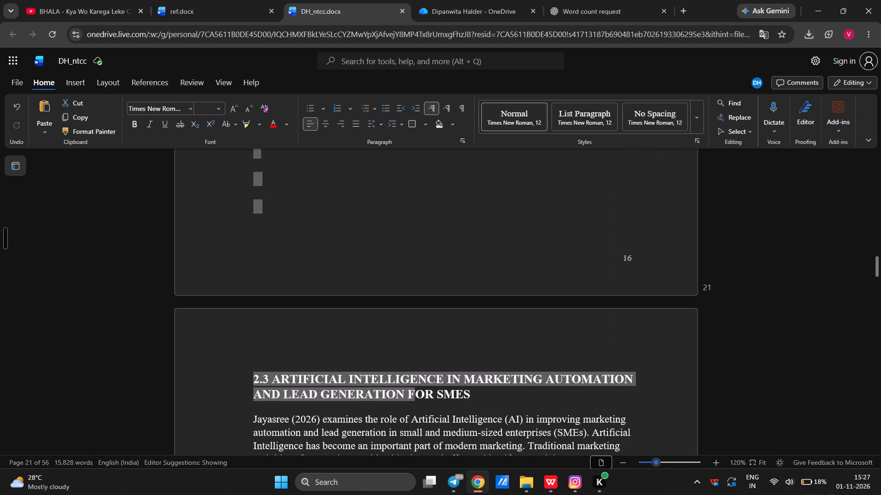
left_click_drag(423, 383, 384, 22)
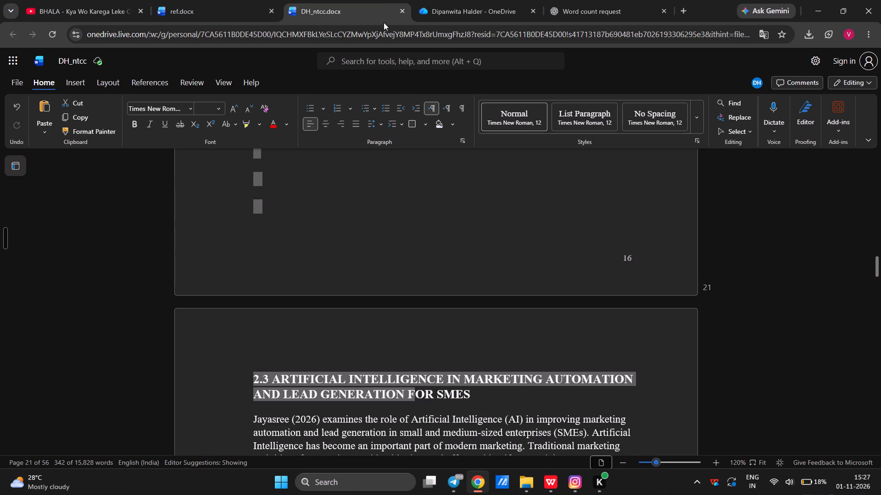
left_click_drag(384, 22, 342, 205)
scroll(342, 205, "up", 5)
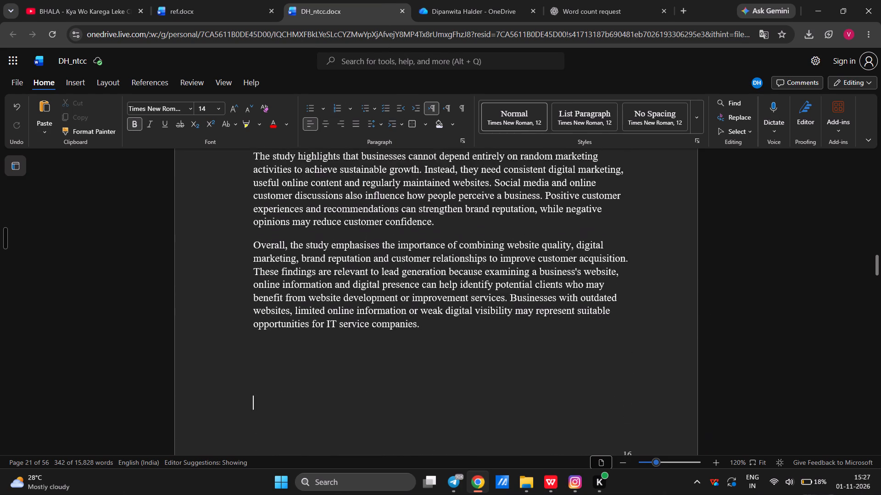
scroll(342, 205, "up", 3)
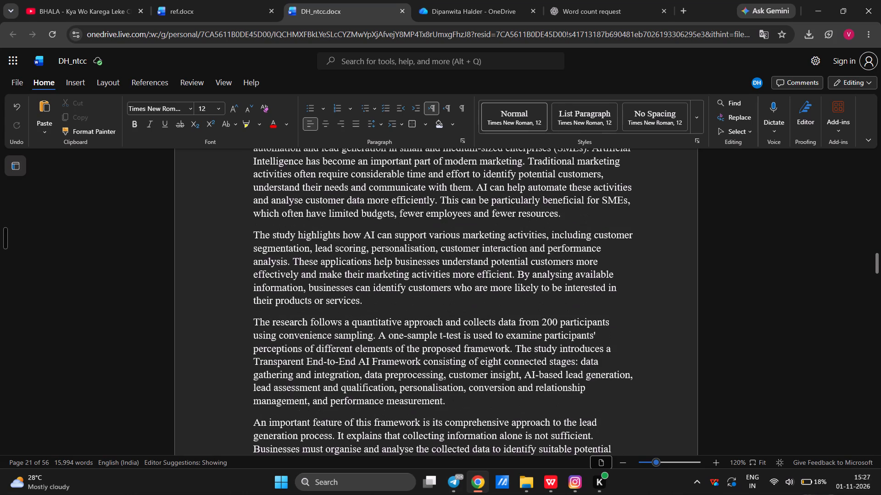
scroll(322, 303, "down", 12)
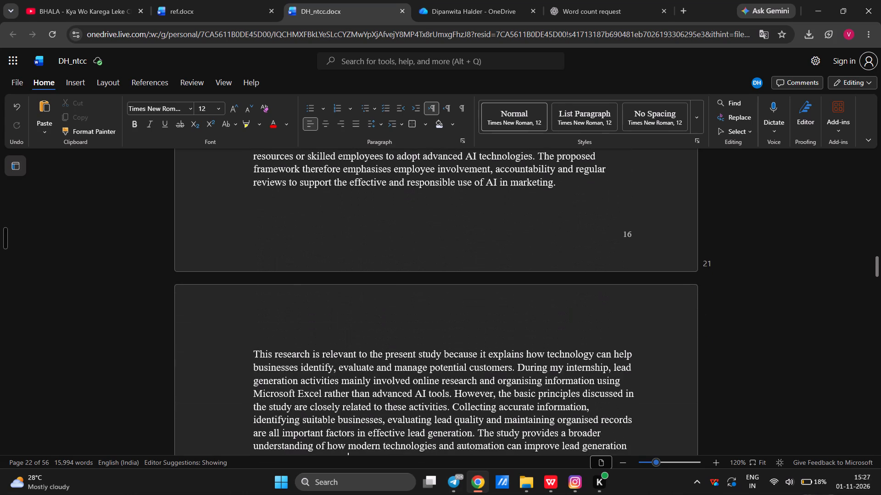
scroll(322, 303, "down", 4)
left_click(275, 287)
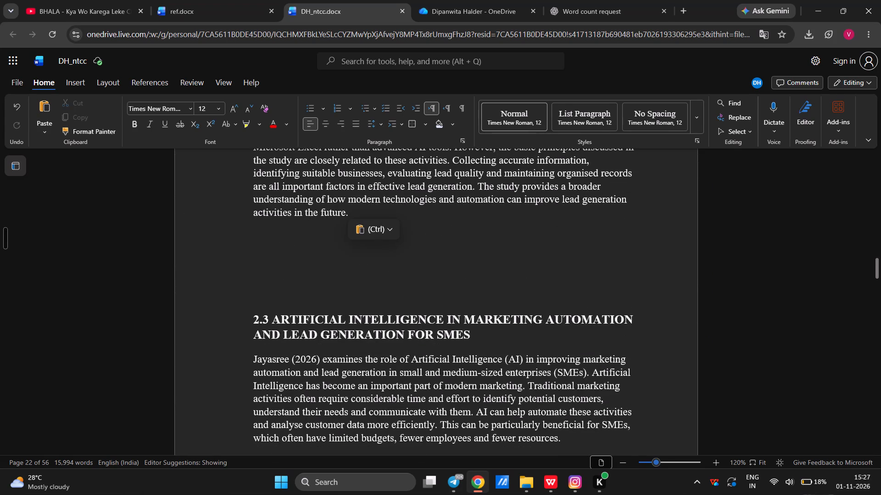
key("BackSpace")
key("BackSpace")
key("BackSpace")
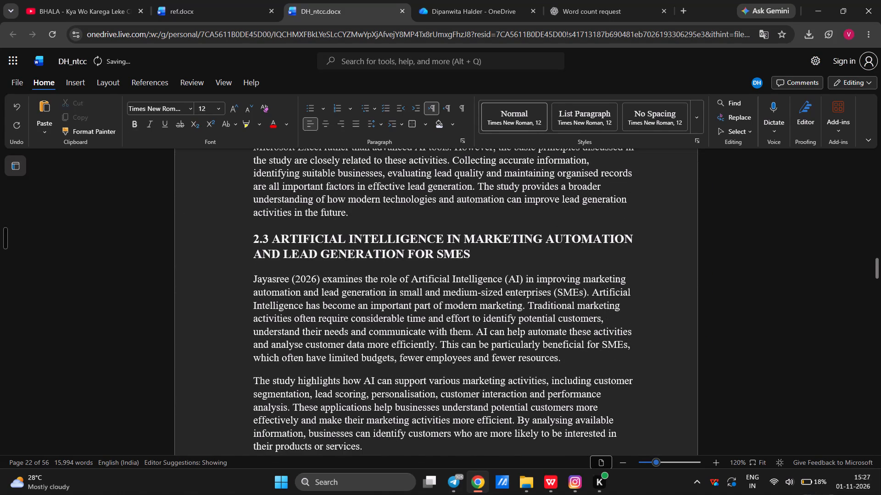
Review the report from the 2.1 heading through the start of section 2.2 to check the headings, text and page layout.
scroll(266, 316, "up", 13)
scroll(266, 316, "down", 6)
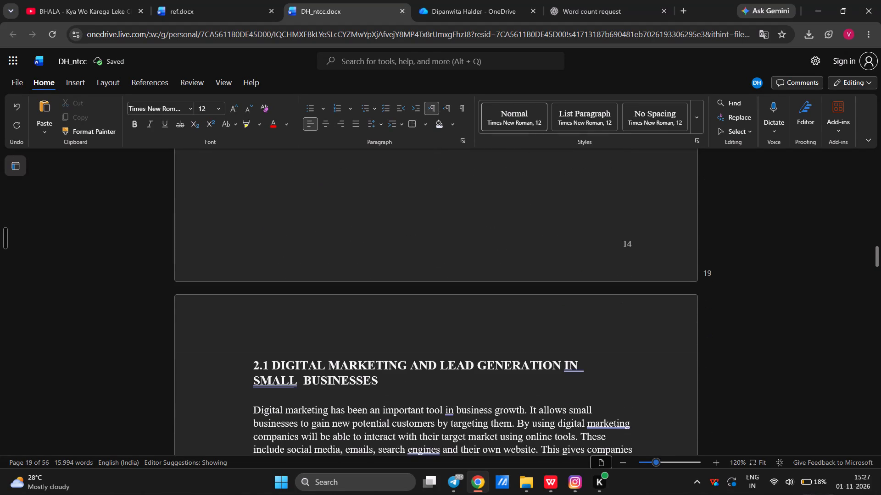
scroll(266, 316, "down", 8)
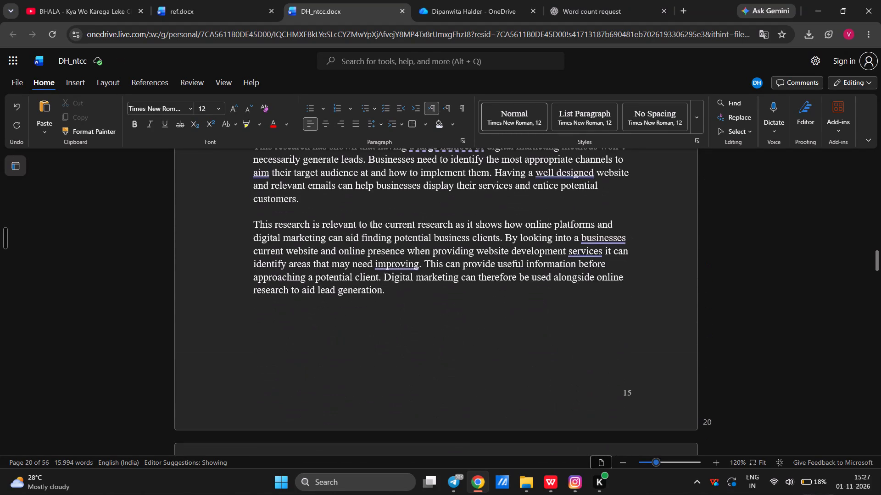
scroll(266, 316, "down", 3)
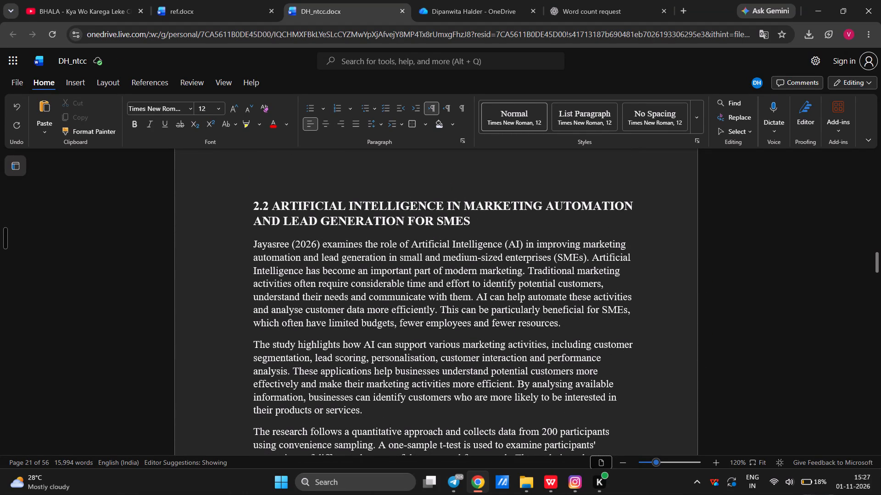
Undo the last three edits in the report, including the removal of the empty line above the 2.3 heading.
key("ctrl+z")
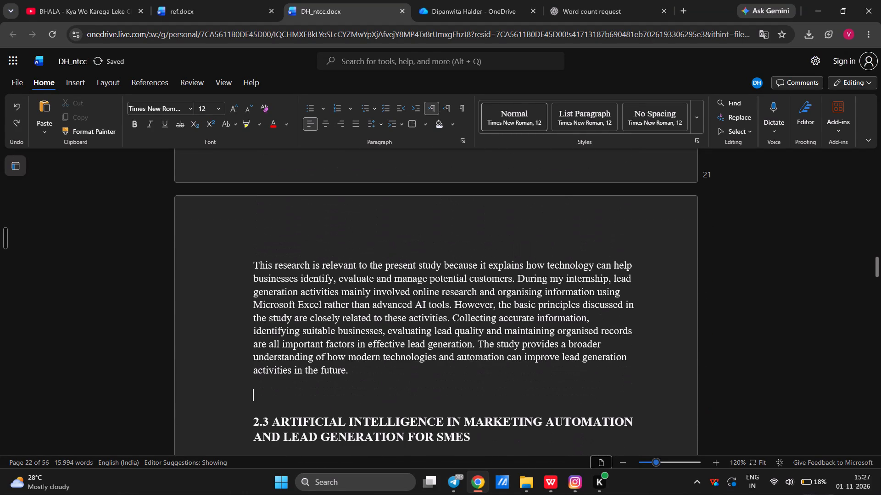
key("ctrl+z")
key("ctrl+z")
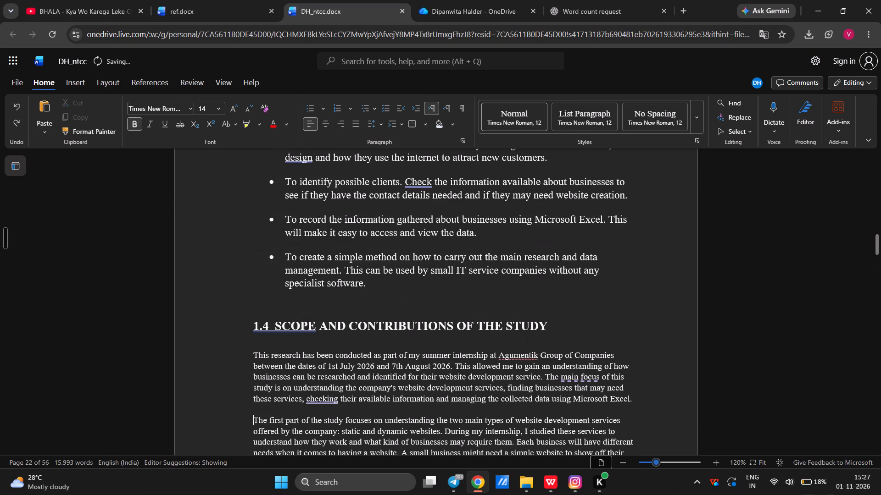
Review the report from the 1.1 Background heading through section 2.3 to check the text, spacing and page layout after undoing.
scroll(266, 316, "up", 4)
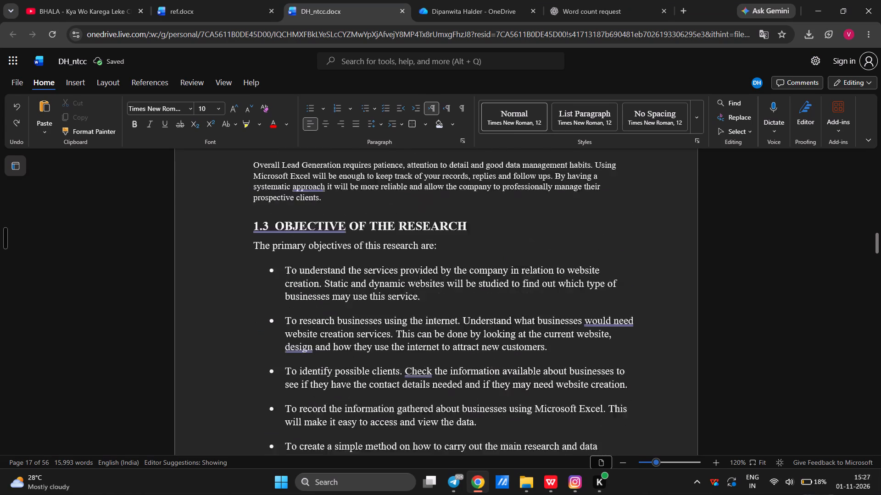
scroll(266, 316, "up", 16)
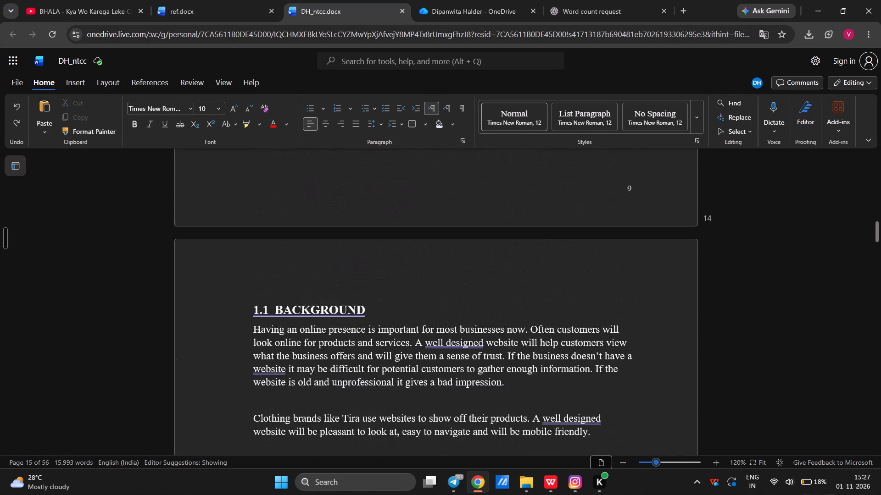
scroll(266, 316, "up", 12)
scroll(266, 316, "down", 18)
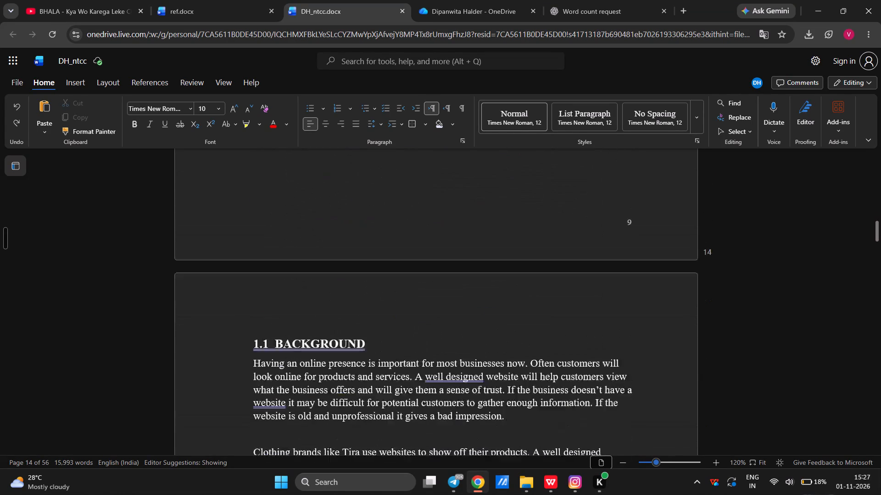
scroll(266, 316, "down", 16)
scroll(266, 316, "right", 1)
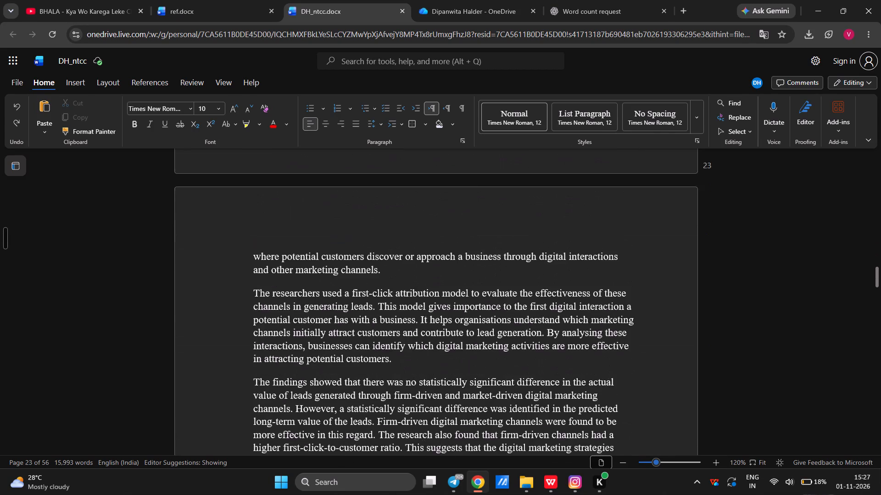
scroll(266, 316, "right", 1)
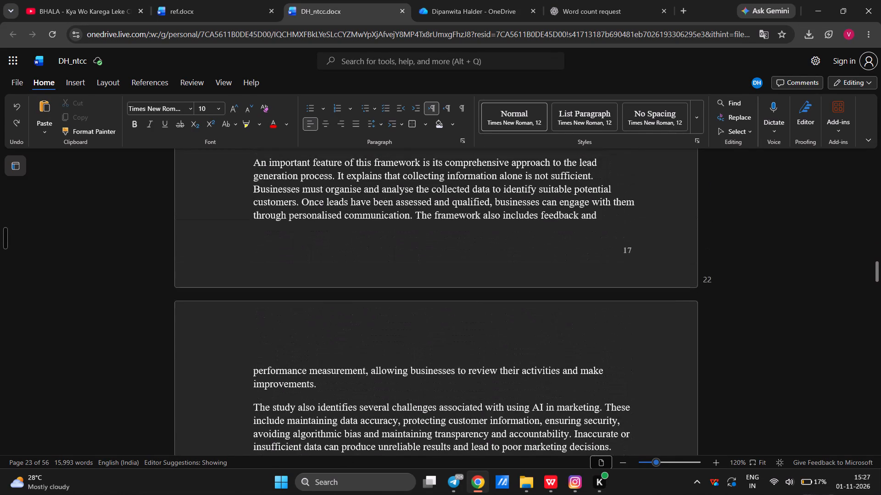
scroll(266, 316, "right", 1)
scroll(266, 316, "up", 9)
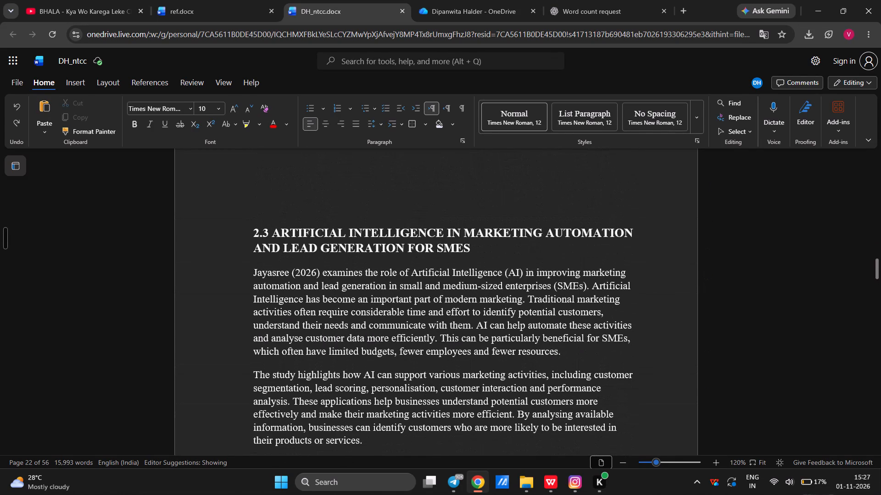
scroll(266, 316, "up", 17)
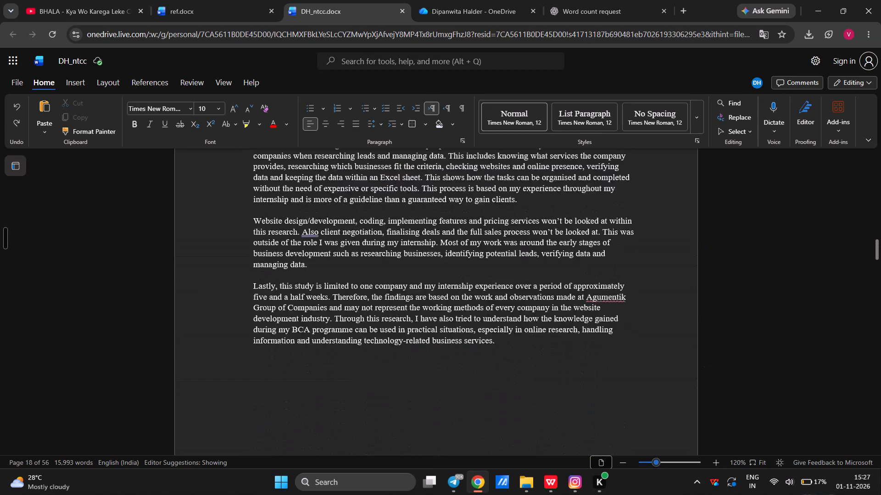
scroll(266, 316, "down", 2)
scroll(266, 316, "up", 1)
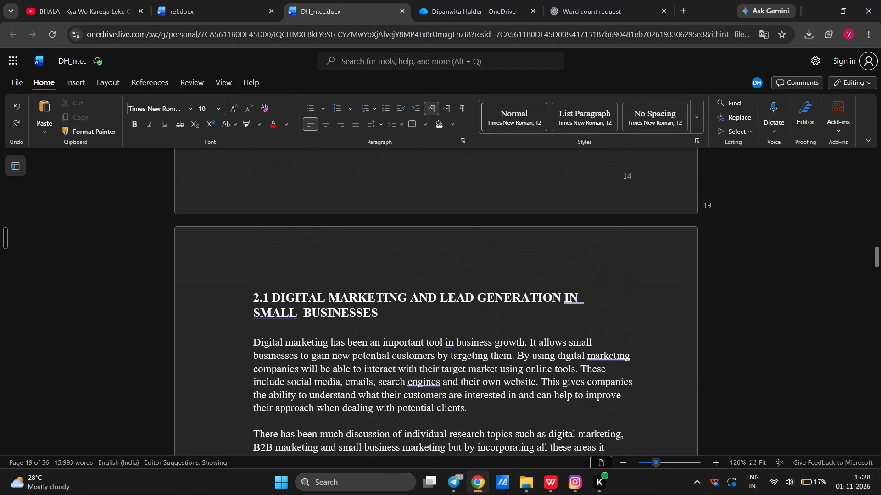
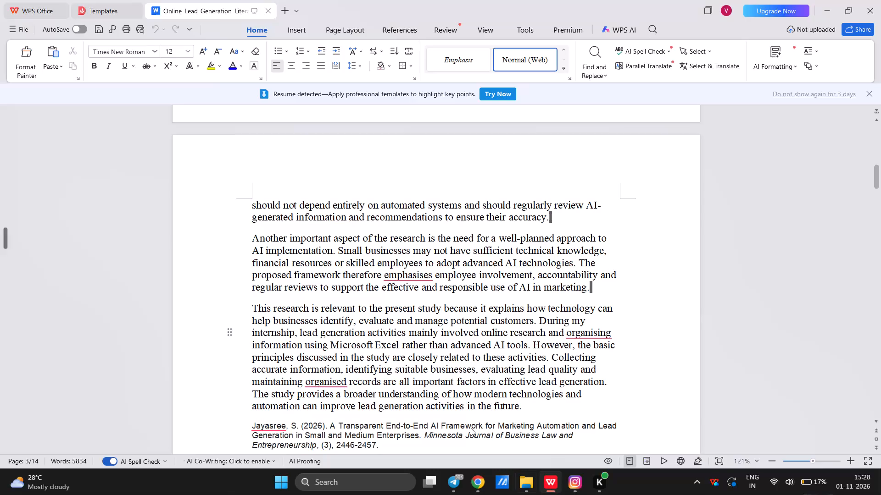
Check the section 2.1 heading and body paragraphs in the literature document, and return to the DH_ntcc report in the browser.
scroll(460, 185, "up", 20)
scroll(460, 185, "up", 7)
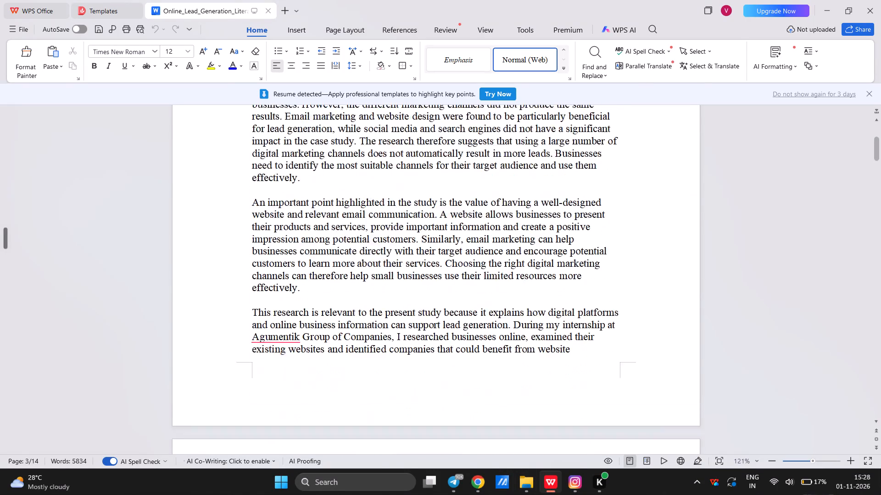
scroll(460, 185, "up", 11)
scroll(460, 185, "down", 1)
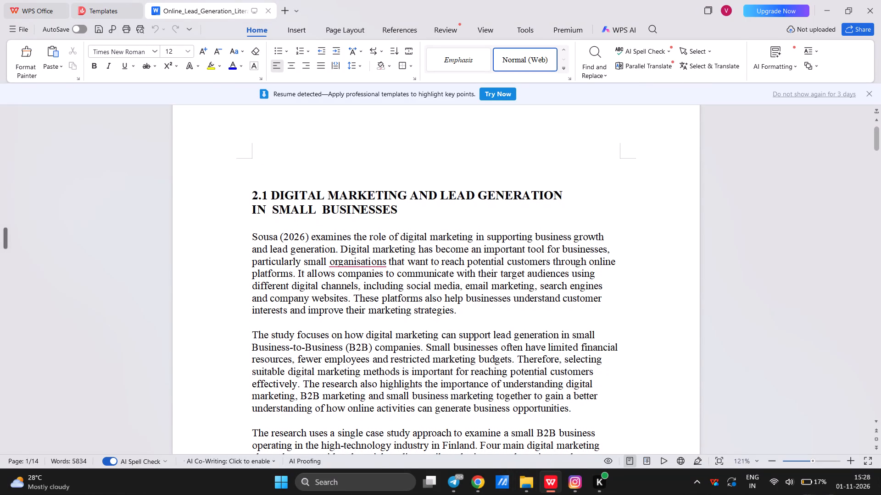
scroll(460, 185, "down", 3)
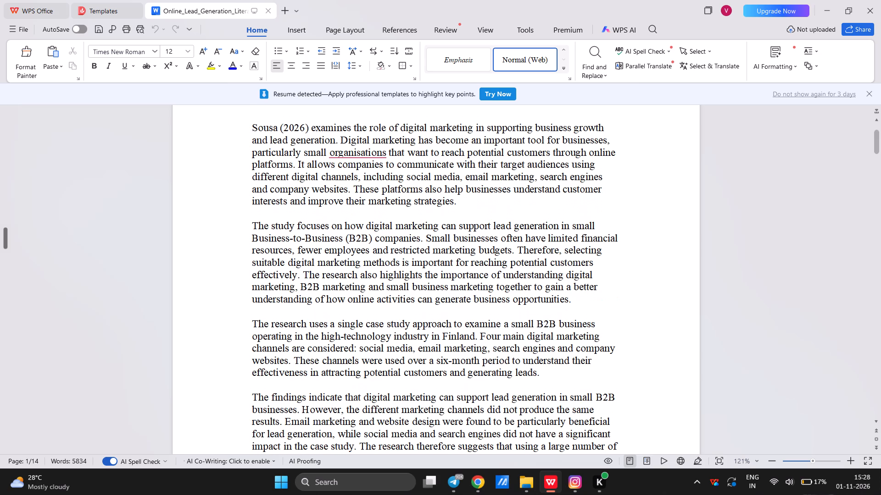
scroll(460, 185, "down", 2)
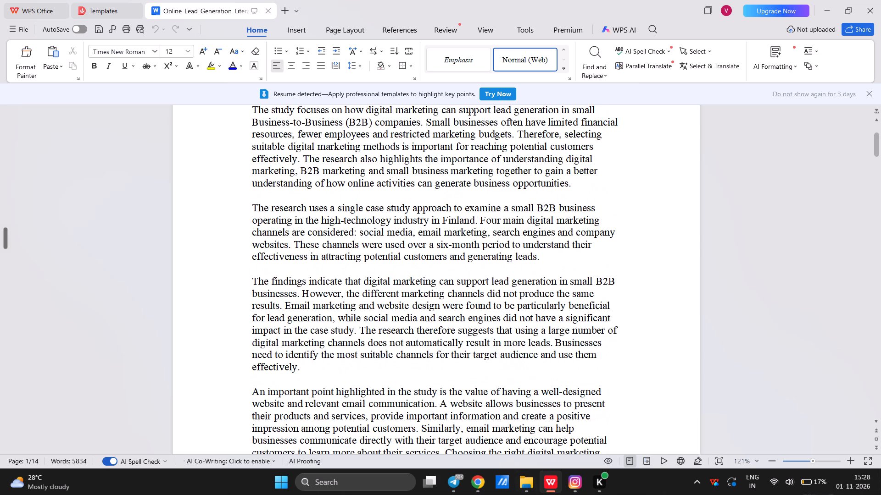
left_click(481, 482)
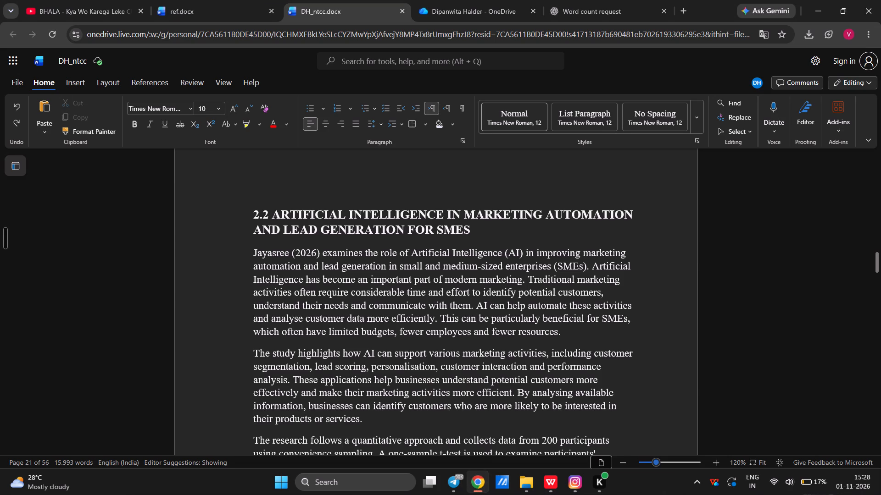
scroll(503, 212, "up", 7)
scroll(503, 212, "right", 1)
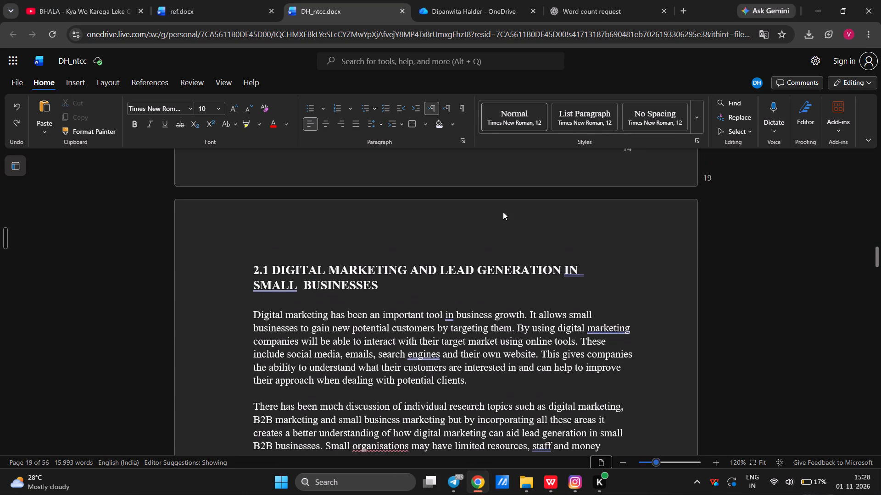
scroll(503, 212, "right", 1)
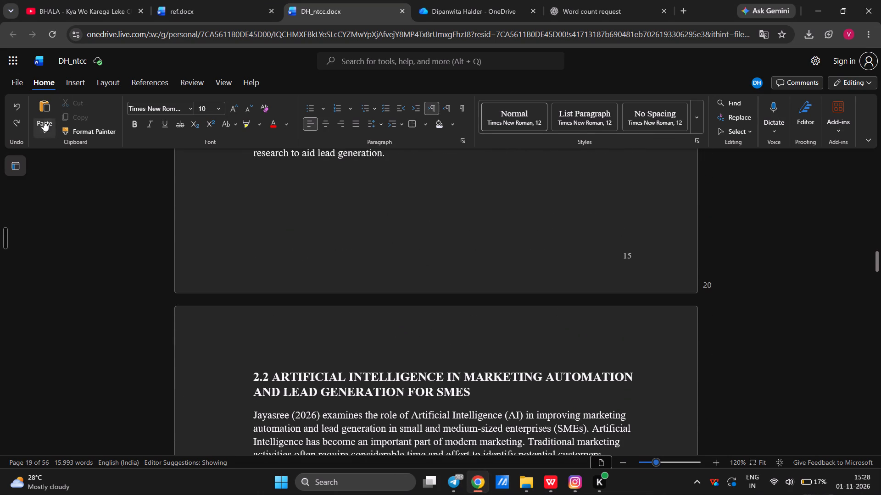
left_click(19, 123)
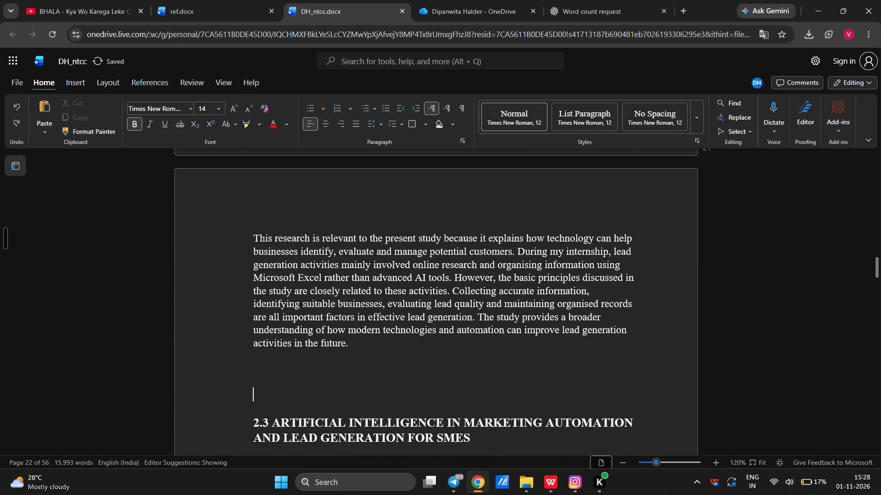
scroll(256, 293, "up", 6)
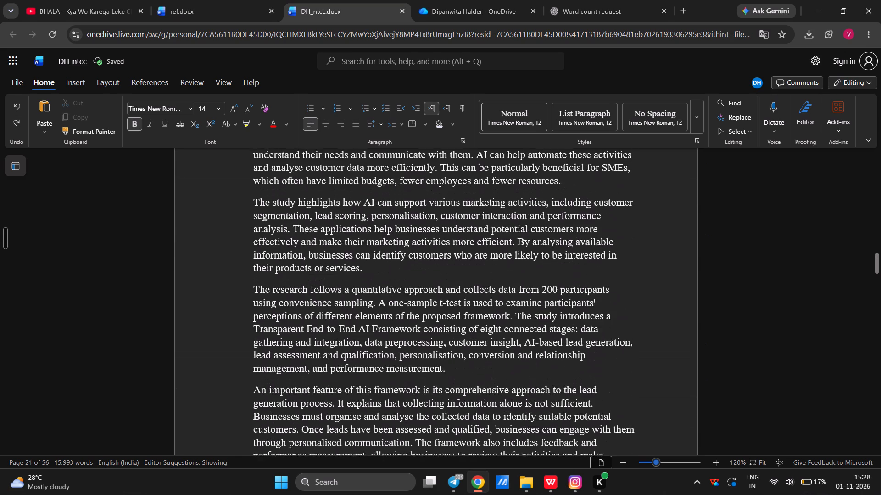
scroll(256, 293, "up", 8)
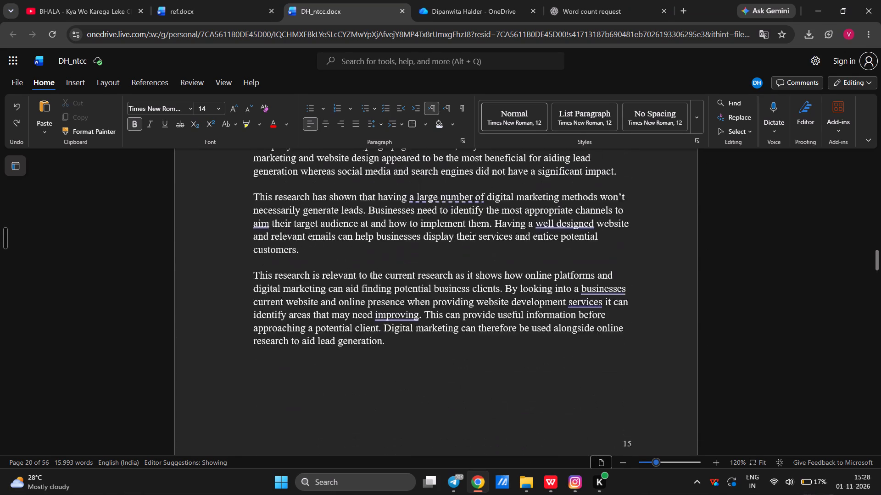
scroll(256, 293, "up", 5)
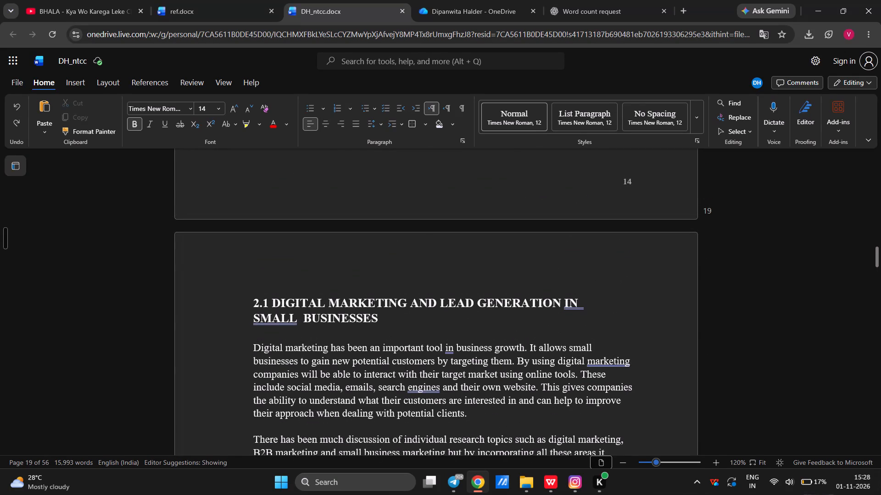
left_click(16, 119)
scroll(389, 311, "up", 3)
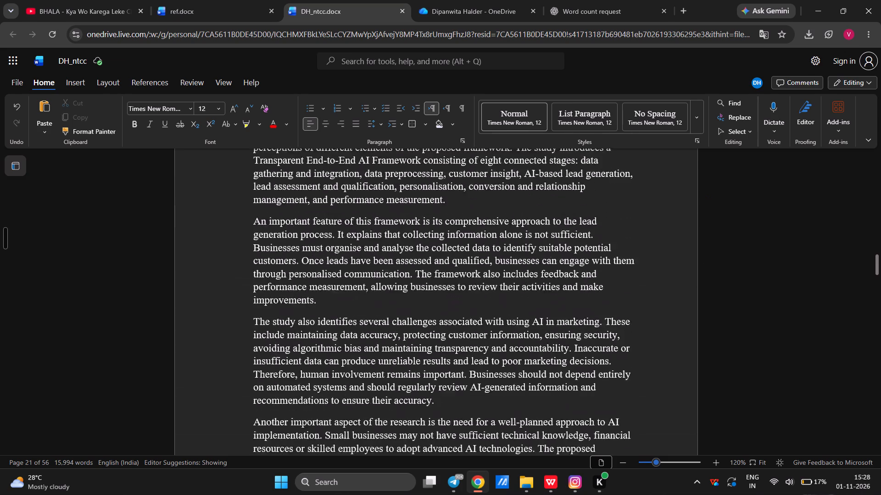
scroll(369, 242, "up", 8)
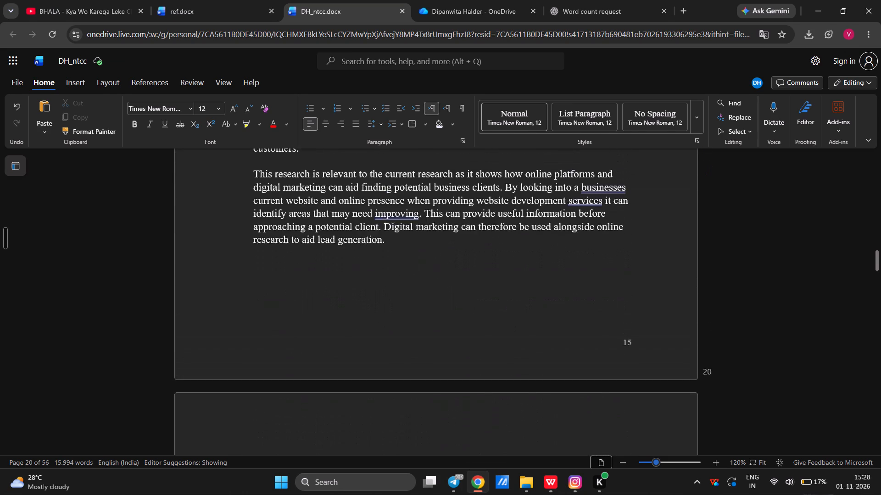
scroll(369, 242, "up", 3)
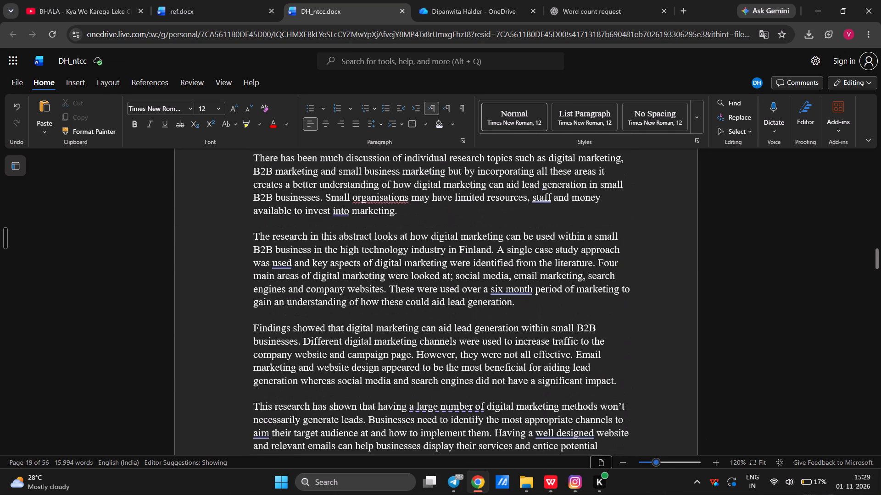
scroll(369, 242, "up", 1)
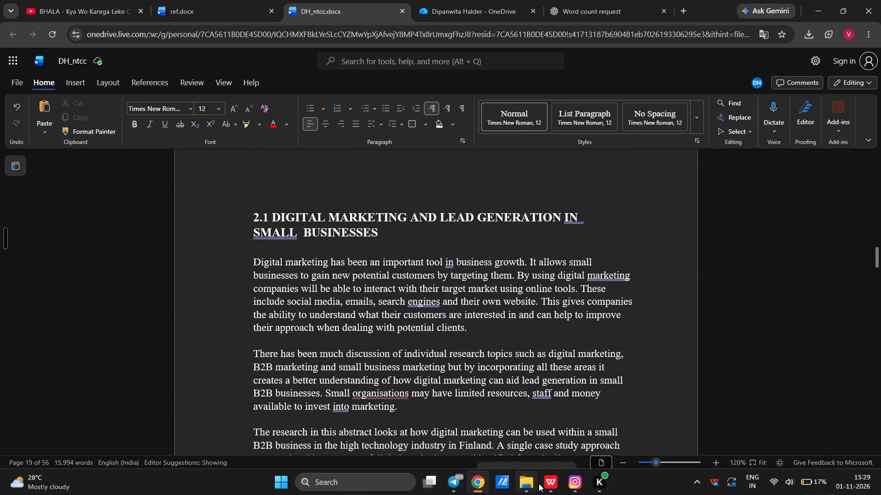
Switch to the literature document in WPS Office and copy all section 2.1 body paragraphs, leaving out the heading and the closing reference entry.
left_click(547, 484)
scroll(422, 209, "up", 7)
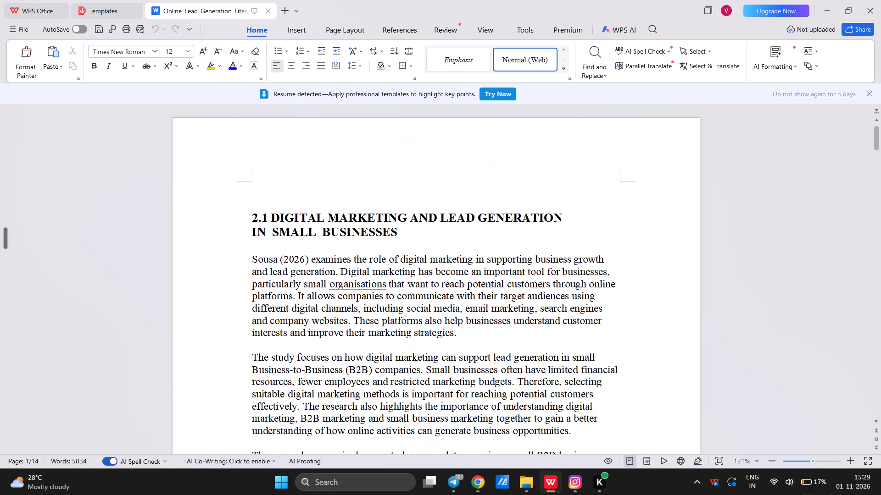
scroll(244, 278, "down", 1)
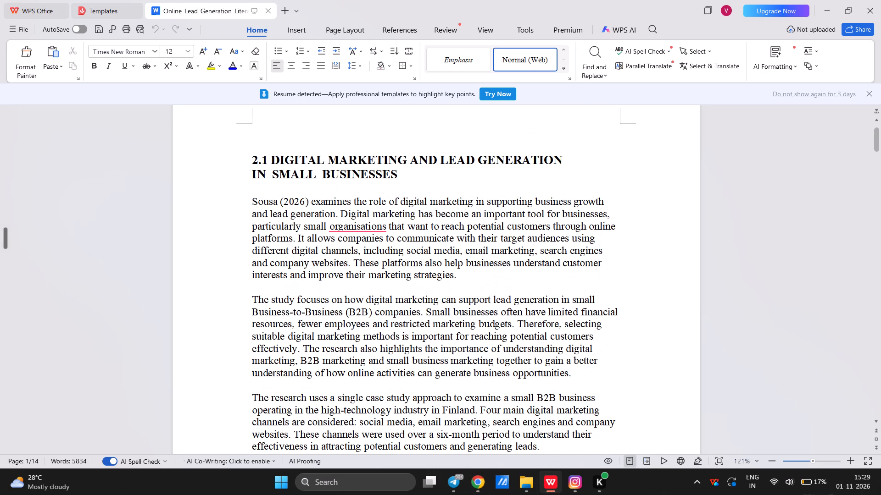
left_click_drag(245, 191, 254, 196)
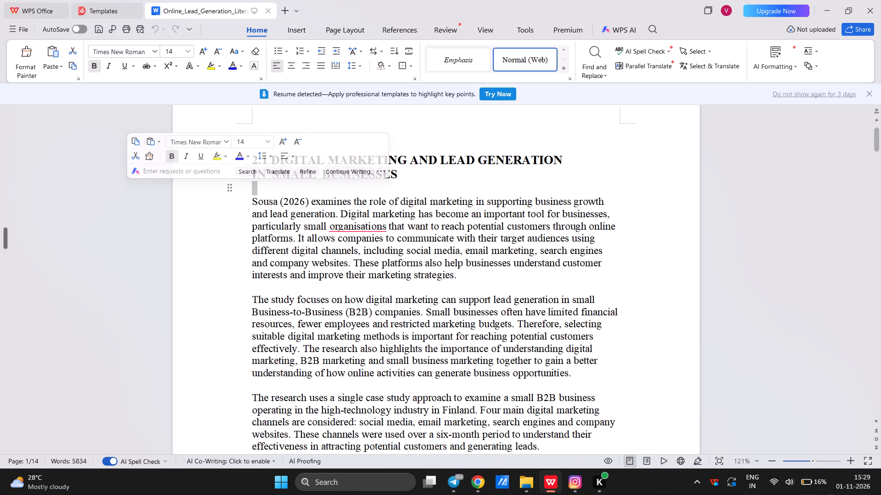
left_click(251, 199)
left_click_drag(251, 199, 443, 404)
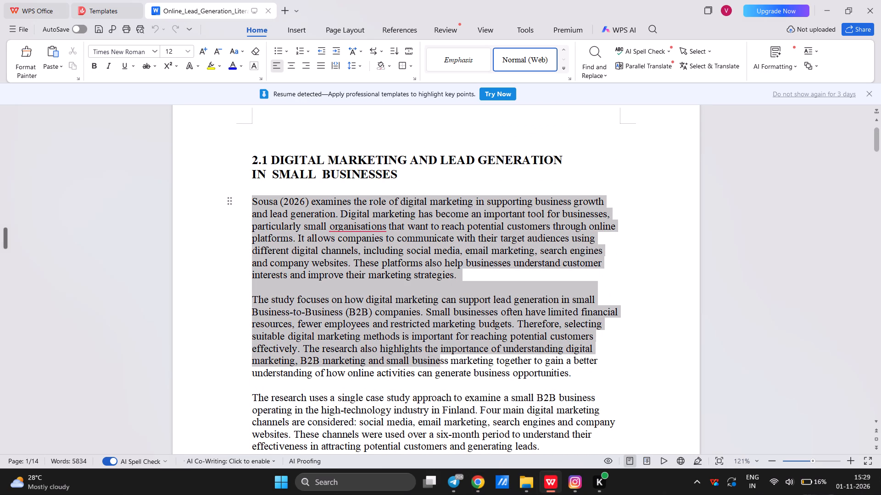
left_click_drag(443, 404, 443, 445)
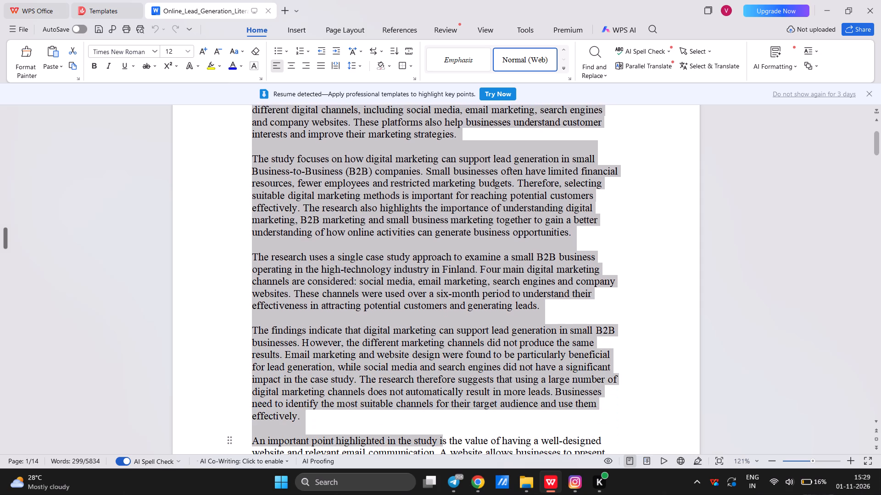
left_click_drag(443, 445, 490, 462)
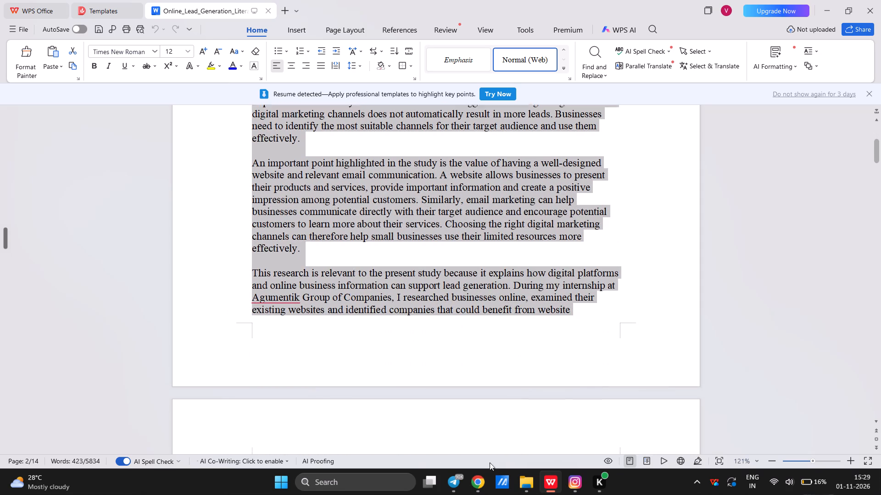
left_click_drag(490, 462, 394, 212)
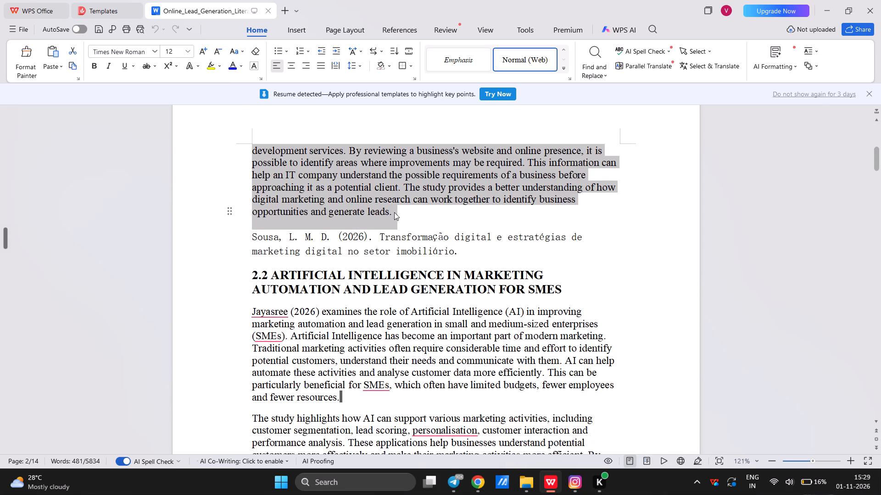
left_click_drag(394, 212, 394, 211)
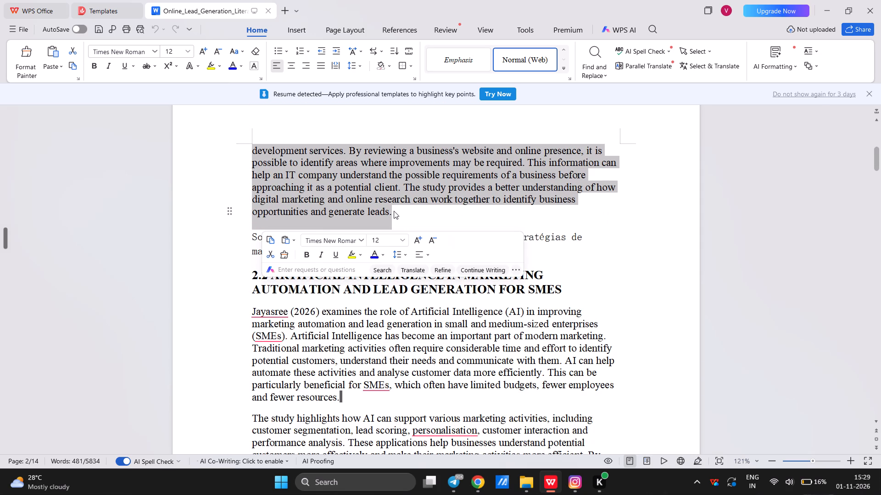
key("ctrl+c")
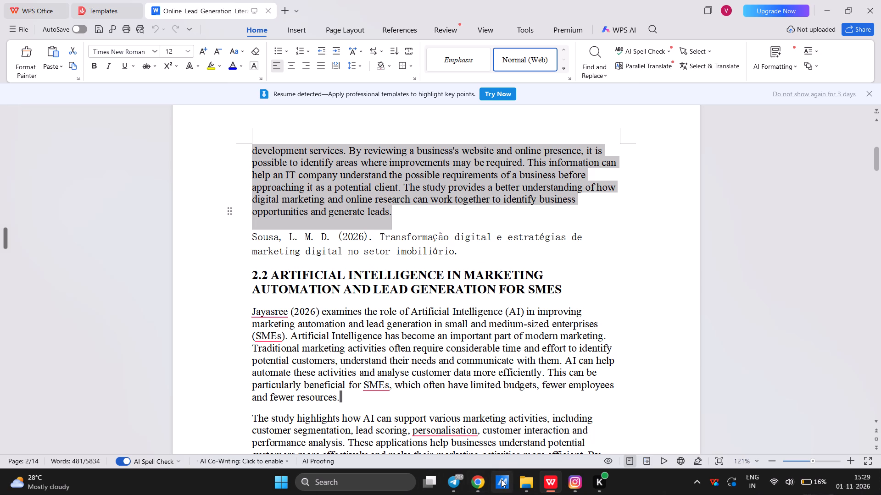
Switch to the DH_ntcc report in the browser and replace all section 2.1 body paragraphs with the copied Sousa (2026) text.
left_click(478, 489)
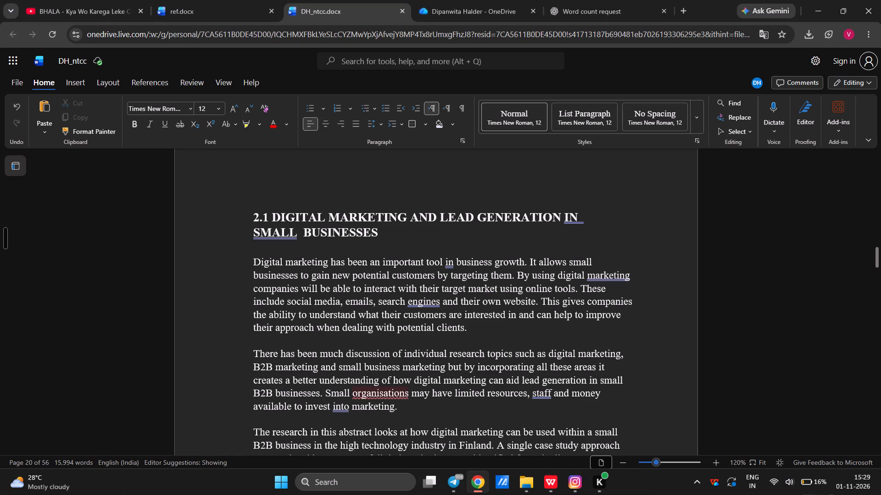
left_click_drag(253, 265, 422, 469)
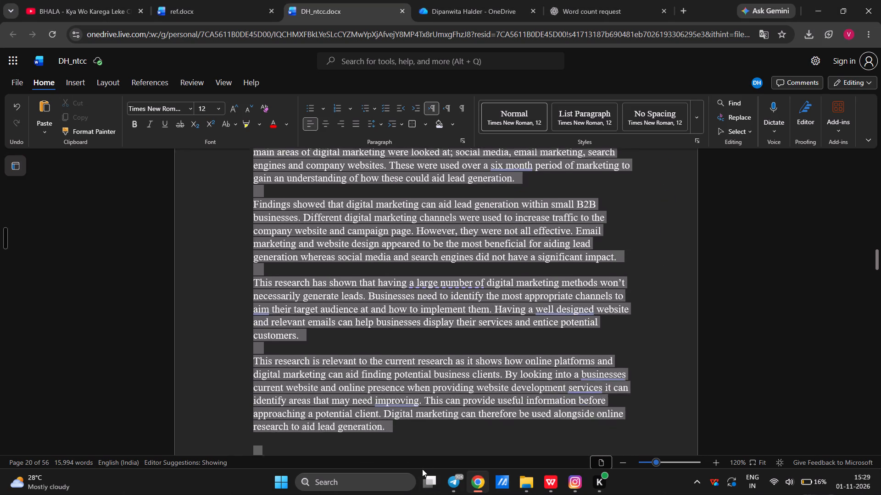
left_click_drag(422, 469, 385, 340)
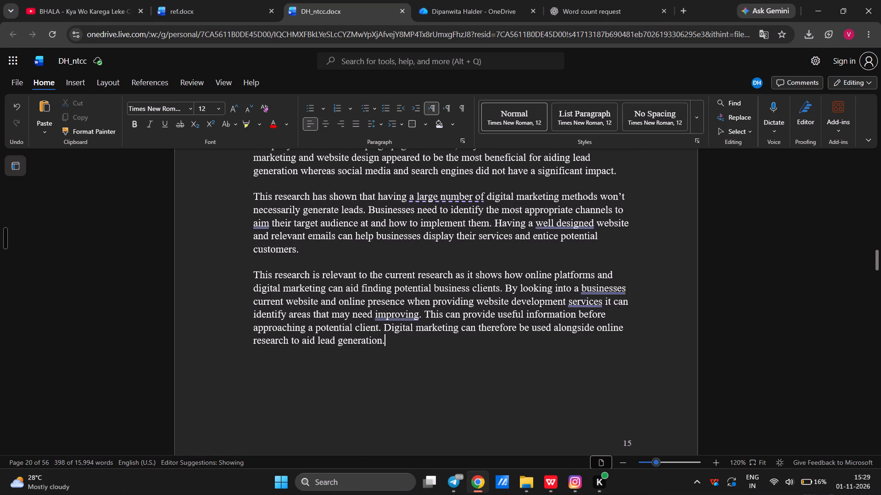
left_click_drag(385, 340, 252, 121)
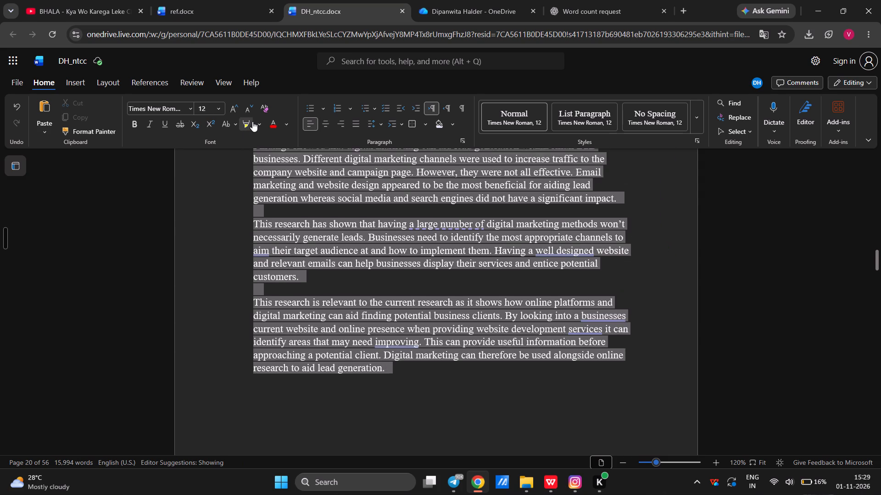
left_click_drag(252, 121, 254, 157)
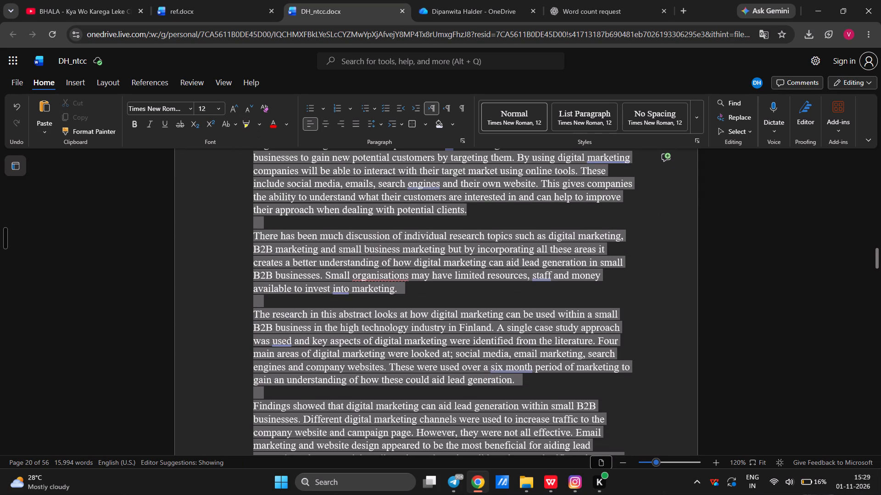
left_click_drag(254, 157, 249, 207)
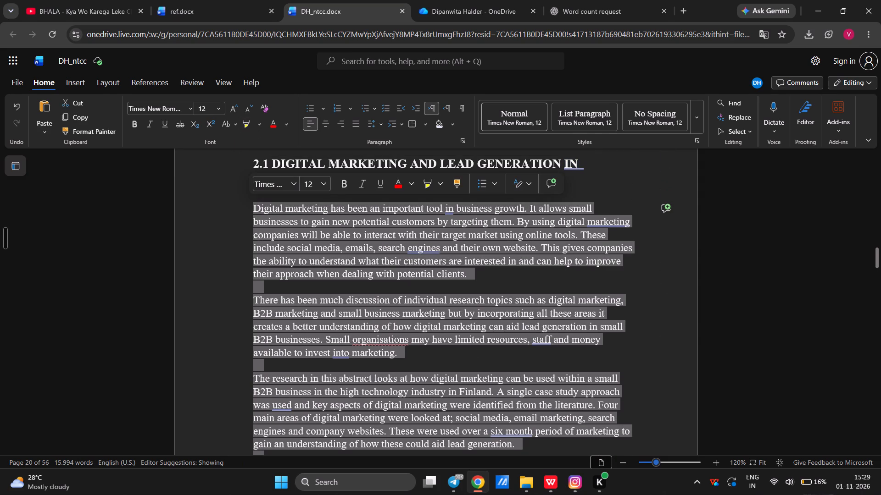
key("ctrl+v")
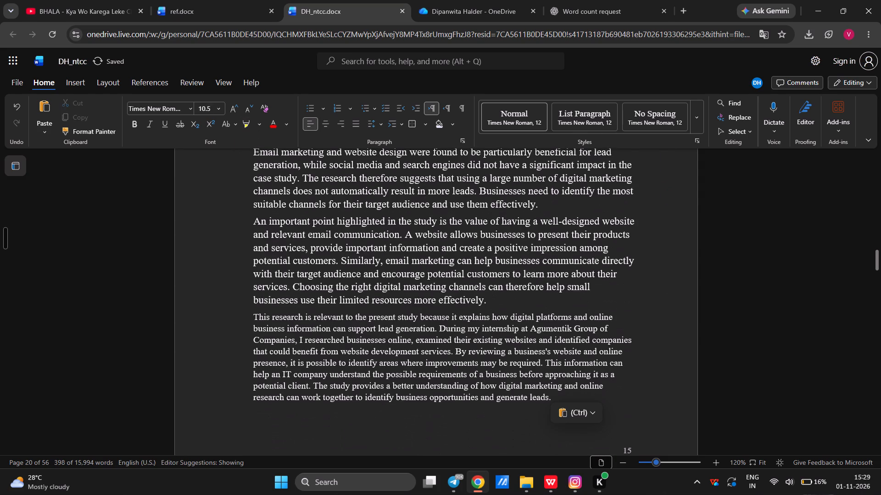
scroll(296, 302, "down", 3)
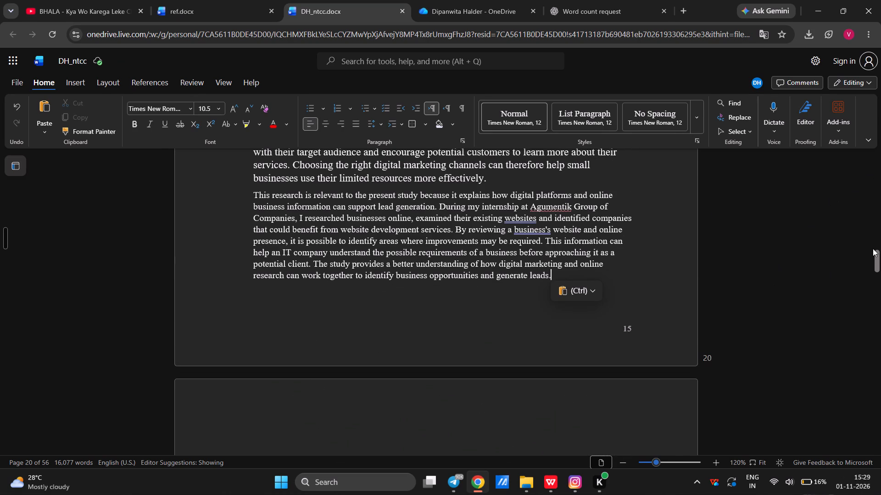
left_click_drag(880, 253, 880, 396)
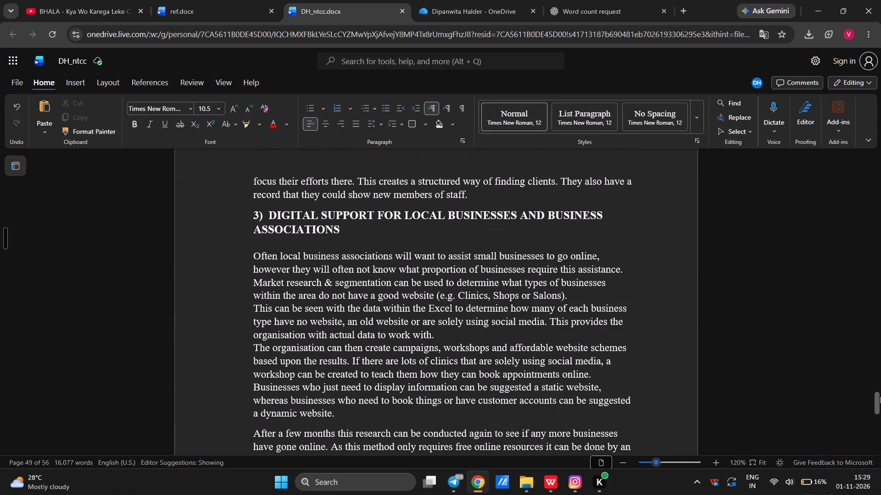
left_click_drag(880, 396, 880, 392)
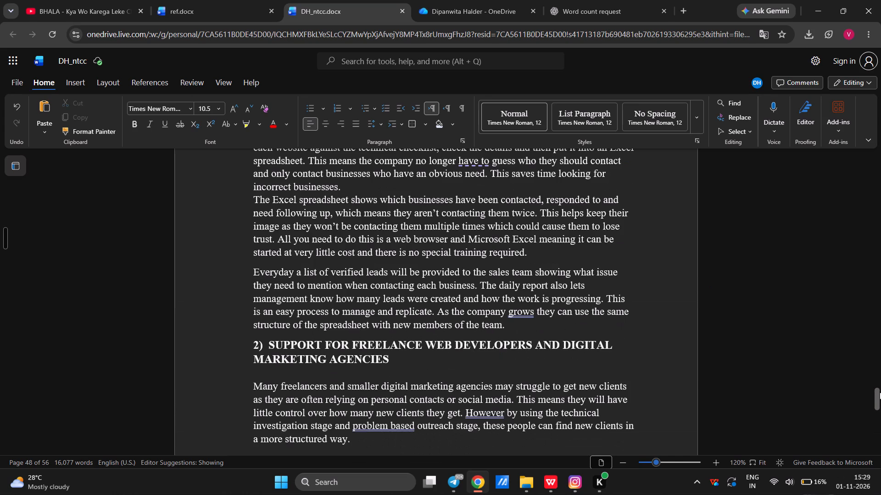
left_click_drag(880, 392, 876, 404)
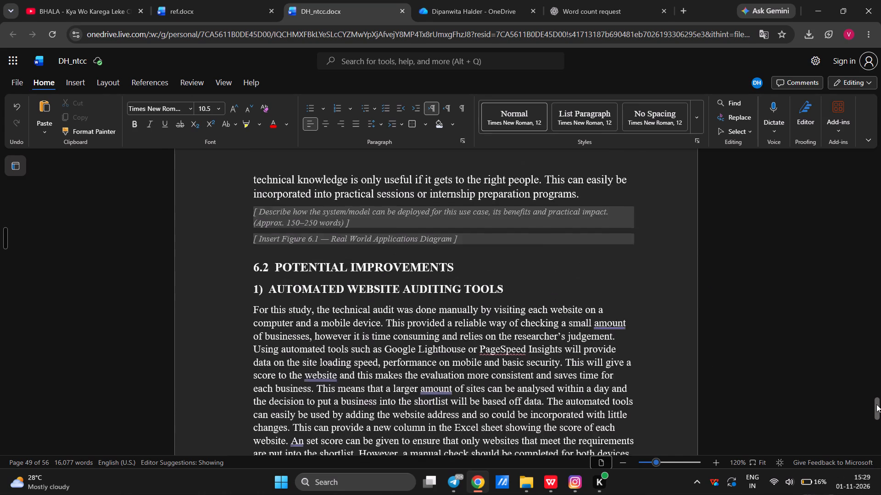
left_click_drag(876, 404, 870, 436)
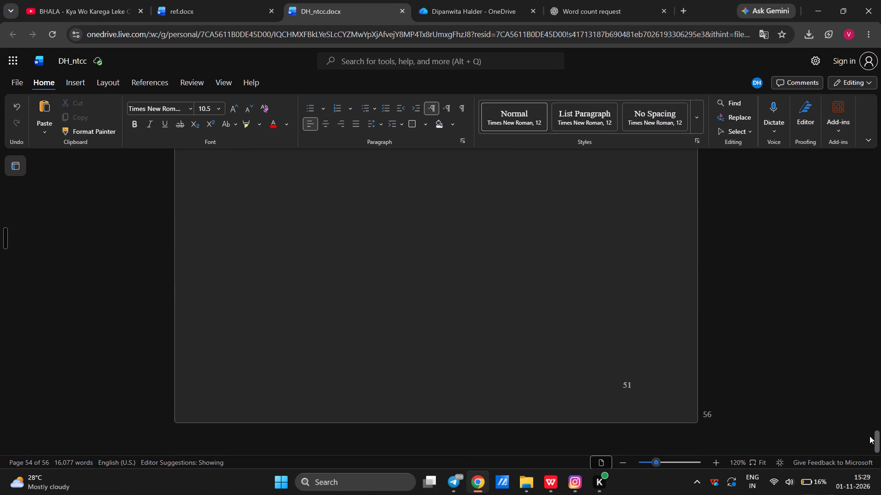
left_click_drag(870, 436, 880, 225)
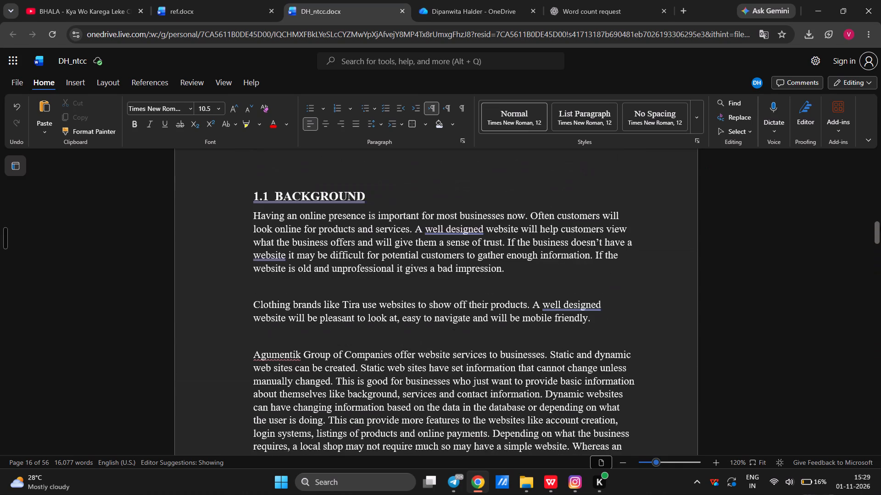
left_click_drag(880, 225, 860, 234)
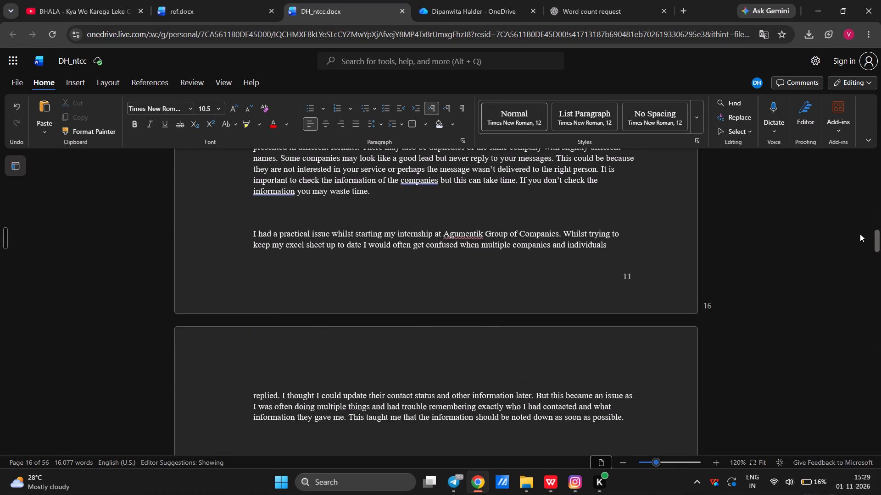
left_click_drag(860, 234, 857, 238)
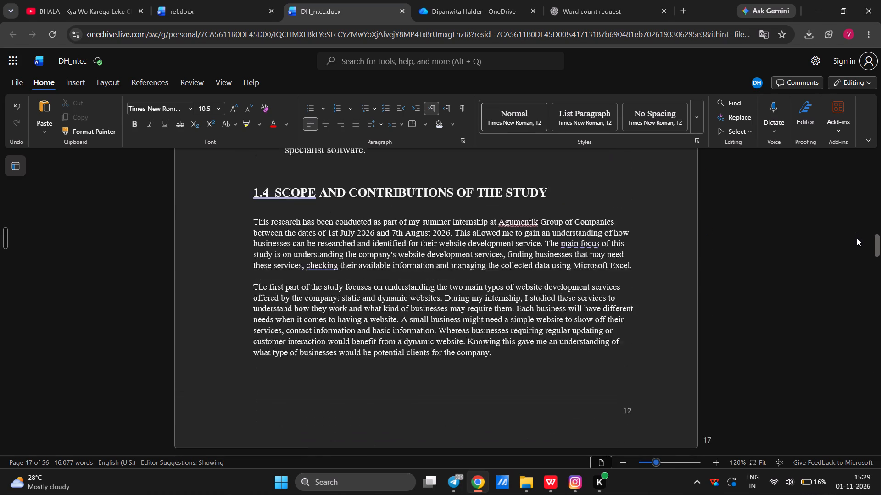
left_click_drag(857, 238, 857, 235)
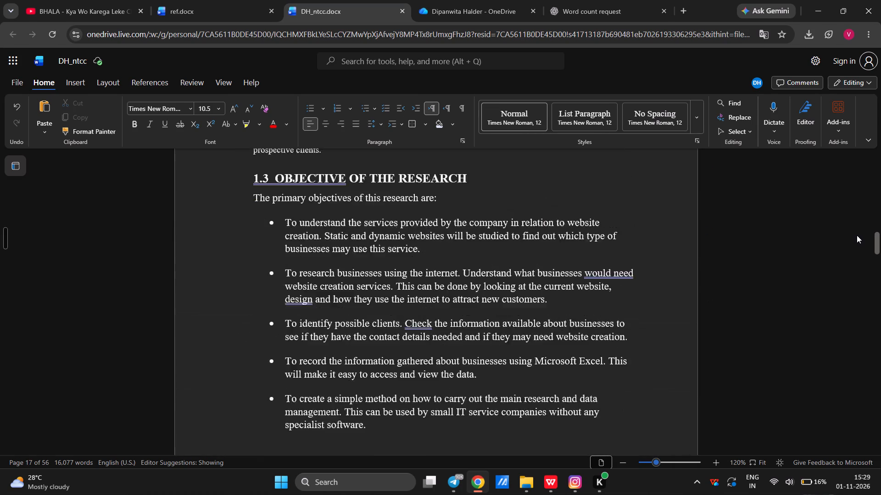
left_click_drag(857, 235, 854, 228)
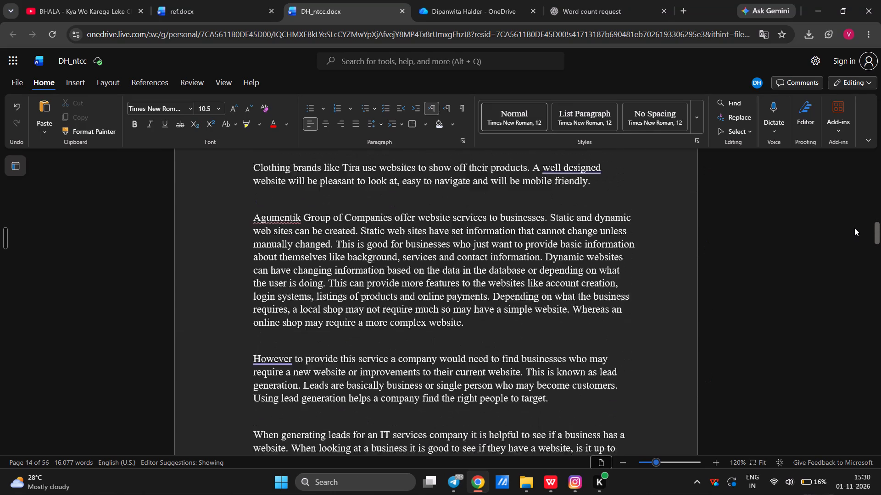
left_click_drag(854, 228, 855, 234)
scroll(520, 310, "down", 7)
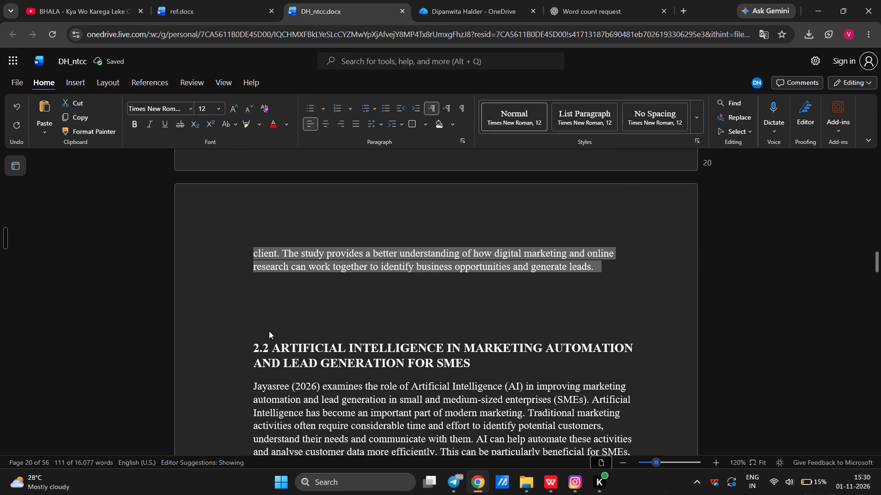
key("BackSpace")
key("BackSpace")
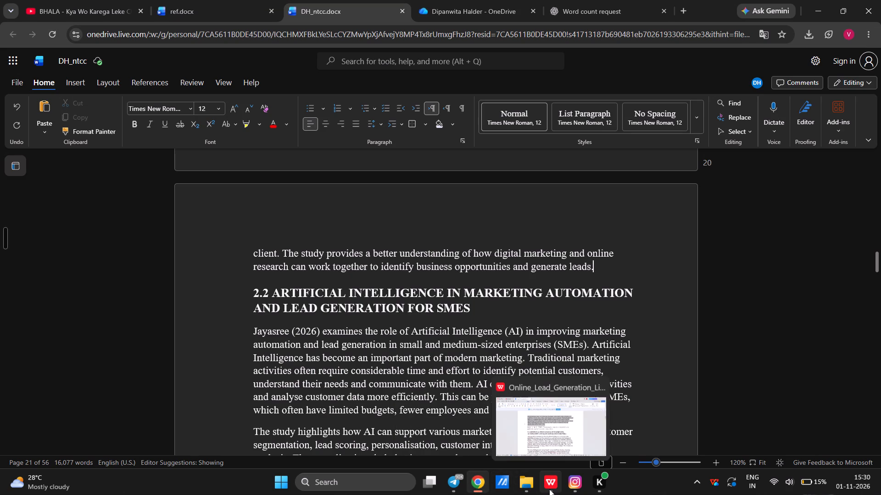
Switch to the literature document in WPS Office and copy all section 2.2 body paragraphs, leaving out the heading and the closing reference entry.
left_click(549, 489)
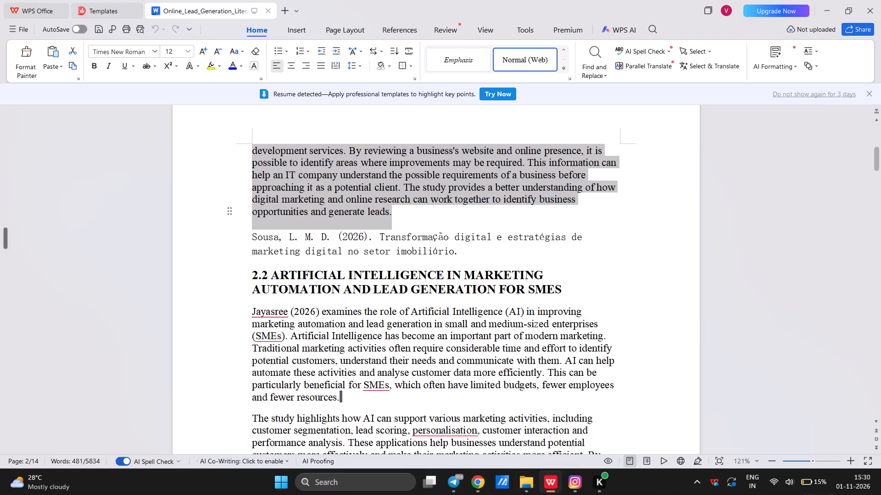
left_click(201, 308)
scroll(201, 308, "down", 1)
left_click(286, 277)
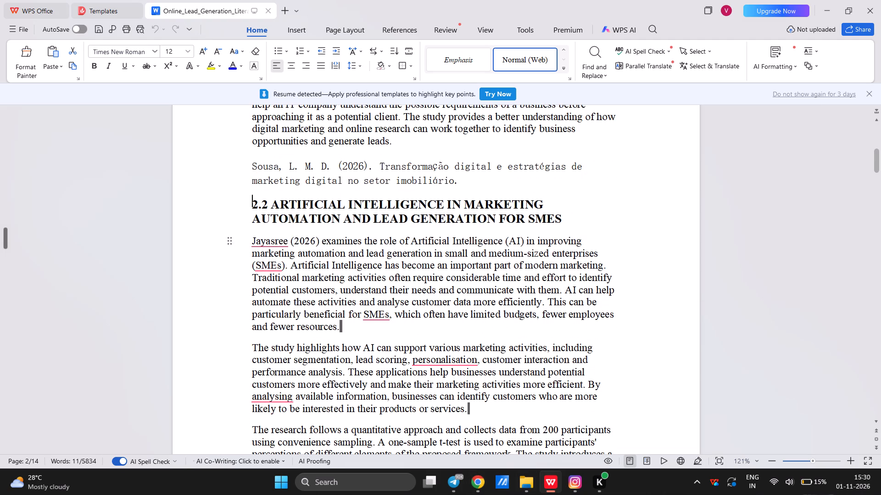
left_click_drag(253, 240, 466, 430)
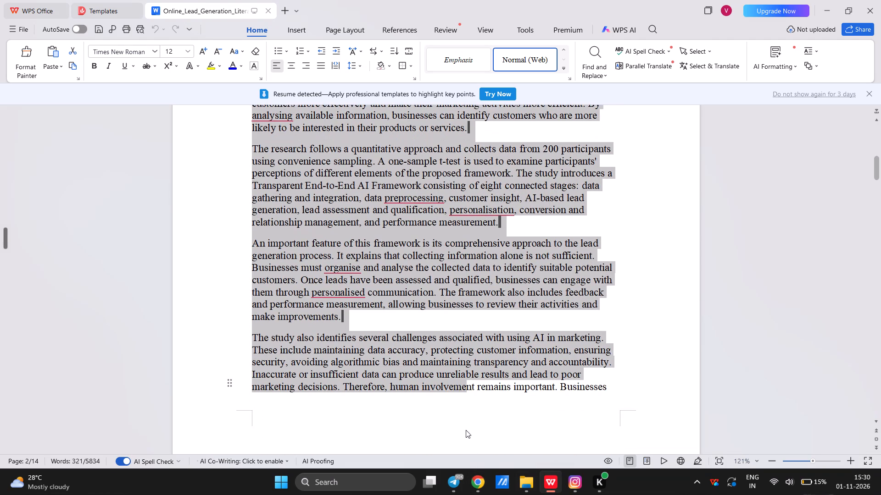
left_click_drag(466, 430, 502, 403)
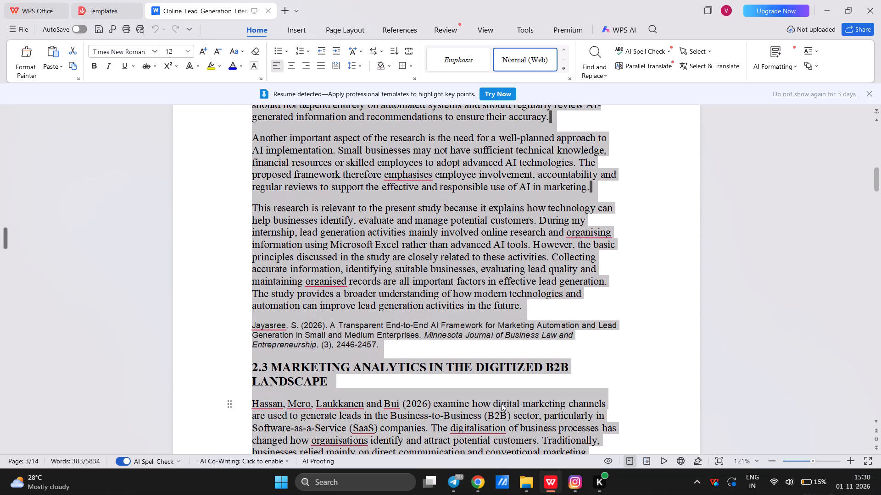
left_click_drag(502, 403, 523, 303)
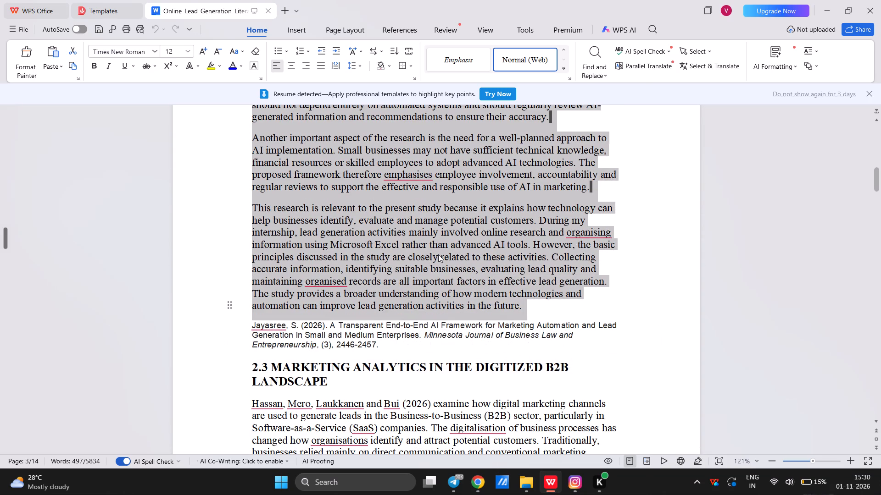
key("ctrl+c")
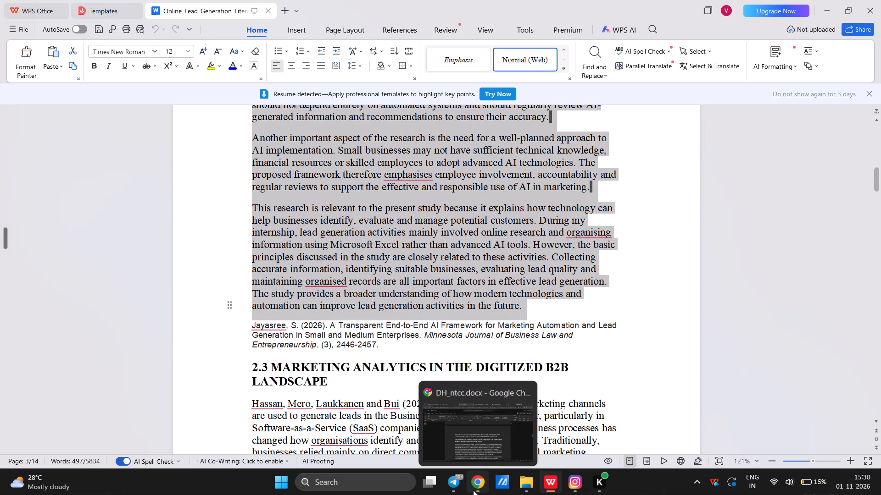
Switch to the DH_ntcc report in Chrome, replace all section 2.2 body paragraphs with the copied text and remove the extra empty line after them.
left_click(473, 490)
scroll(233, 335, "down", 2)
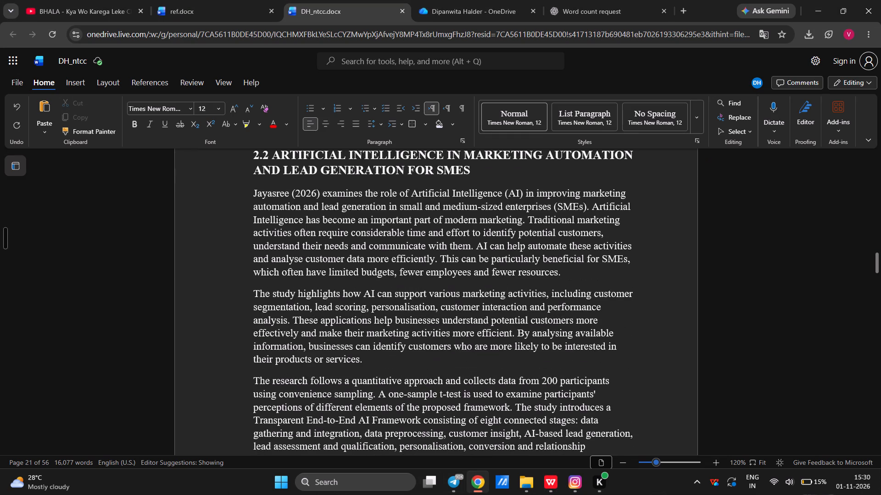
left_click_drag(251, 191, 430, 303)
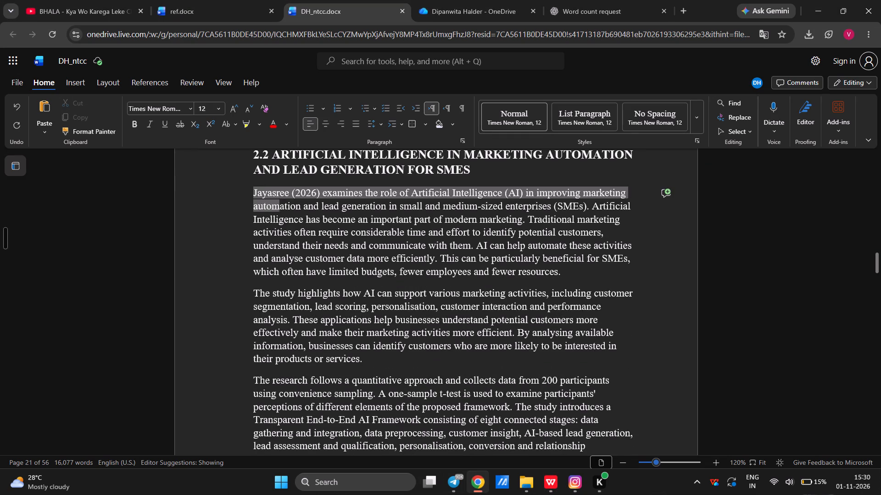
left_click_drag(430, 303, 560, 429)
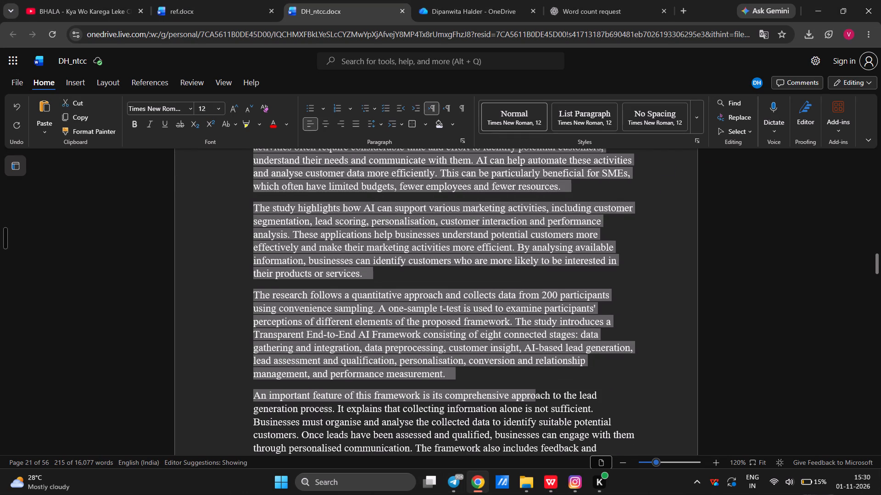
left_click_drag(560, 429, 564, 396)
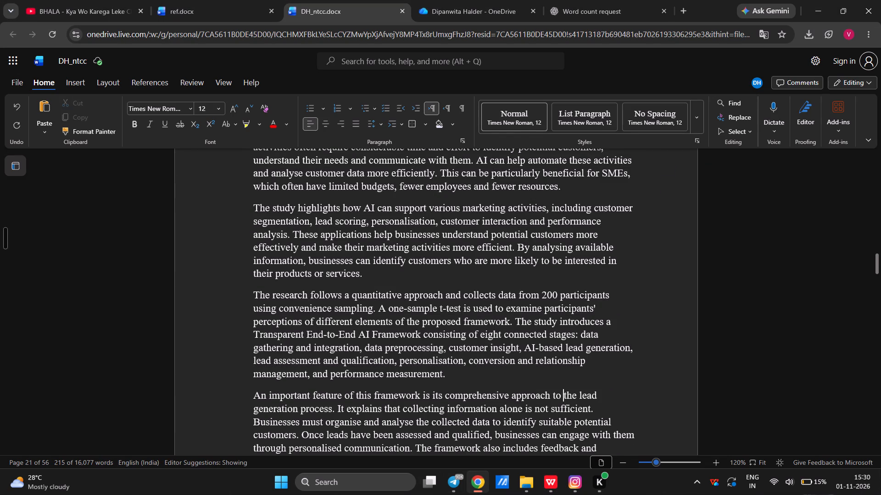
scroll(227, 228, "up", 1)
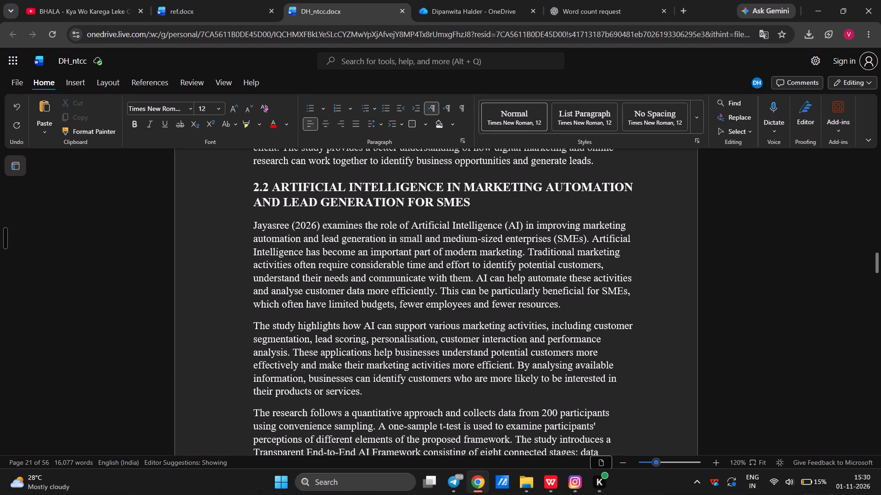
left_click_drag(252, 221, 500, 464)
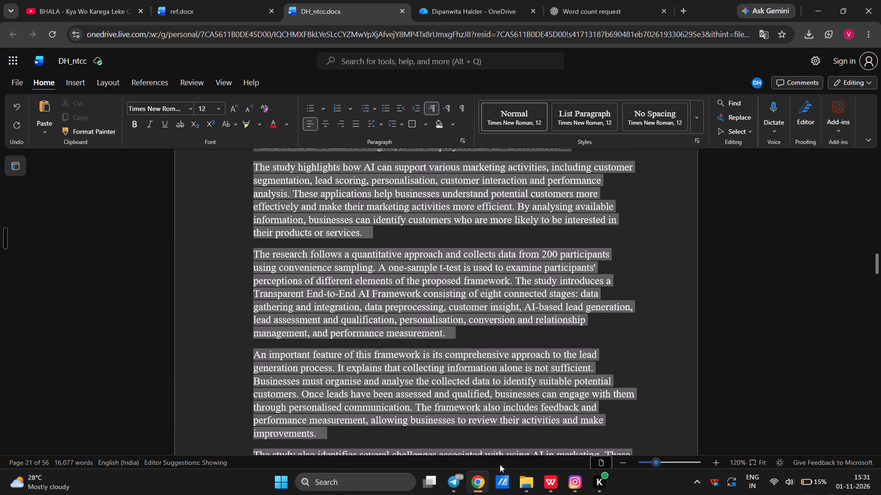
left_click_drag(500, 464, 496, 456)
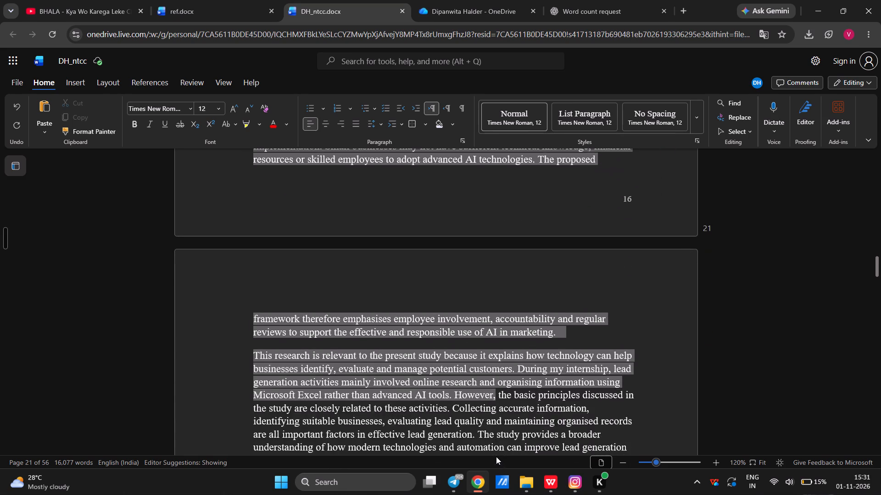
left_click_drag(496, 456, 366, 370)
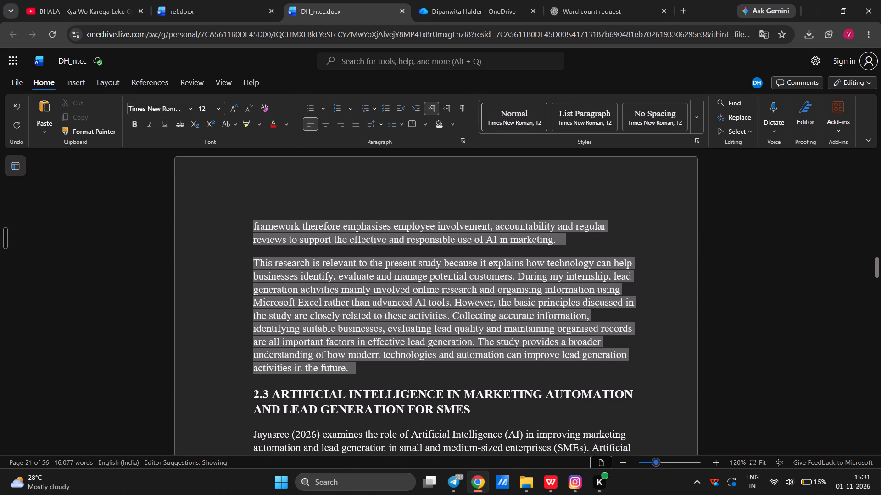
left_click_drag(366, 370, 358, 367)
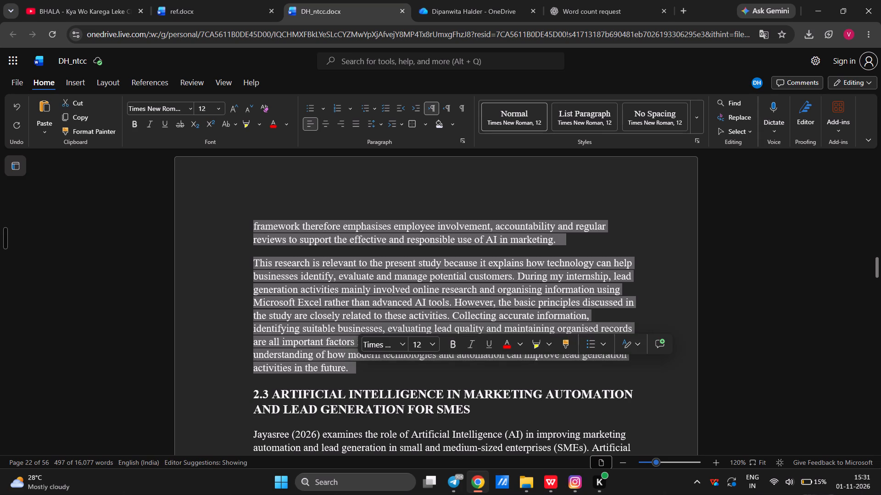
key("ctrl+v")
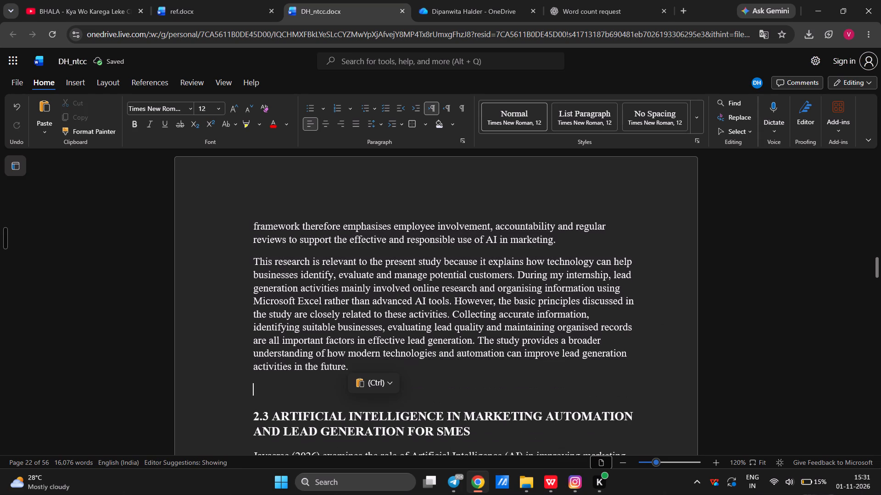
key("BackSpace")
In the WPS Office literature document, set the heading "2.3 MARKETING ANALYTICS IN THE DIGITIZED B2B LANDSCAPE" to font size 14.
scroll(358, 367, "up", 4)
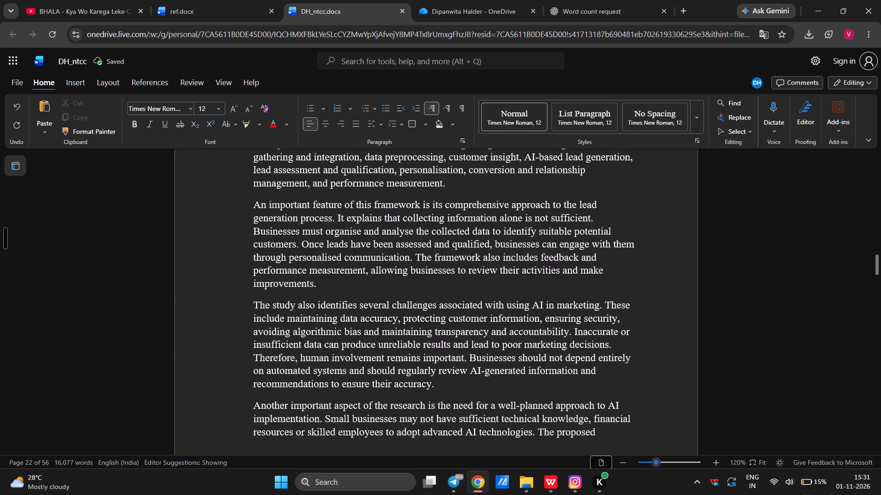
scroll(358, 367, "up", 4)
scroll(358, 367, "down", 5)
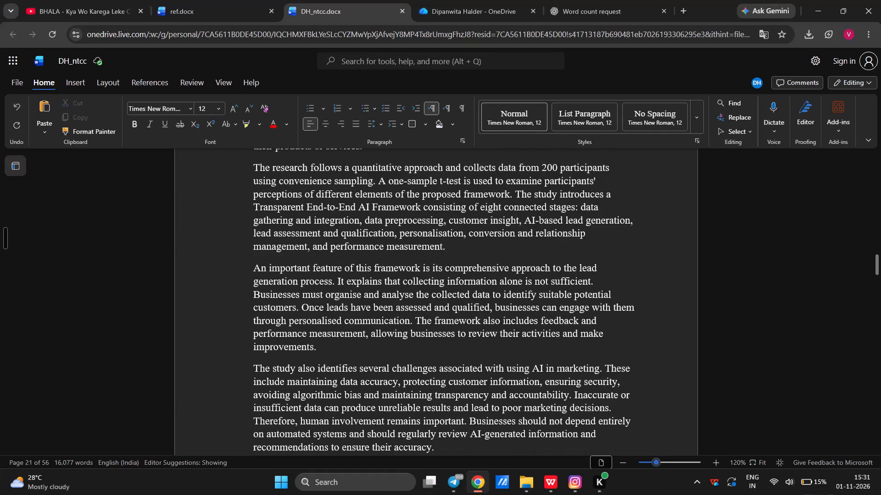
scroll(358, 367, "down", 8)
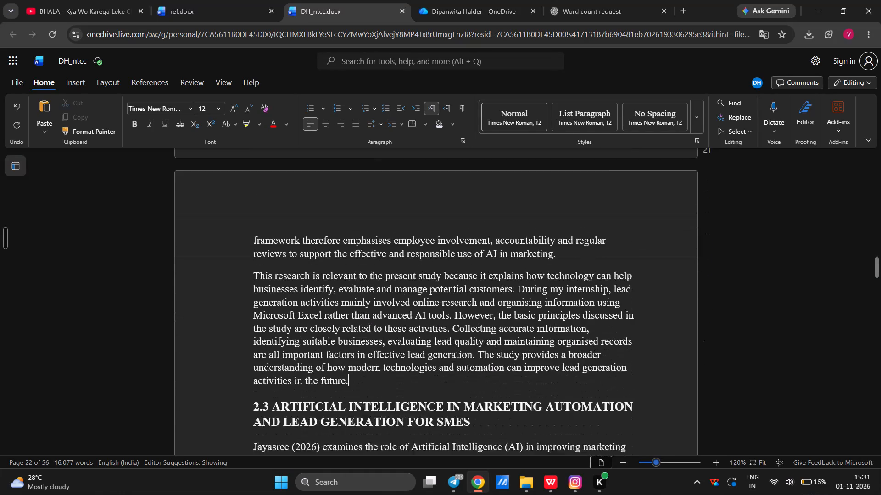
scroll(358, 367, "down", 2)
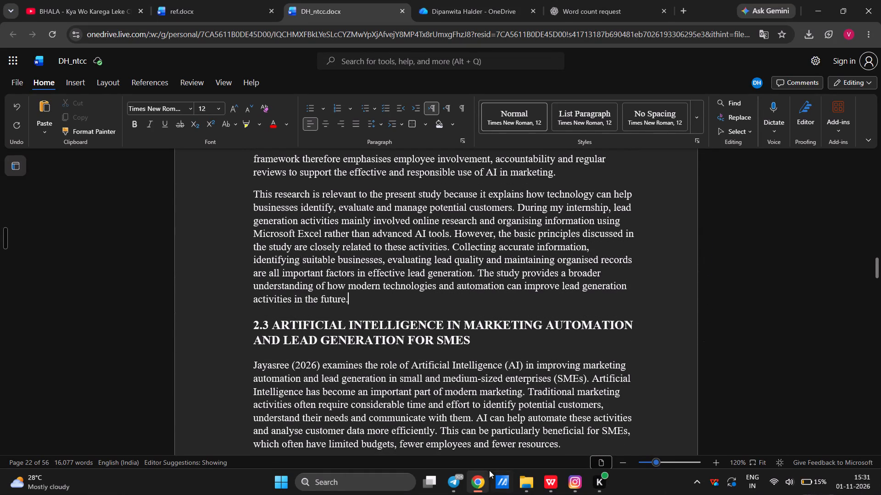
left_click(546, 483)
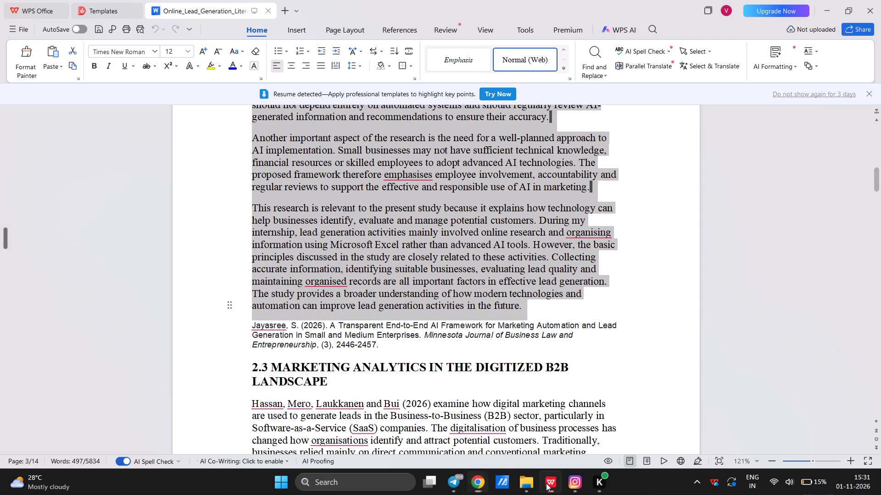
left_click(413, 277)
scroll(413, 277, "down", 2)
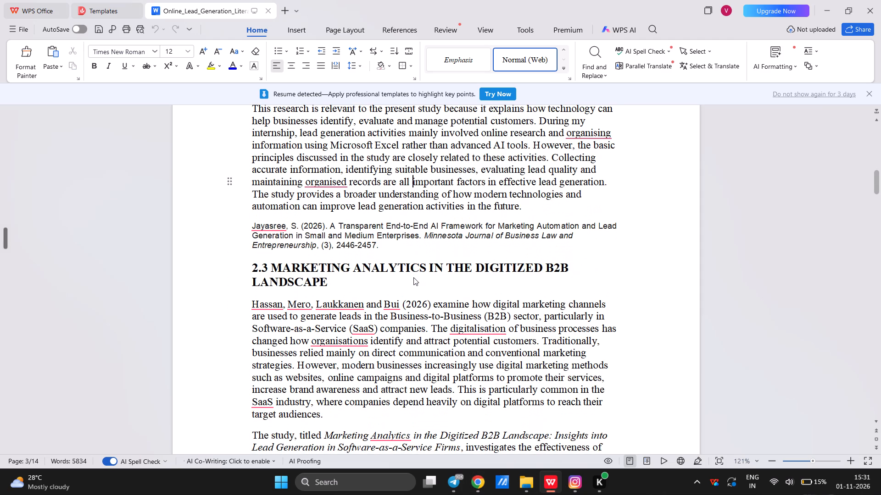
scroll(326, 324, "down", 1)
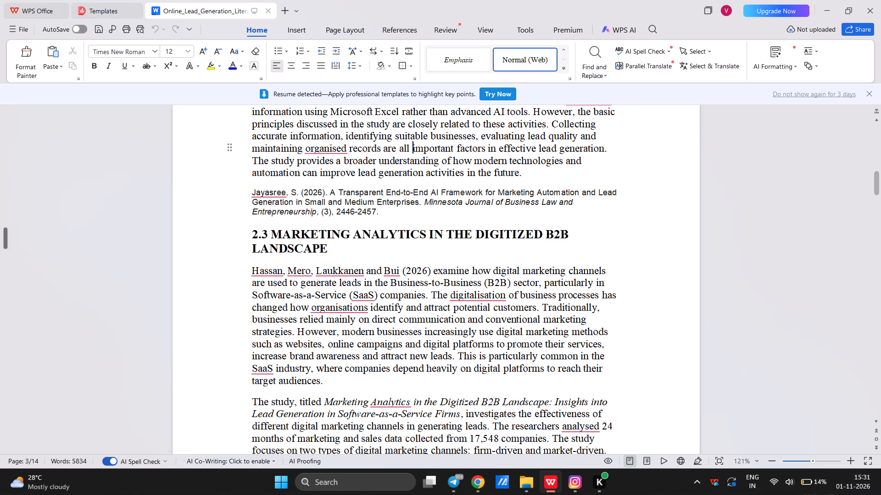
left_click(472, 447)
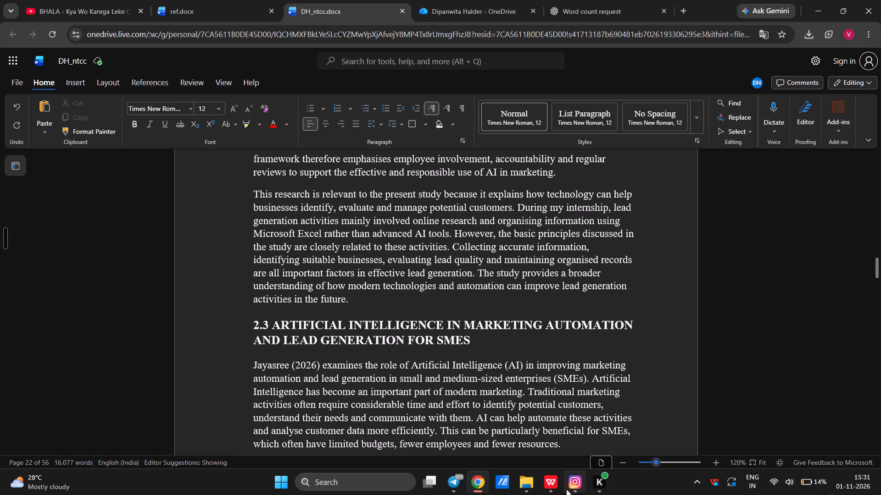
left_click(546, 485)
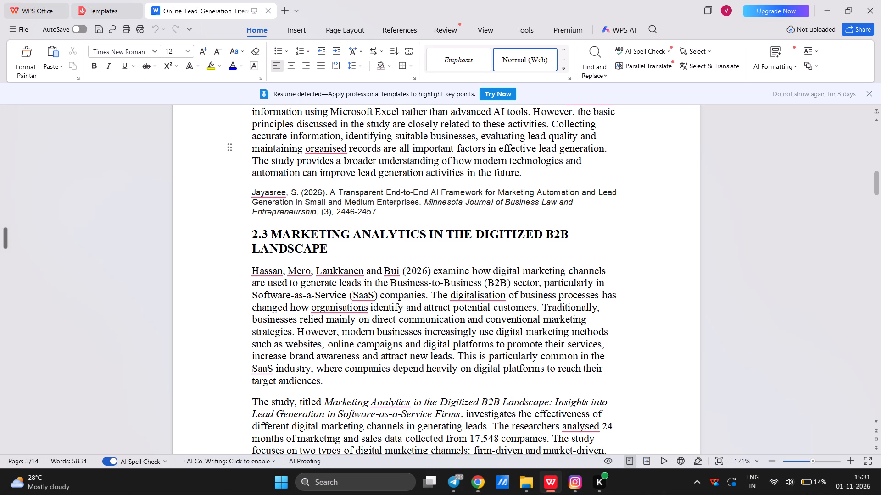
left_click_drag(268, 235, 329, 253)
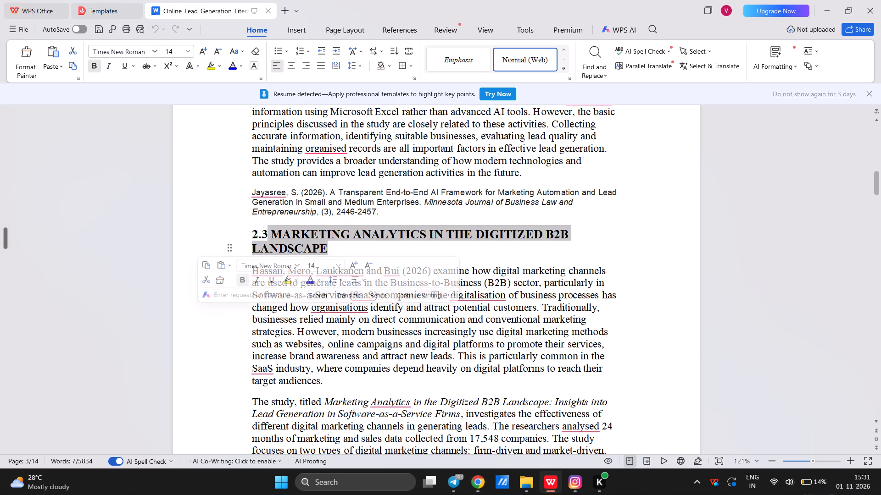
left_click_drag(252, 230, 343, 245)
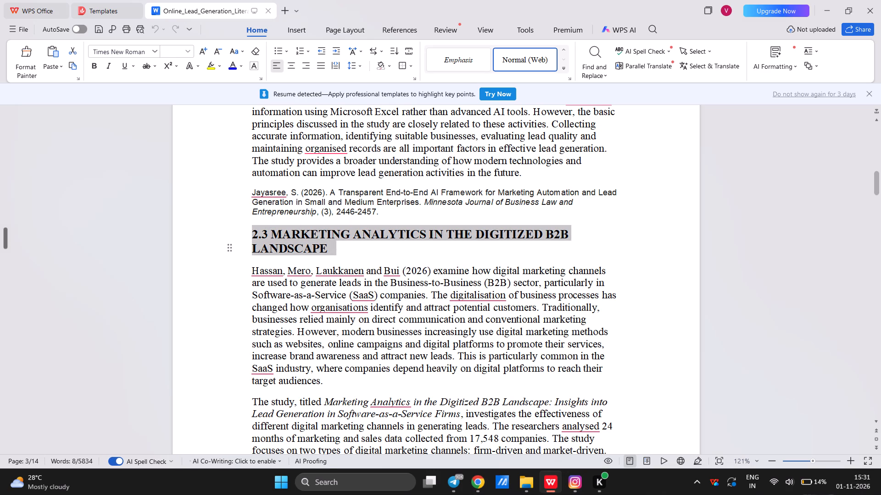
left_click(191, 48)
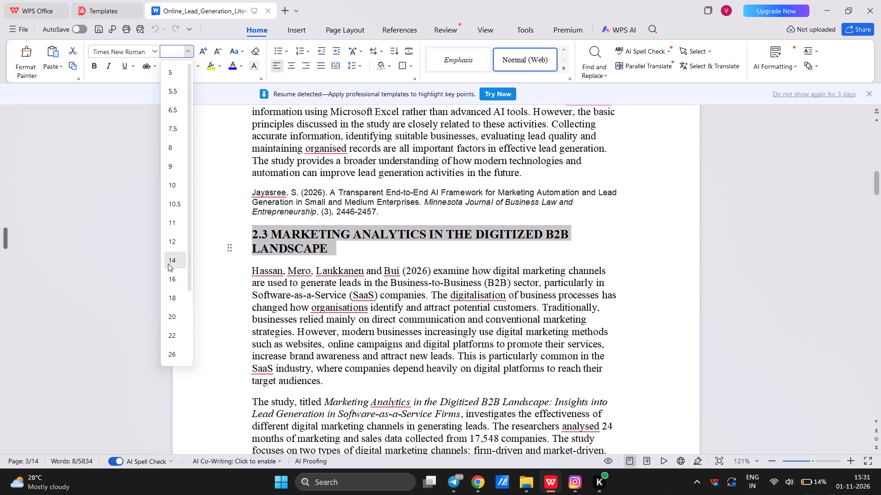
left_click(168, 264)
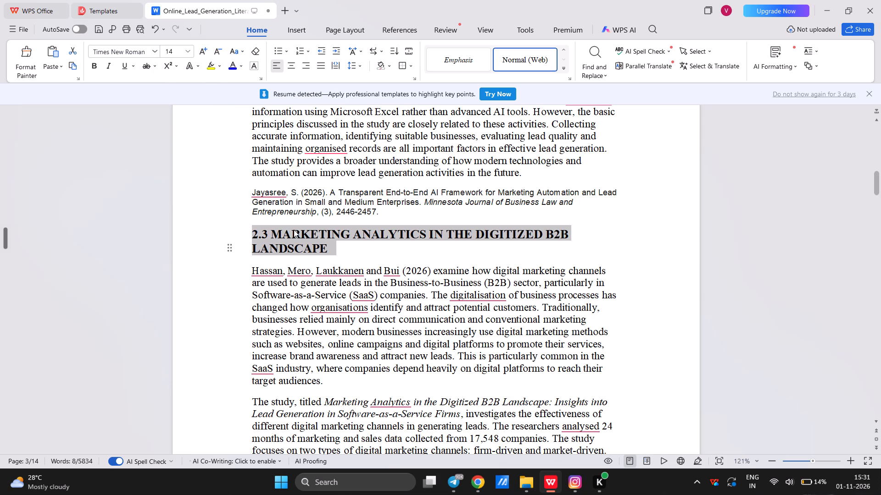
Copy the selected 2.3 heading, paste it over the DH_ntcc report's 2.3 heading in Chrome, and remove the extra empty line below it.
key("ctrl+c")
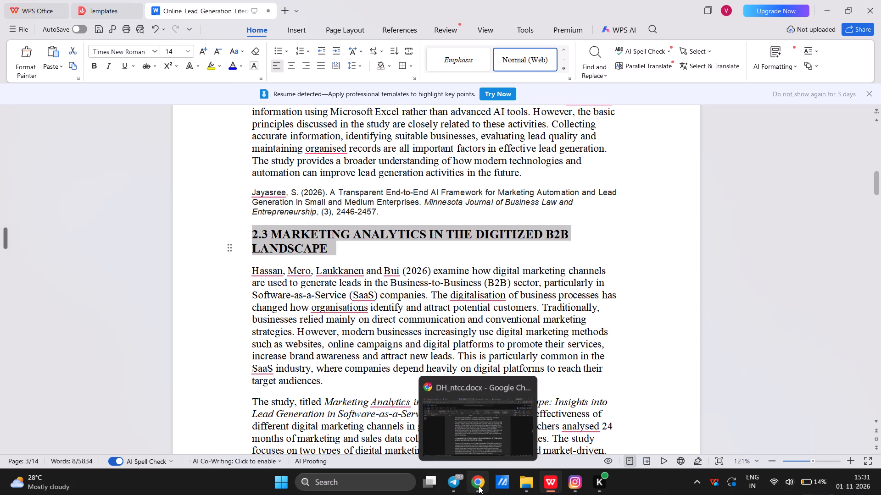
left_click(485, 429)
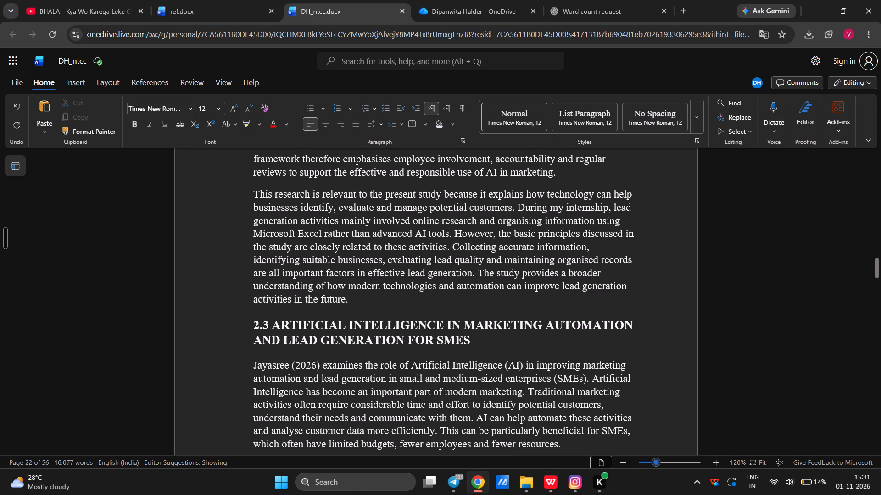
left_click_drag(251, 324, 410, 346)
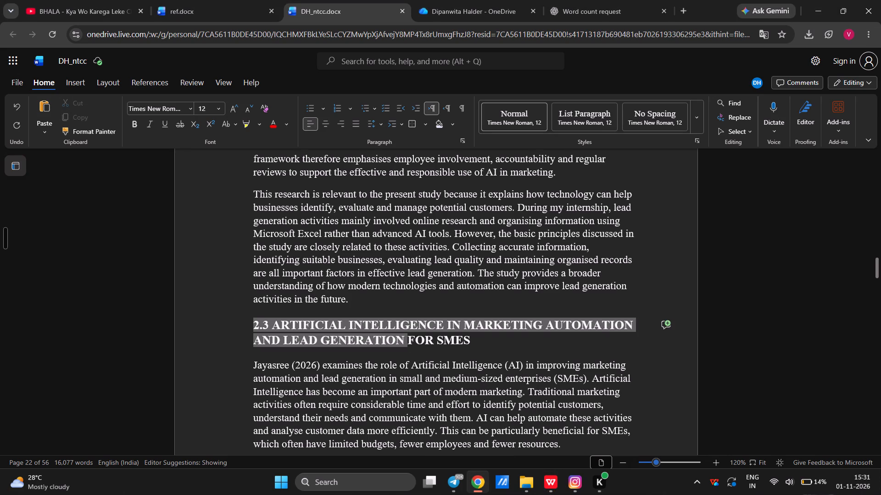
left_click_drag(410, 346, 473, 341)
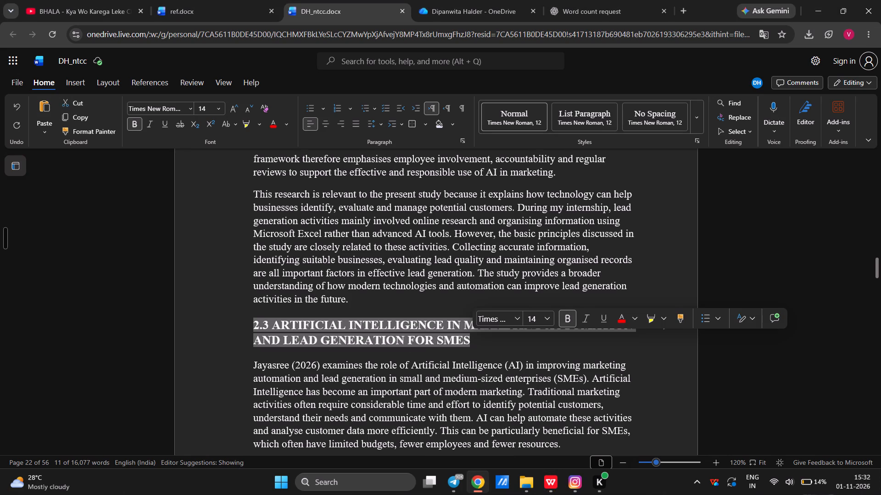
key("ctrl+v")
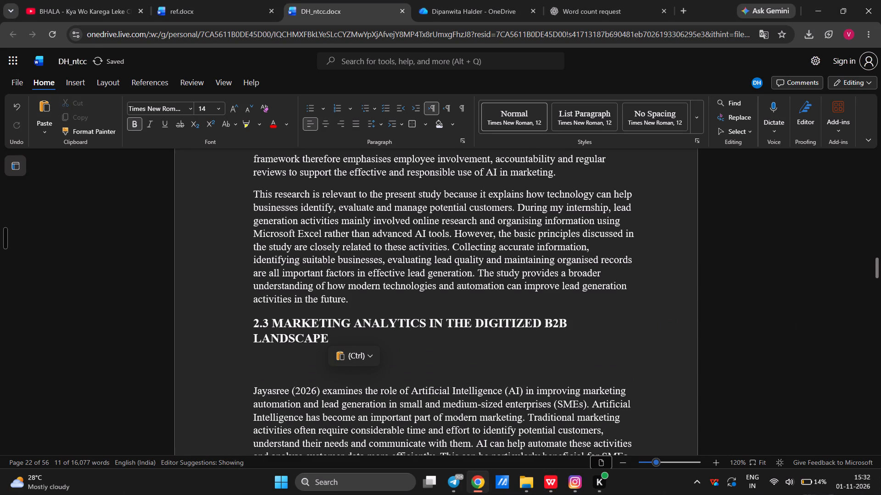
key("BackSpace")
Look back through the report's section 2.2 up to the end of section 2.1 and return to the 2.3 heading.
scroll(478, 343, "up", 4)
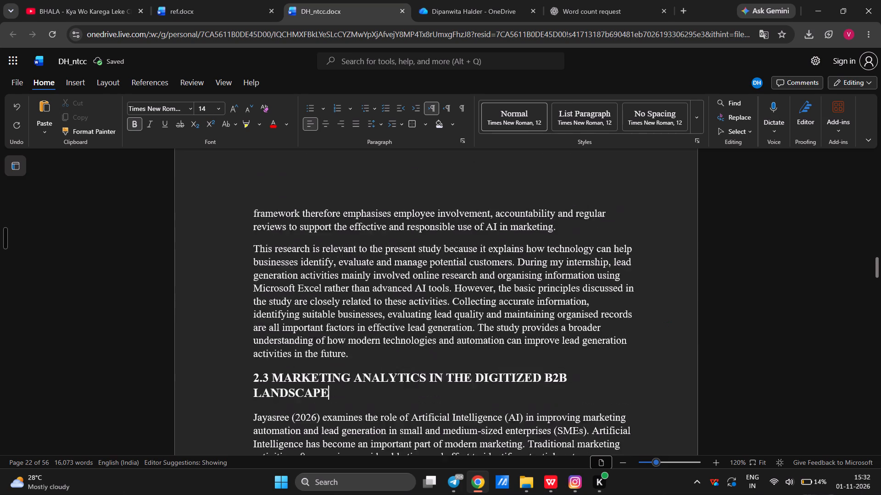
scroll(478, 343, "up", 7)
scroll(478, 343, "right", 2)
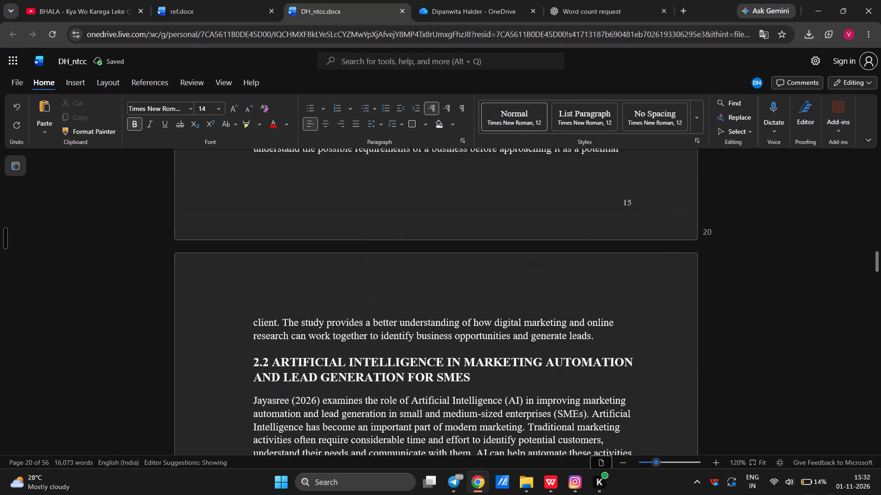
scroll(478, 343, "right", 1)
scroll(478, 343, "down", 4)
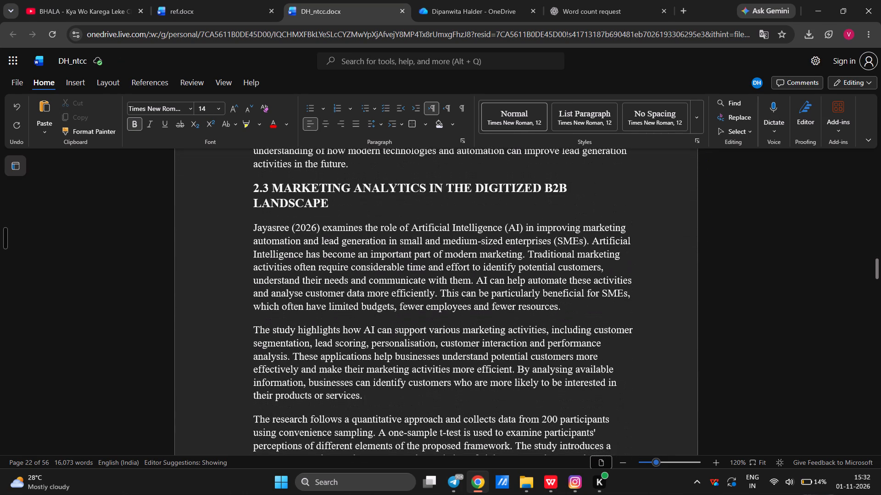
scroll(478, 343, "down", 1)
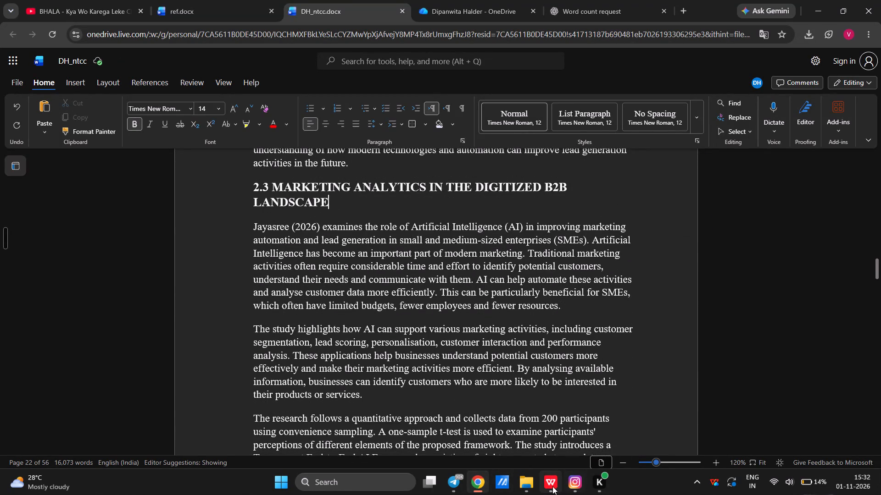
Switch to the WPS Office literature document and copy all section 2.3 body paragraphs, leaving out the reference entry below them.
left_click(552, 486)
left_click(362, 315)
scroll(362, 315, "down", 1)
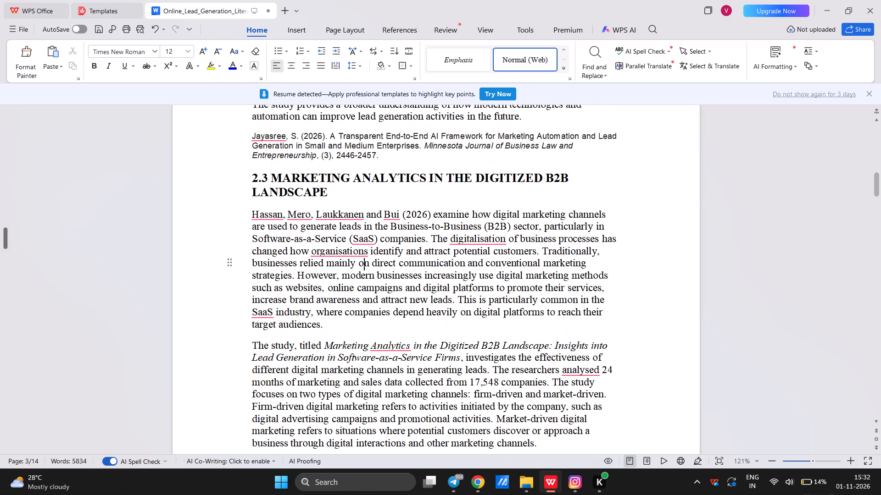
scroll(362, 315, "down", 1)
left_click_drag(251, 211, 406, 456)
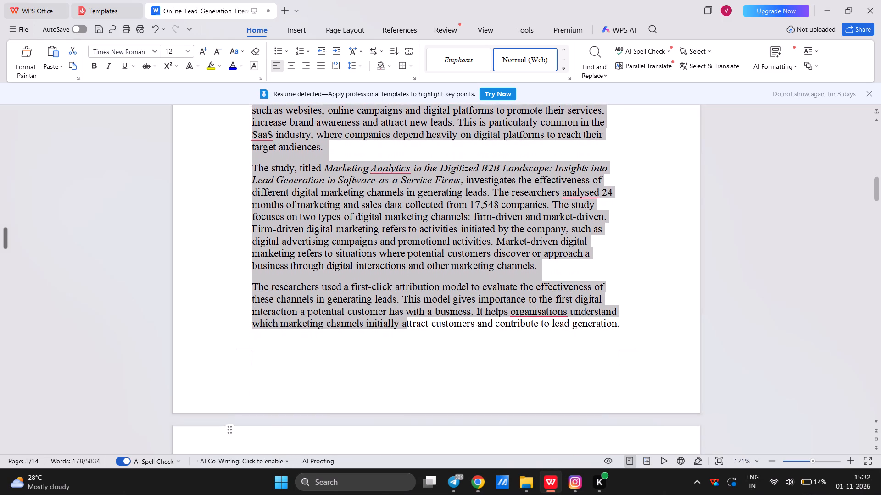
left_click_drag(406, 456, 401, 439)
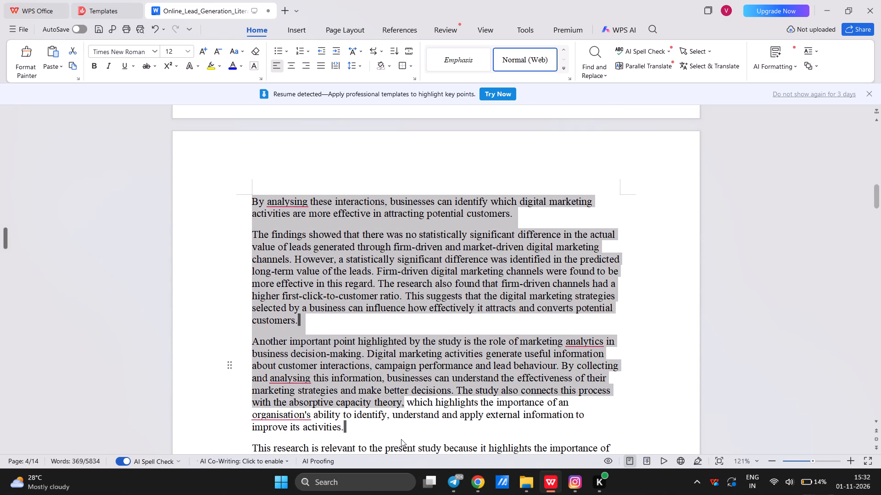
left_click_drag(401, 439, 412, 317)
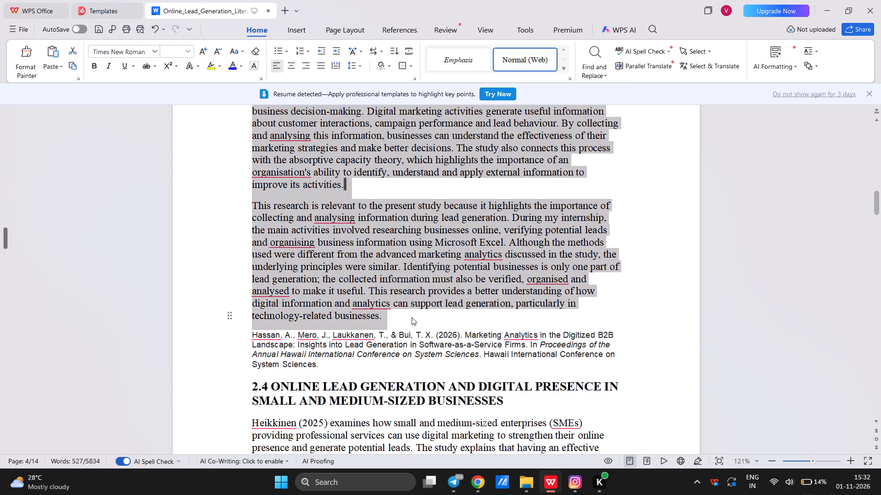
left_click_drag(412, 317, 382, 310)
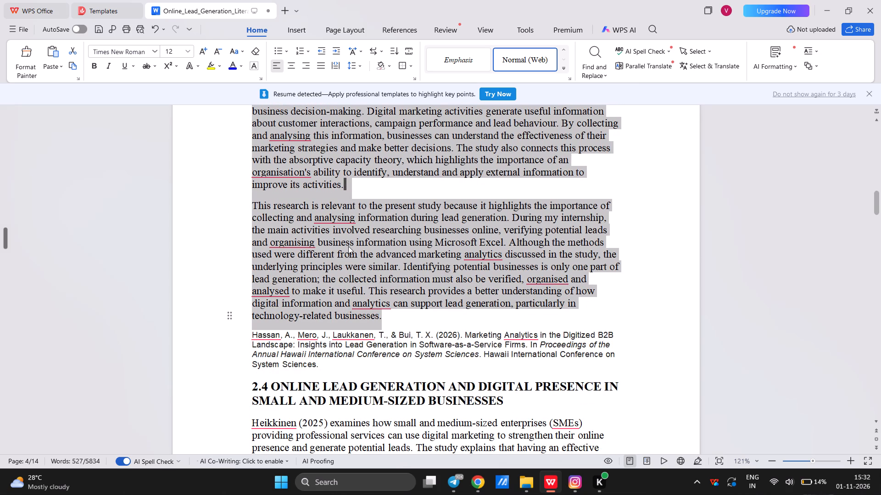
key("ctrl+c")
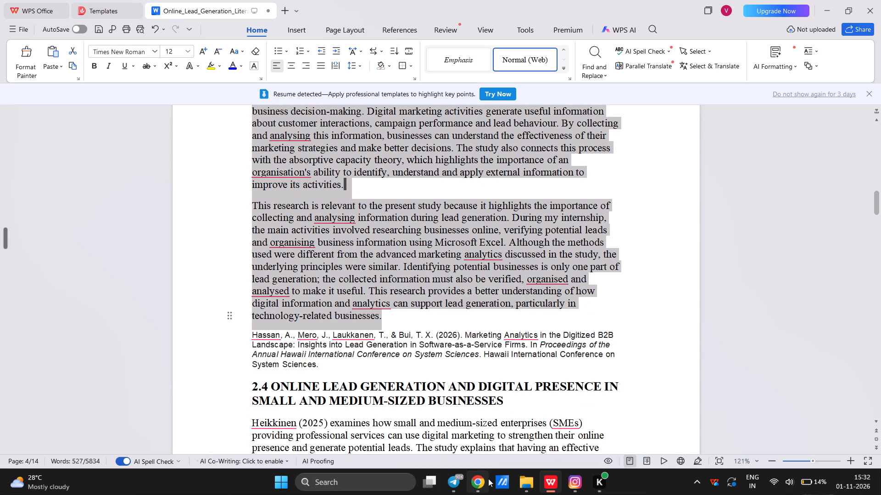
left_click(485, 483)
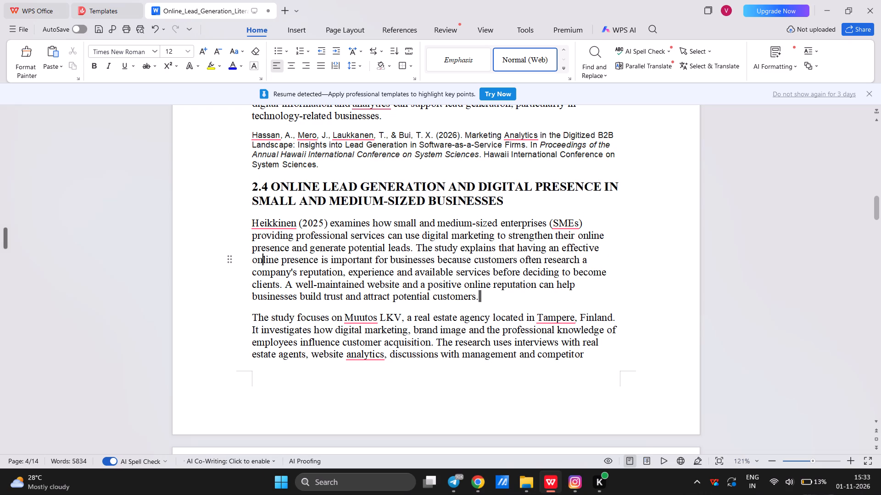
left_click_drag(249, 226, 512, 448)
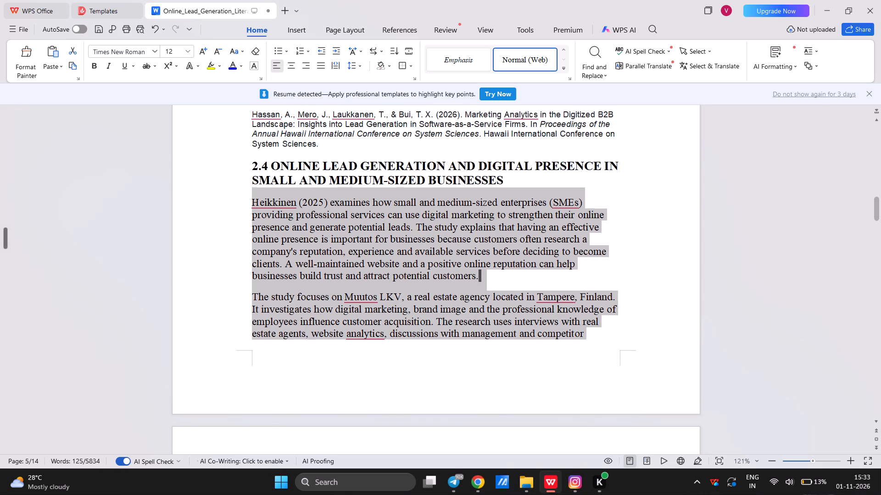
left_click_drag(512, 448, 512, 449)
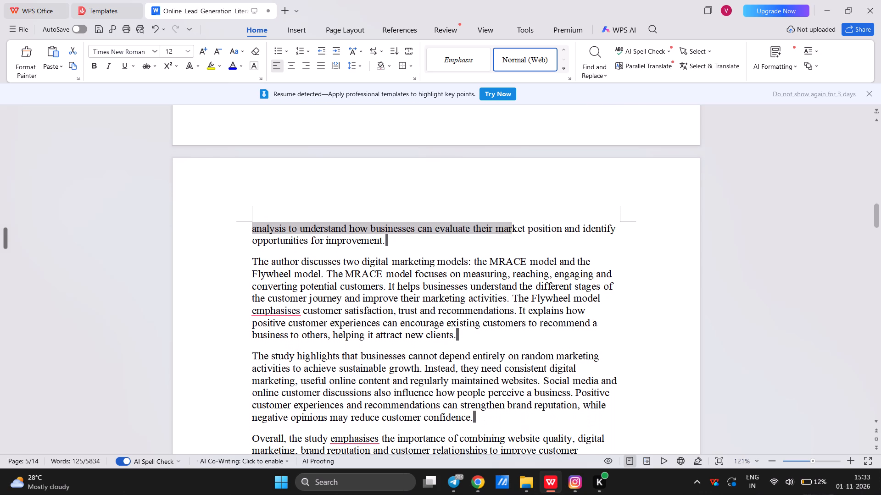
left_click_drag(512, 449, 424, 408)
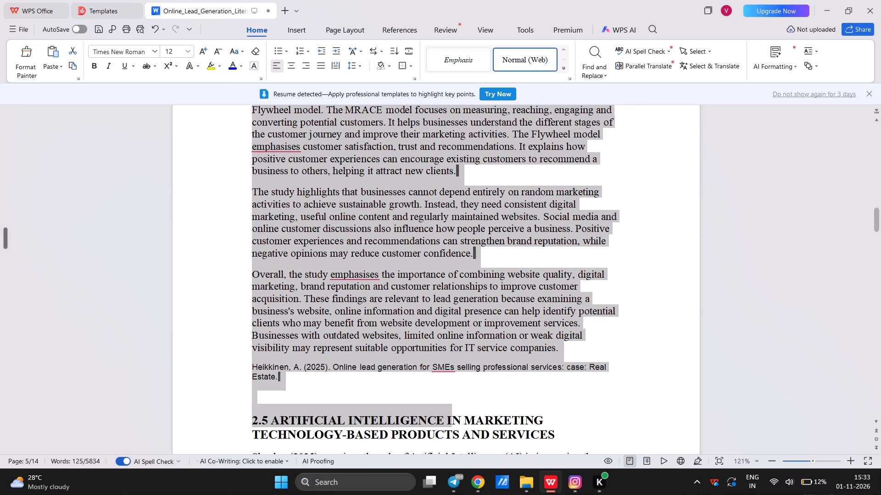
left_click_drag(424, 408, 559, 346)
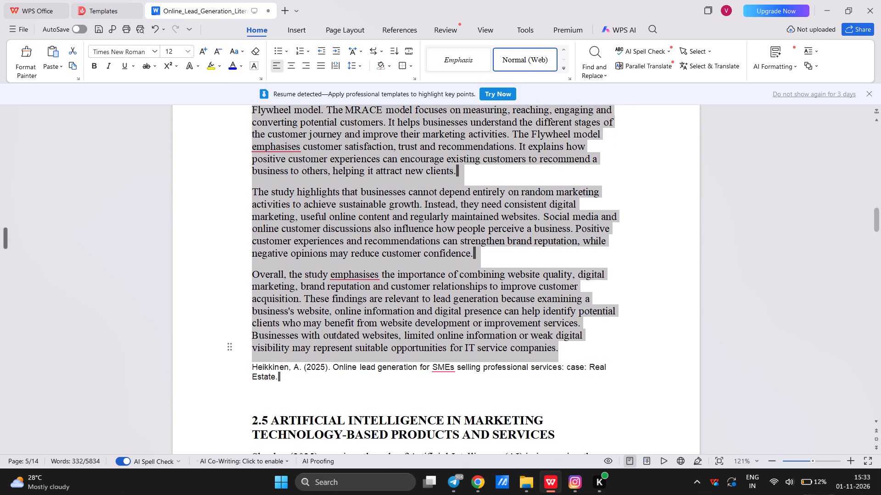
key("ctrl+c")
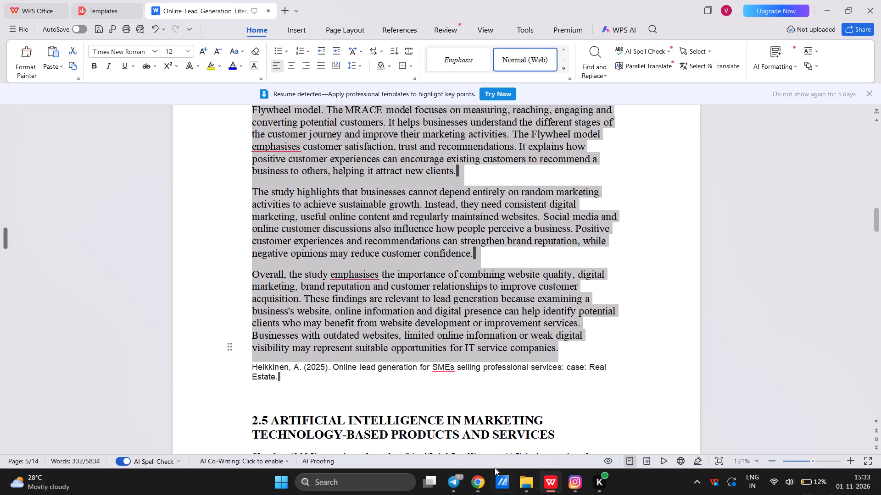
left_click(474, 489)
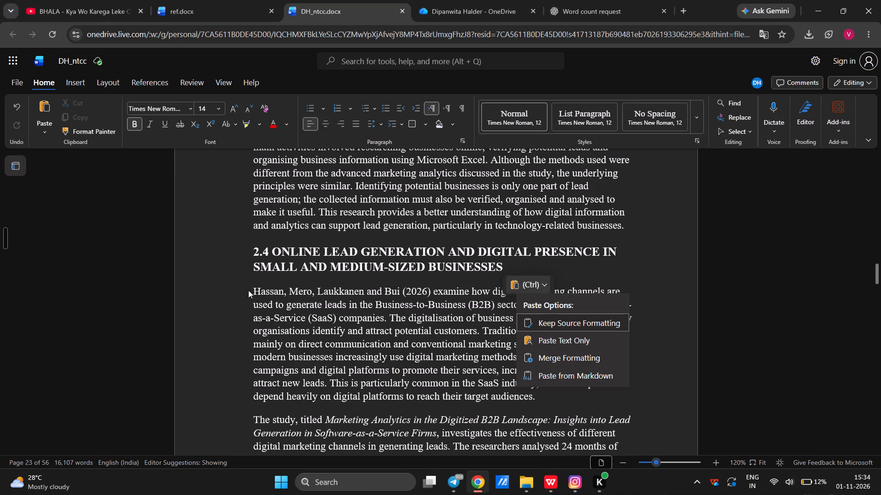
left_click_drag(249, 291, 295, 327)
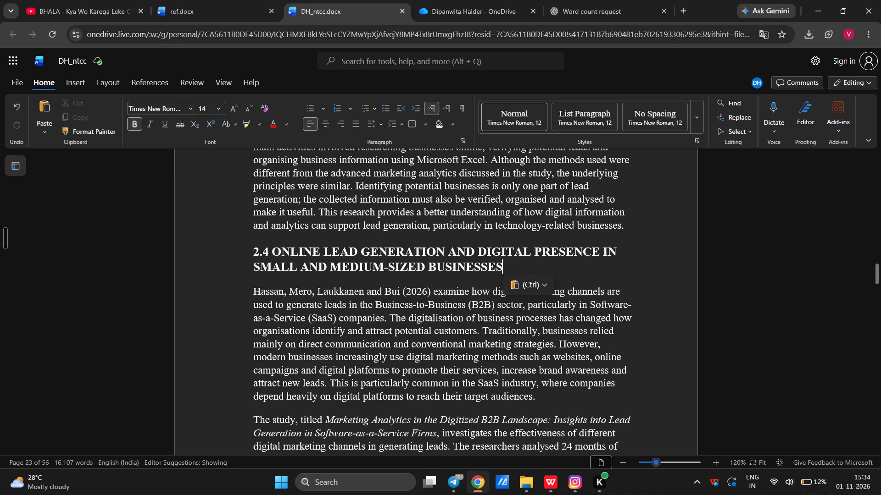
left_click(550, 484)
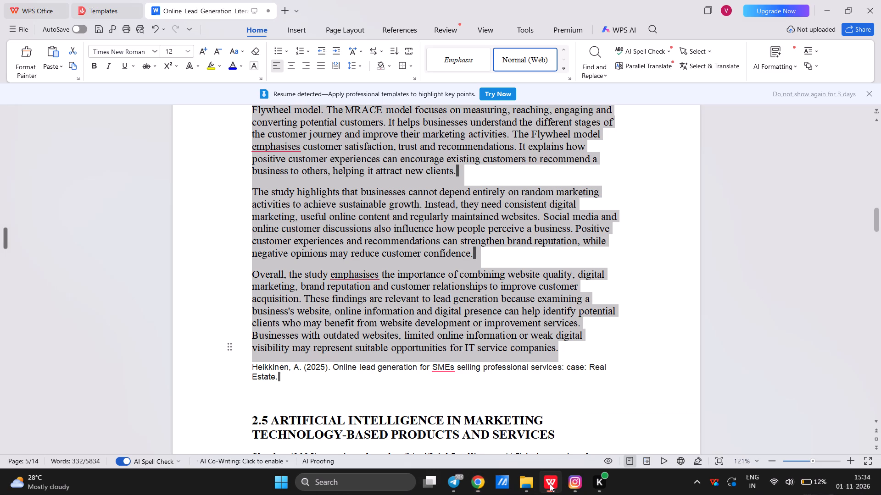
scroll(361, 253, "up", 4)
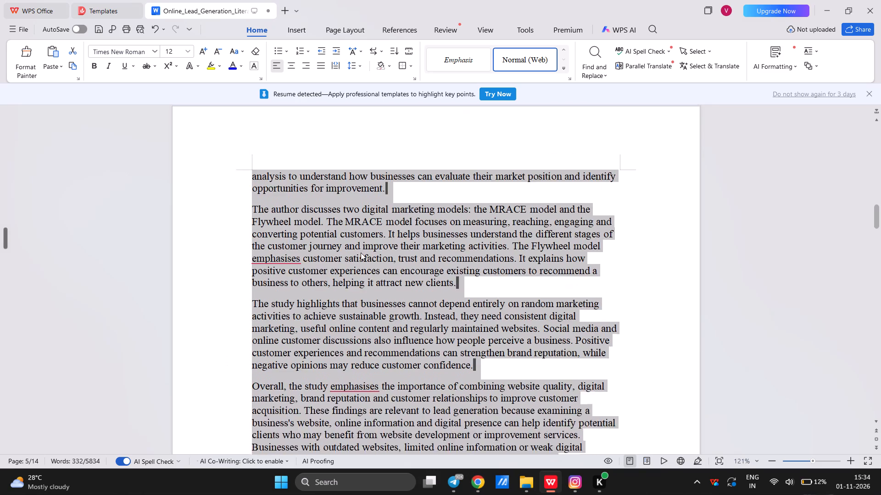
scroll(361, 253, "up", 4)
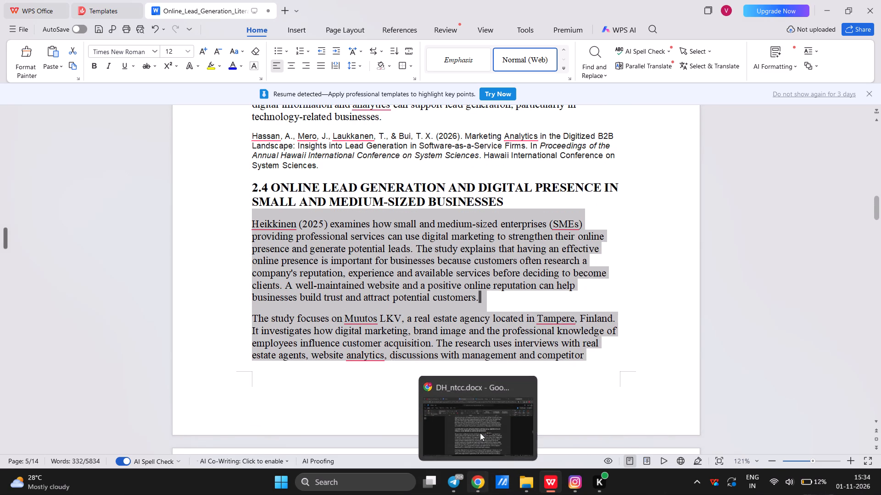
left_click(479, 421)
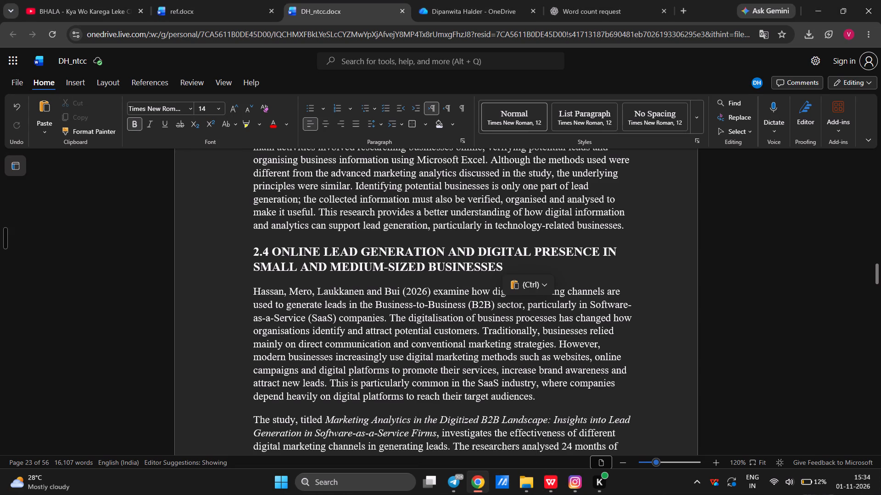
left_click(256, 290)
left_click_drag(250, 290, 605, 472)
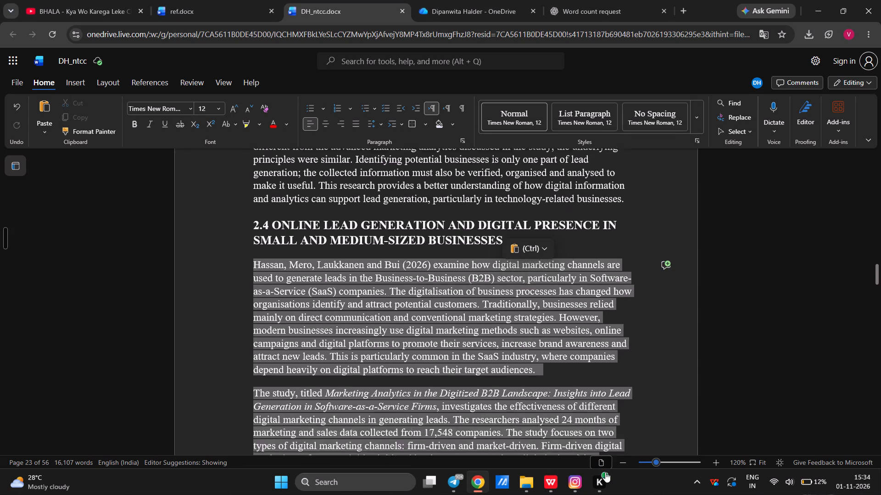
left_click_drag(605, 472, 653, 465)
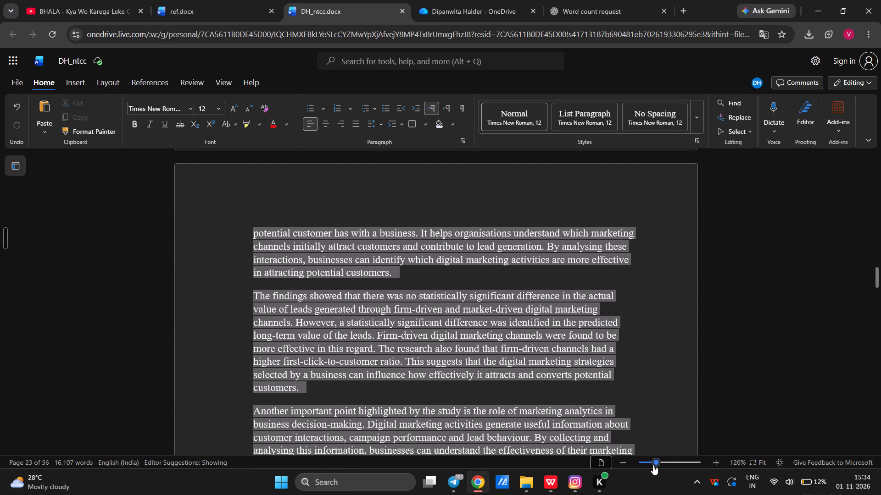
left_click_drag(653, 465, 620, 360)
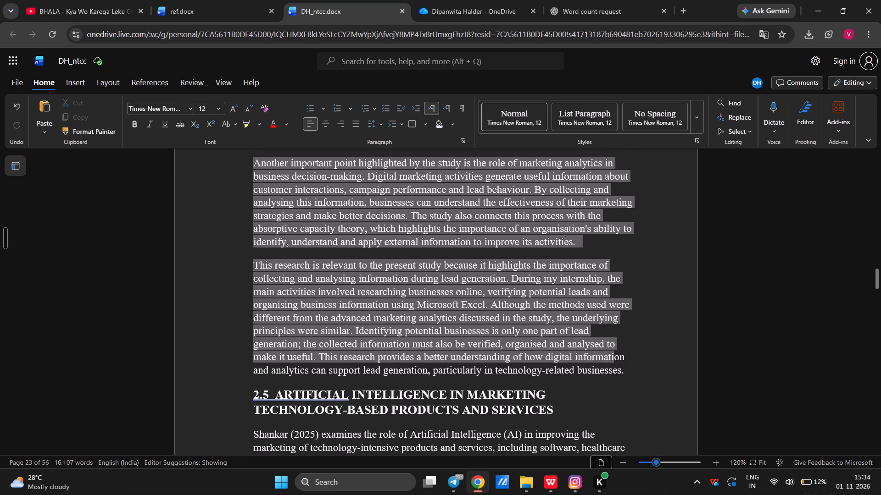
left_click_drag(620, 360, 627, 372)
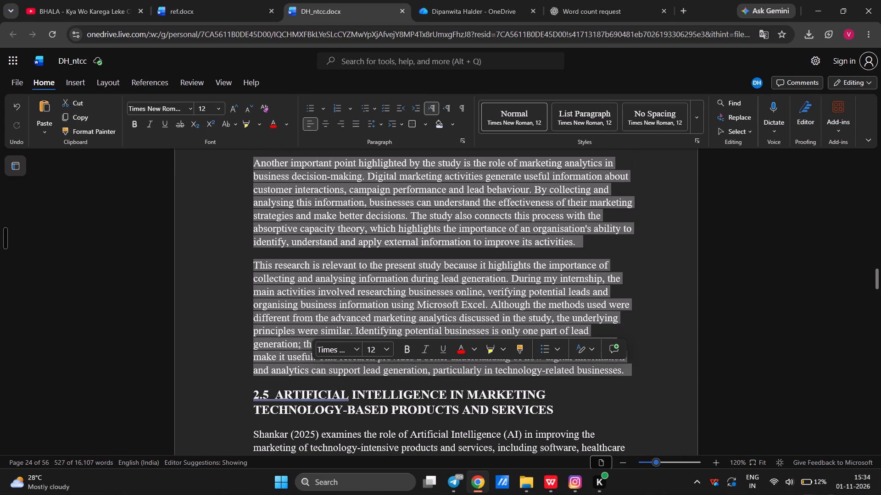
key("ctrl+v")
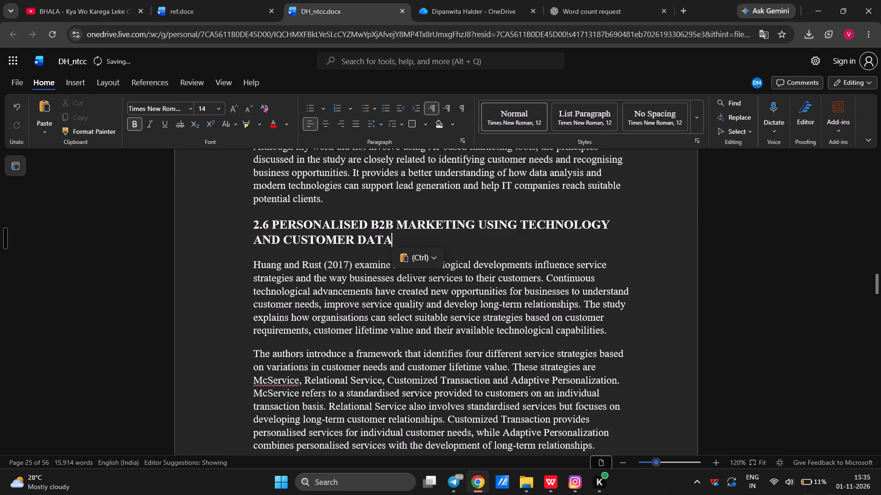
In the WPS Office literature document, copy all section 2.6 body paragraphs, leaving out the reference entry at the end.
left_click(554, 485)
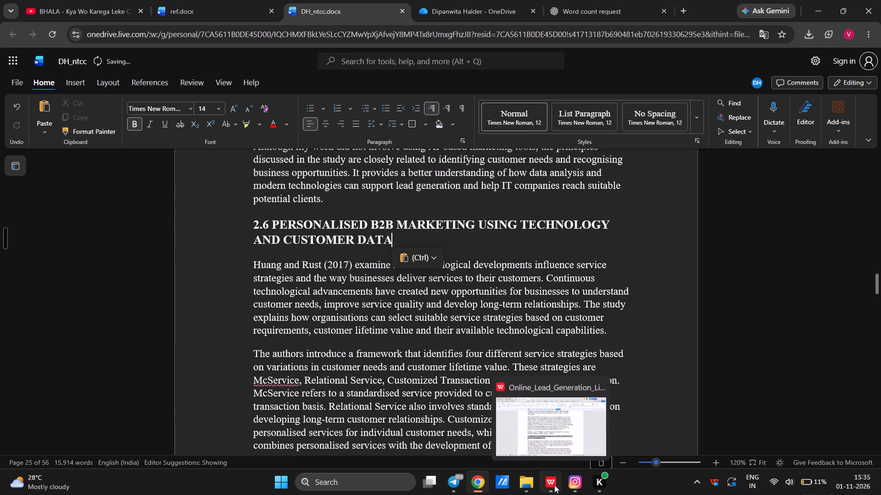
left_click(251, 344)
scroll(251, 344, "down", 1)
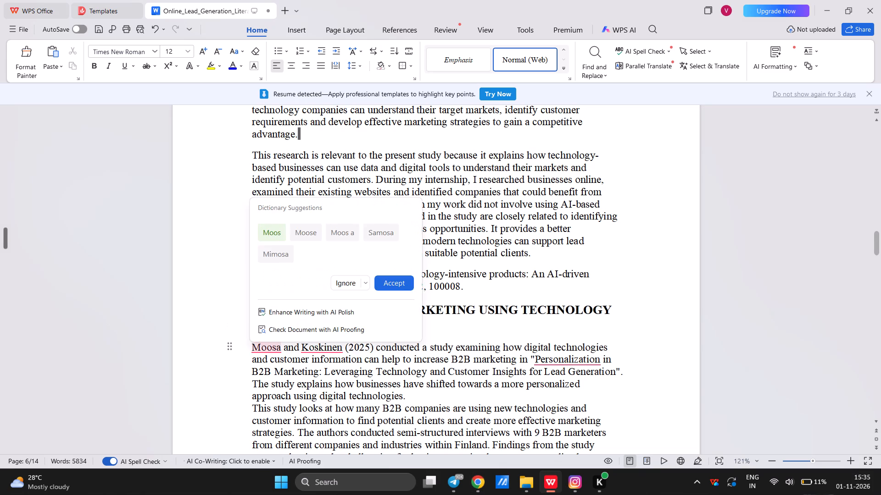
scroll(251, 344, "down", 3)
left_click(256, 196)
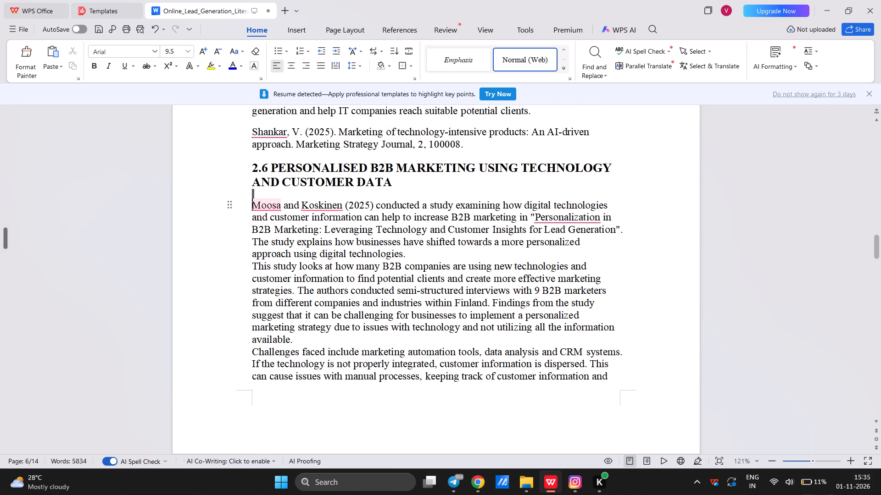
left_click_drag(249, 210, 296, 218)
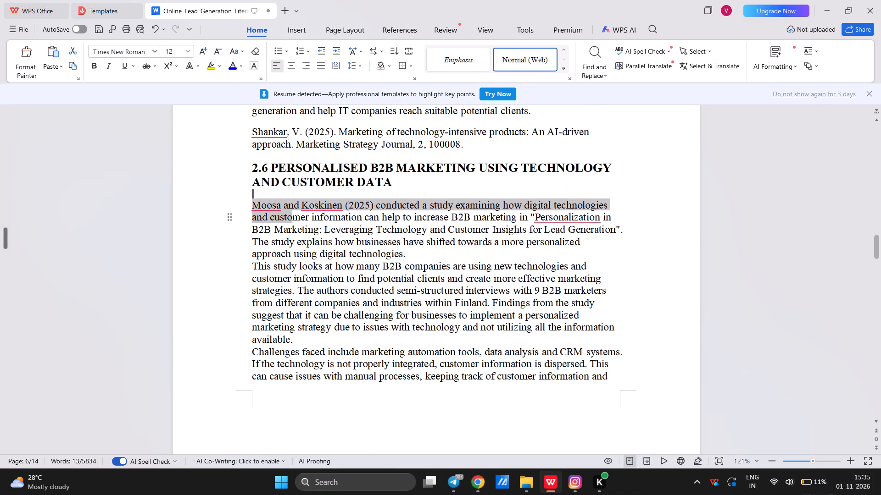
left_click_drag(296, 218, 585, 346)
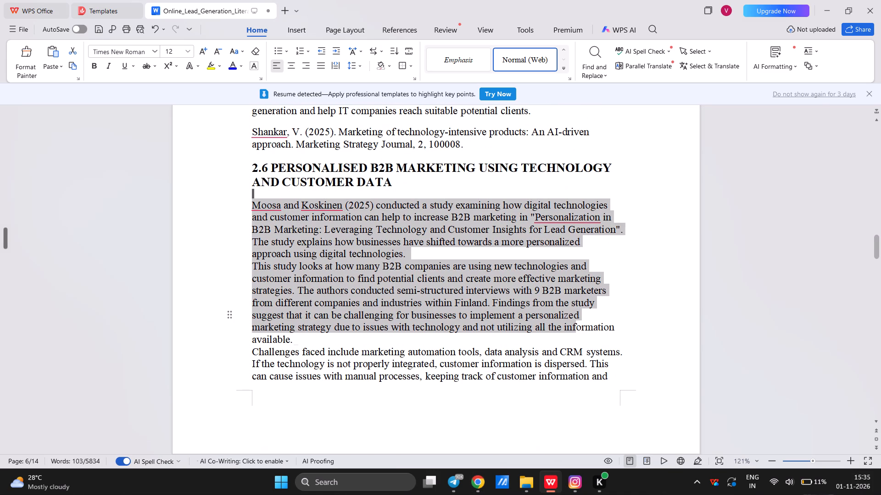
left_click_drag(585, 346, 595, 452)
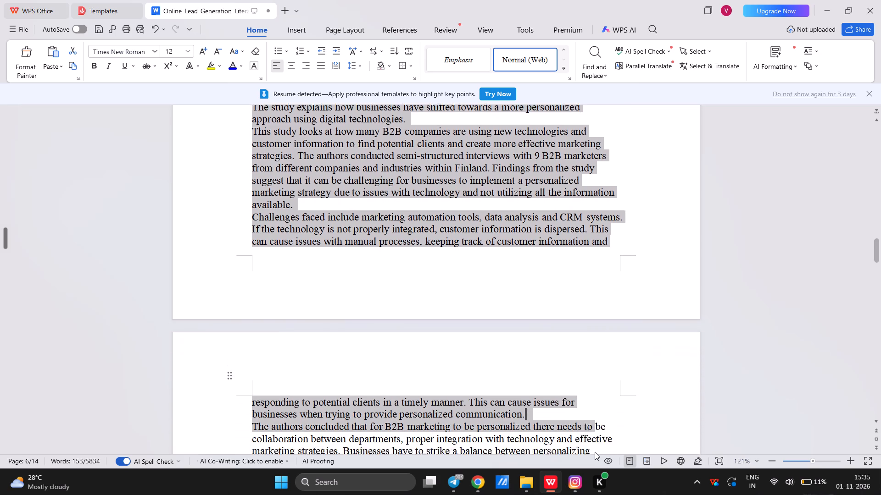
left_click_drag(595, 452, 493, 390)
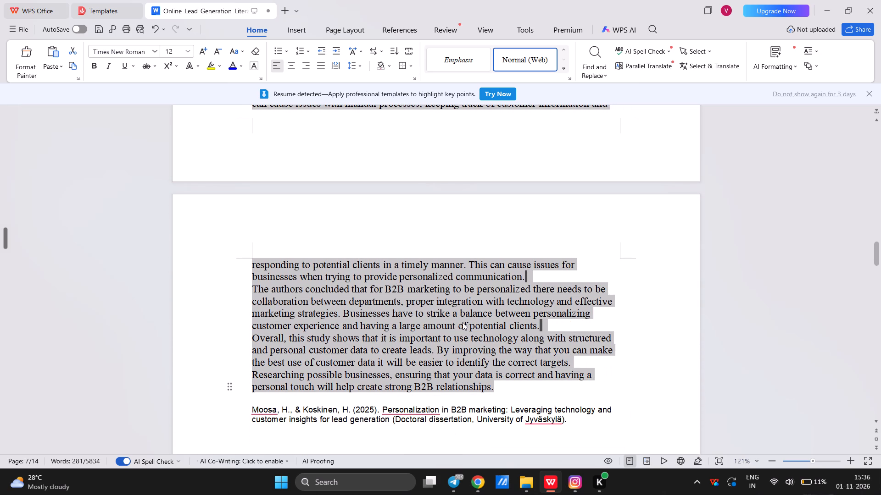
key("ctrl+c")
Switch to the DH_ntcc report in Chrome and replace all body paragraphs under the 2.6 heading with the copied section 2.6 text.
left_click(480, 478)
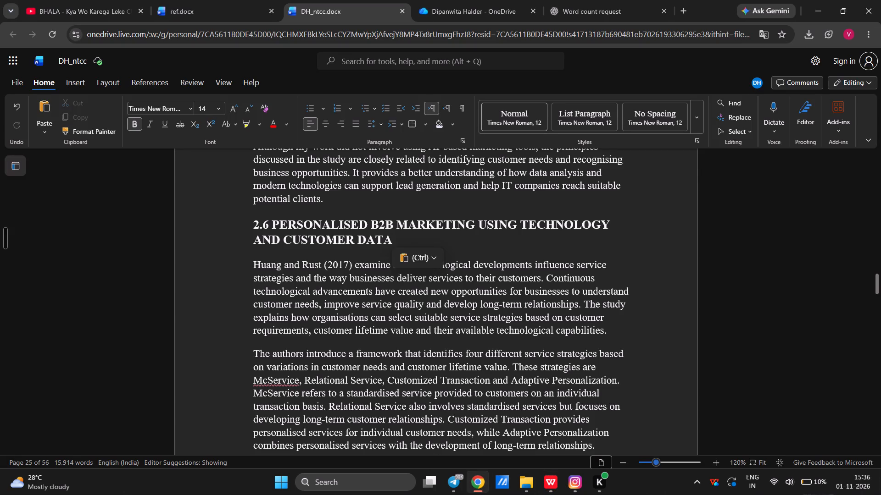
scroll(251, 273, "down", 2)
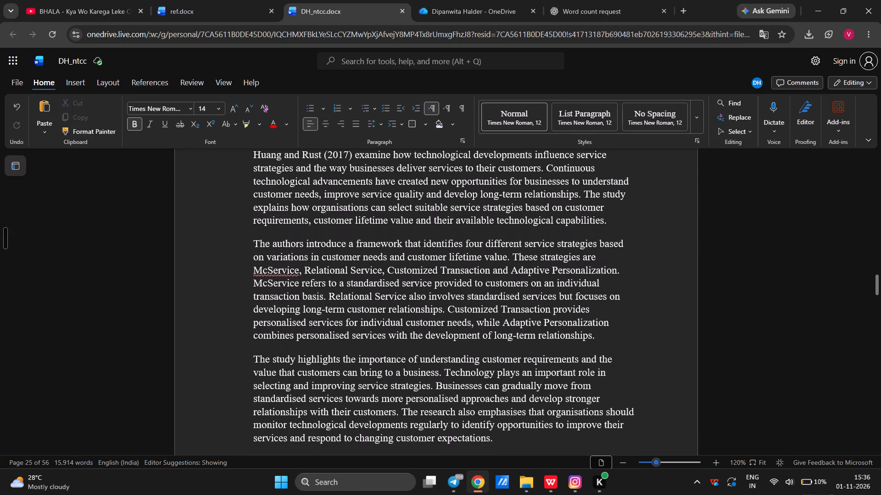
scroll(251, 273, "down", 7)
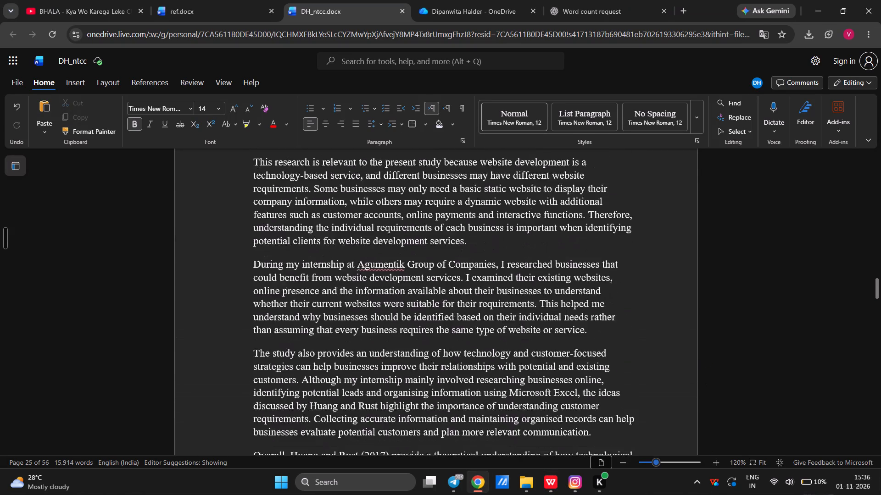
scroll(251, 273, "down", 2)
scroll(251, 273, "up", 2)
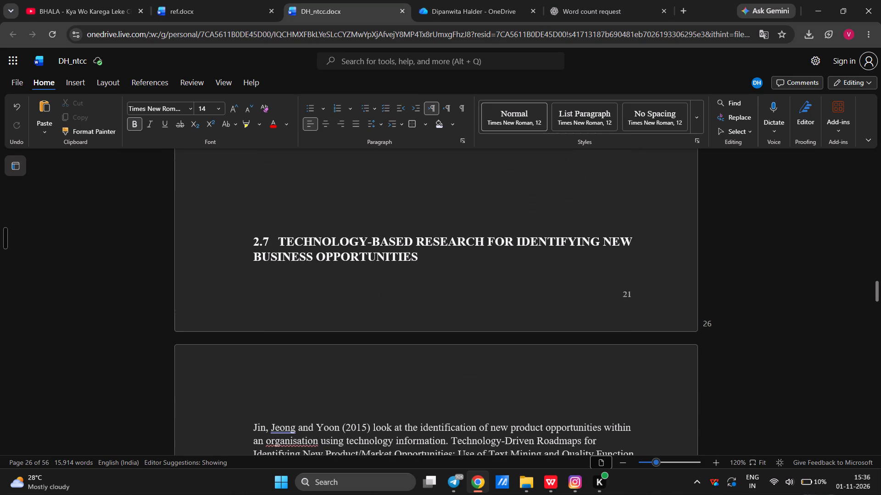
scroll(251, 273, "up", 9)
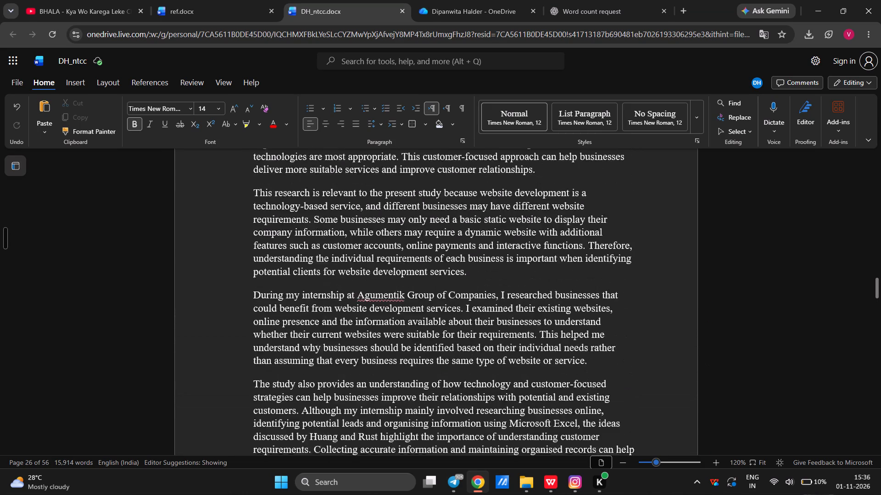
scroll(251, 273, "up", 4)
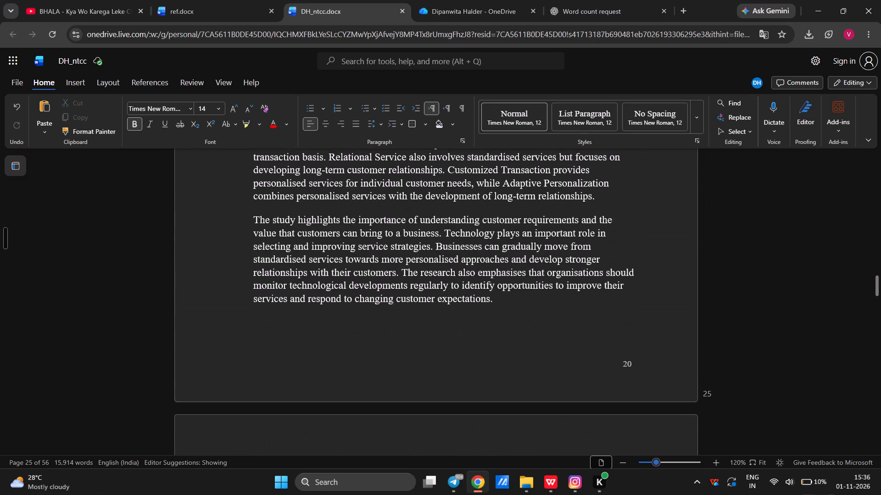
scroll(251, 273, "up", 3)
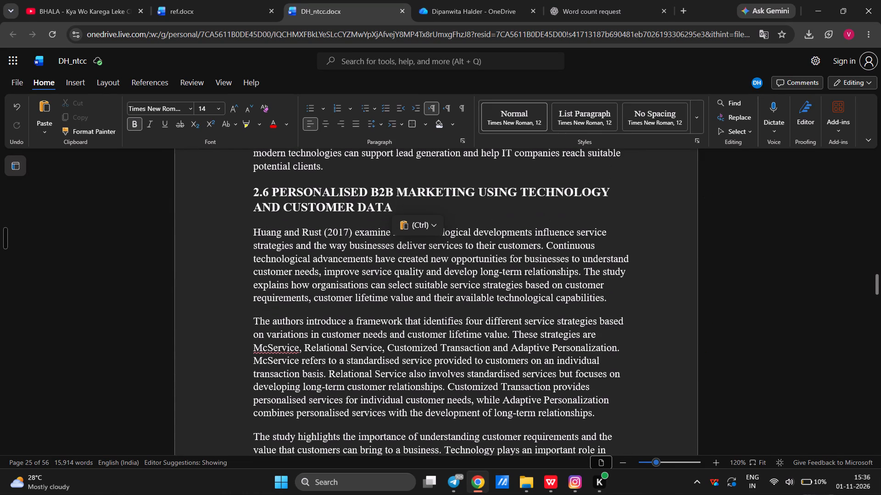
left_click_drag(253, 229, 300, 259)
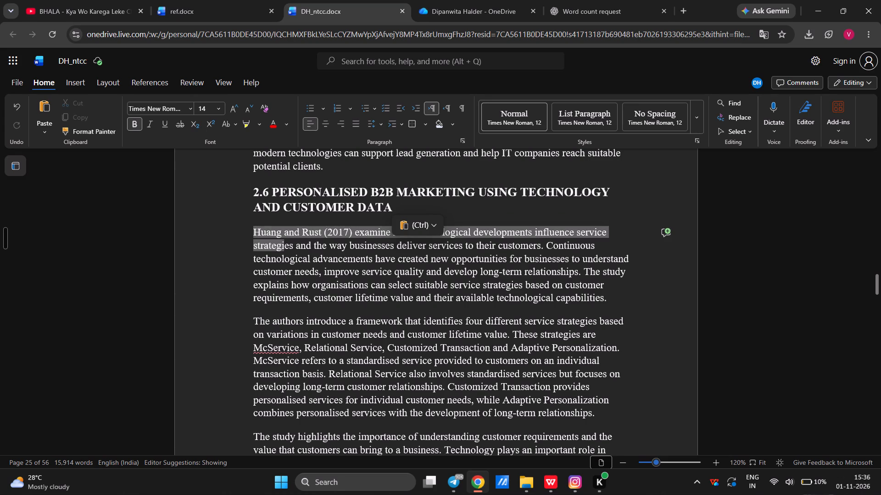
left_click_drag(300, 259, 555, 445)
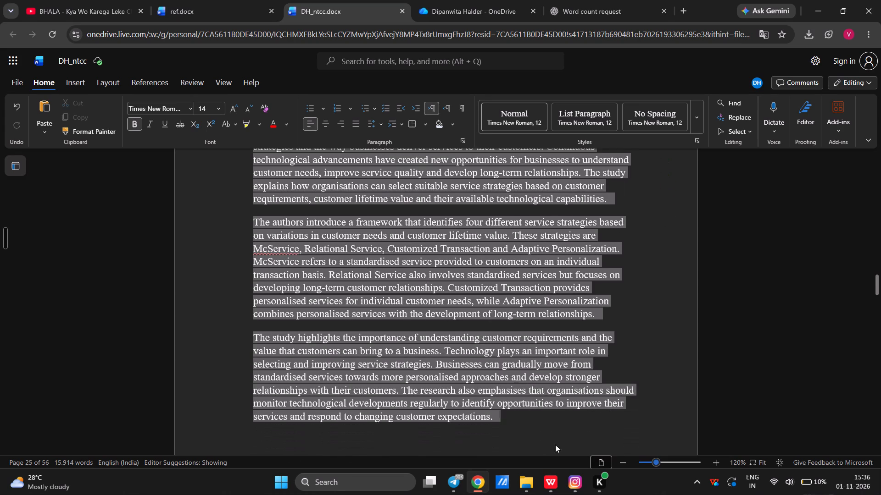
left_click_drag(555, 445, 533, 462)
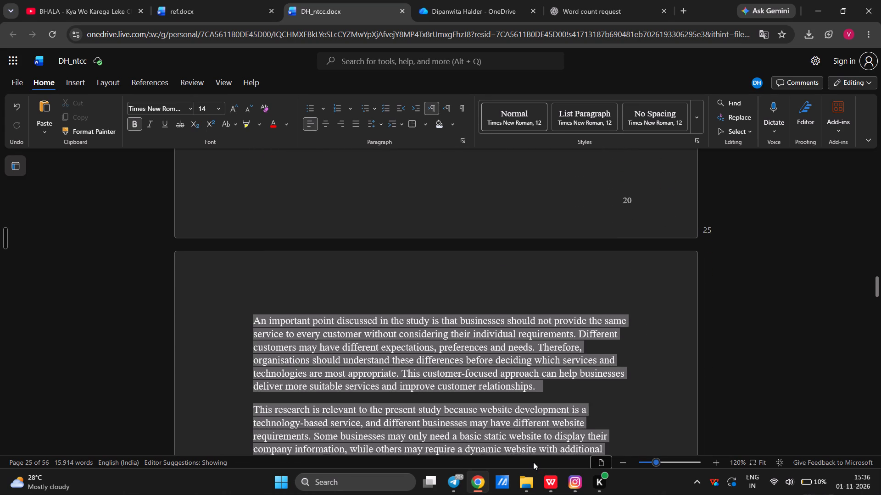
left_click_drag(533, 462, 531, 445)
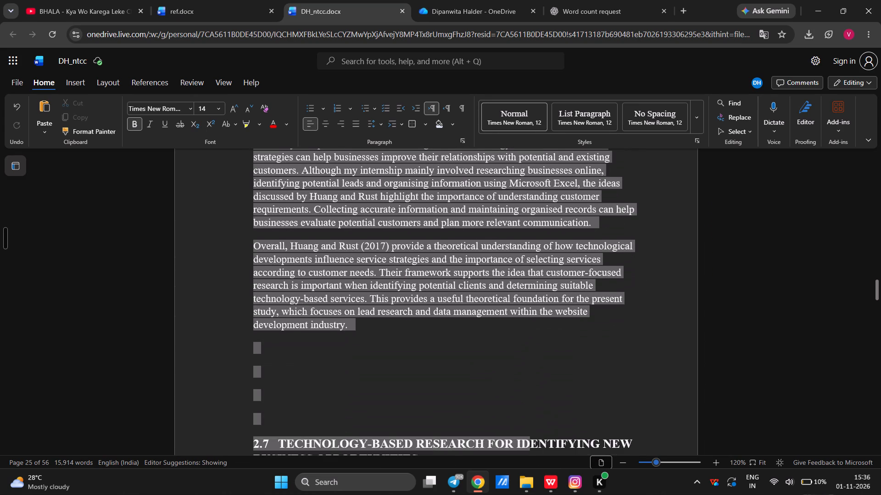
left_click_drag(531, 445, 392, 323)
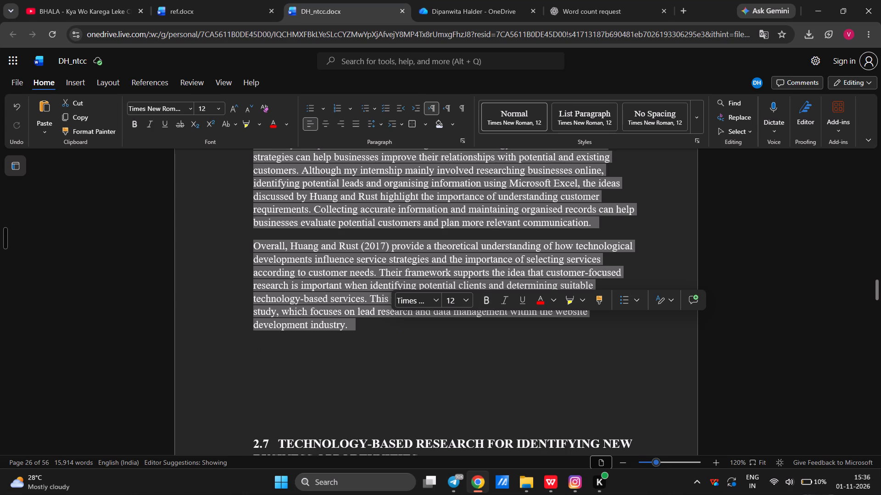
key("ctrl+v")
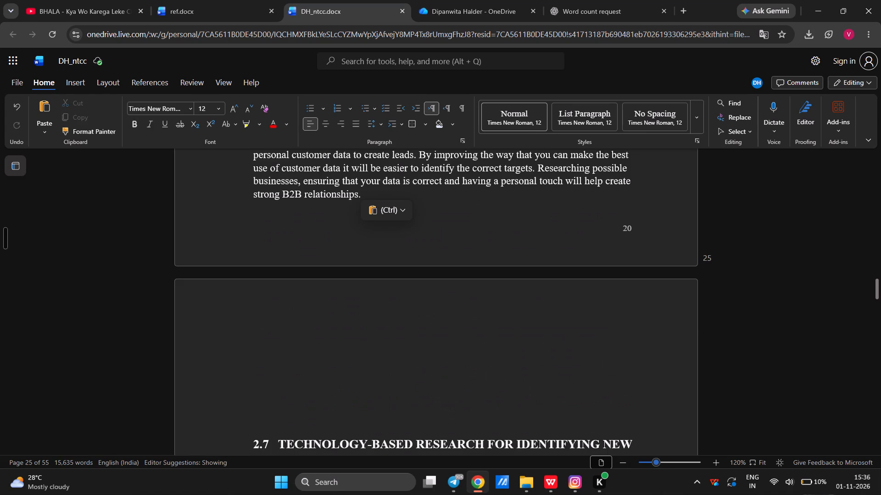
Delete the blank paragraphs between the end of the section 2.6 text and the 2.7 heading.
left_click(272, 430)
key("BackSpace")
key("BackSpace")
key("BackSpace")
key("BackSpace")
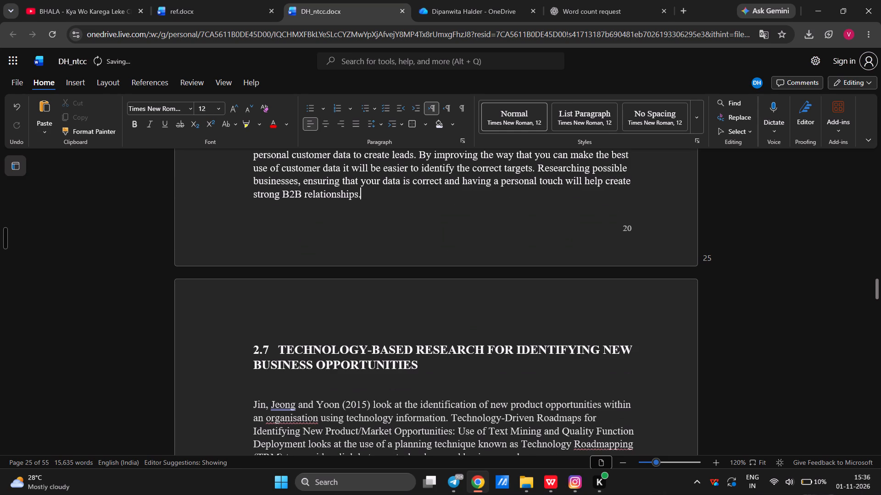
key("BackSpace")
In the WPS Office literature document, copy the heading "2.7 THE APPLICATION OF DYNAMIC WEB PAGES IN E-COMMERCE".
left_click(551, 494)
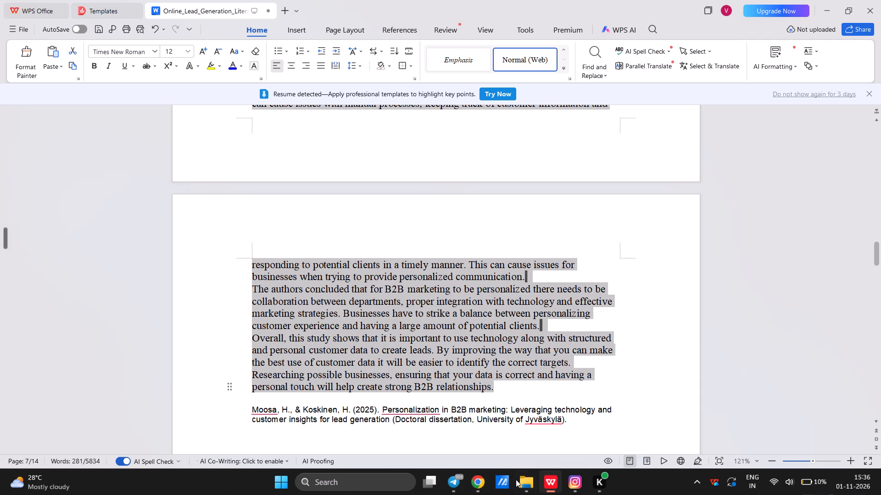
left_click(351, 273)
scroll(351, 273, "down", 4)
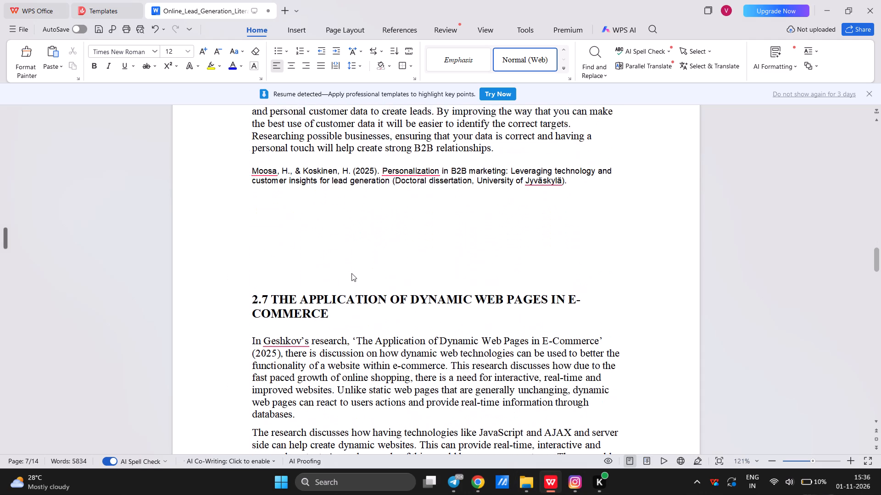
scroll(351, 273, "down", 1)
left_click_drag(252, 281, 272, 285)
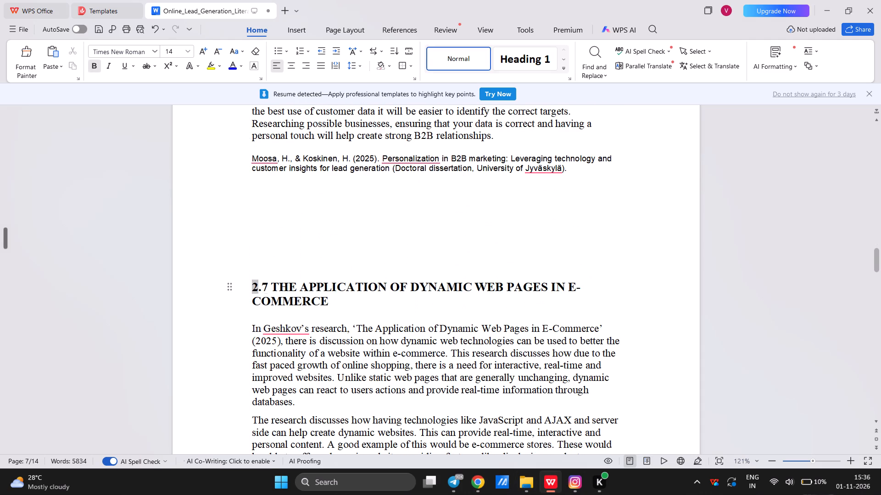
left_click_drag(272, 285, 351, 304)
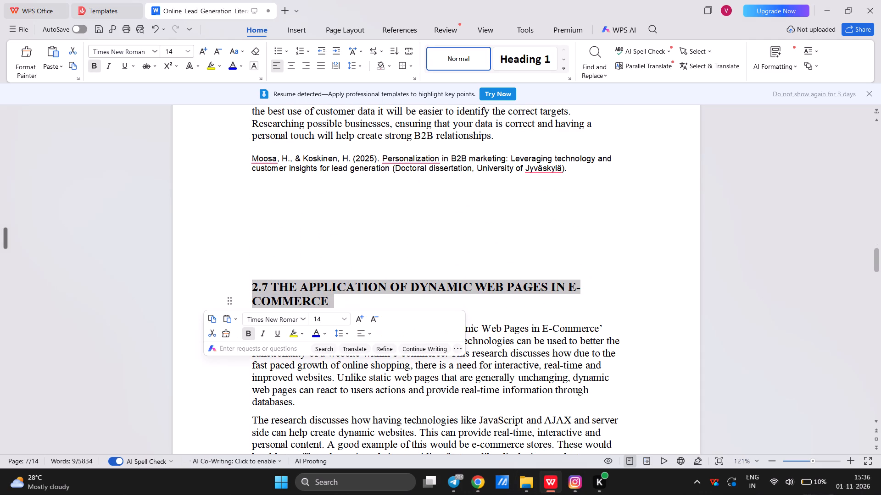
key("ctrl+c")
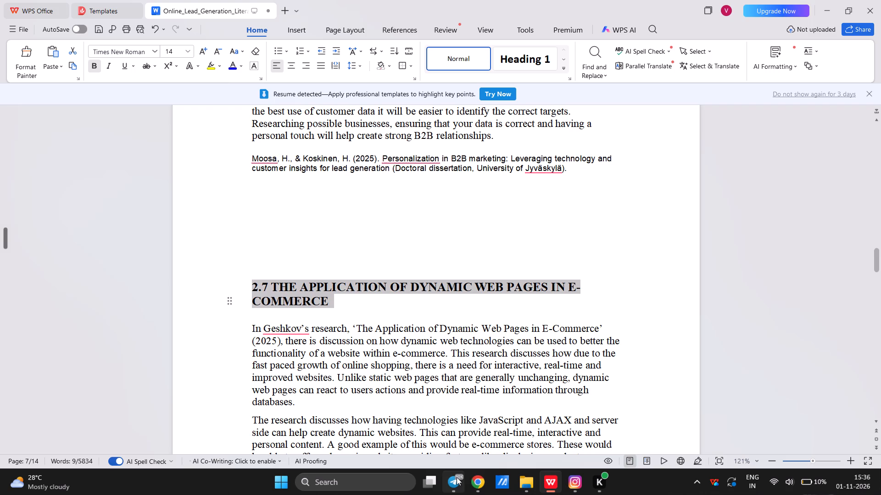
Switch to the DH_ntcc report in Chrome and replace its 2.7 heading with the copied one, keeping one blank line below it.
left_click(475, 483)
left_click_drag(252, 346, 423, 368)
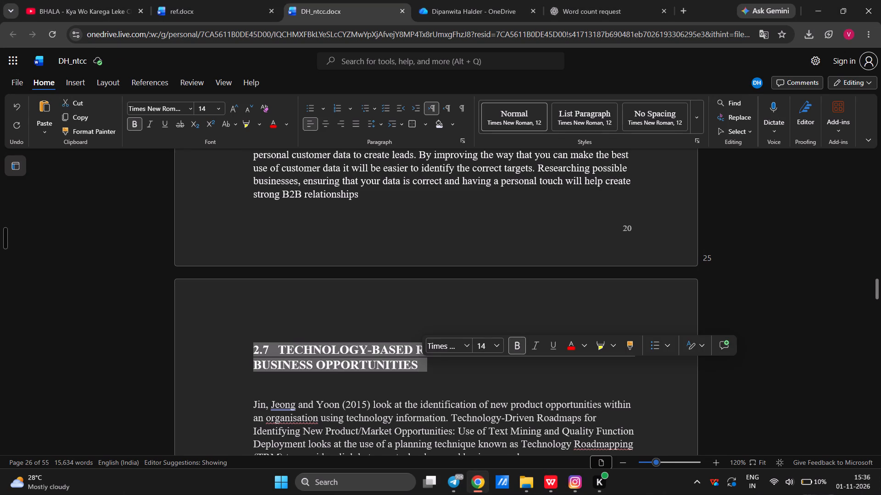
key("ctrl+v")
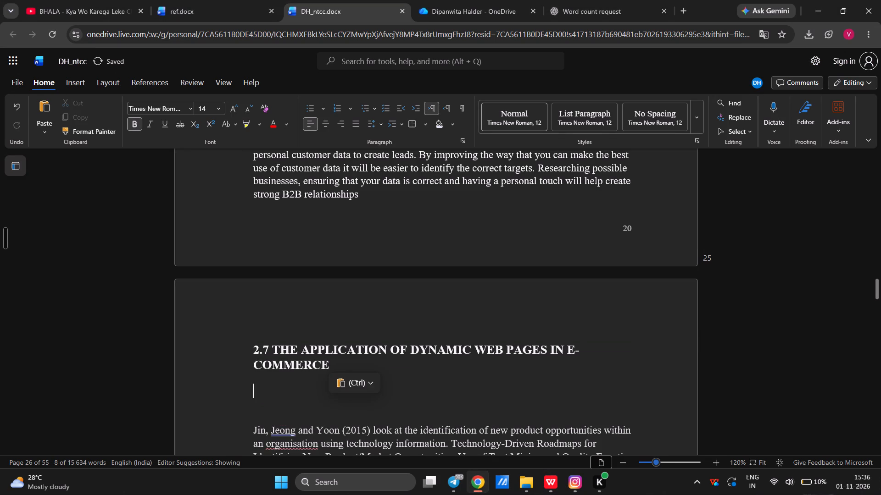
key("BackSpace")
key("Down")
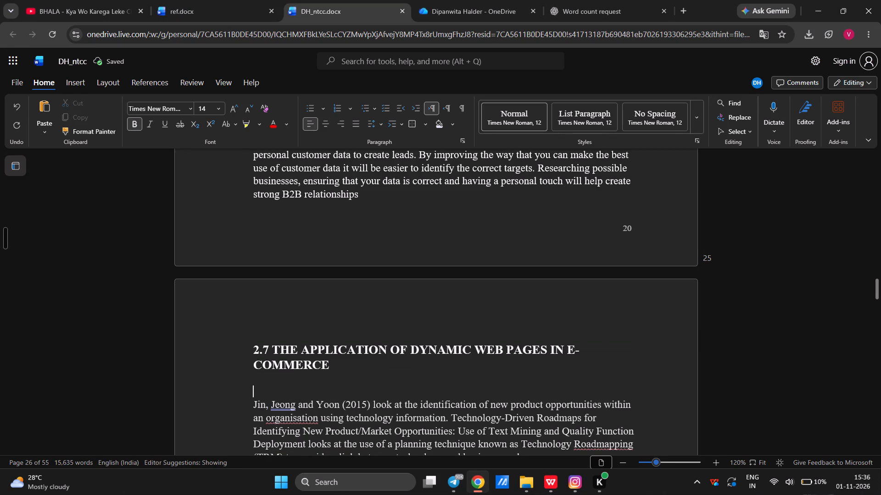
key("BackSpace")
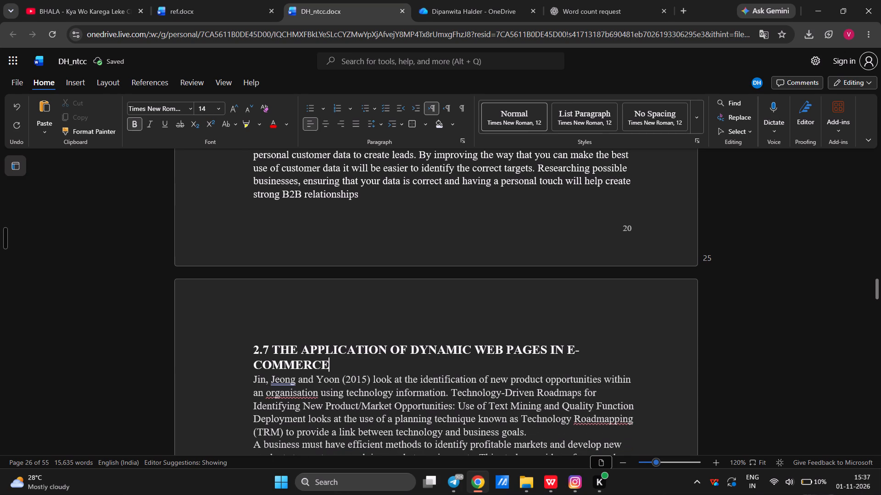
key("Return")
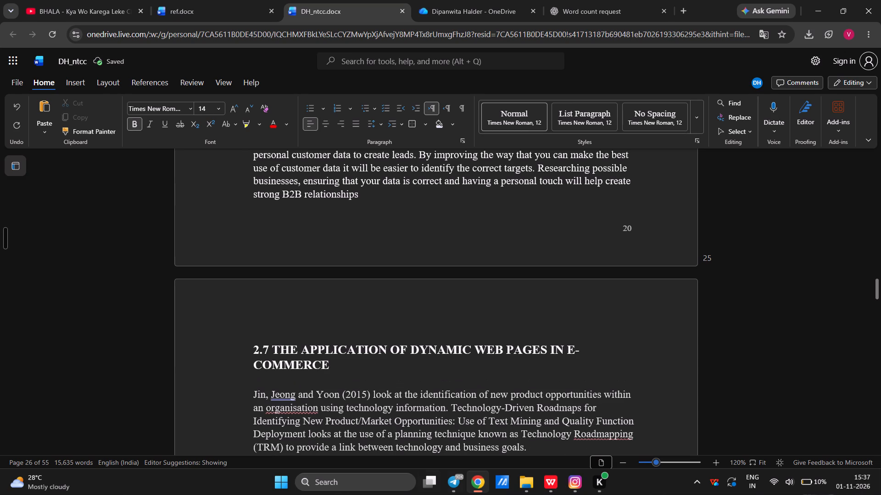
In the WPS Office literature document, copy all section 2.7 body paragraphs, leaving out the Geshkov reference entry at the end.
left_click(553, 476)
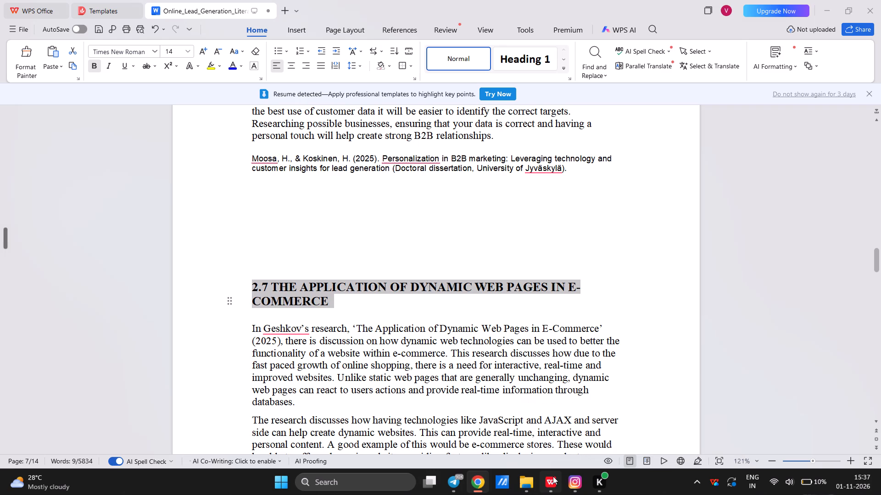
scroll(355, 368, "down", 2)
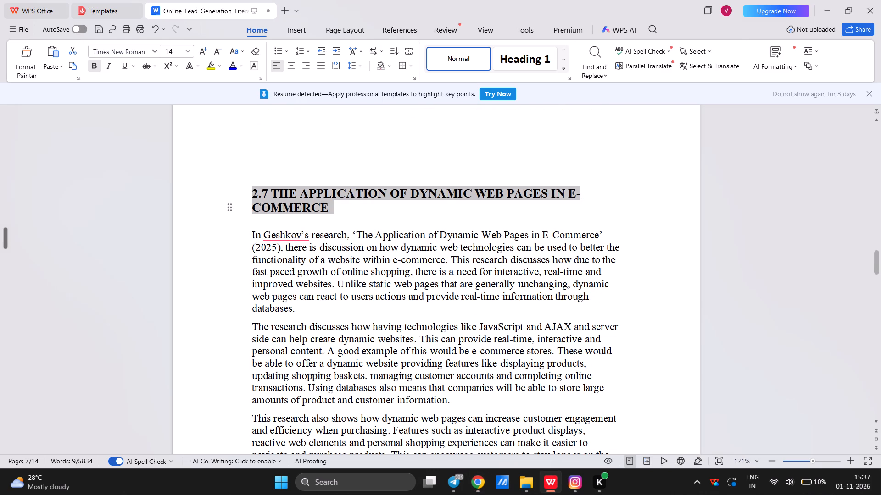
left_click(290, 244)
right_click(254, 230)
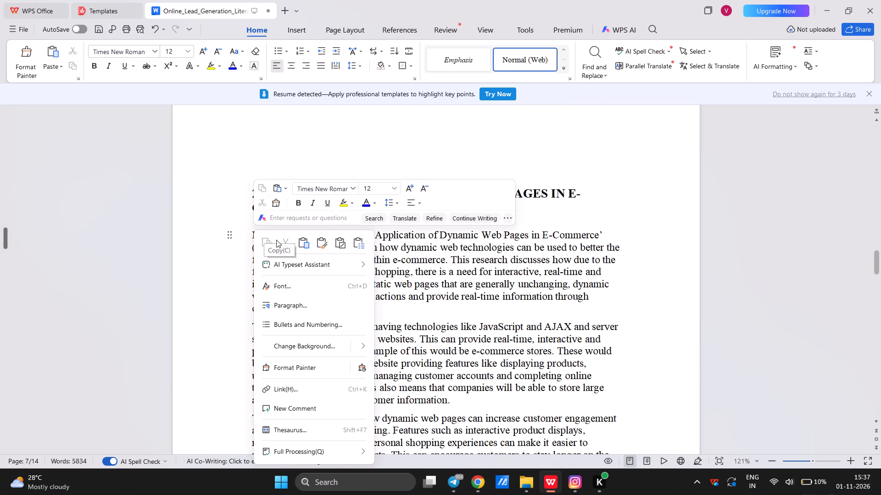
left_click(225, 245)
left_click(246, 236)
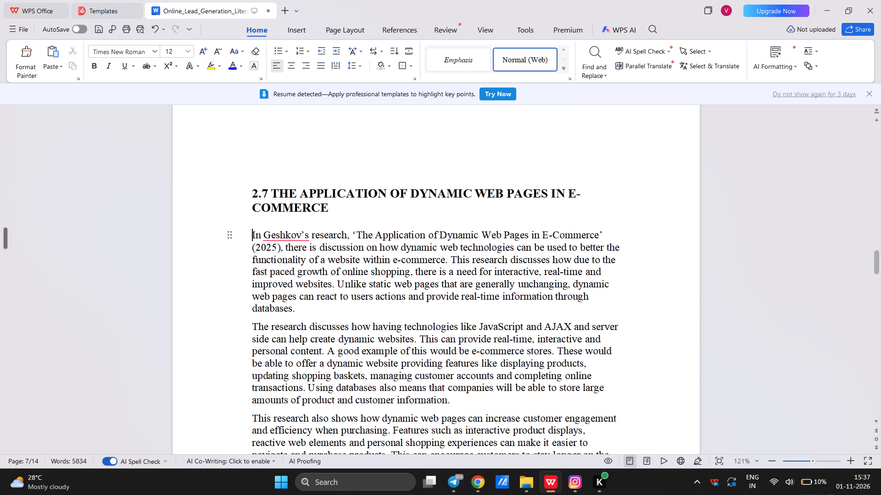
left_click_drag(250, 235, 401, 492)
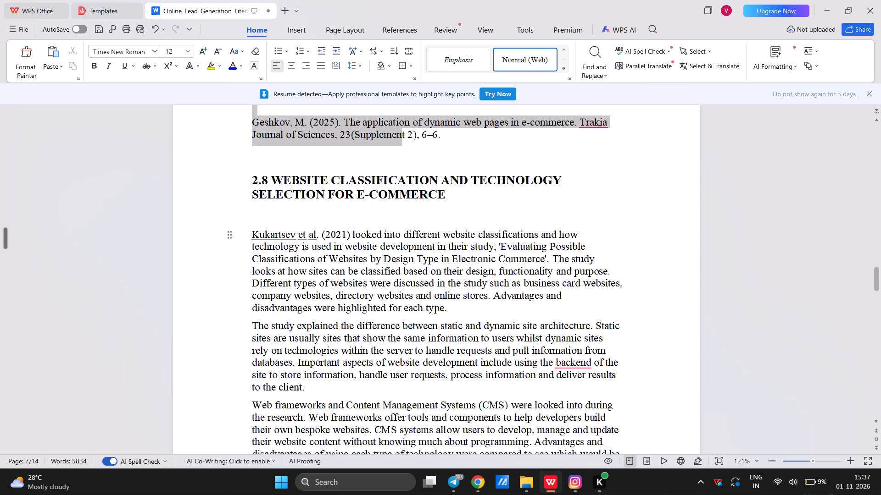
left_click_drag(401, 492, 416, 408)
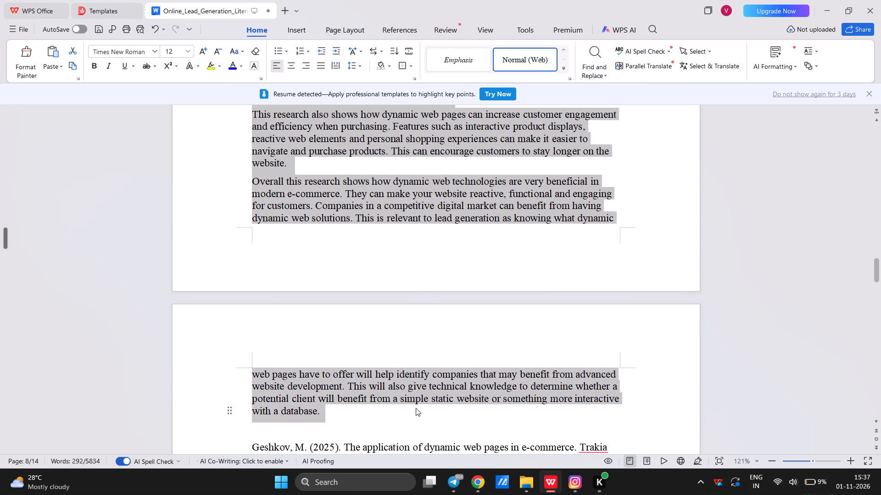
left_click_drag(416, 408, 415, 410)
scroll(415, 410, "up", 2)
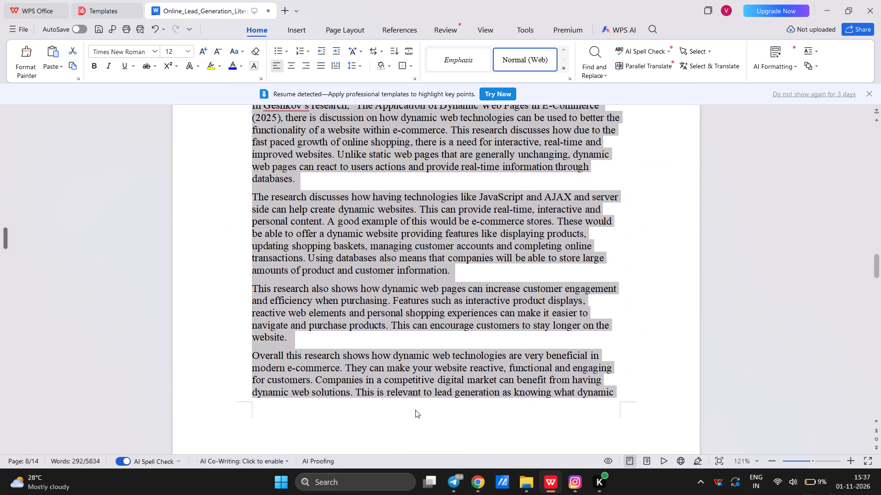
scroll(372, 246, "up", 1)
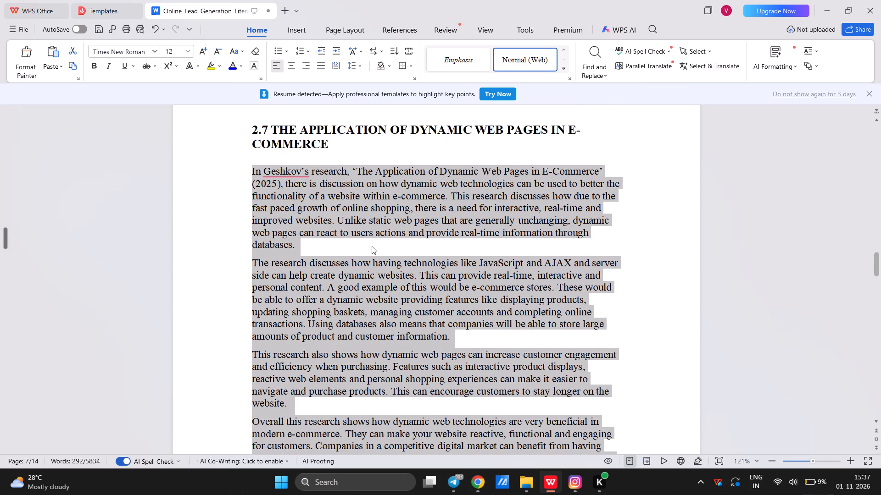
key("ctrl+c")
Switch to the DH_ntcc report in Chrome and replace all body paragraphs under the 2.7 heading with the copied section 2.7 text.
left_click(484, 486)
scroll(257, 416, "down", 3)
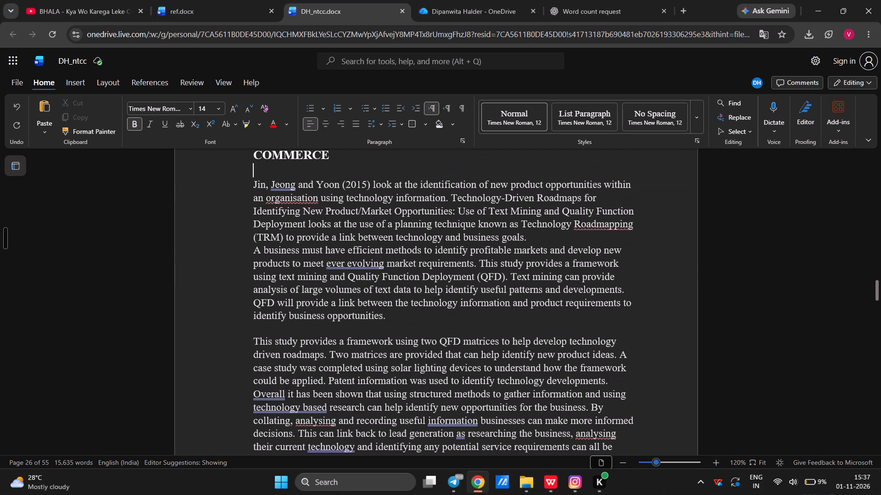
left_click_drag(257, 184, 263, 188)
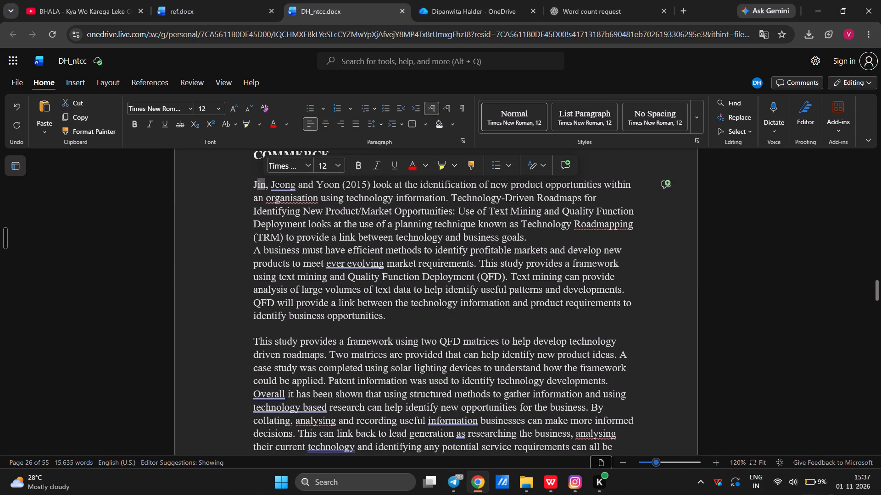
left_click(251, 186)
left_click_drag(251, 186, 299, 218)
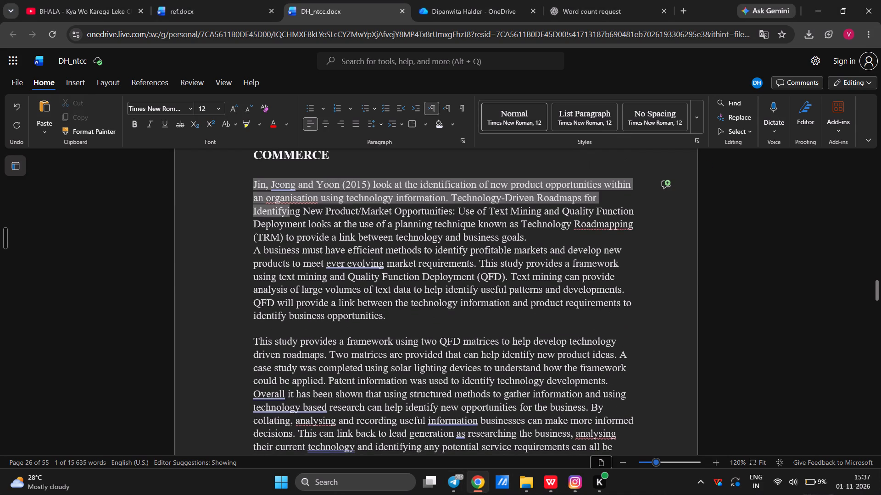
left_click_drag(299, 218, 510, 452)
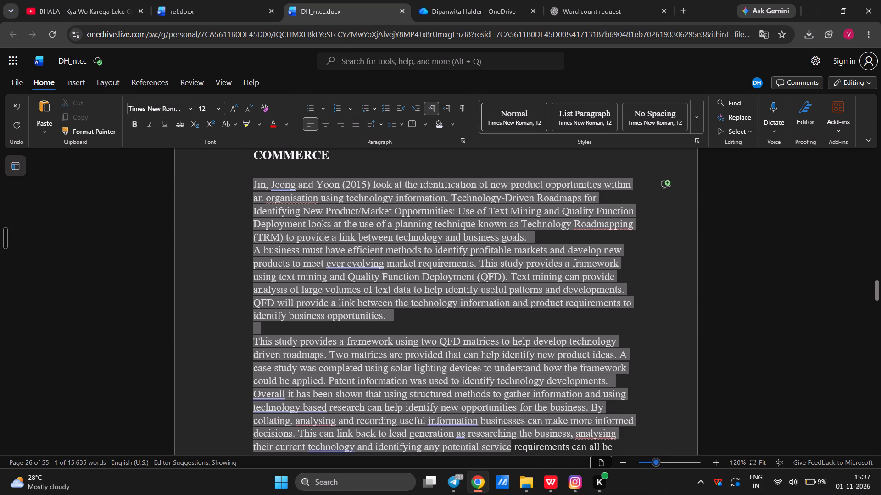
left_click_drag(510, 452, 421, 220)
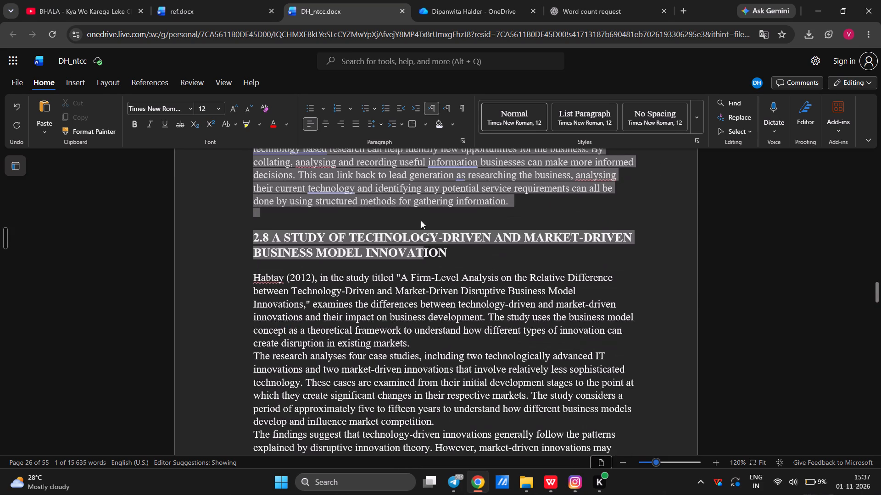
left_click_drag(421, 220, 518, 201)
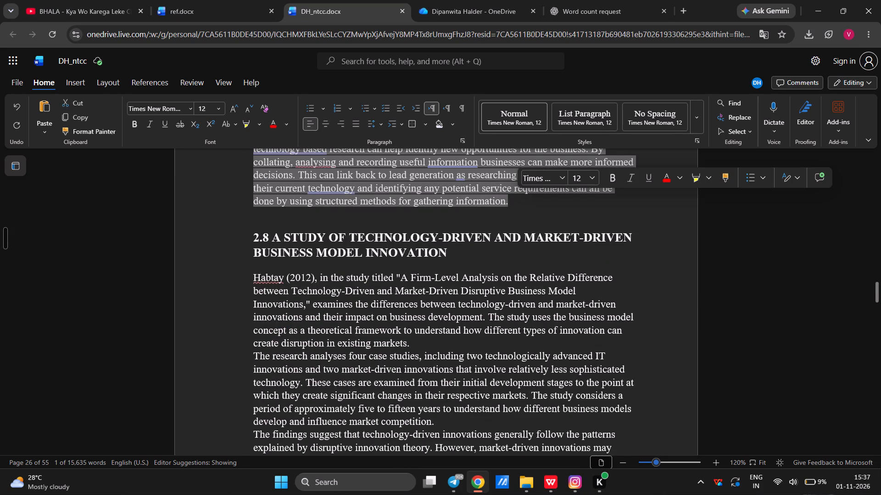
key("ctrl+v")
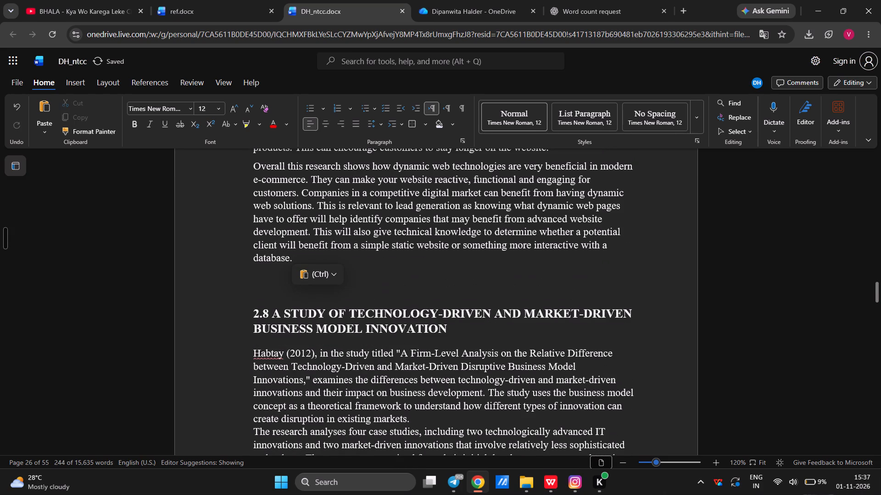
Delete the blank paragraphs between the end of the section 2.7 text and the 2.8 heading.
key("BackSpace")
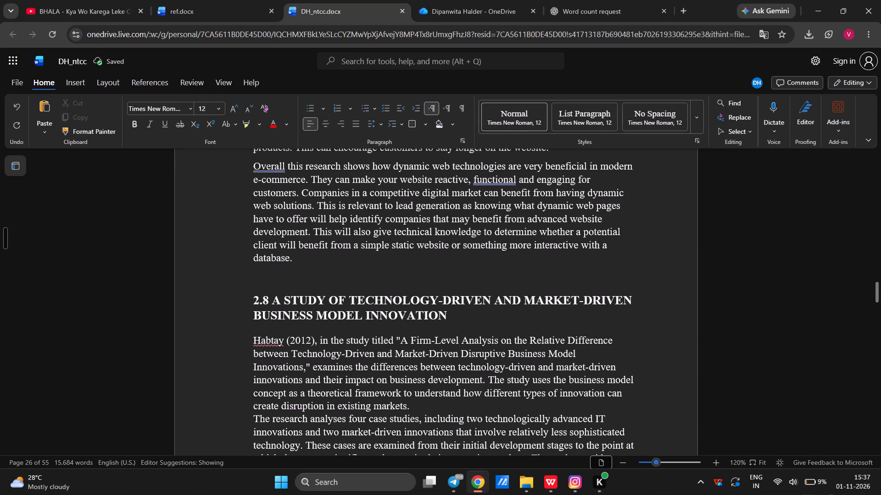
left_click(251, 288)
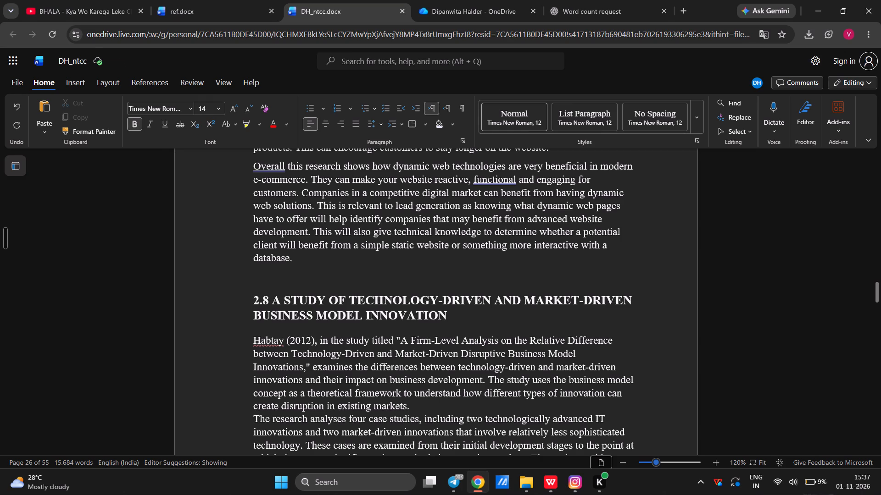
key("BackSpace")
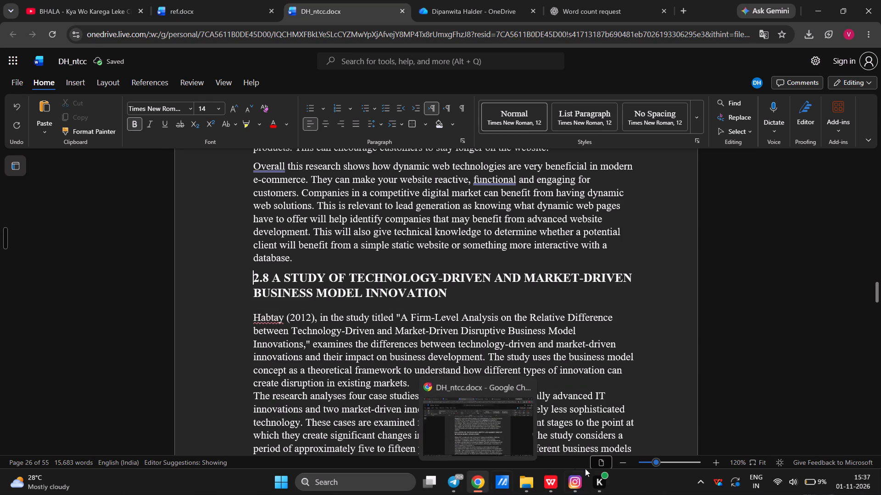
In the WPS Office literature document, copy the heading "2.8 WEBSITE CLASSIFICATION AND TECHNOLOGY SELECTION FOR E-COMMERCE".
left_click(548, 483)
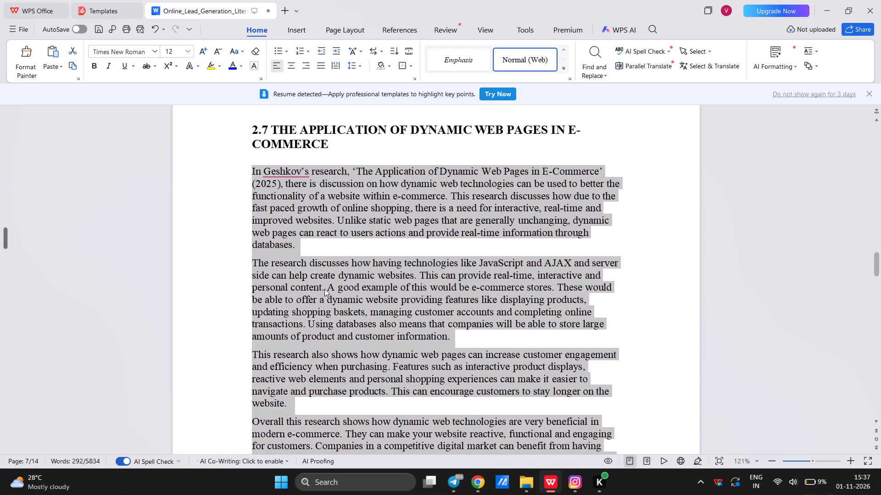
left_click(324, 289)
scroll(324, 289, "down", 5)
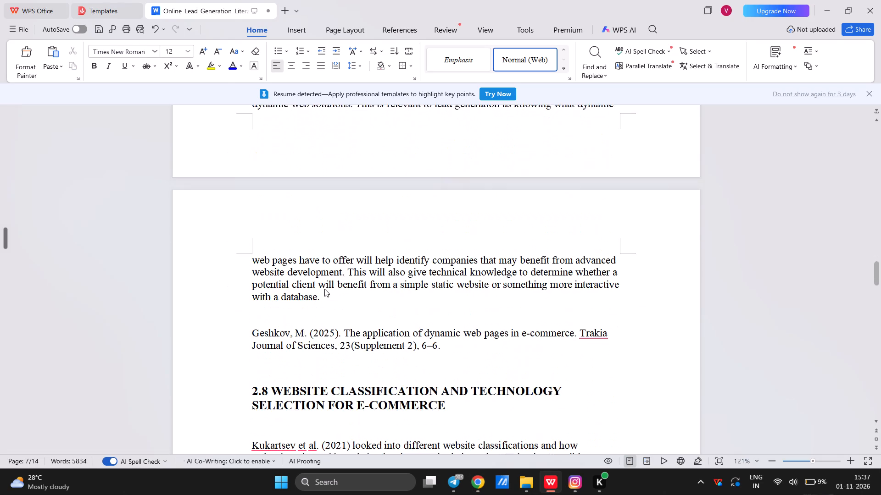
scroll(324, 289, "down", 3)
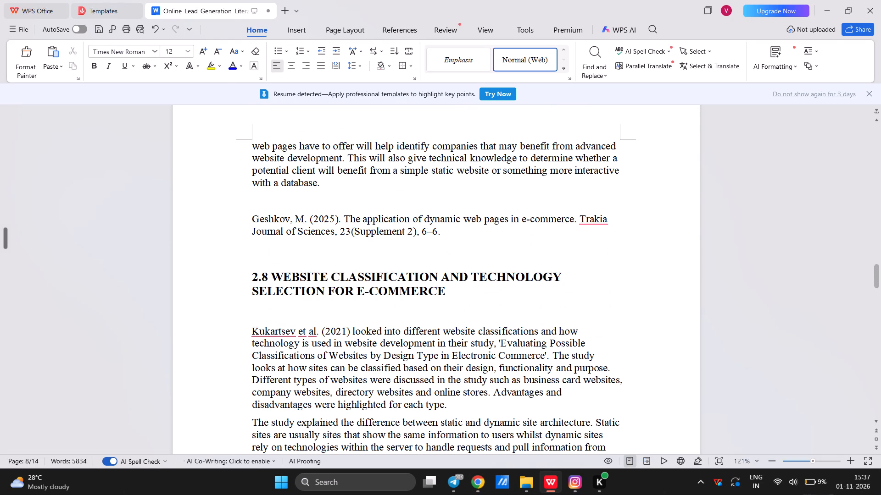
left_click_drag(252, 275, 449, 299)
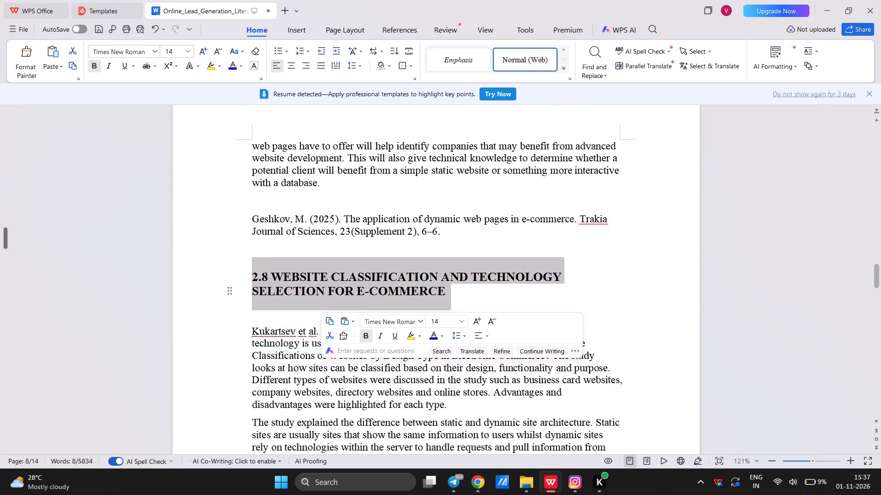
key("ctrl+c")
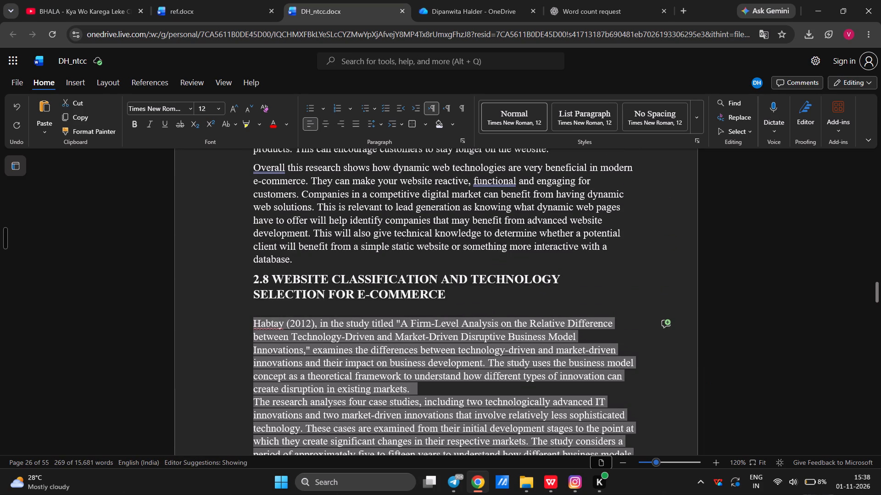
key("BackSpace")
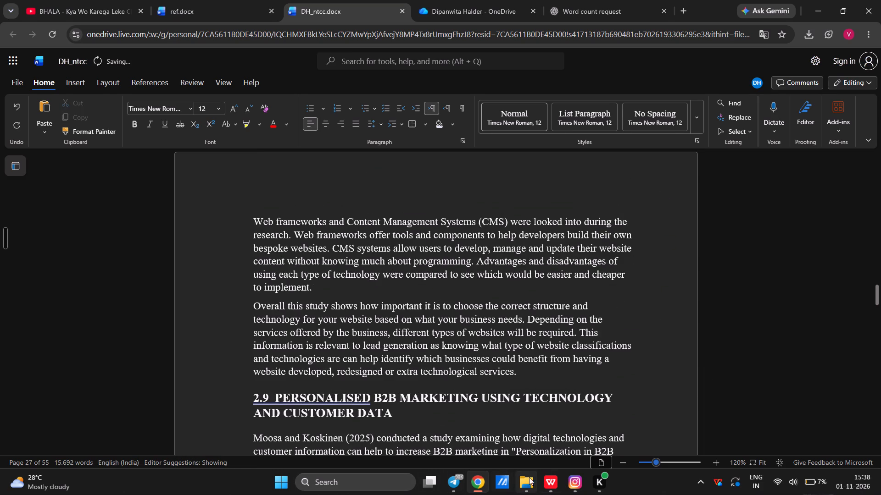
In the WPS Office literature document, copy the heading "2.9 WEBSITE DEVELOPMENT STRATEGIES FOR SMALL BUSINESSES".
left_click(544, 481)
left_click(383, 330)
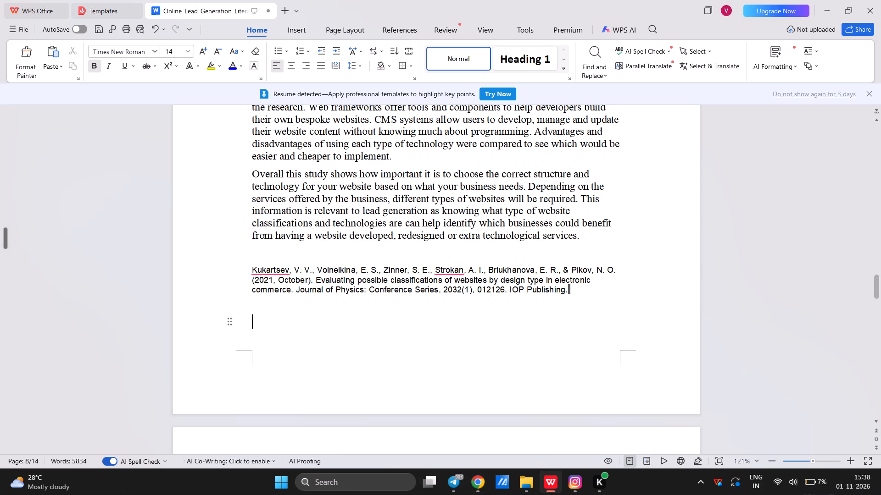
scroll(383, 330, "down", 4)
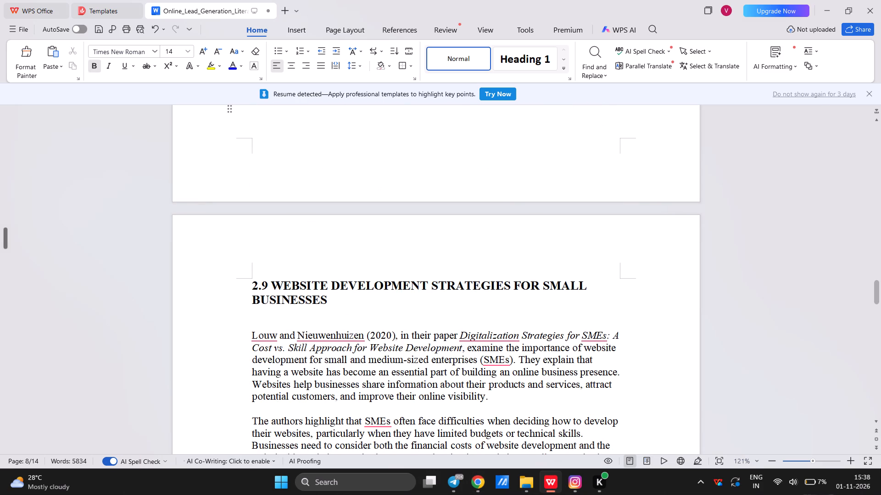
left_click_drag(250, 285, 318, 301)
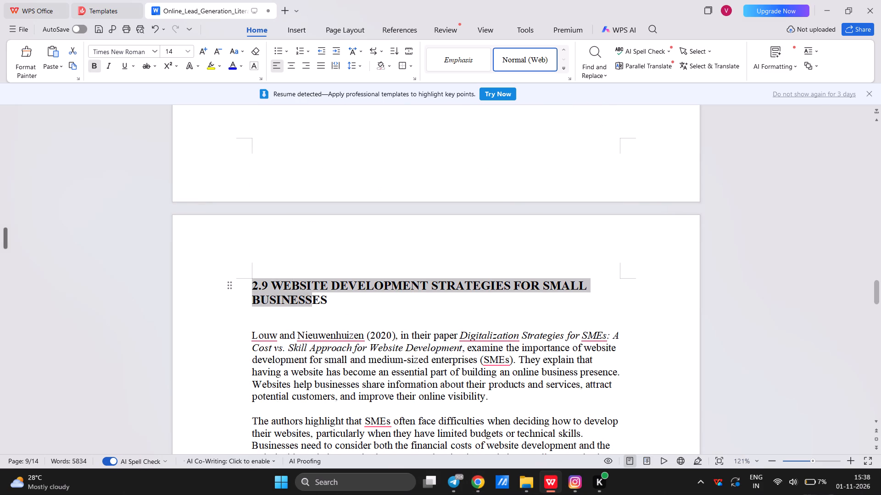
left_click_drag(318, 301, 334, 302)
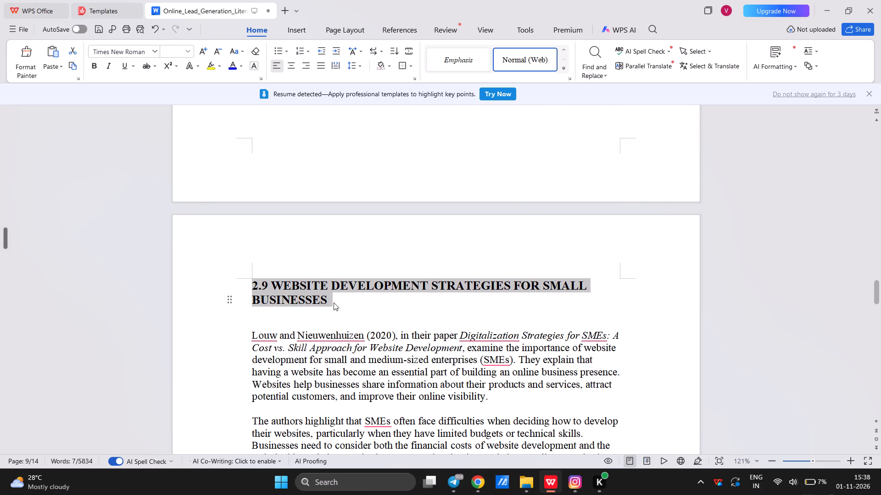
key("ctrl+c")
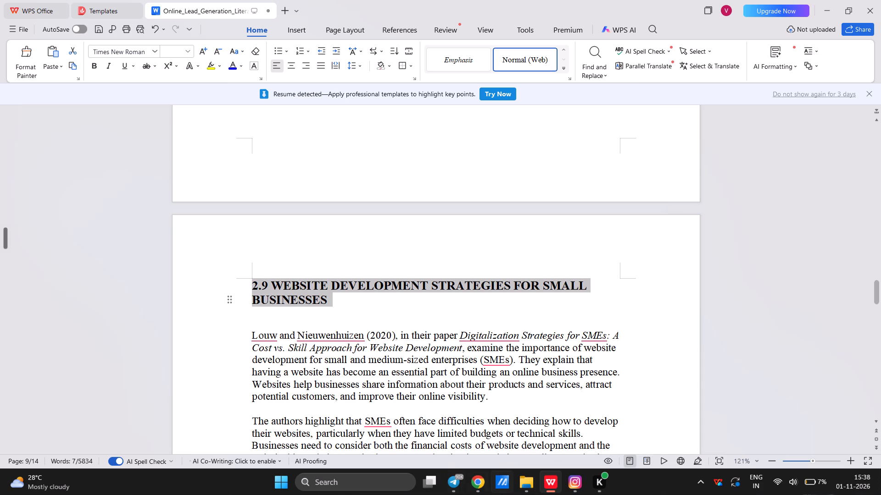
Switch to the DH_ntcc report in Chrome, replace the 2.9 heading with the copied one, and delete the extra blank line below it.
left_click(468, 420)
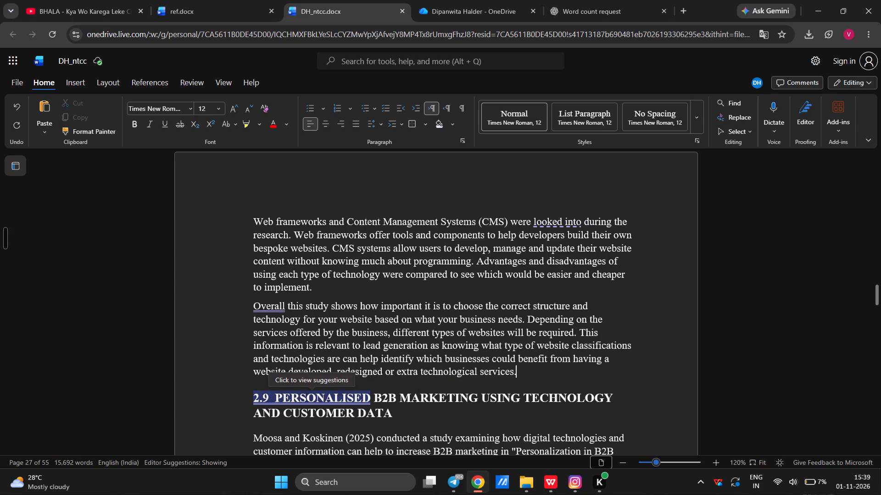
left_click_drag(253, 395, 394, 418)
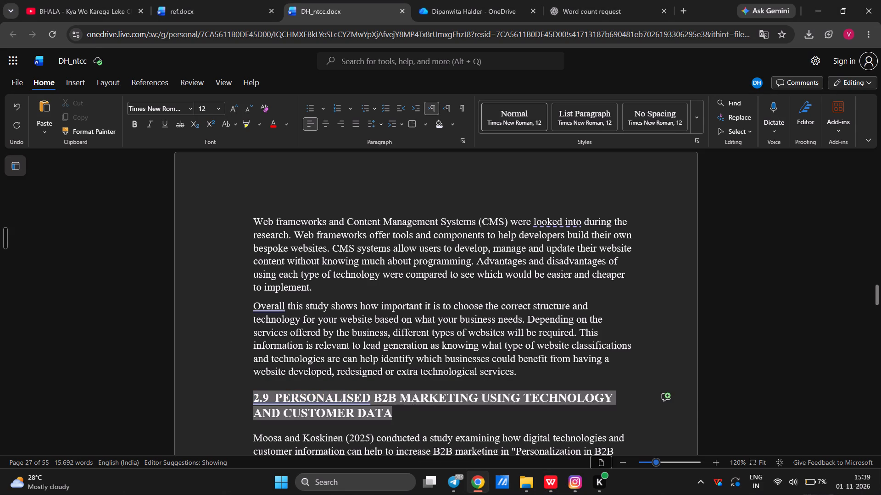
left_click_drag(394, 418, 394, 418)
key("ctrl+v")
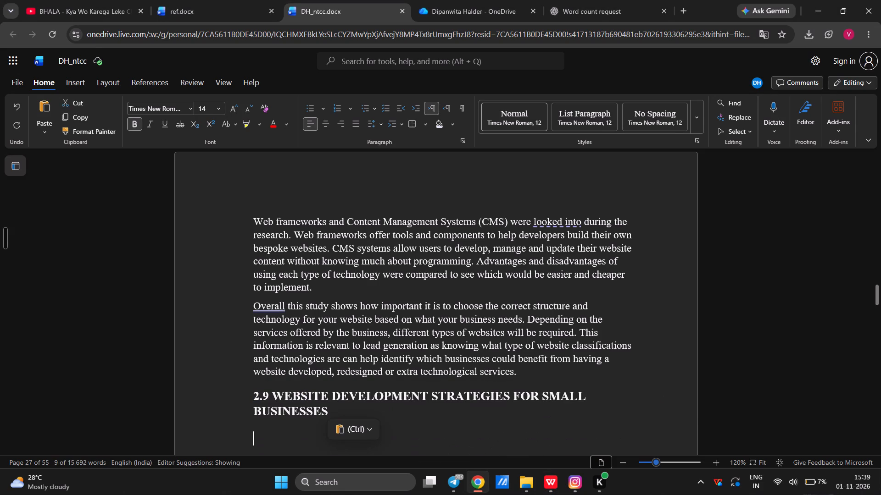
scroll(394, 418, "down", 2)
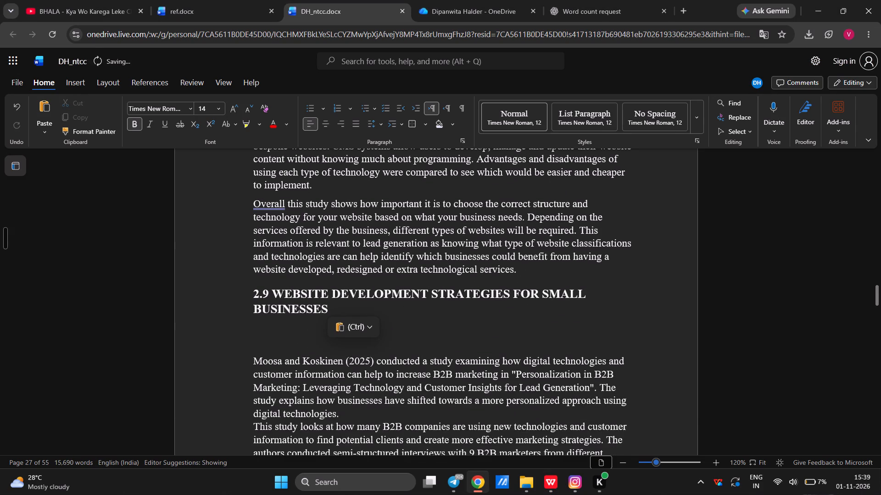
key("BackSpace")
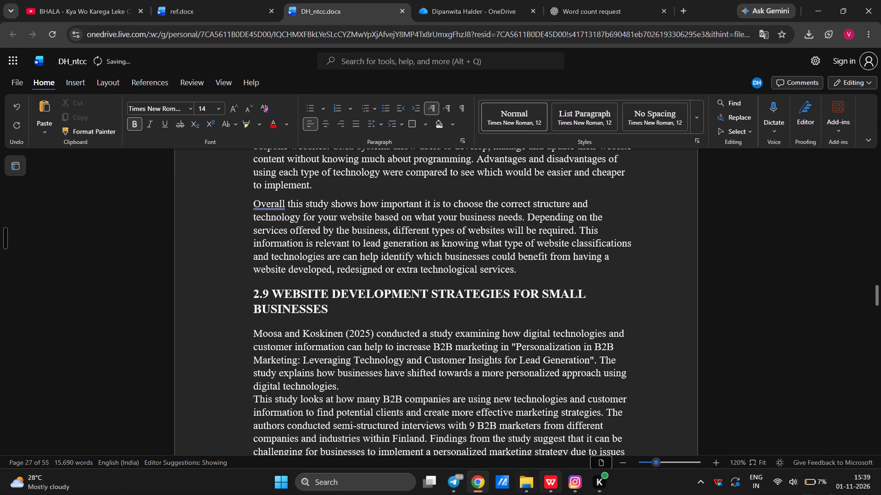
Switch to the WPS Office literature document and copy all body paragraphs under the 2.9 heading.
left_click(553, 483)
left_click(357, 310)
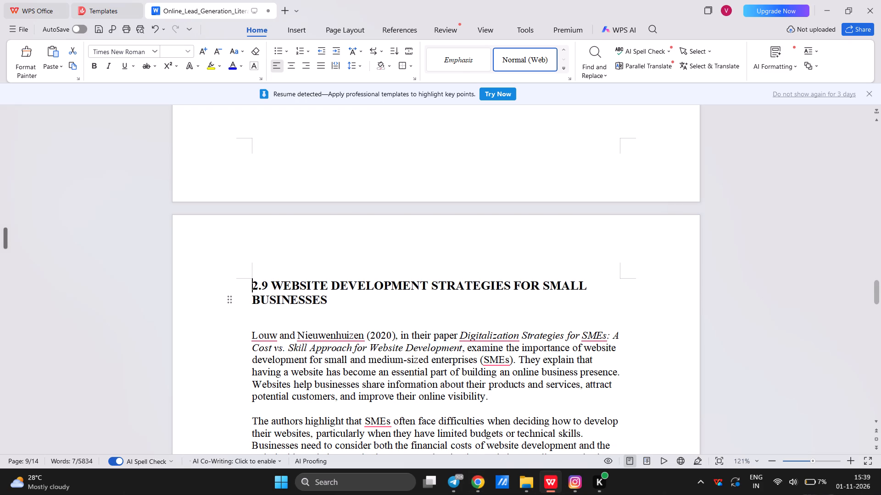
scroll(357, 310, "down", 3)
left_click(253, 189)
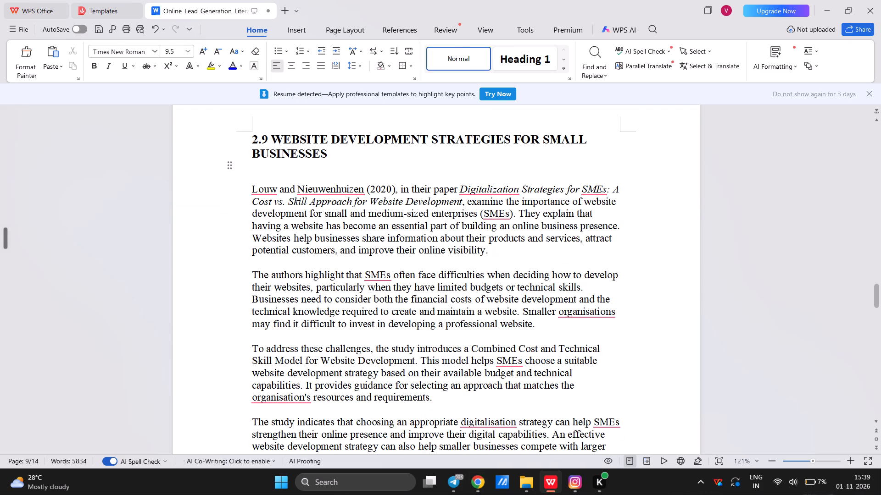
left_click(246, 176)
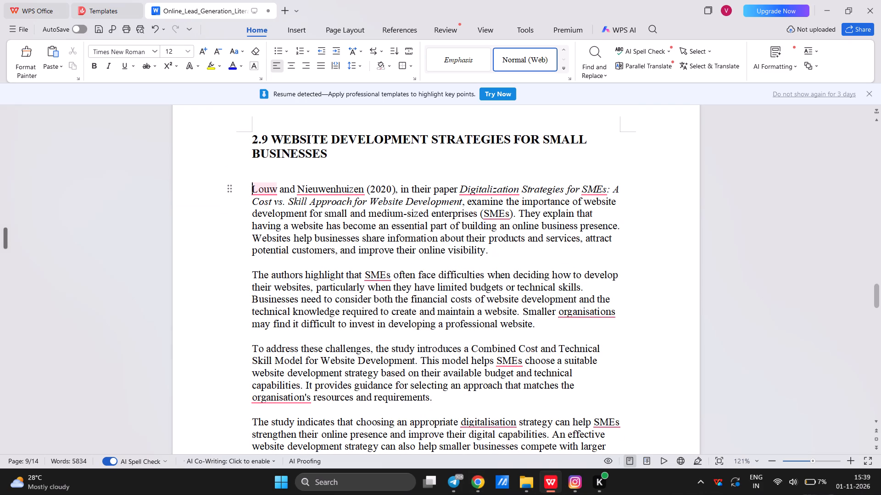
left_click_drag(249, 177, 558, 282)
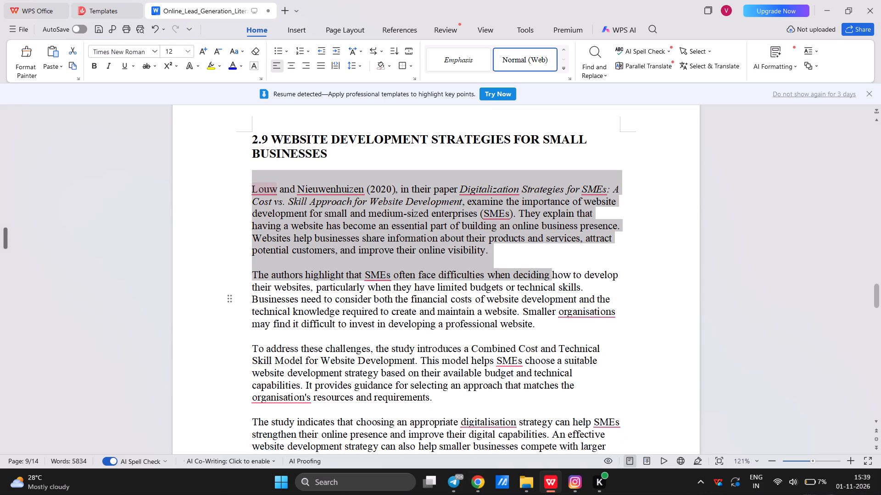
left_click_drag(558, 282, 412, 331)
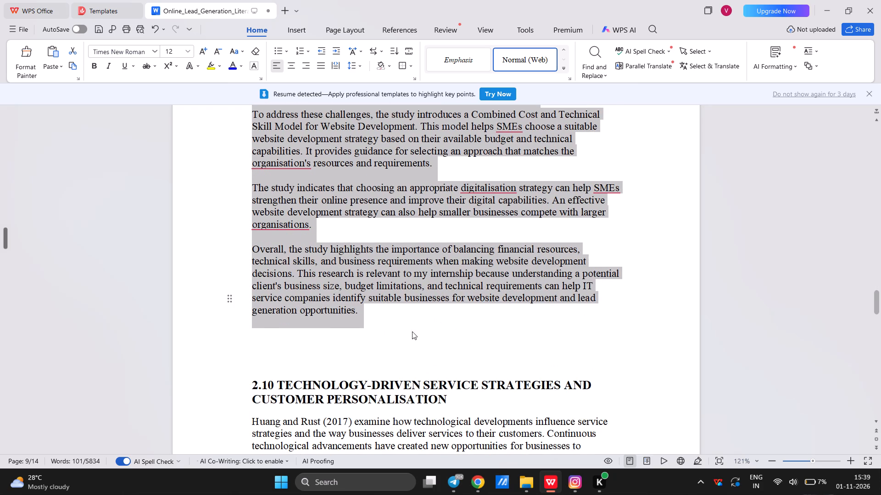
left_click_drag(412, 331, 355, 315)
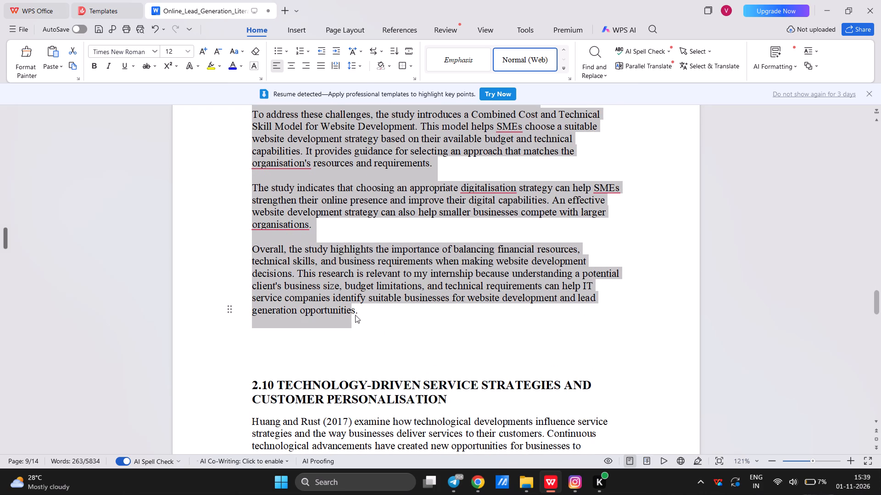
left_click_drag(355, 315, 359, 315)
key("ctrl+c")
left_click(469, 478)
scroll(238, 332, "down", 2)
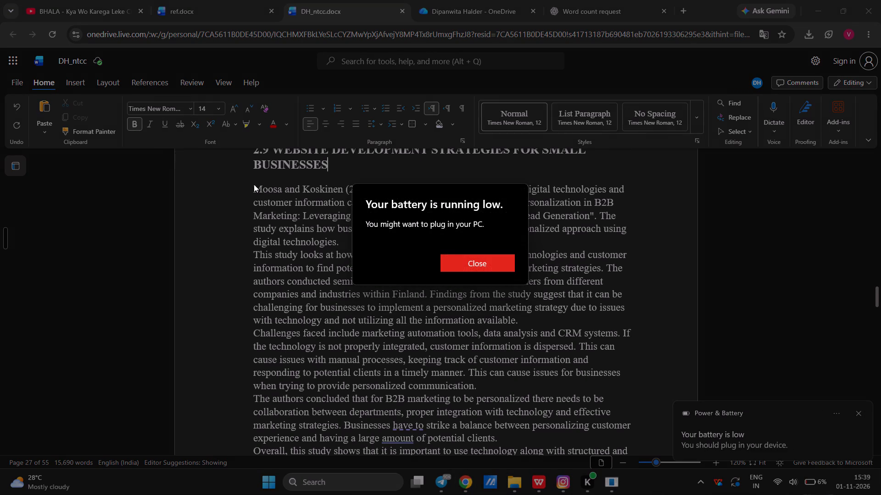
left_click(480, 264)
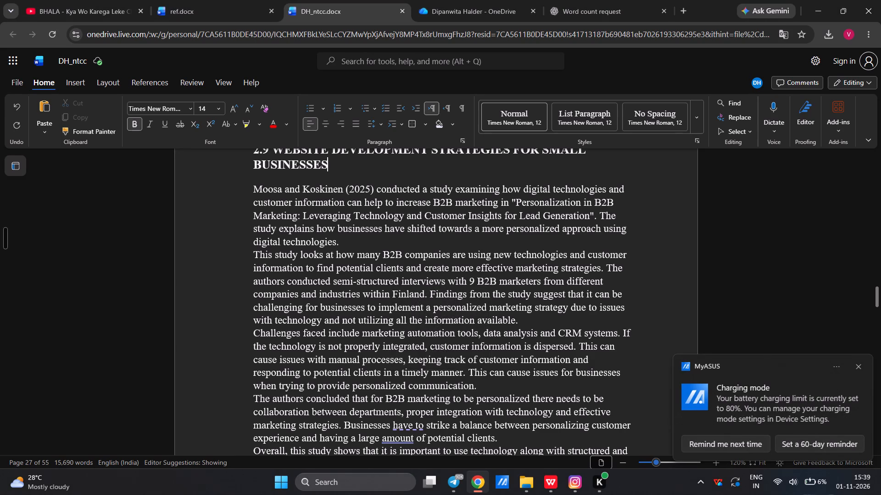
left_click_drag(251, 187, 558, 418)
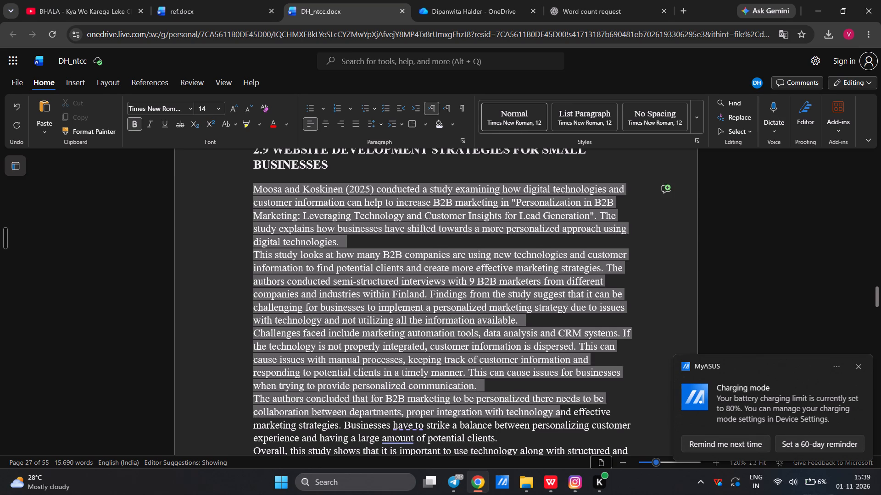
left_click_drag(558, 418, 432, 449)
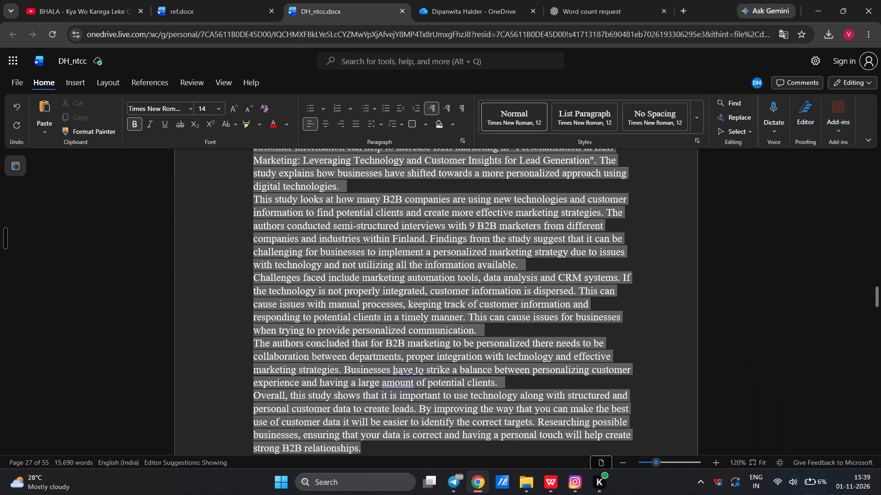
left_click_drag(432, 449, 433, 451)
scroll(433, 451, "down", 2)
scroll(442, 302, "down", 1)
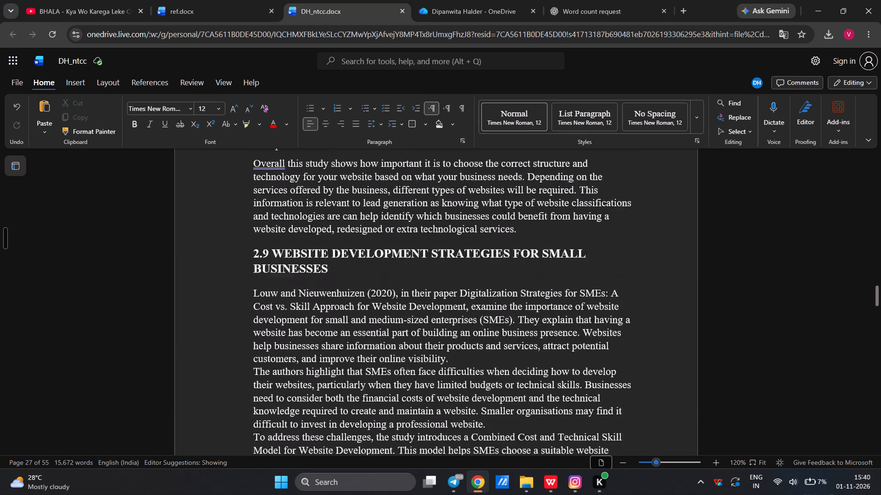
scroll(276, 255, "down", 12)
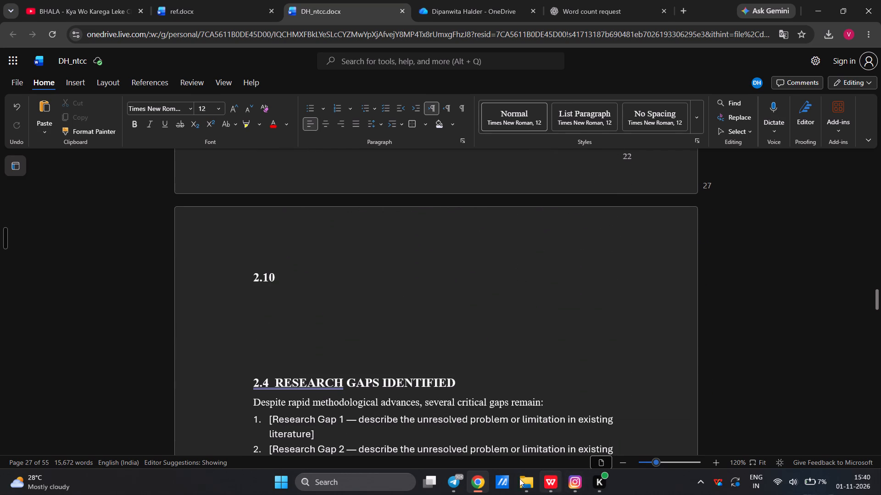
left_click(477, 443)
In the WPS Office literature document, copy the heading "2.10 TECHNOLOGY-DRIVEN SERVICE STRATEGIES AND CUSTOMER PERSONALISATION".
left_click(548, 475)
scroll(401, 349, "down", 3)
left_click(255, 240)
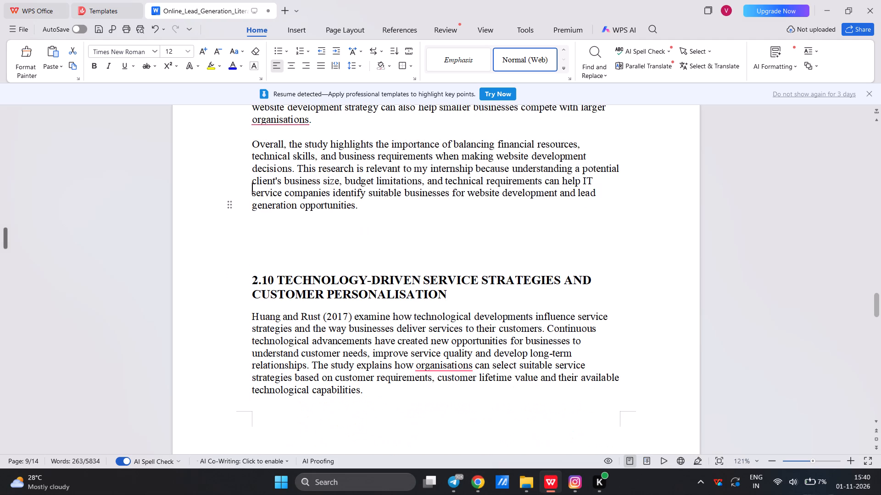
left_click_drag(250, 276, 310, 296)
left_click_drag(323, 299, 330, 300)
left_click_drag(396, 300, 403, 299)
double_click(448, 304)
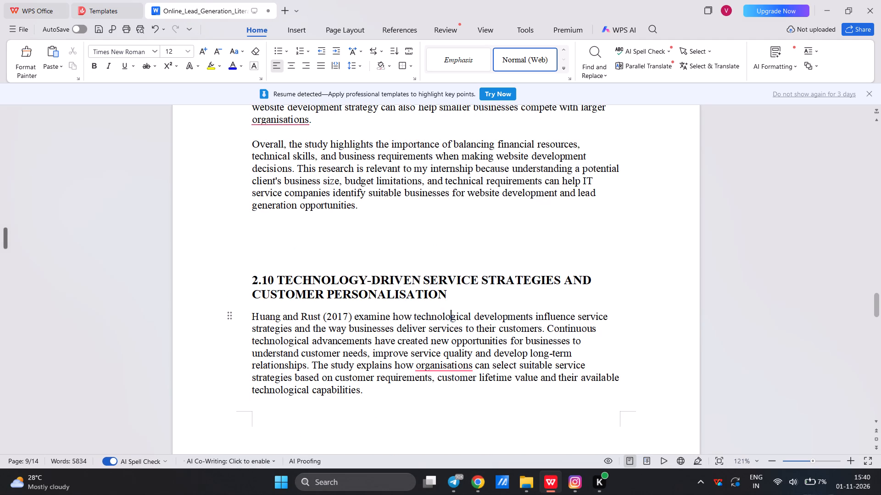
left_click(251, 278)
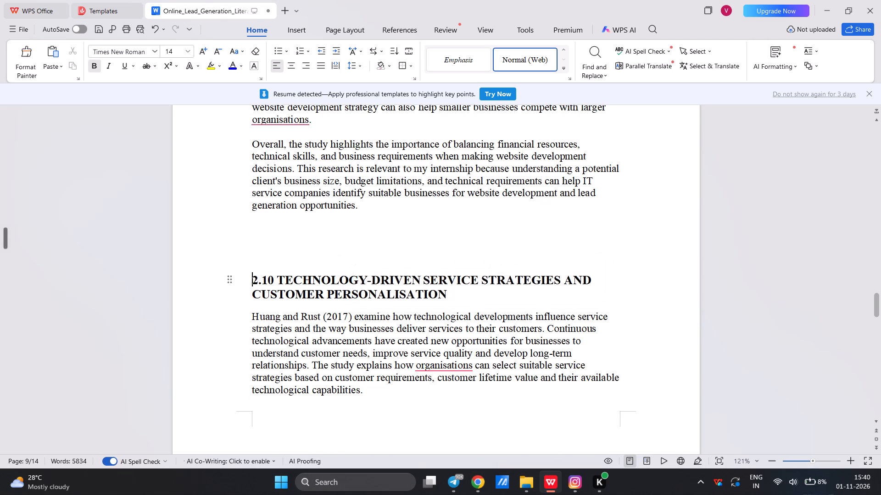
left_click_drag(251, 278, 437, 255)
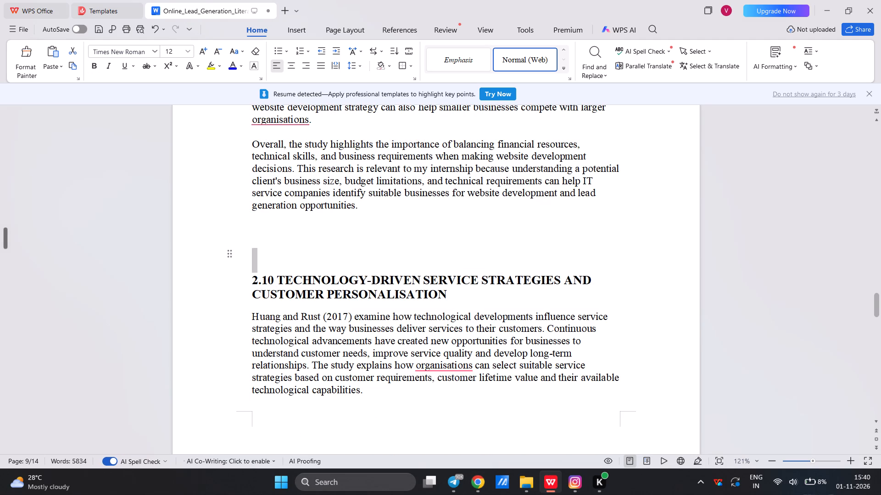
left_click_drag(437, 255, 443, 292)
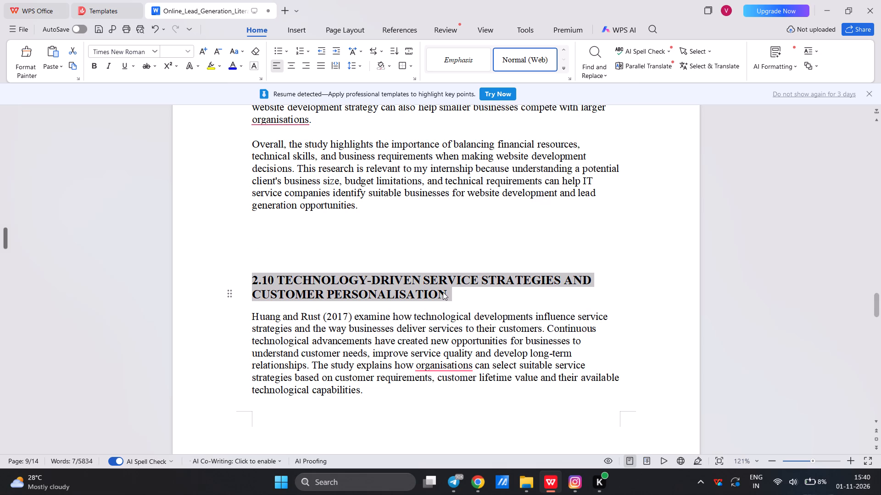
key("ctrl+c")
Switch to the DH_ntcc report in Chrome, replace the bare 2.10 heading with the copied one, and leave a fresh blank line below it.
left_click(478, 488)
left_click_drag(290, 280, 238, 277)
key("ctrl+v")
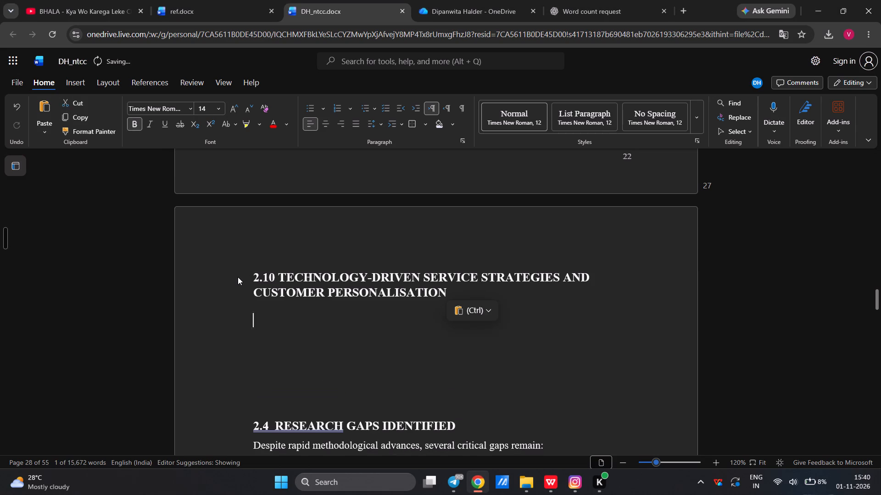
left_click(263, 316)
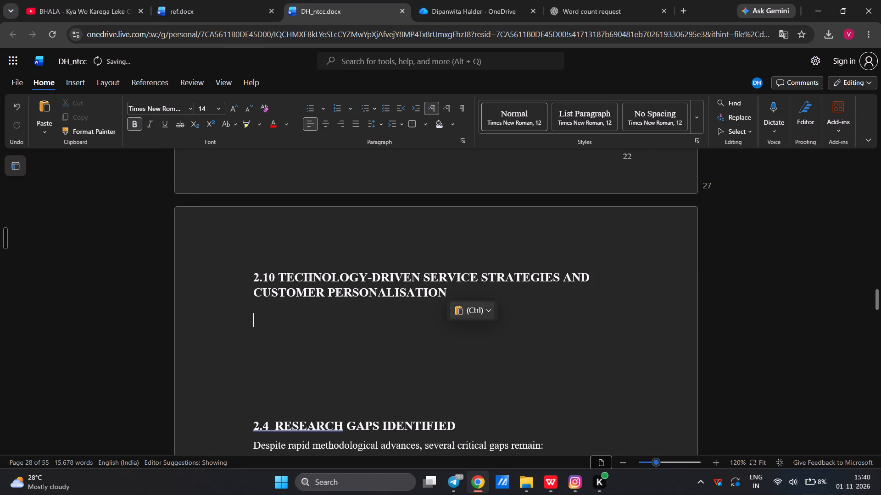
key("BackSpace")
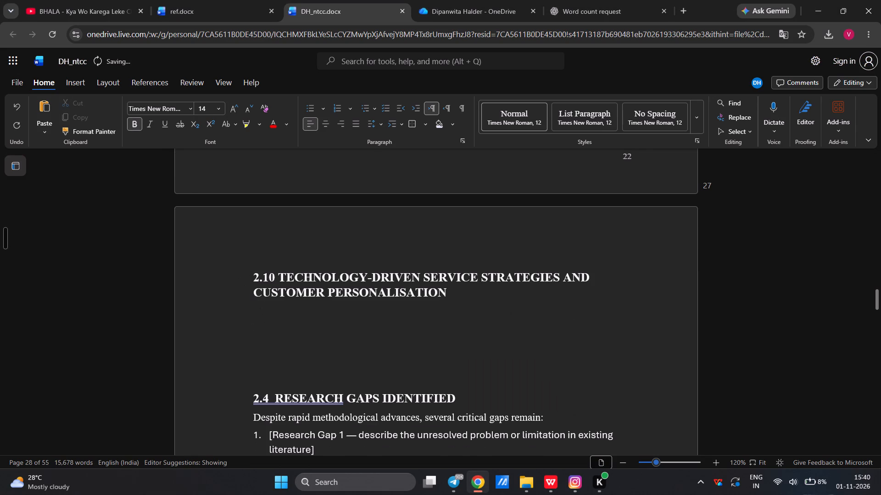
key("Return")
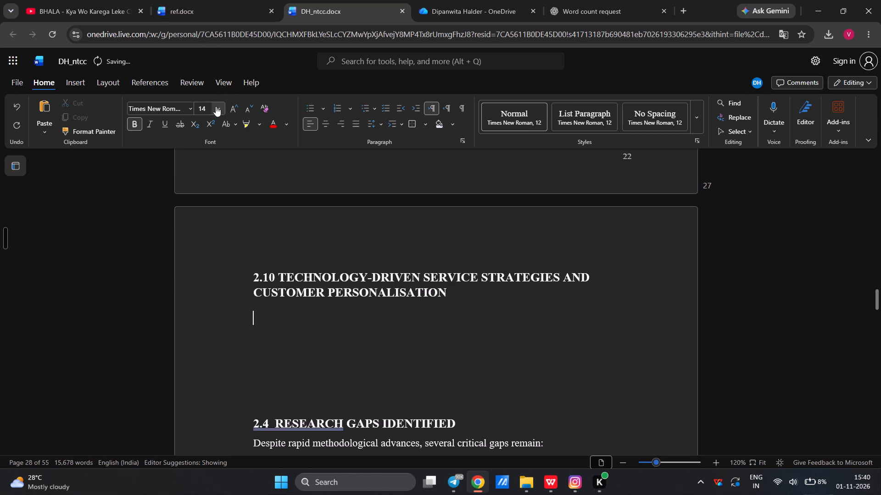
In the WPS Office literature document, copy all section 2.10 body paragraphs without the closing reference, and return to the DH_ntcc report in Chrome.
left_click(553, 489)
left_click(464, 359)
scroll(464, 359, "down", 3)
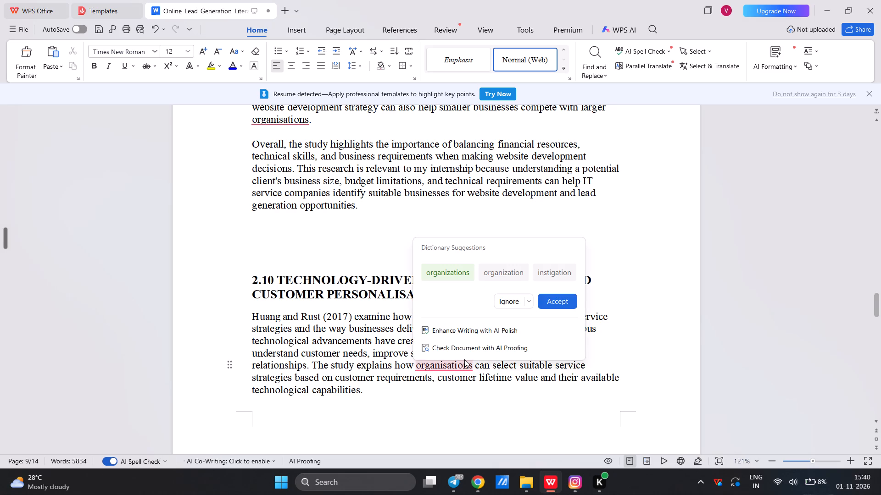
left_click(279, 341)
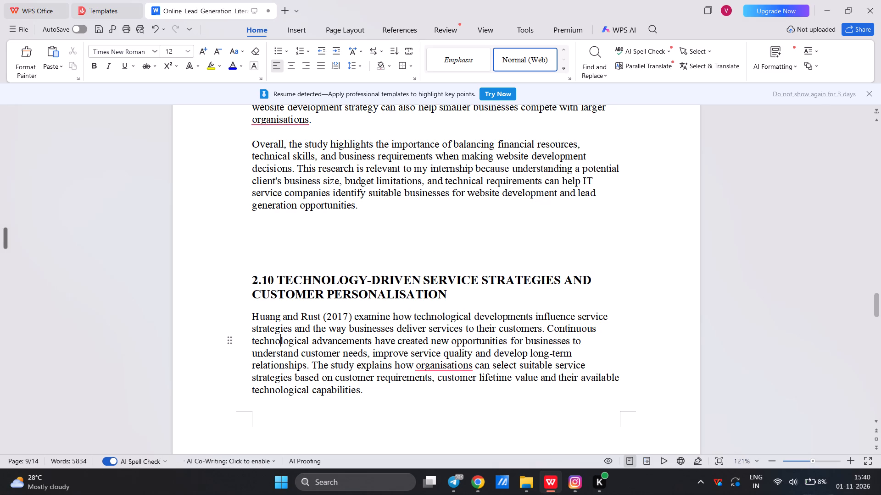
scroll(322, 357, "down", 3)
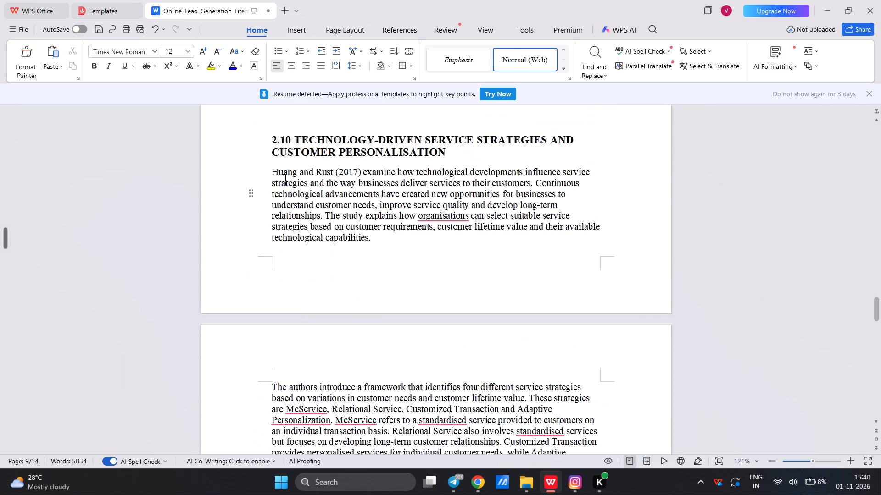
scroll(322, 357, "up", 3)
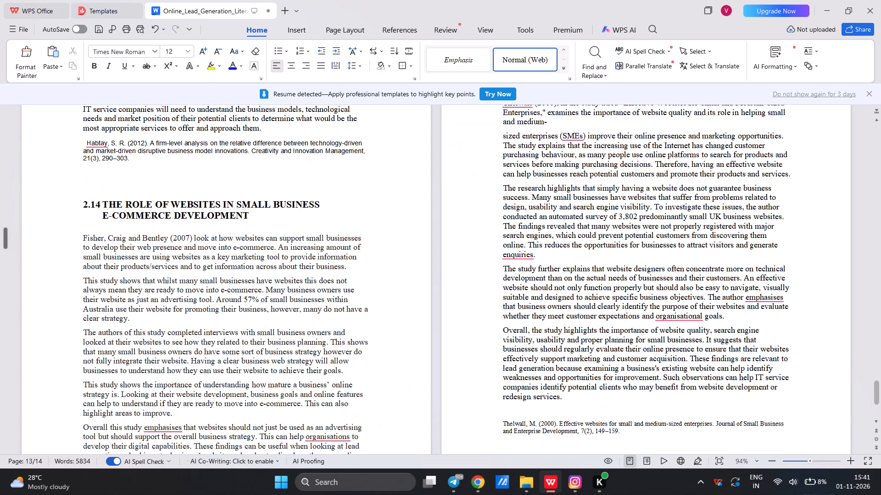
scroll(322, 357, "up", 9)
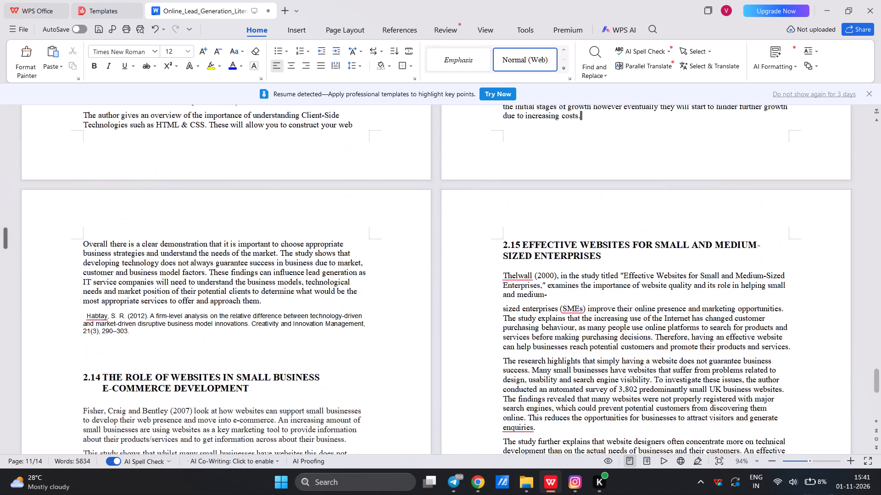
scroll(322, 357, "up", 2)
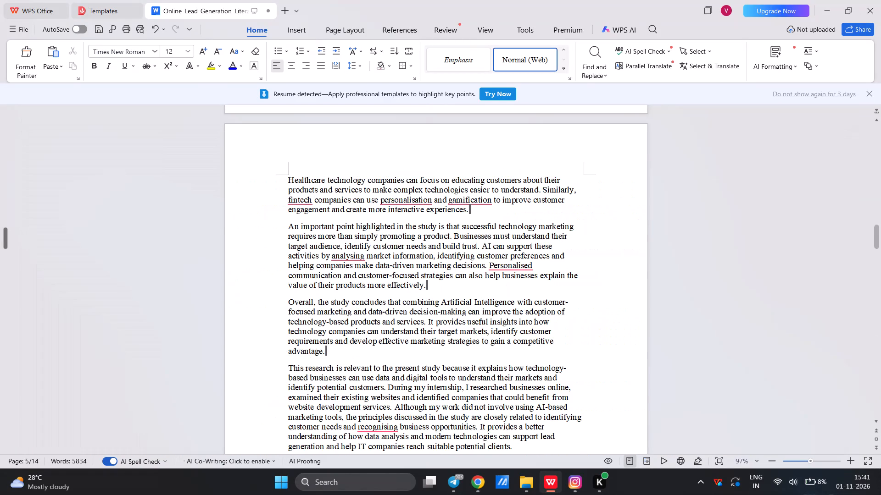
scroll(322, 357, "up", 13)
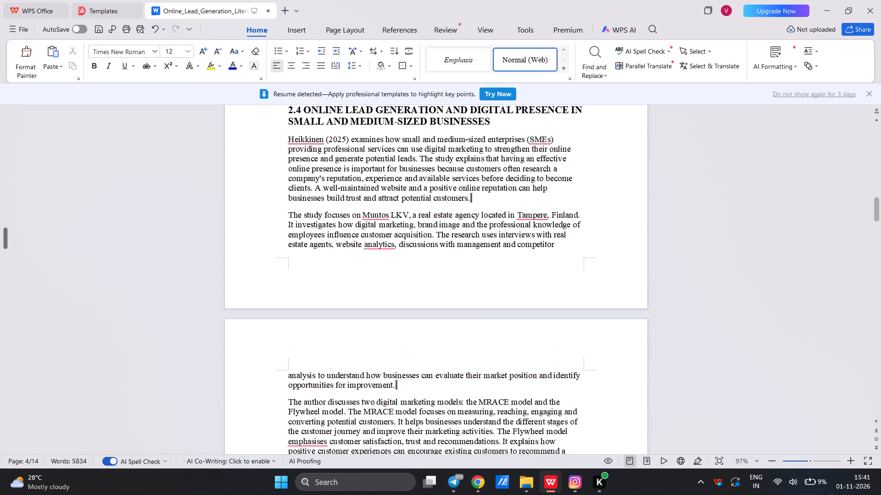
scroll(322, 357, "up", 1)
scroll(322, 357, "down", 13)
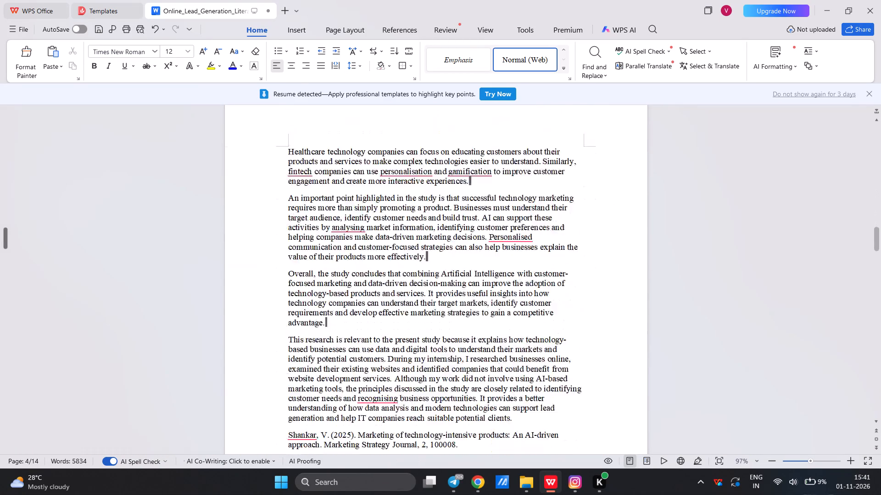
scroll(322, 357, "down", 13)
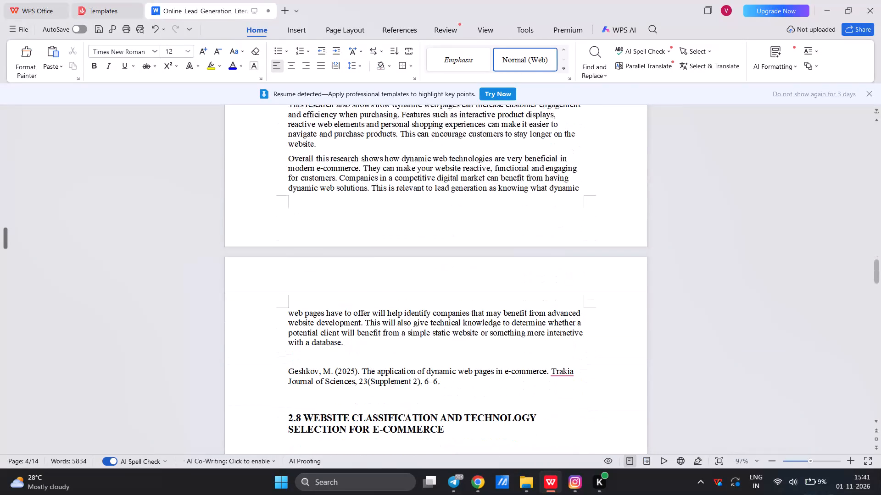
scroll(322, 357, "down", 9)
scroll(322, 357, "up", 6)
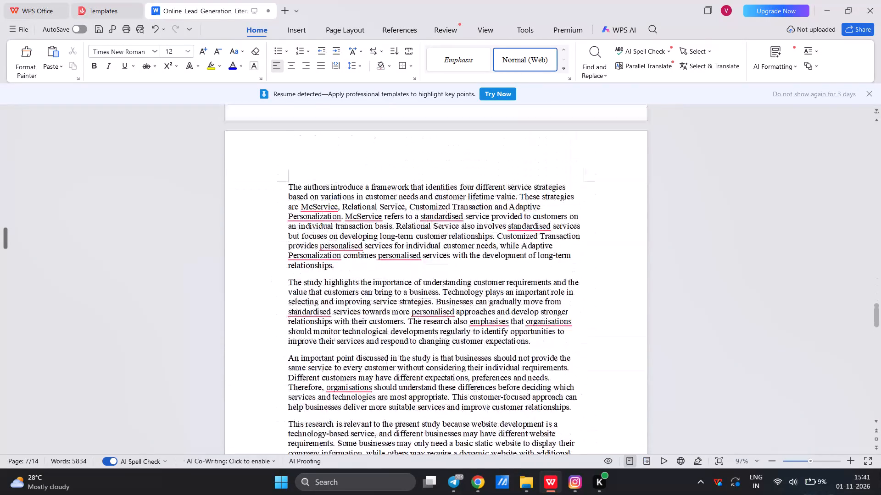
scroll(322, 357, "up", 4)
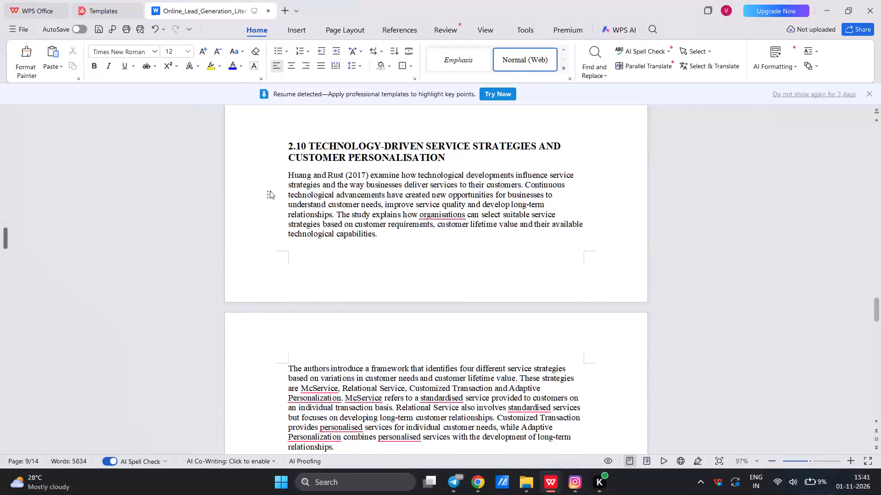
left_click_drag(287, 175, 410, 419)
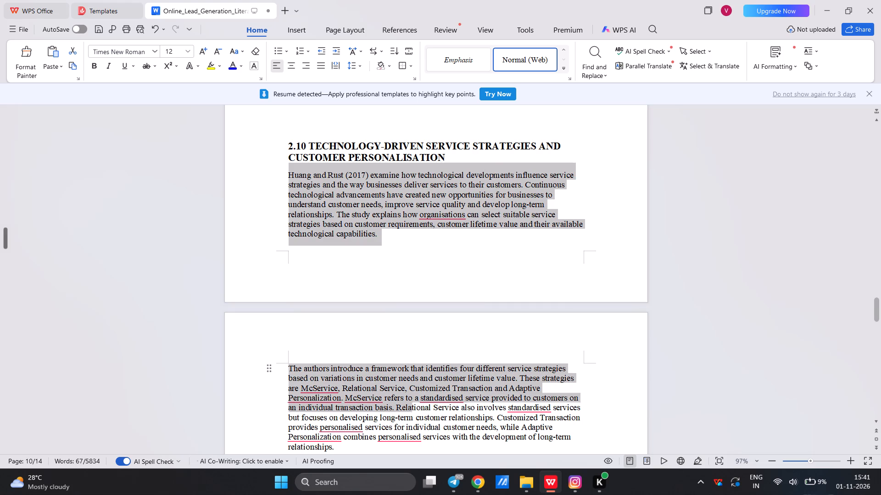
left_click_drag(410, 419, 378, 319)
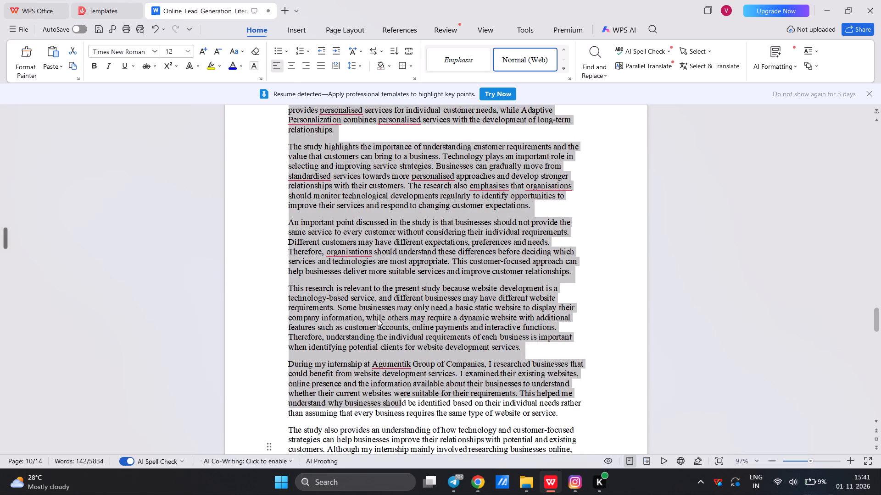
left_click_drag(378, 319, 409, 358)
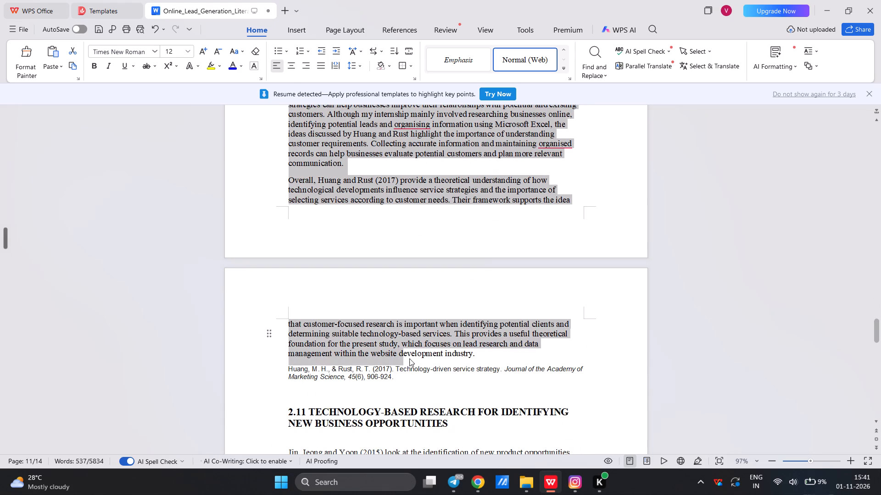
left_click_drag(409, 358, 529, 352)
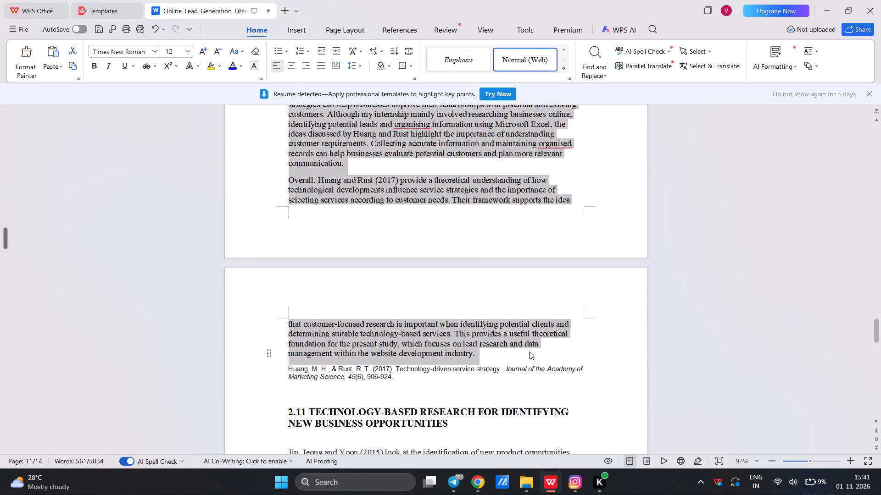
left_click_drag(529, 352, 522, 349)
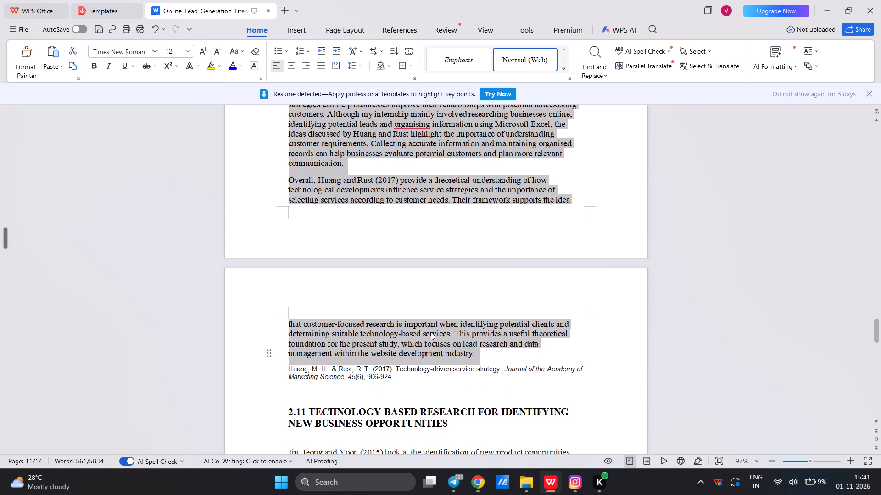
key("ctrl+c")
left_click(465, 430)
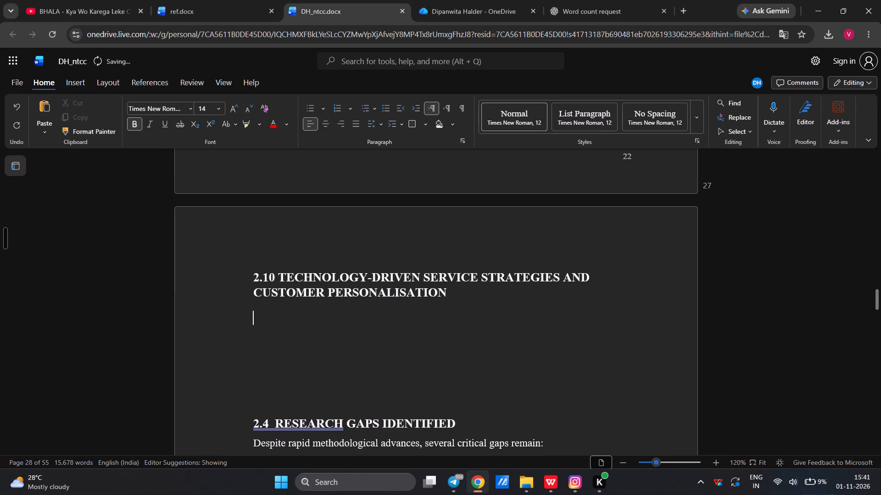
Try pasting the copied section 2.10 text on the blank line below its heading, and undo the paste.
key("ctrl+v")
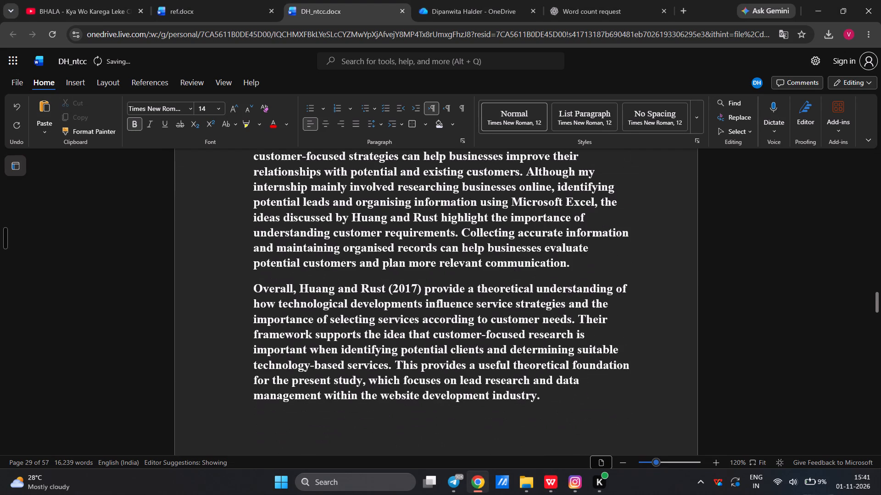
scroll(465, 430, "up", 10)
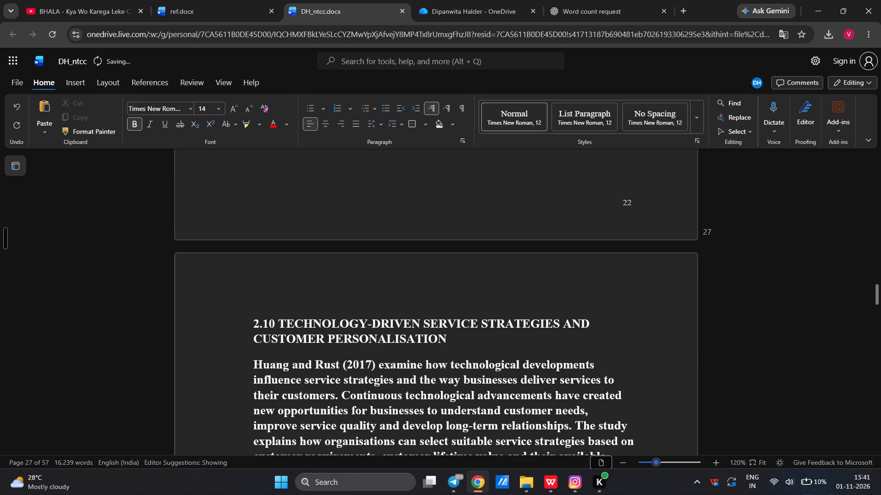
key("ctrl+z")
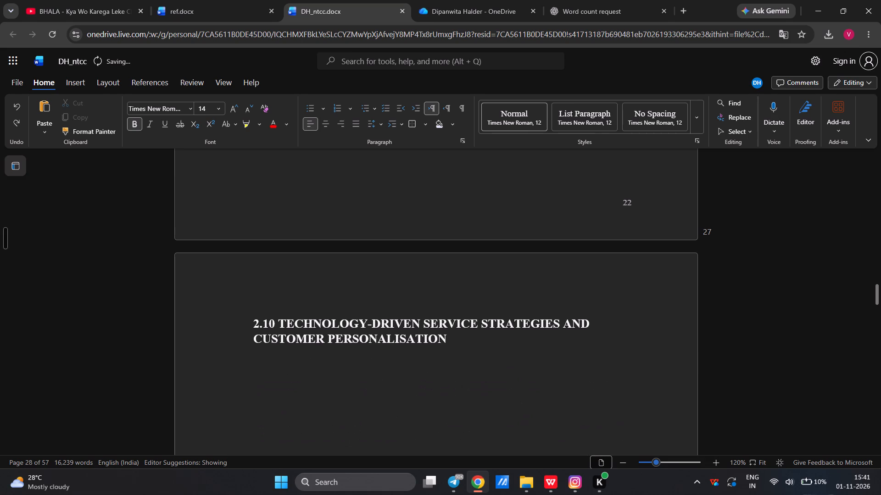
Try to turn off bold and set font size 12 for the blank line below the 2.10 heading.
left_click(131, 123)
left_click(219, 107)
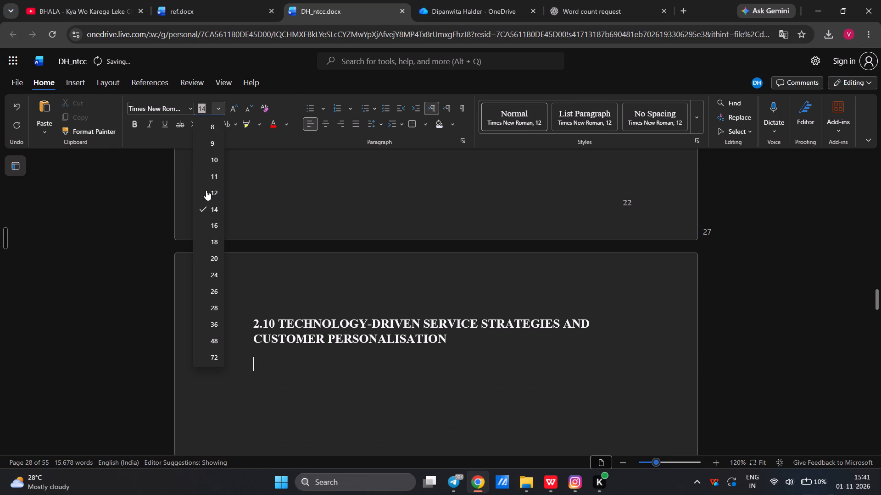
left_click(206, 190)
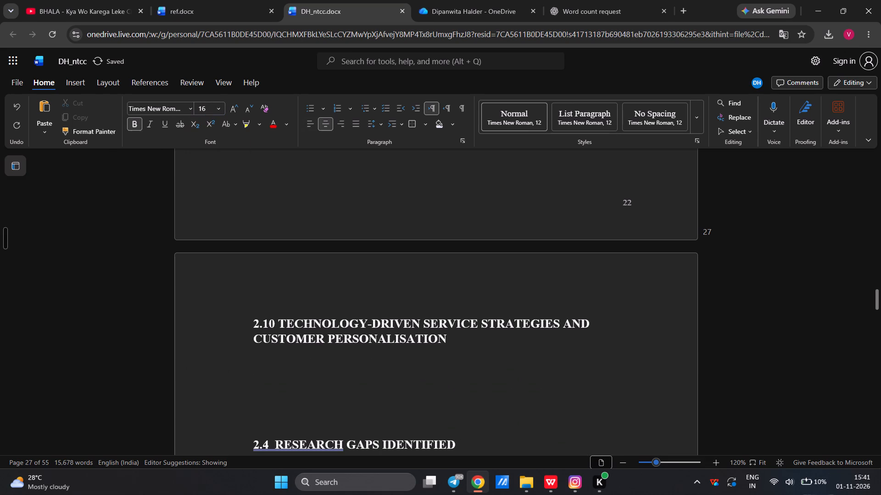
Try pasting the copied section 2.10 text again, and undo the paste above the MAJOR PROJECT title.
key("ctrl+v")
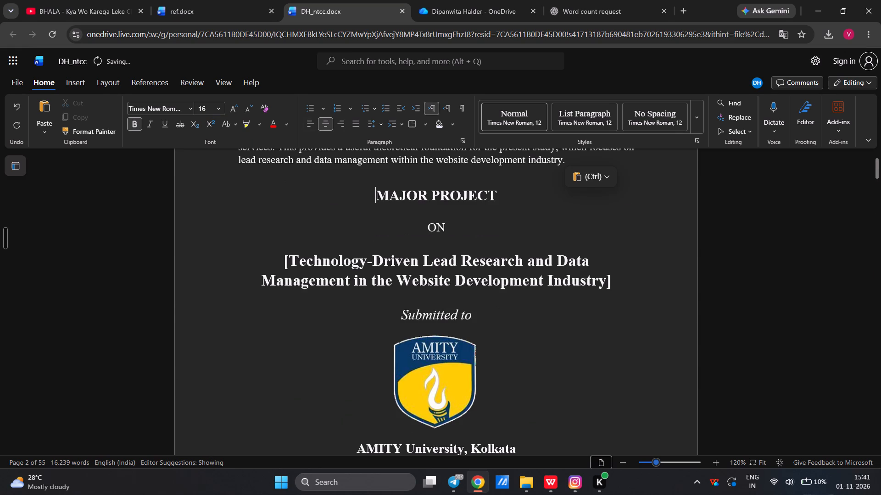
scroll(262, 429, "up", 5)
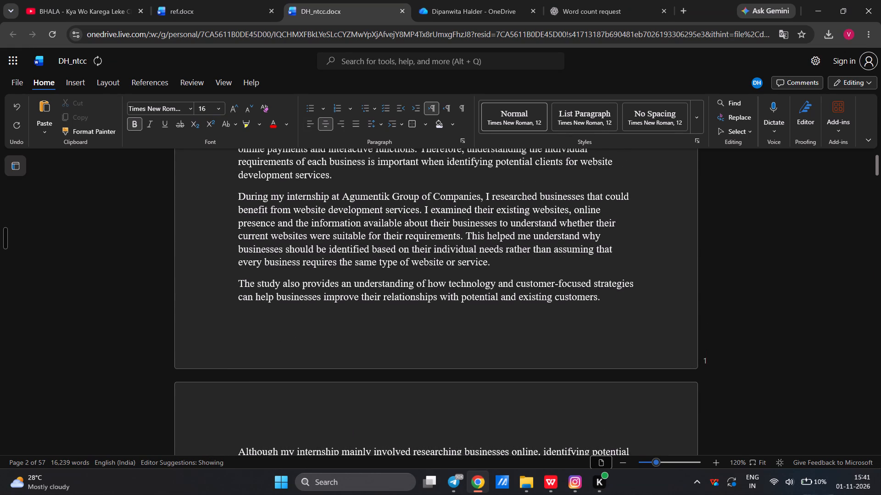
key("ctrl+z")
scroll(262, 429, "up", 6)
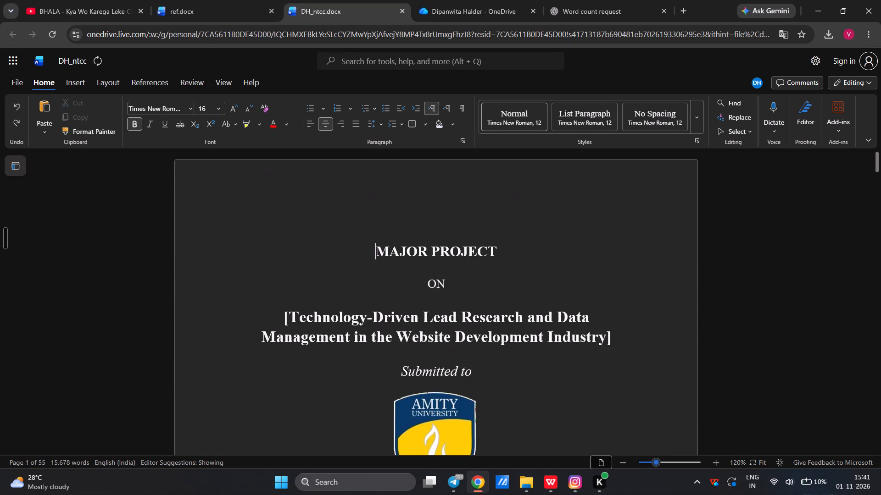
Return to the 2.10 heading, add a blank line directly below it, and set that line to non-bold, font size 12.
left_click_drag(880, 167, 880, 283)
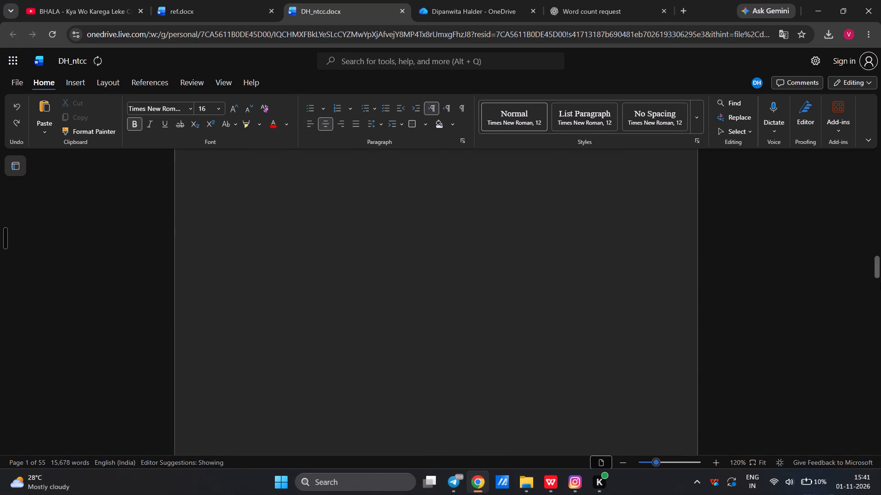
left_click_drag(880, 283, 880, 321)
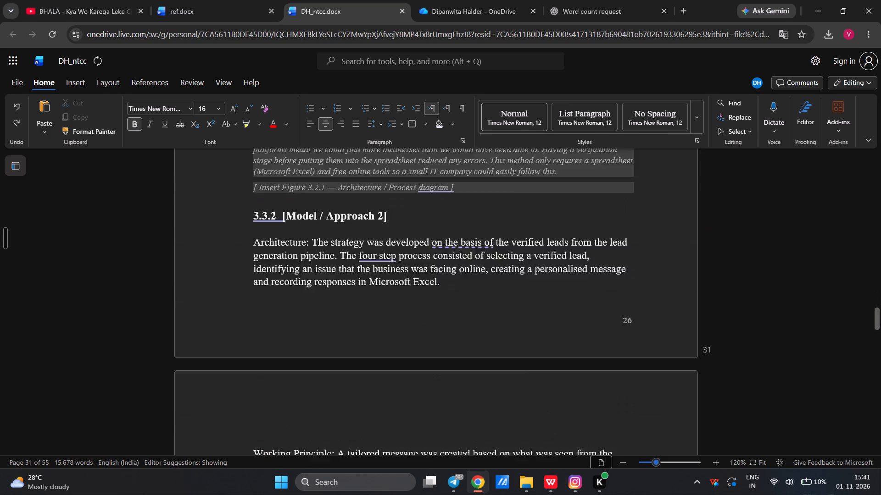
left_click_drag(880, 321, 880, 304)
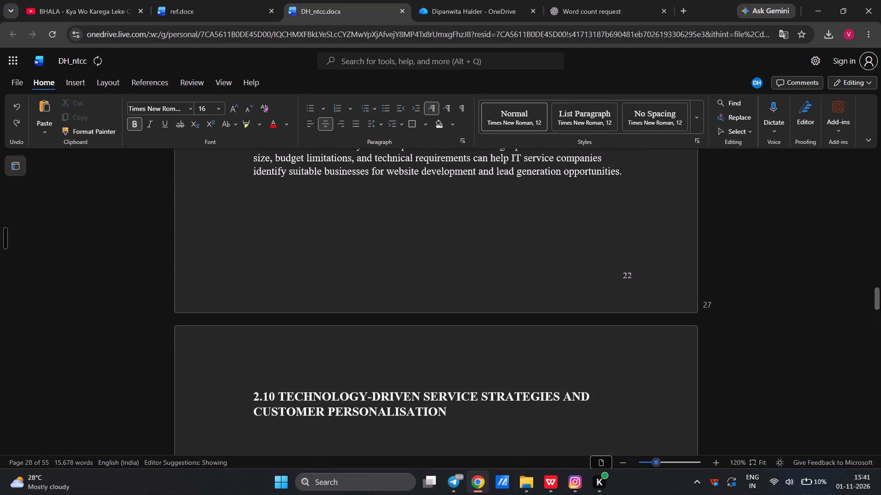
left_click_drag(880, 304, 880, 307)
scroll(411, 246, "up", 5)
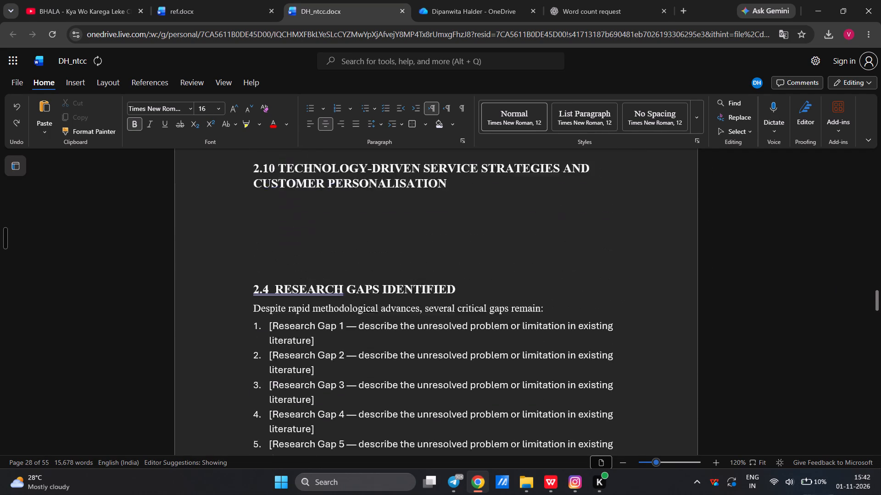
scroll(411, 246, "up", 1)
left_click(448, 302)
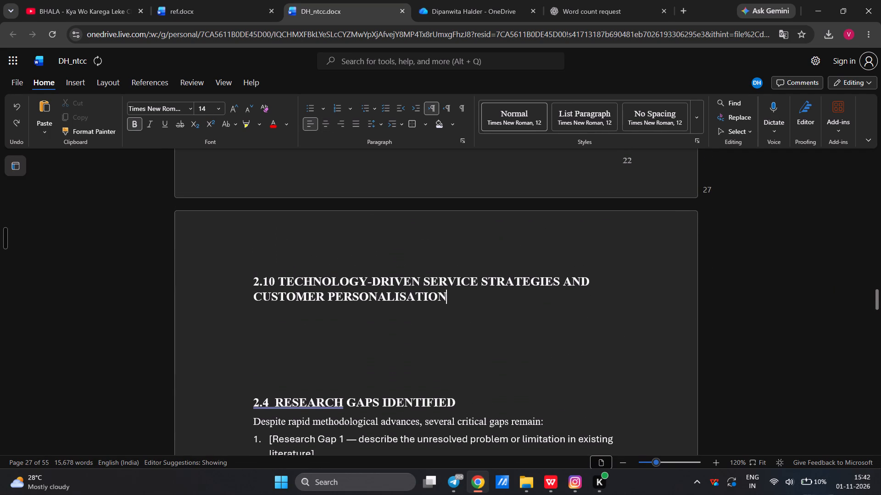
key("Return")
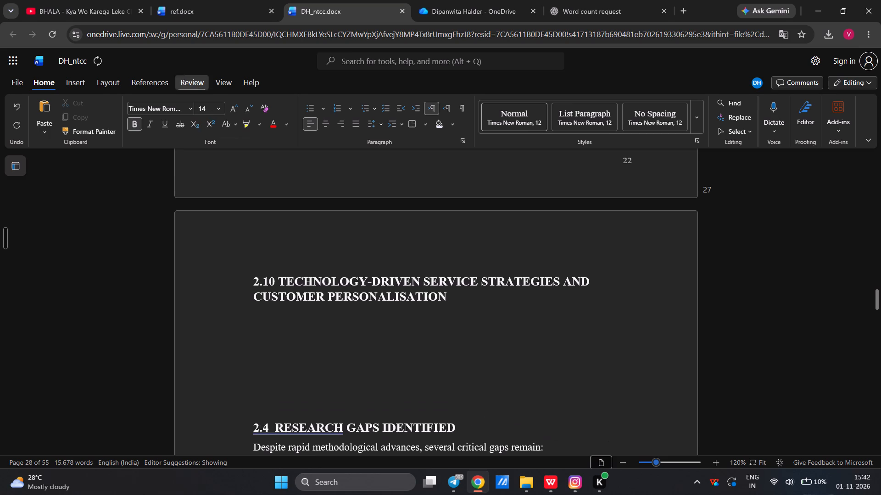
left_click(138, 124)
left_click(216, 112)
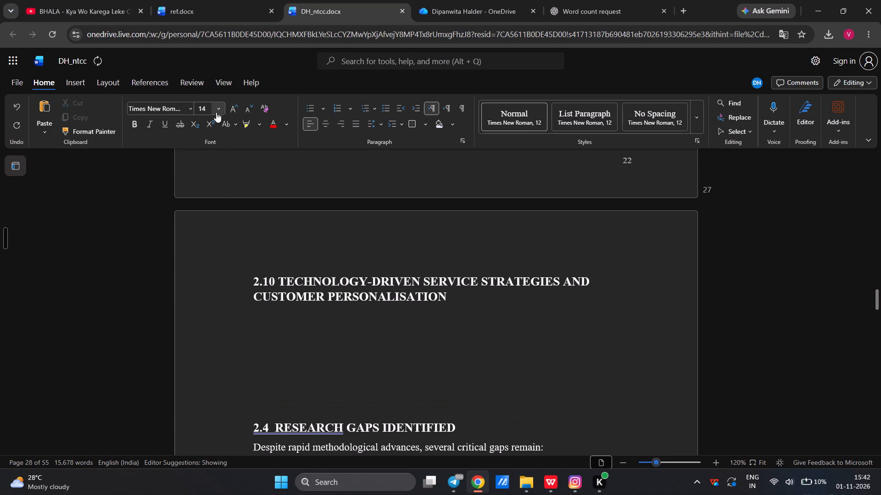
left_click(209, 194)
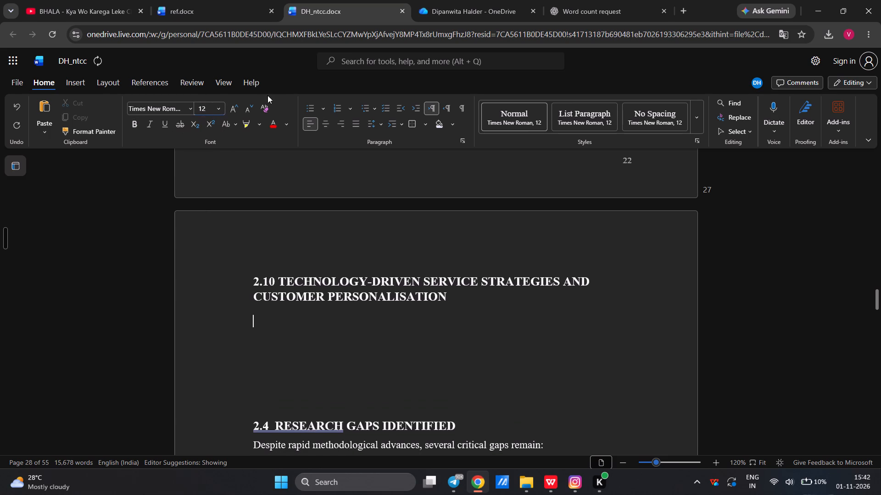
Paste the copied section 2.10 text on the blank line below its heading.
left_click(262, 323)
key("ctrl+v")
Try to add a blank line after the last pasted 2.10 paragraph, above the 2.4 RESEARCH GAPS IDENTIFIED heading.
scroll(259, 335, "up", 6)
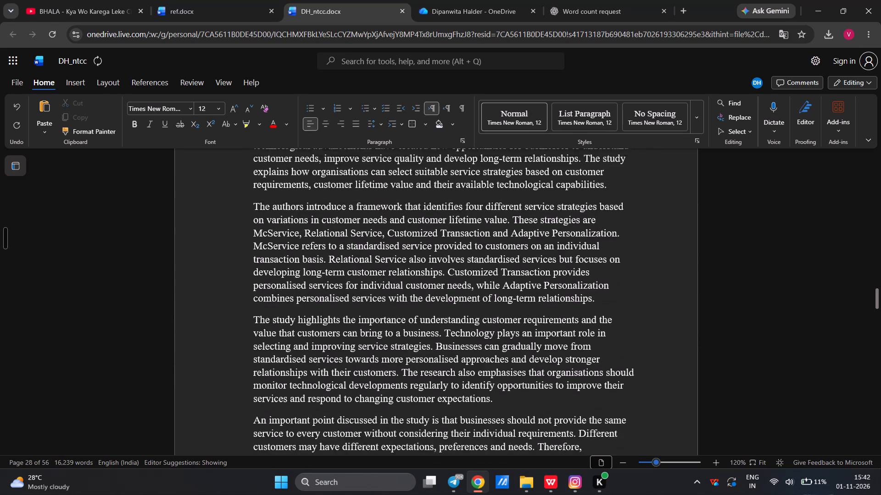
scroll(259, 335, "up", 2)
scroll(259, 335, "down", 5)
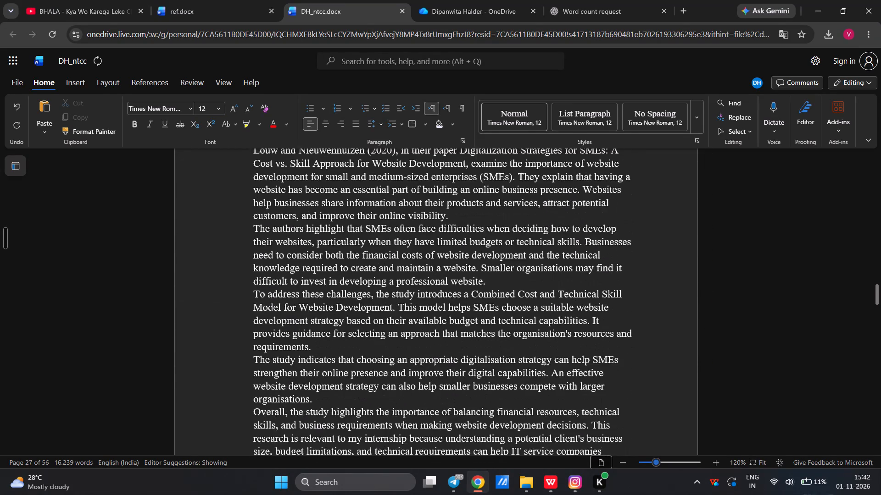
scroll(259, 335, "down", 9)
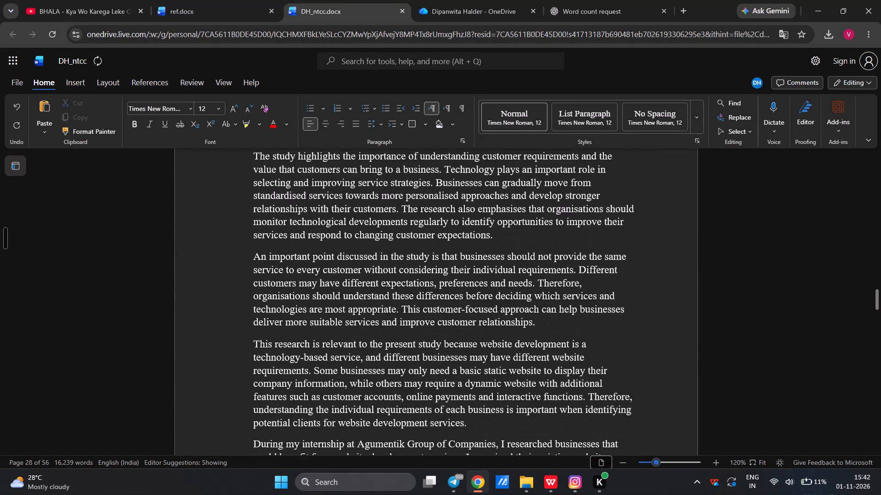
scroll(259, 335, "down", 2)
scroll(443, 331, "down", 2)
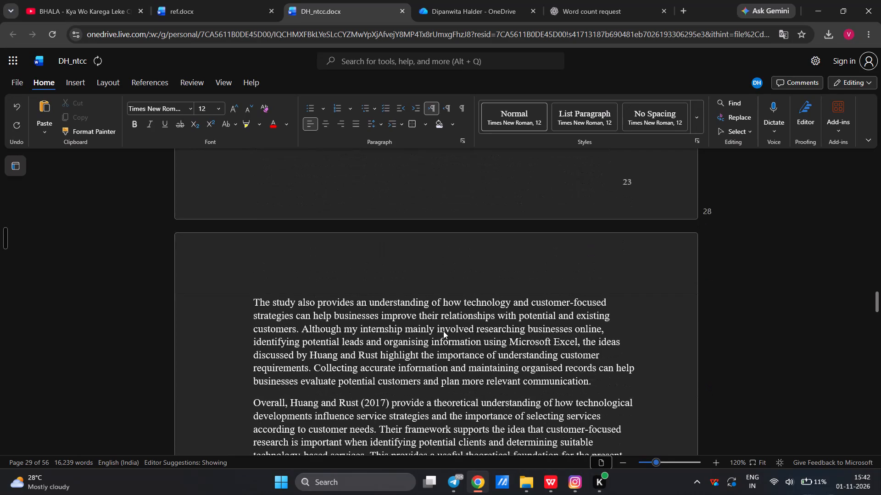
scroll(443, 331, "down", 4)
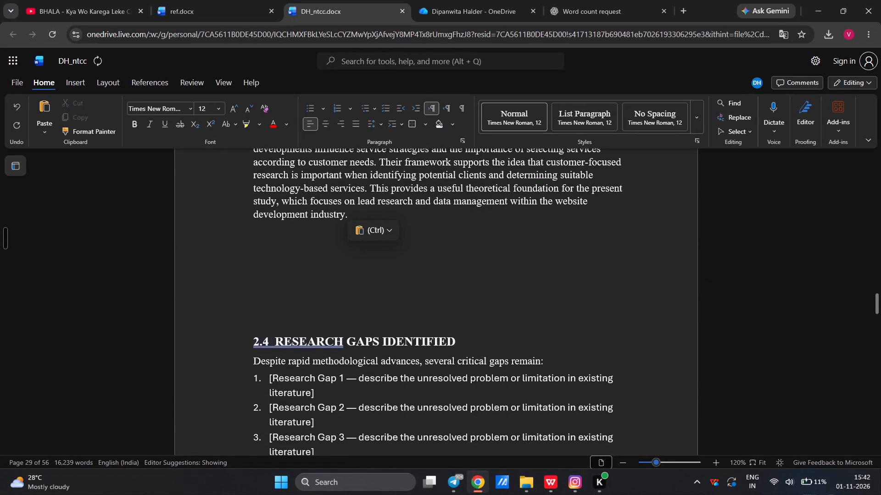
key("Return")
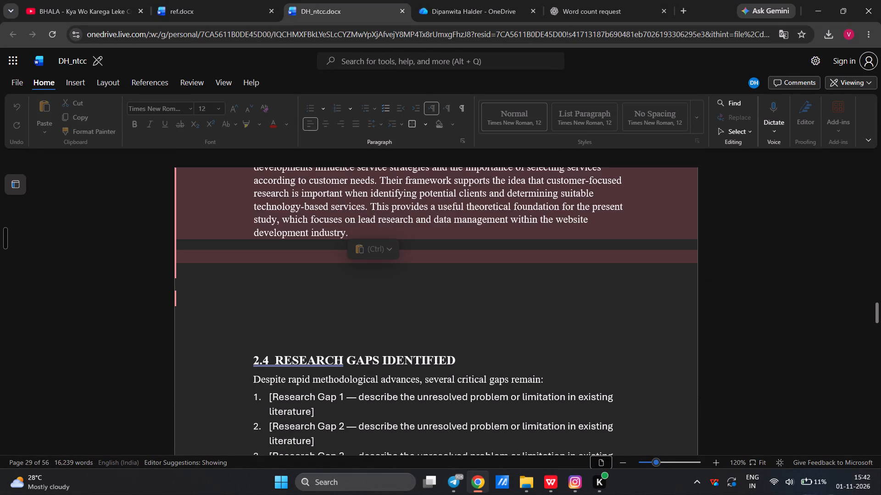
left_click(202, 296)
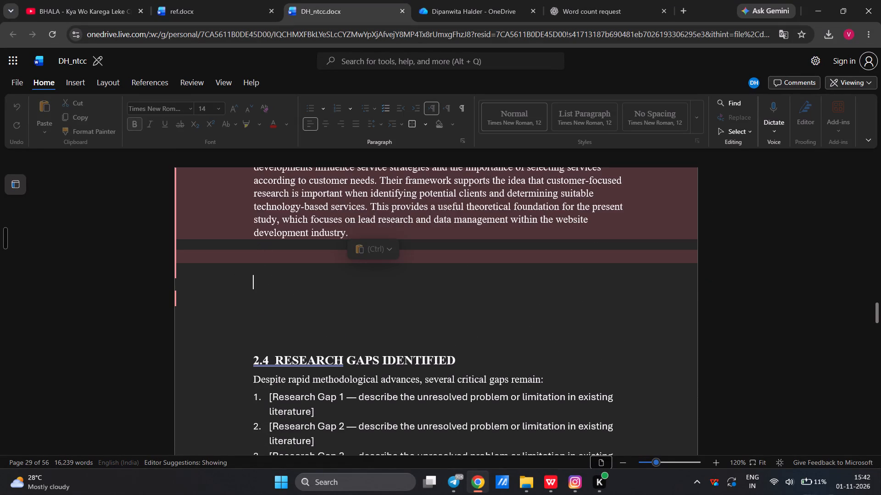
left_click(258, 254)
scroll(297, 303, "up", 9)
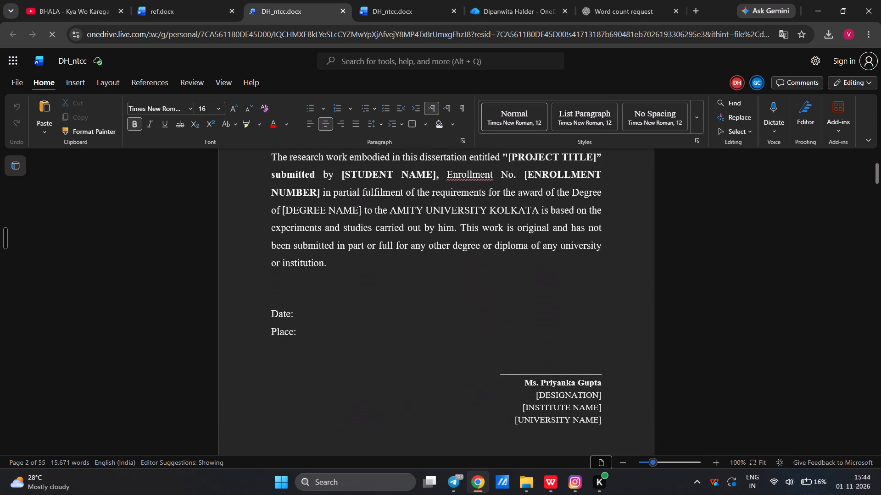
scroll(441, 442, "down", 3)
scroll(441, 442, "up", 1)
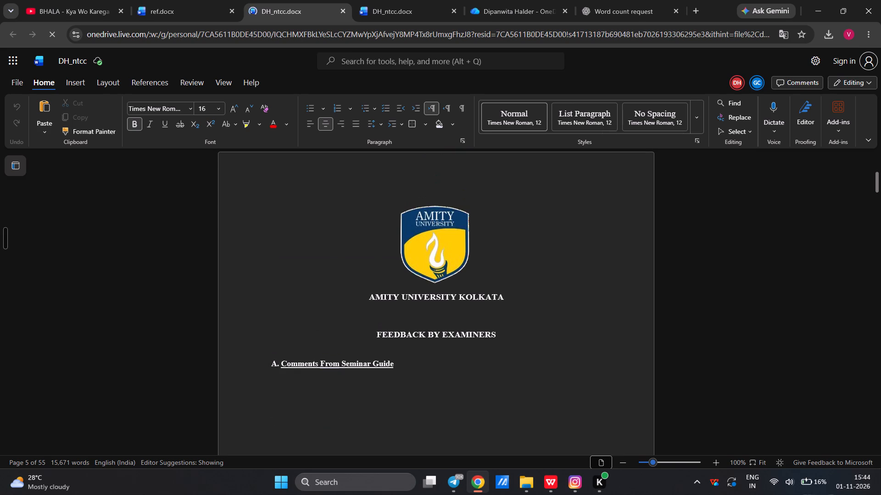
left_click(485, 299)
left_click(373, 298)
Look through the reloaded DH_ntcc report's front matter, table of contents, abbreviations and Chapter 1 pages.
scroll(529, 258, "up", 10)
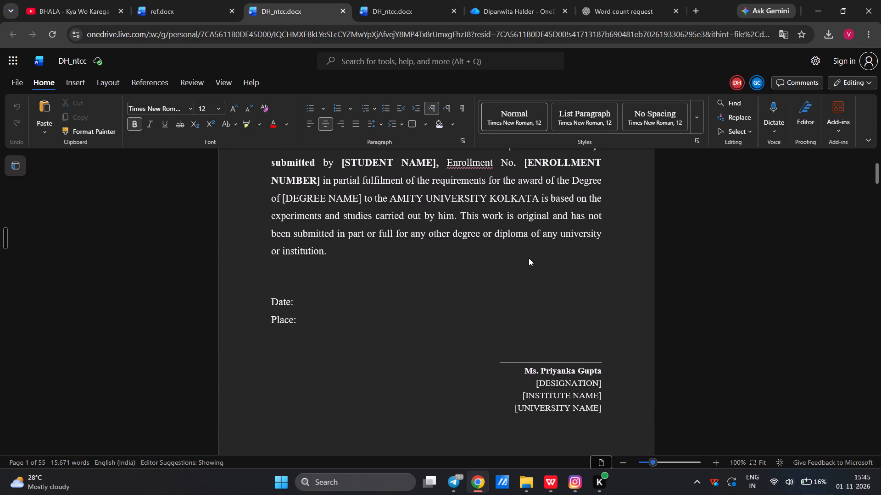
scroll(529, 258, "down", 13)
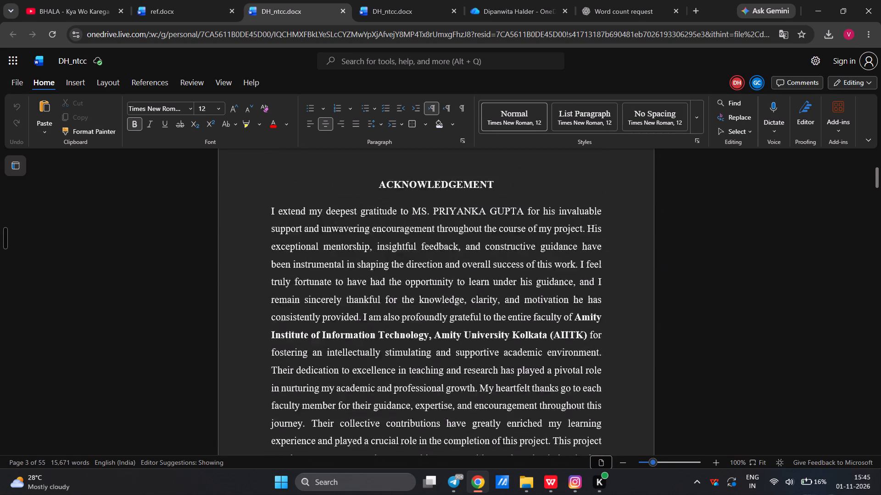
scroll(529, 258, "down", 6)
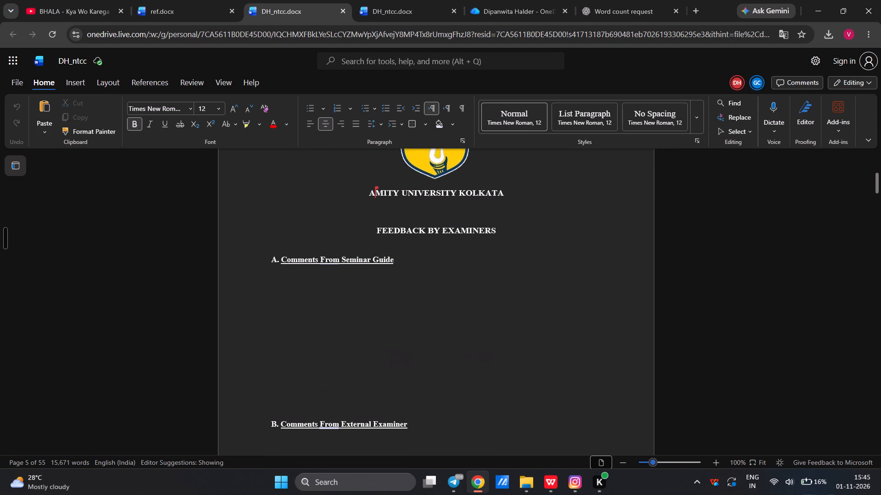
scroll(529, 258, "down", 13)
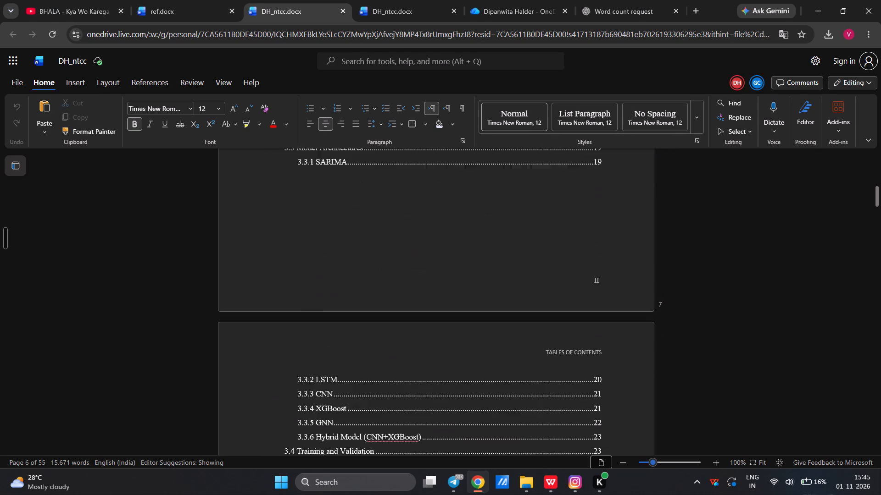
scroll(529, 258, "down", 11)
scroll(529, 258, "down", 19)
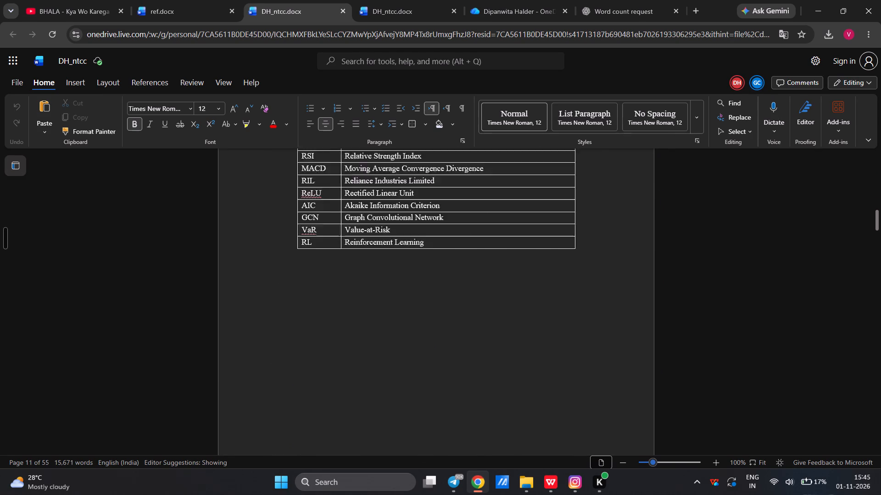
scroll(529, 258, "down", 19)
scroll(529, 258, "up", 3)
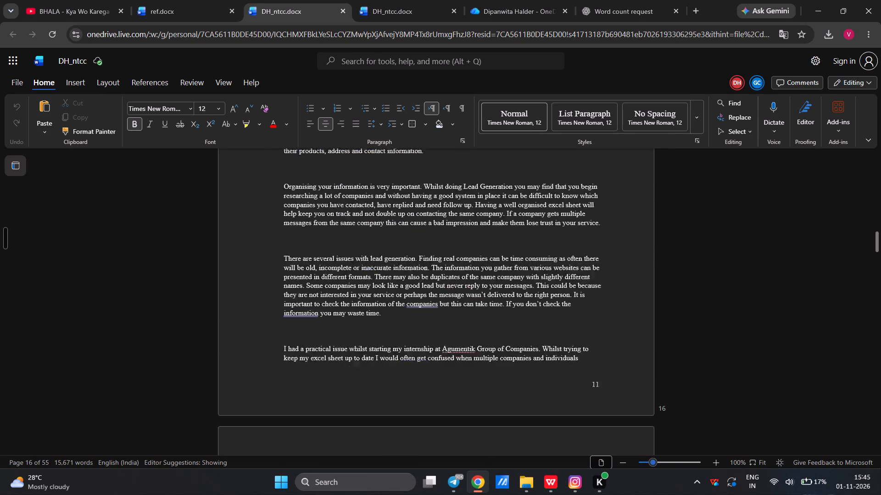
scroll(529, 258, "up", 3)
scroll(529, 258, "left", 1)
scroll(529, 258, "down", 7)
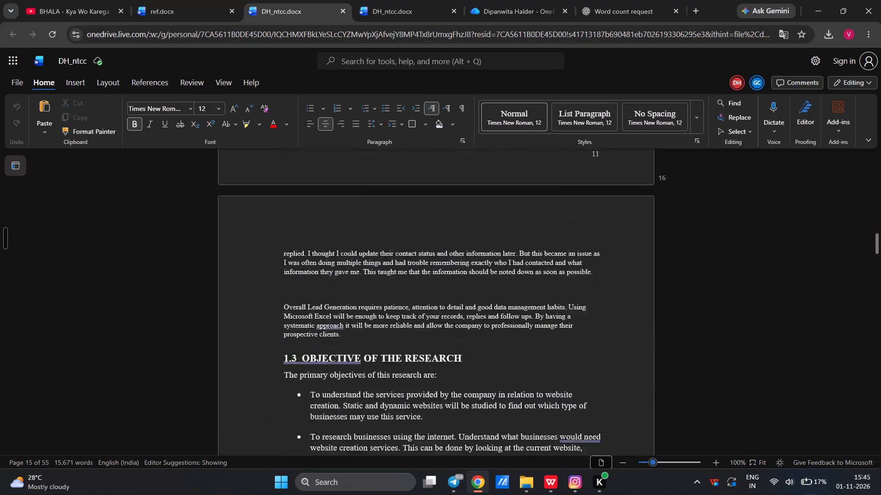
scroll(529, 258, "right", 1)
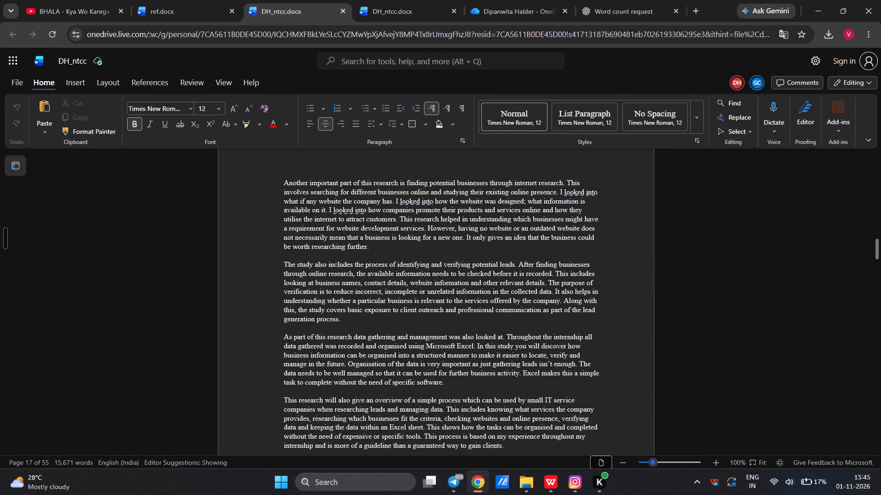
scroll(507, 351, "down", 11)
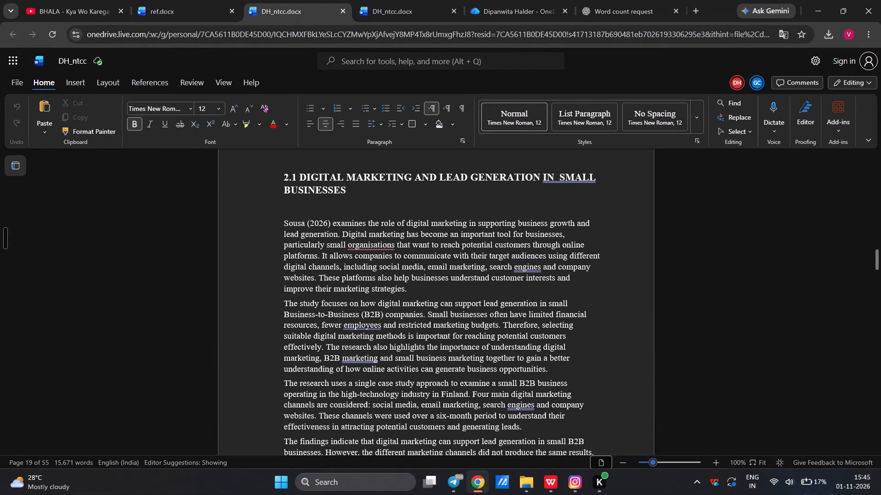
Examine the reloaded report's Chapter 2 literature sections and the start of Chapter 3, checking what remains under section 2.10.
left_click(404, 358)
scroll(404, 358, "down", 19)
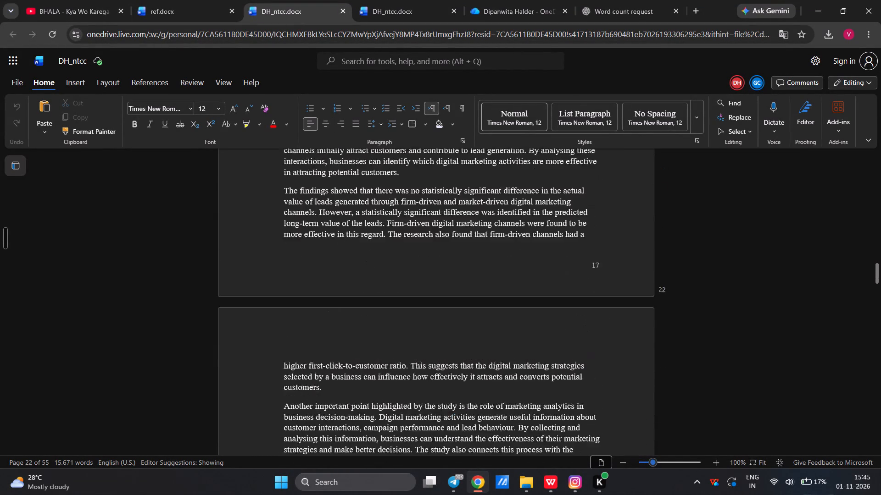
scroll(404, 358, "down", 9)
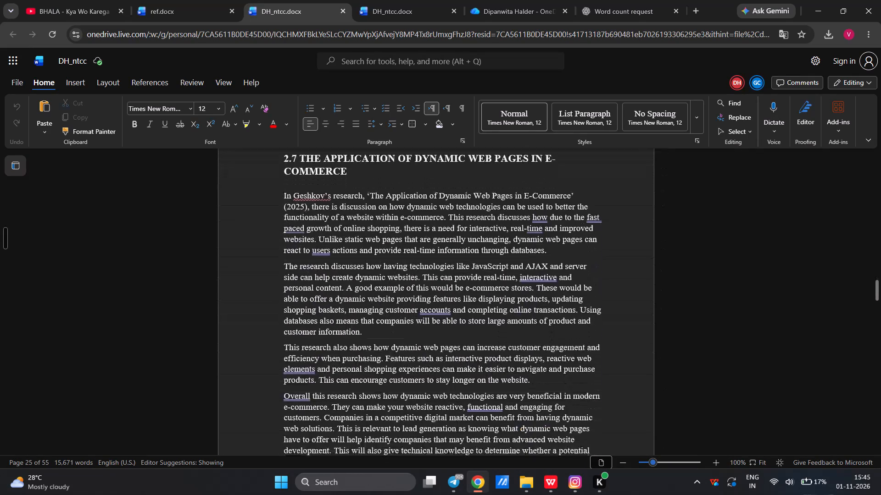
scroll(404, 358, "down", 18)
scroll(404, 358, "up", 3)
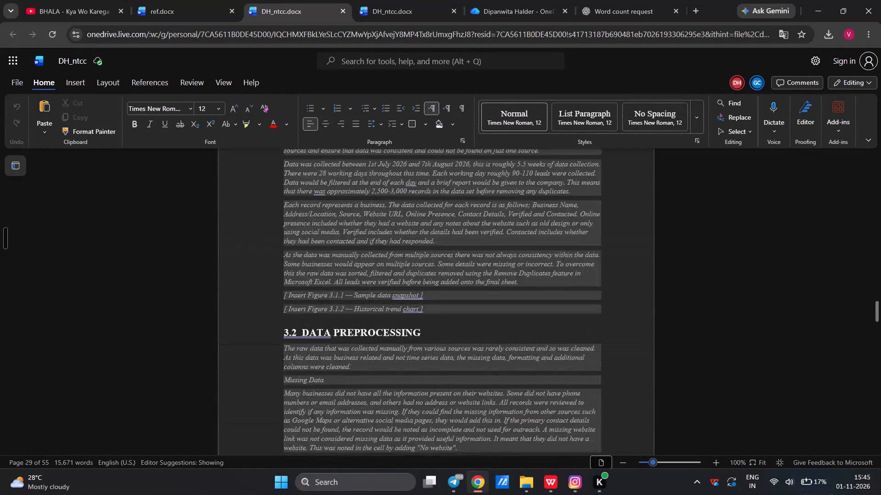
scroll(404, 358, "up", 12)
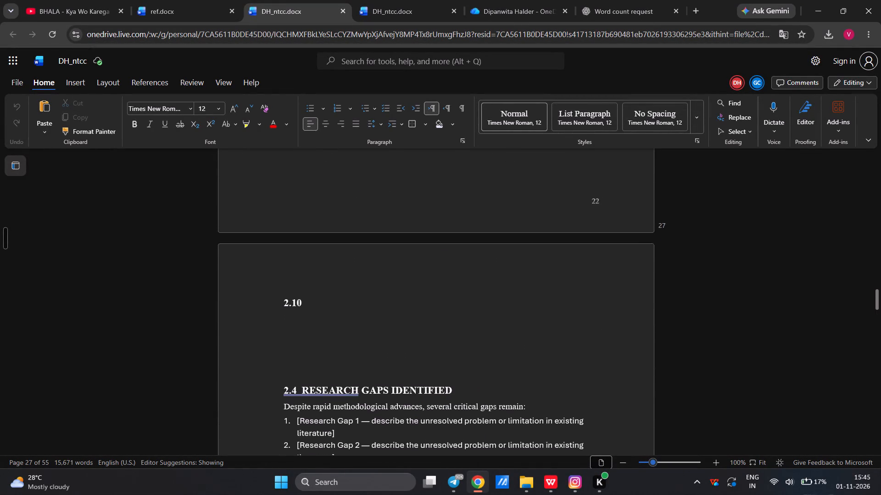
scroll(404, 358, "up", 6)
scroll(404, 358, "down", 8)
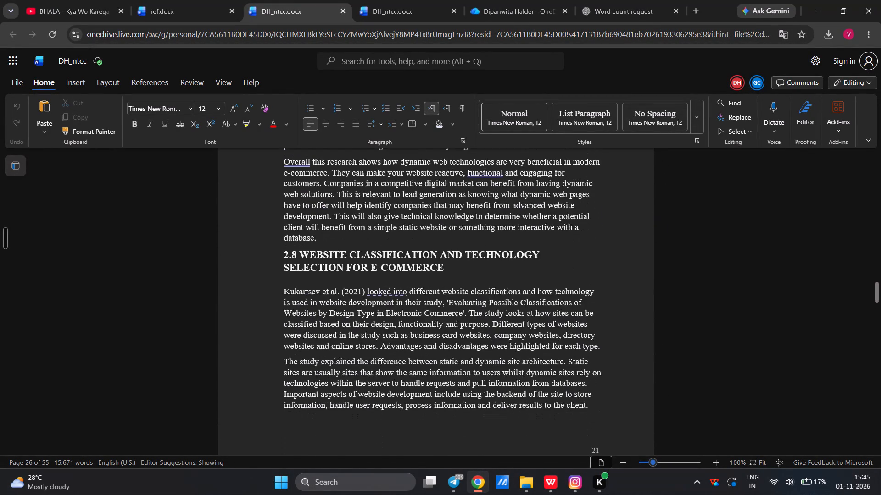
scroll(404, 358, "down", 5)
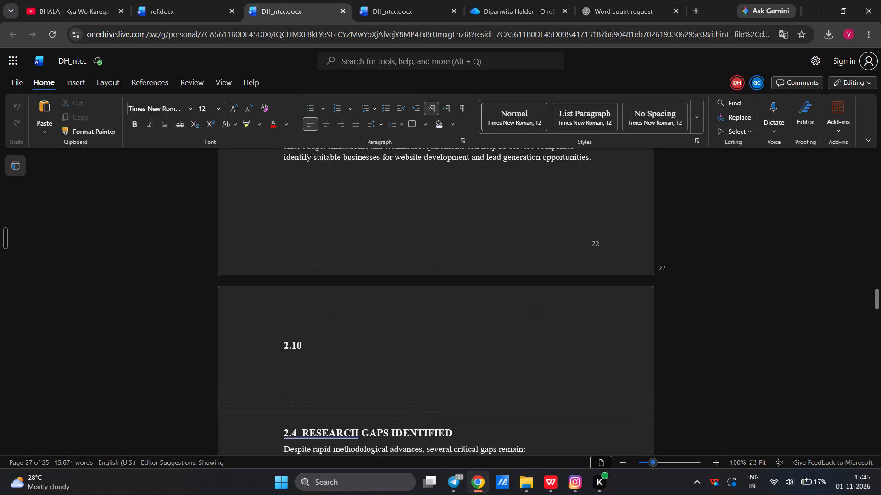
Replace the report's bare 2.10 heading with "2.10 TECHNOLOGY-DRIVEN SERVICE STRATEGIES AND CUSTOMER PERSONALISATION" copied from the WPS Office document.
left_click(309, 346)
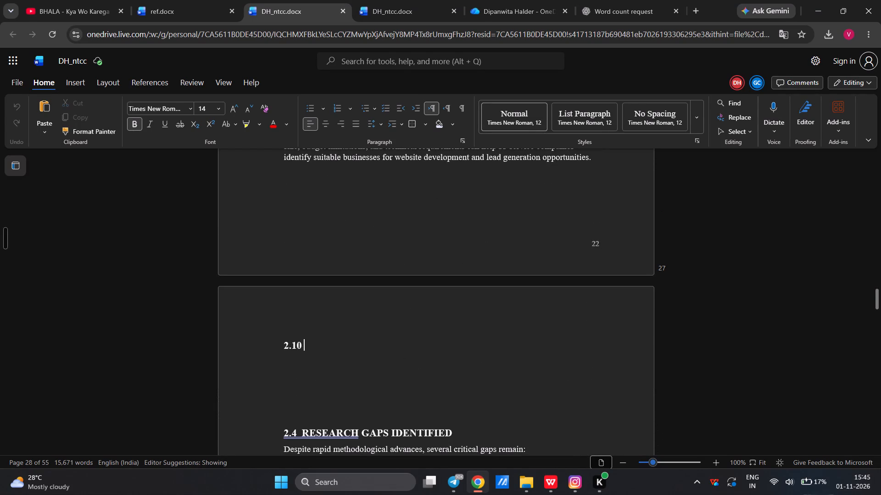
left_click(561, 490)
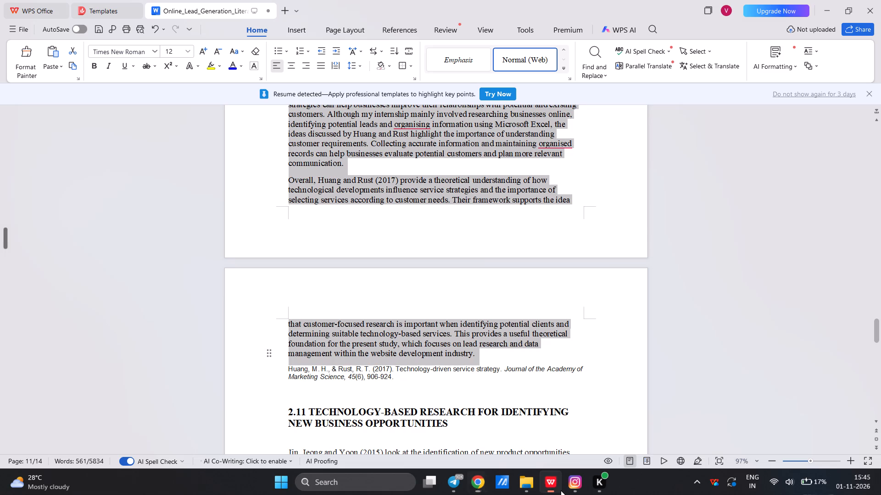
left_click(396, 318)
scroll(396, 318, "up", 4)
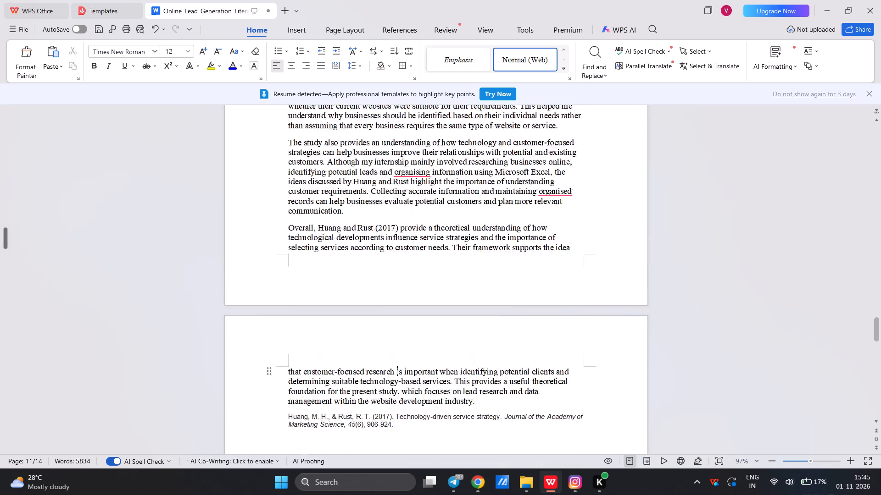
scroll(396, 318, "up", 6)
scroll(396, 318, "down", 1)
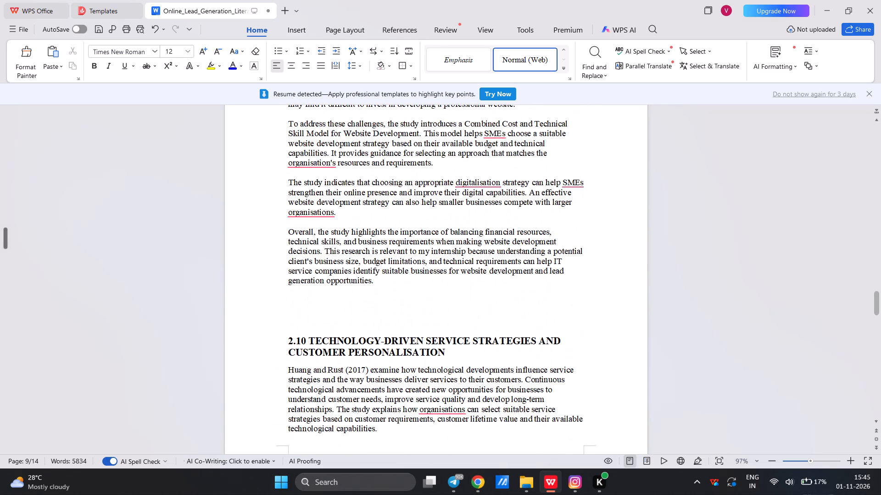
left_click_drag(285, 339, 365, 340)
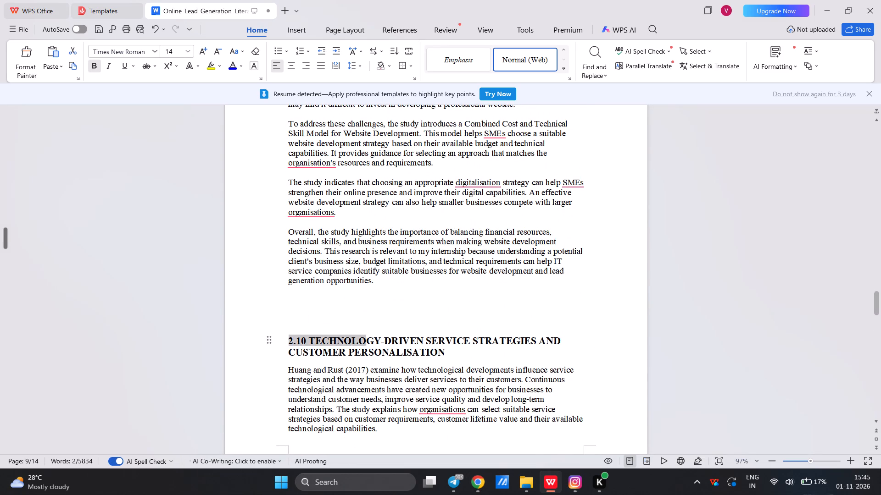
left_click_drag(365, 340, 451, 353)
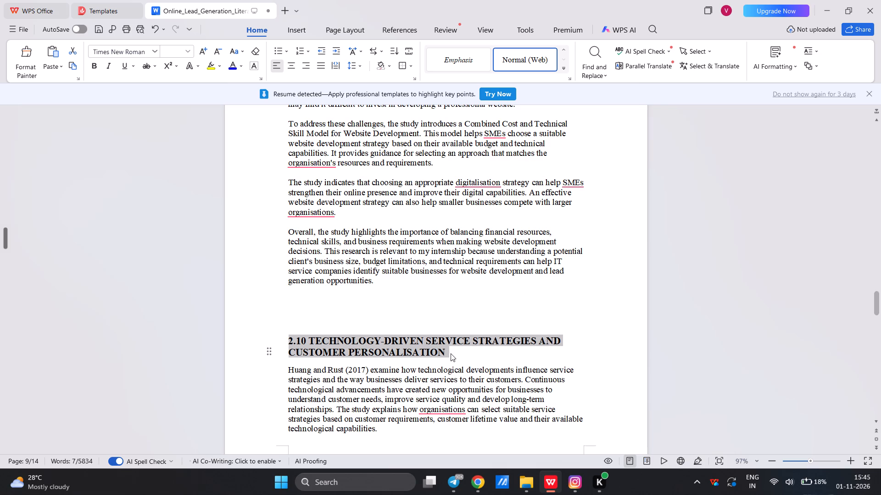
key("ctrl+c")
left_click(478, 490)
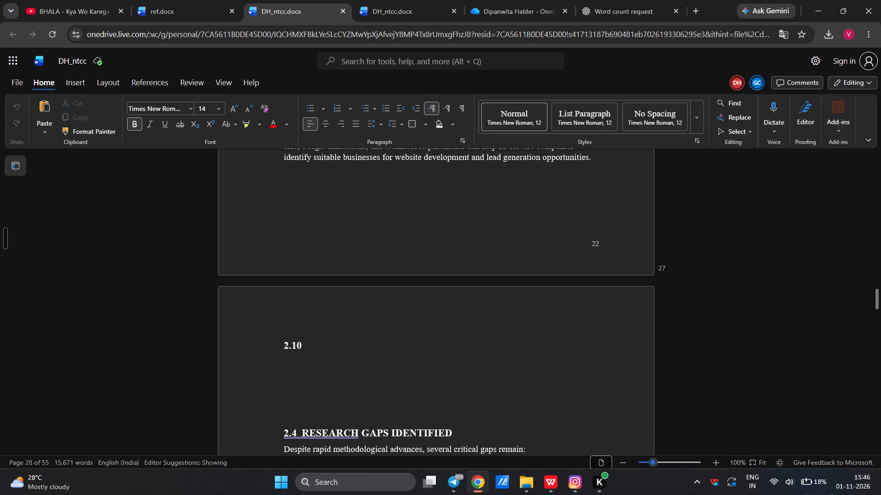
left_click_drag(283, 347, 312, 347)
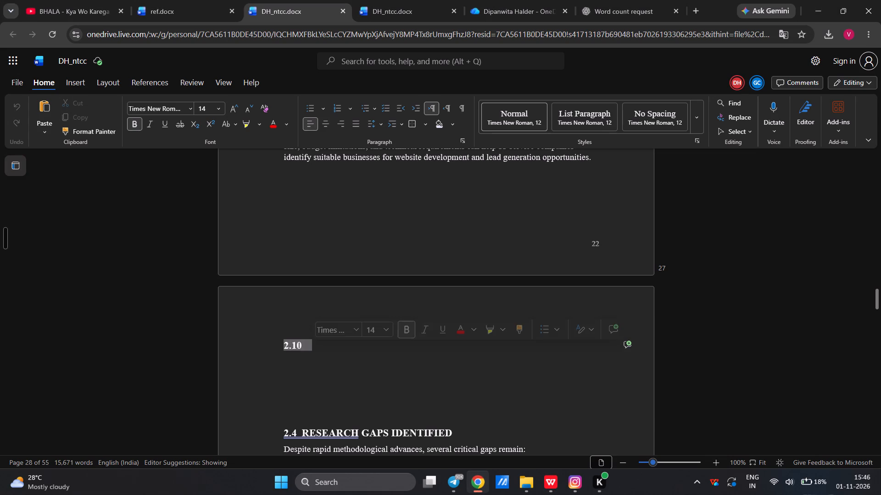
key("ctrl+v")
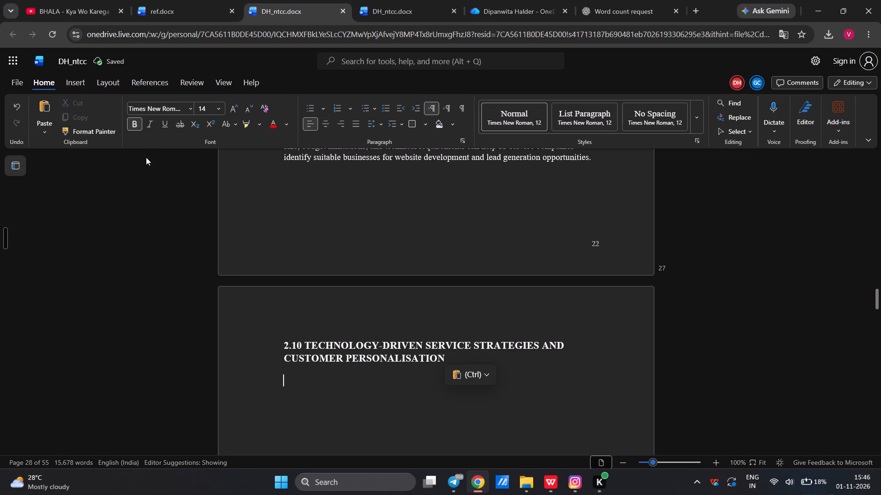
Turn off bold and set the font size to 12 for the empty line below the 2.10 heading.
left_click(133, 124)
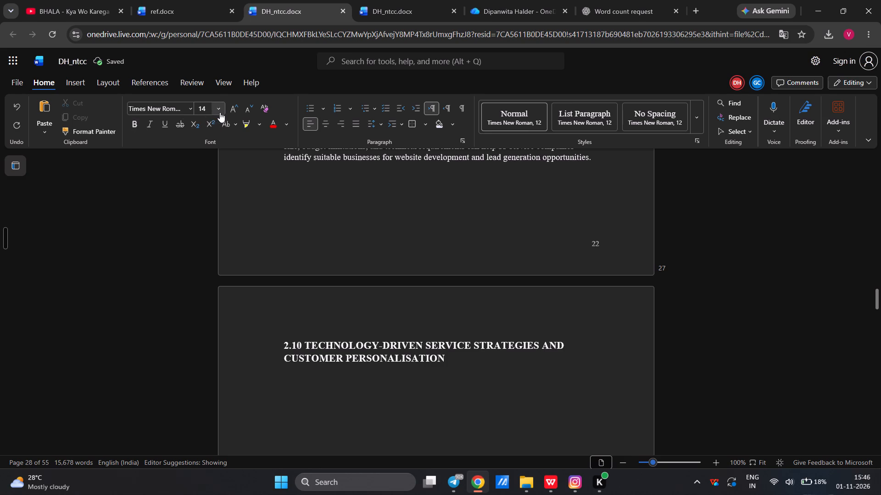
left_click(220, 112)
left_click(206, 191)
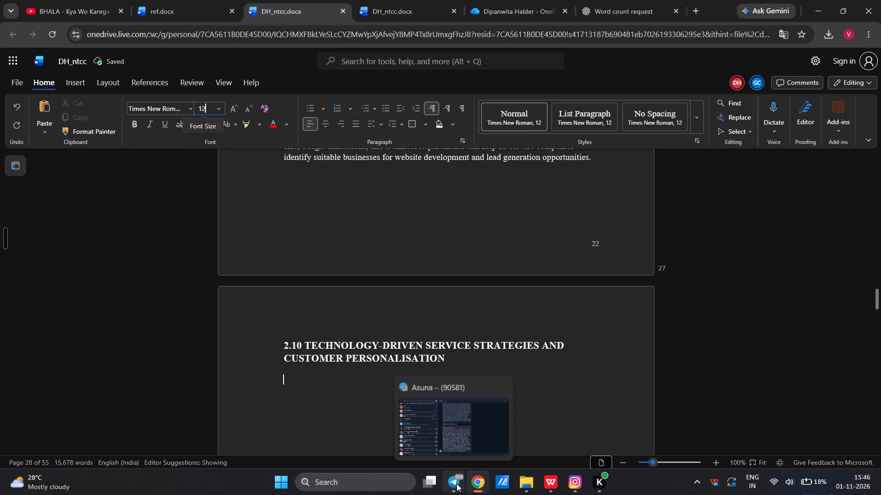
left_click(547, 484)
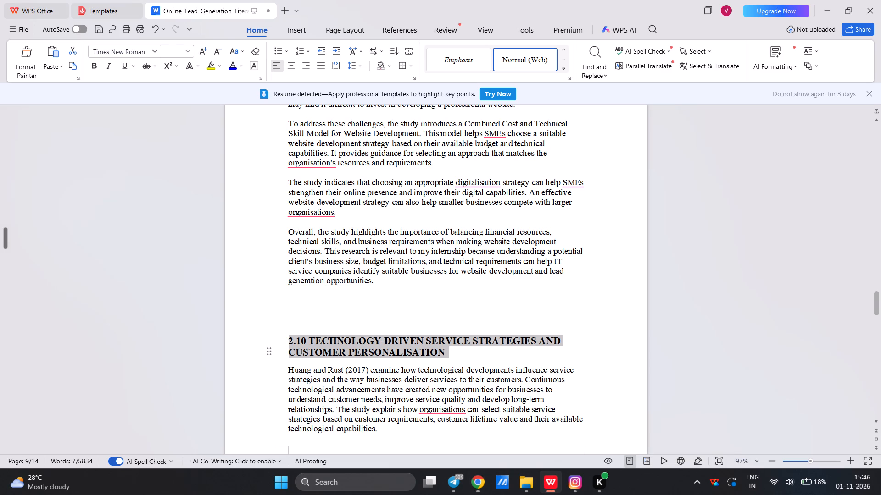
left_click(284, 313)
scroll(284, 313, "down", 3)
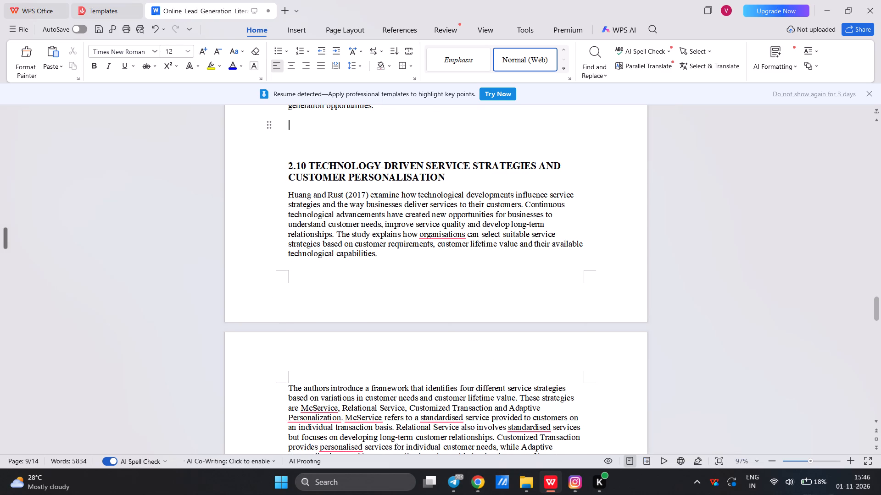
left_click_drag(285, 193, 392, 458)
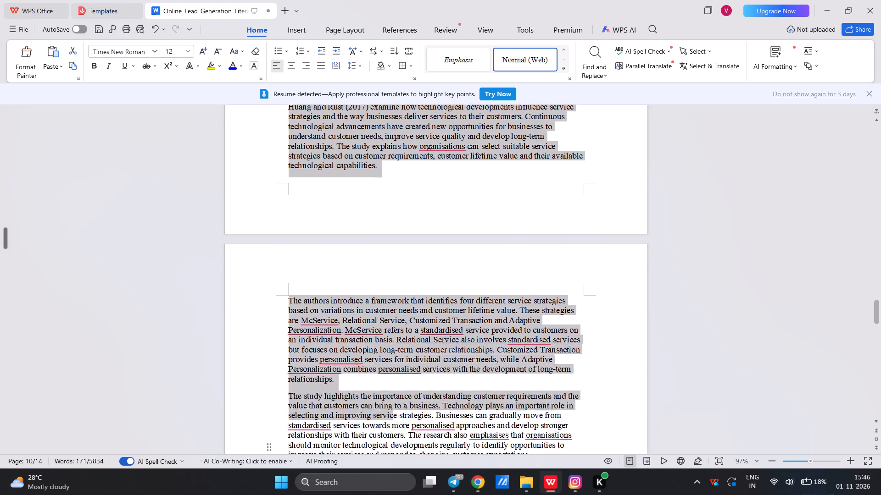
left_click_drag(392, 458, 395, 418)
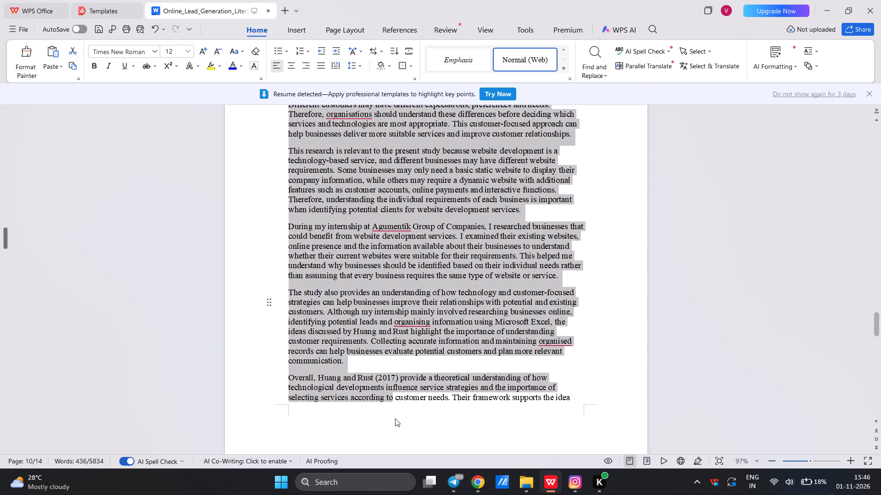
left_click_drag(395, 418, 459, 216)
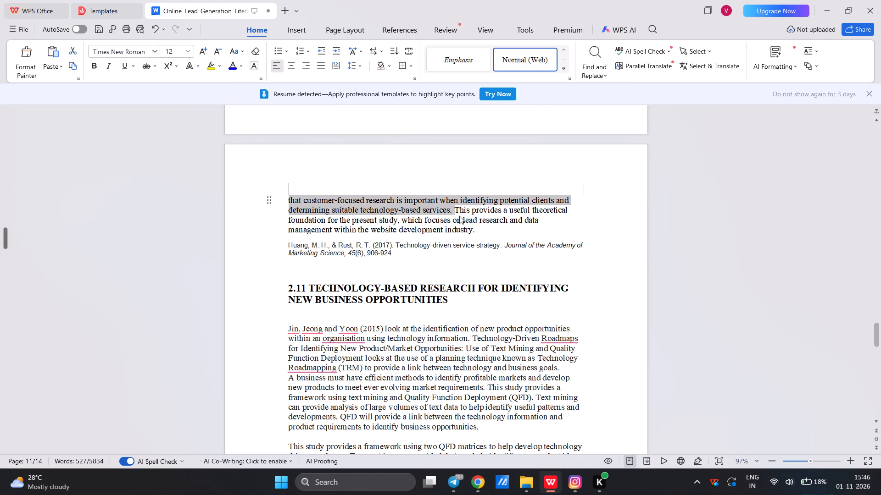
left_click_drag(459, 216, 474, 228)
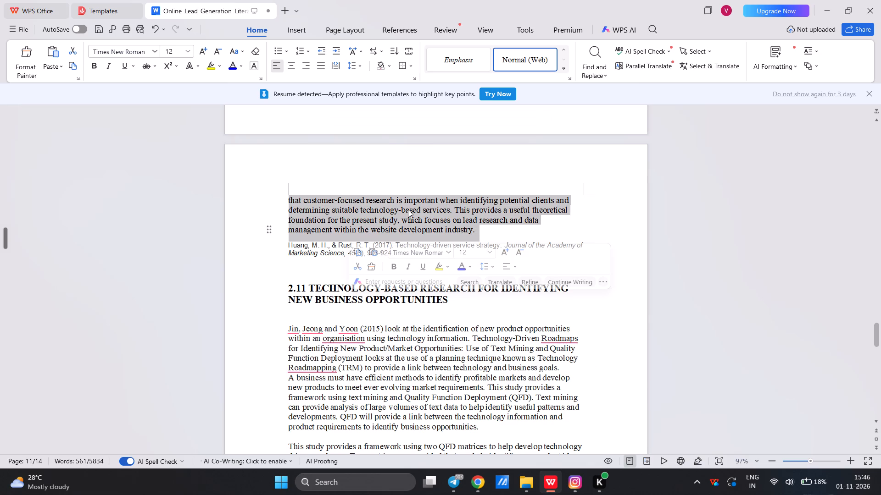
key("ctrl+c")
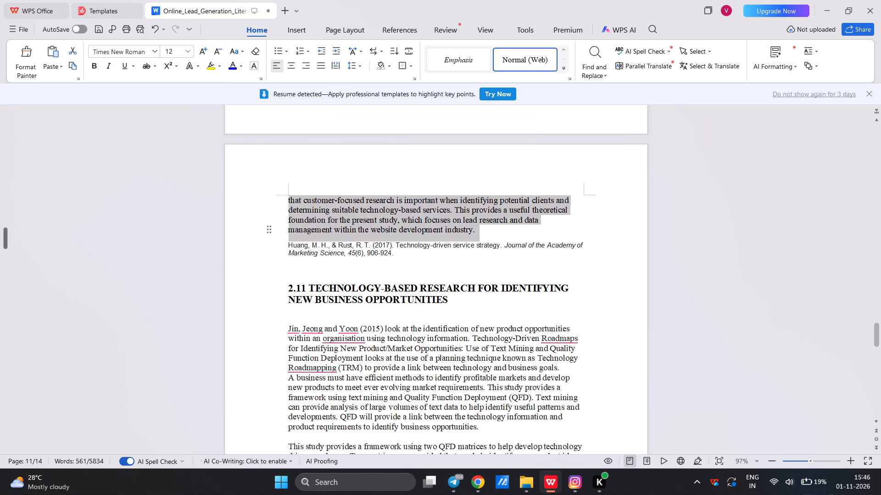
left_click(467, 402)
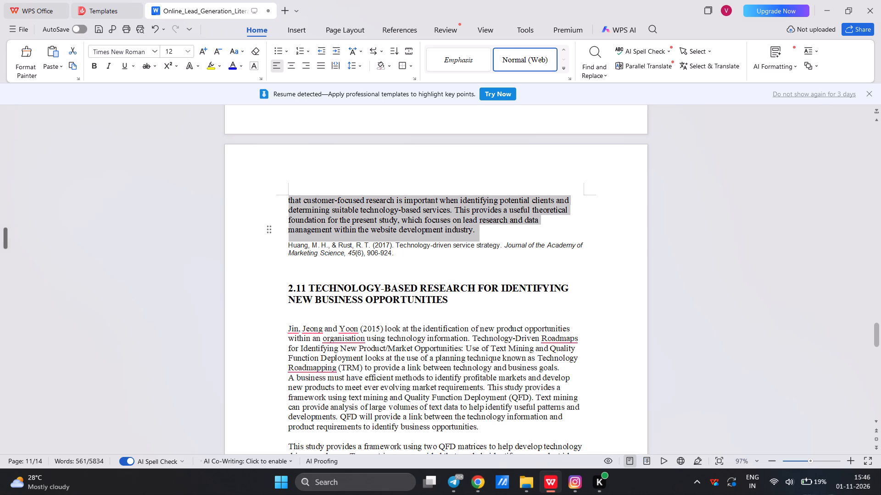
left_click(317, 300)
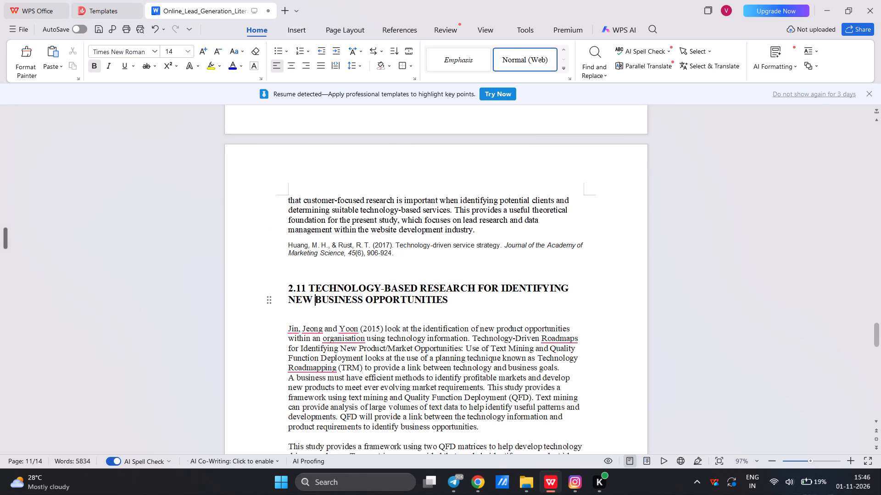
left_click_drag(286, 290, 455, 302)
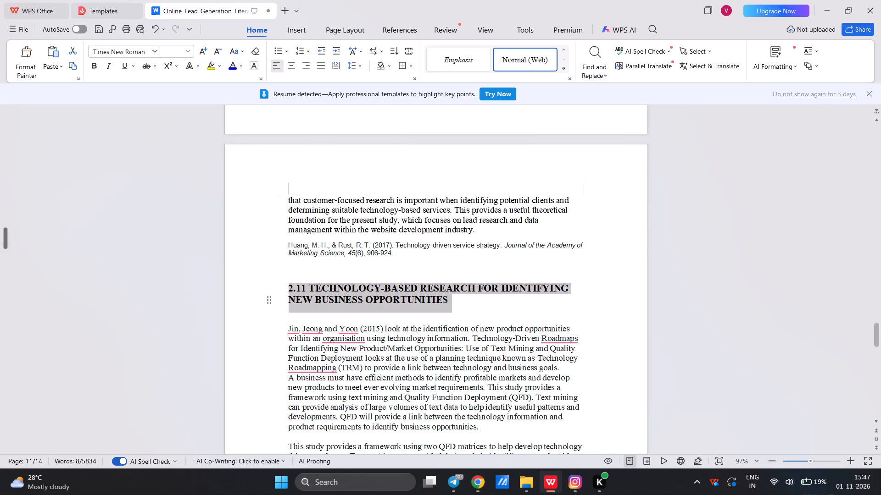
key("ctrl+c")
left_click(468, 484)
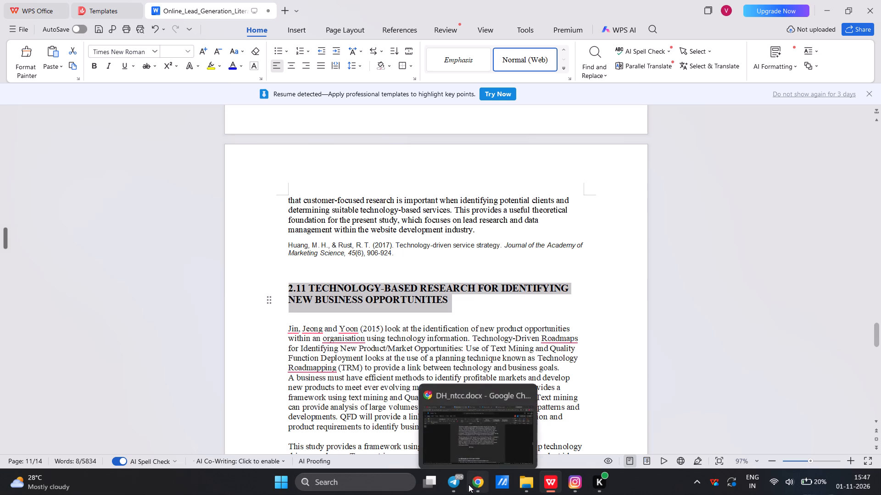
key("Return")
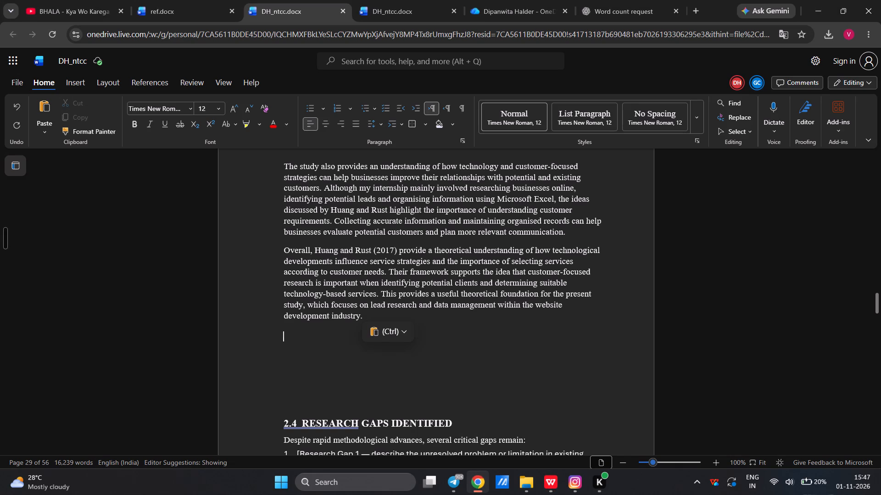
key("ctrl+v")
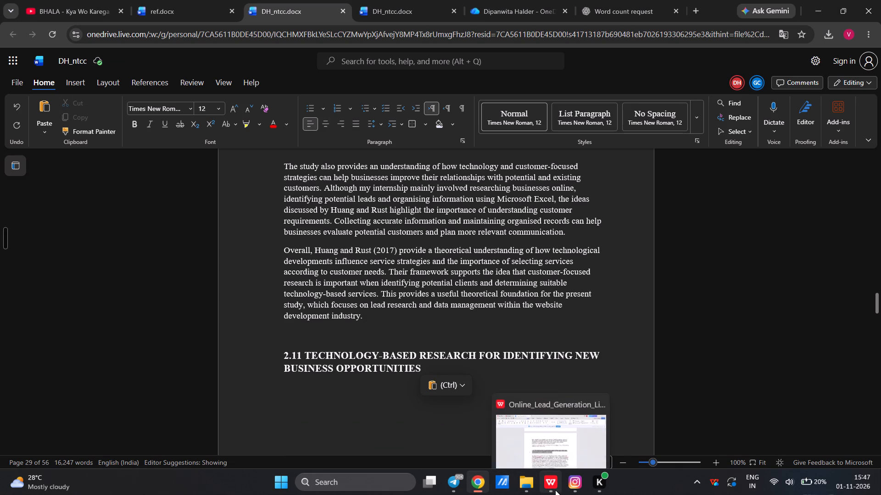
Copy section 2.11's body text, without its reference, from WPS Office into the report below the 2.11 heading and add an empty line after it.
left_click(555, 490)
left_click(279, 340)
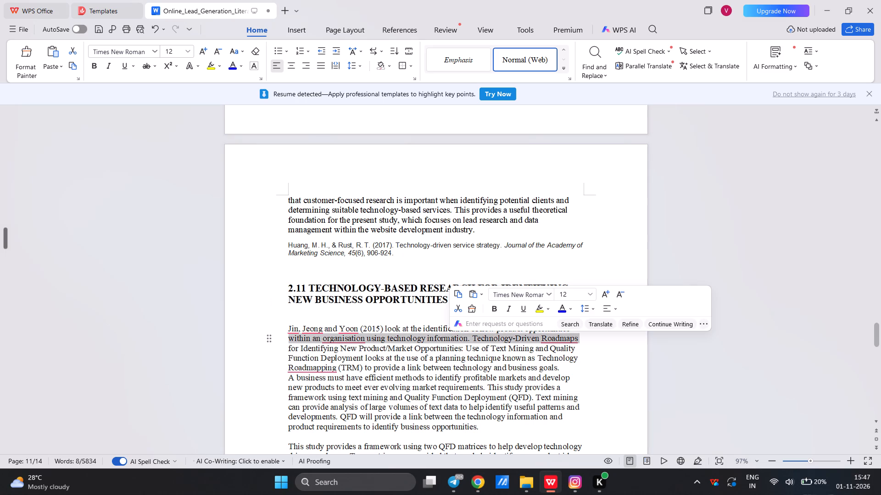
scroll(334, 337, "down", 3)
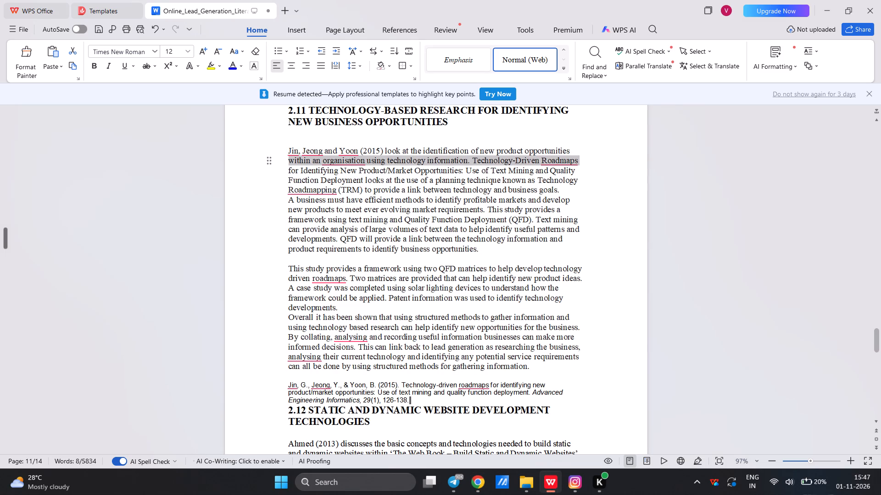
left_click_drag(287, 154, 503, 310)
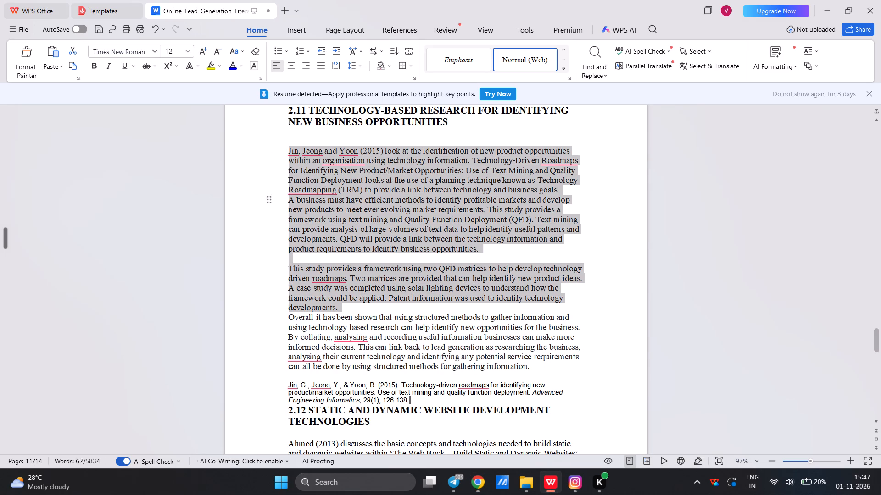
left_click_drag(503, 310, 531, 366)
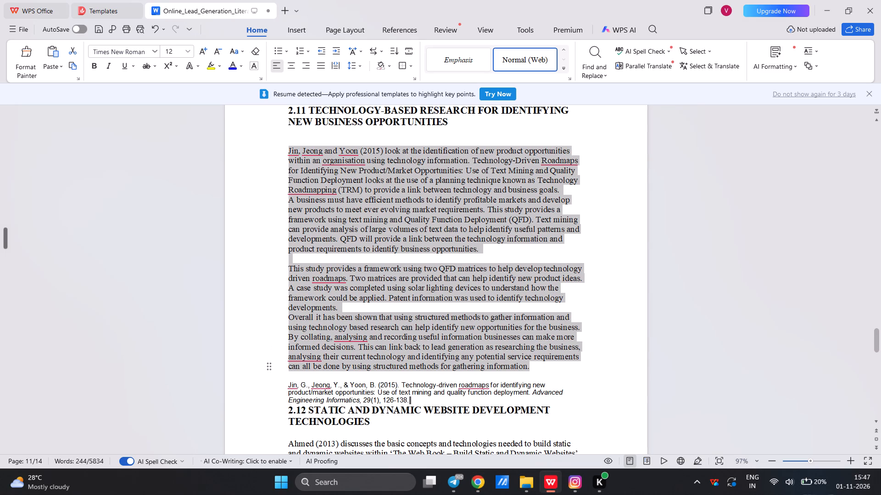
key("ctrl+c")
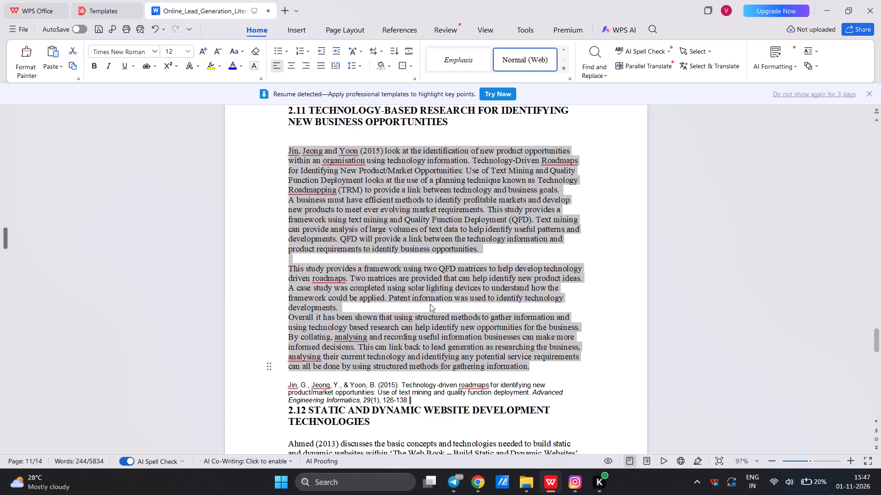
left_click(476, 481)
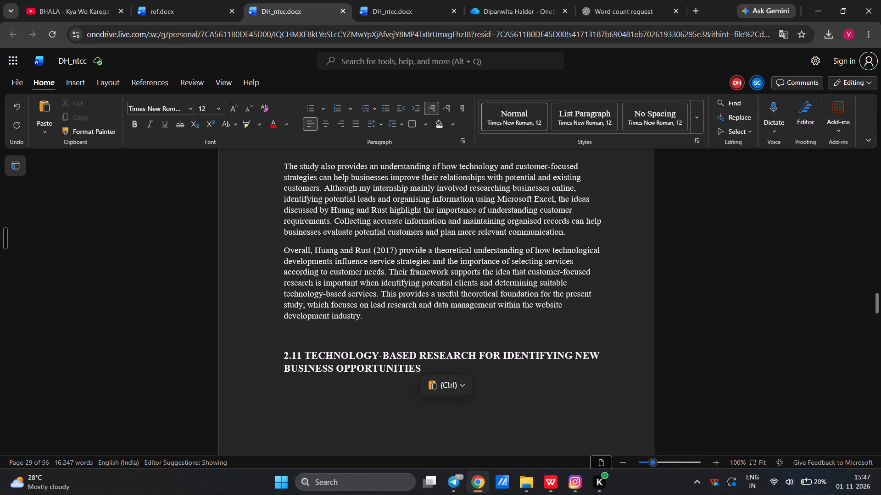
key("ctrl+v")
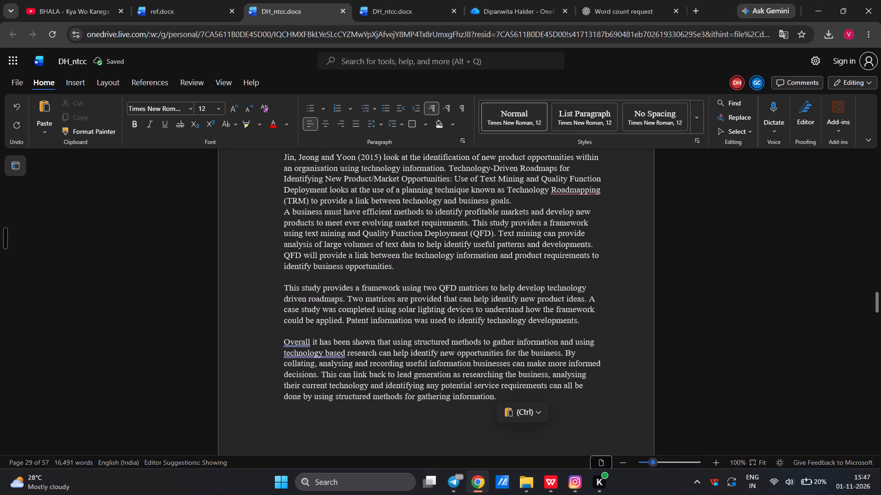
key("Return")
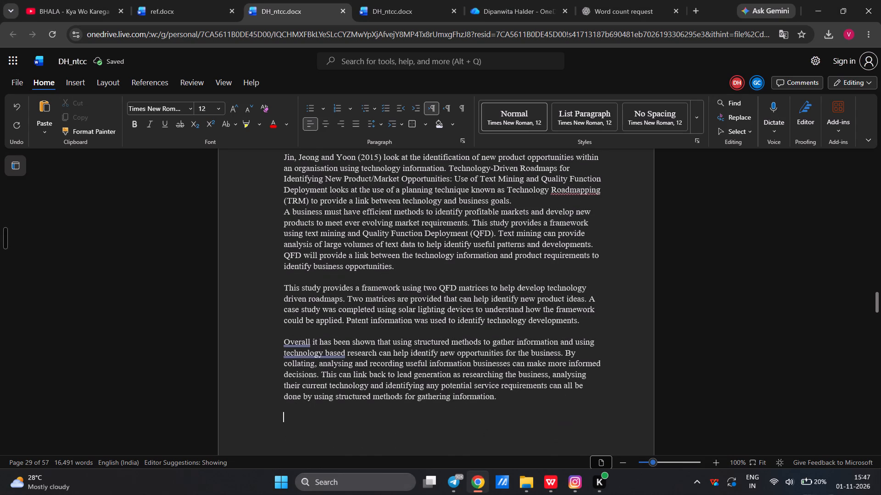
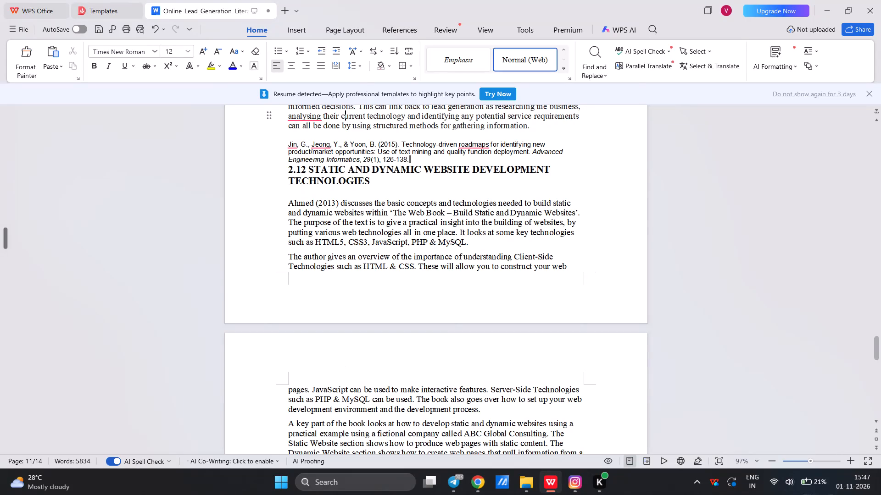
Copy heading "2.12 STATIC AND DYNAMIC WEBSITE DEVELOPMENT TECHNOLOGIES" from WPS Office into DH_ntcc in Chrome, on a new line after section 2.11's text.
left_click_drag(284, 171, 368, 184)
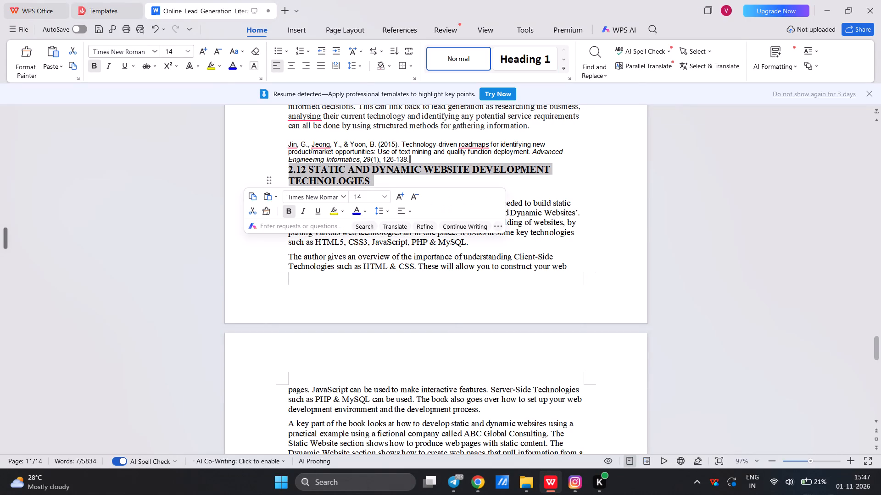
key("ctrl+c")
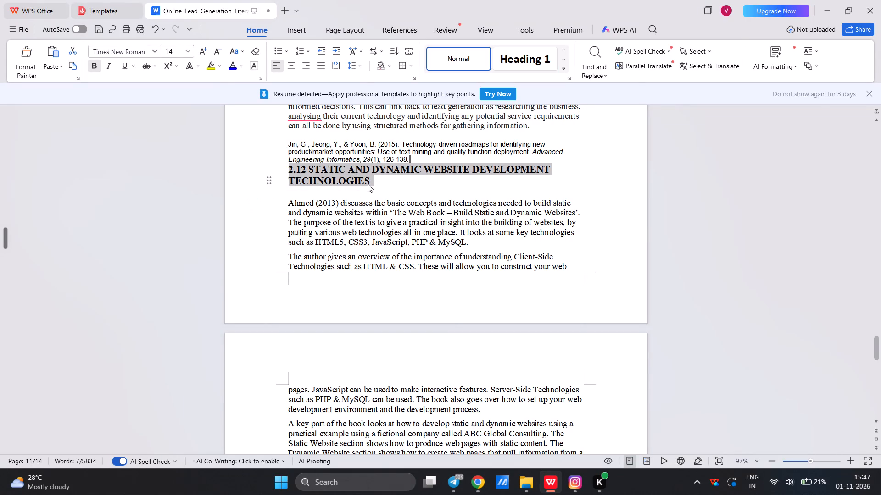
left_click(484, 490)
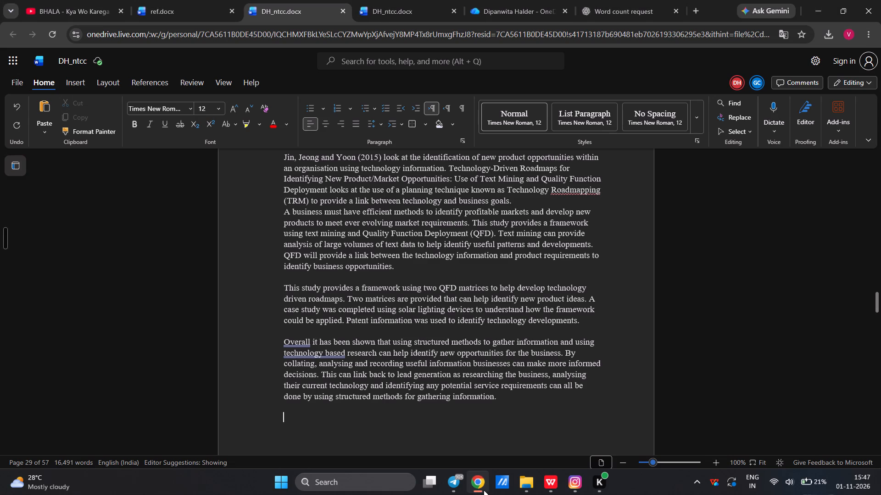
scroll(336, 366, "down", 2)
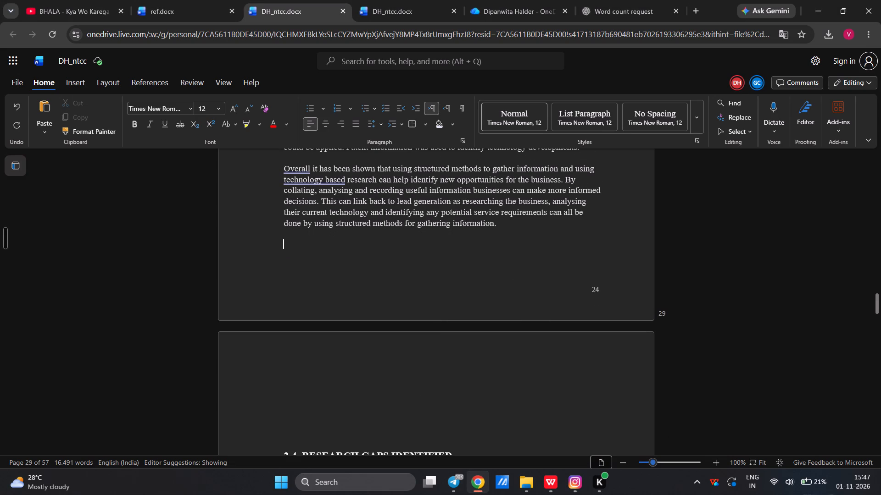
key("Return")
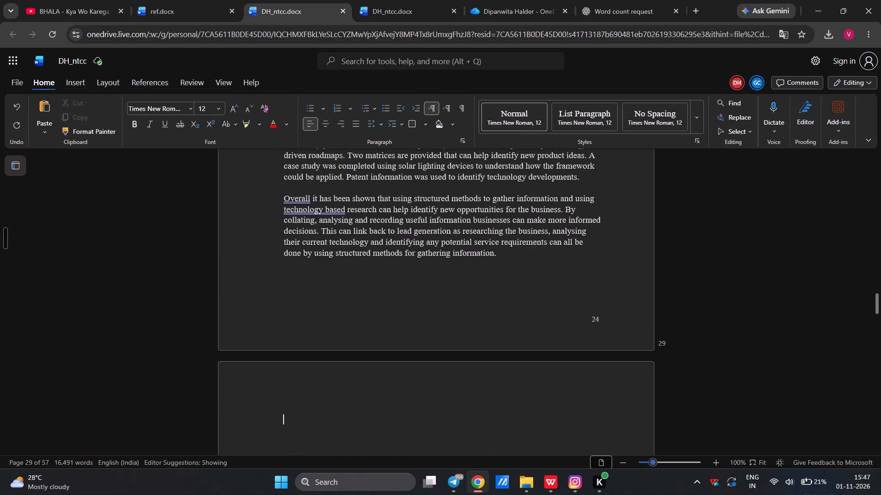
key("ctrl+v")
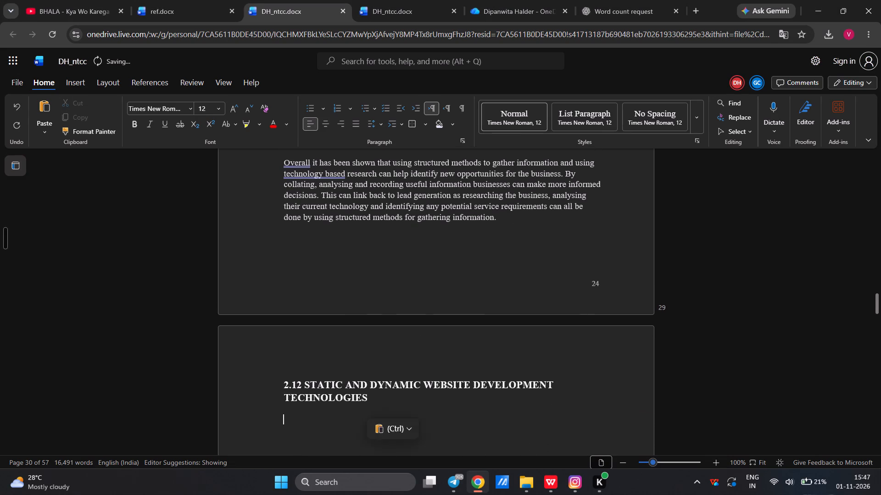
Copy section 2.12's body paragraphs from WPS Office, excluding the reference entry, and paste them under the 2.12 heading in DH_ntcc in Chrome.
left_click(552, 489)
left_click(343, 320)
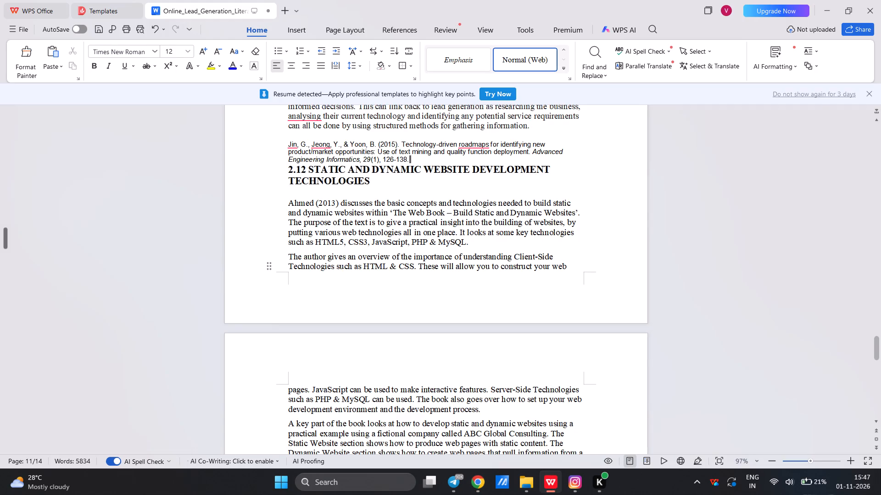
left_click_drag(287, 203, 522, 412)
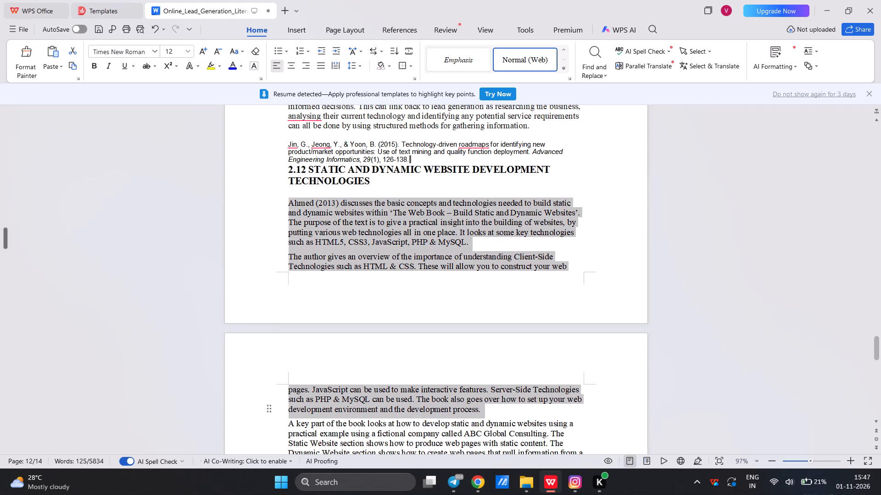
left_click_drag(522, 412, 485, 385)
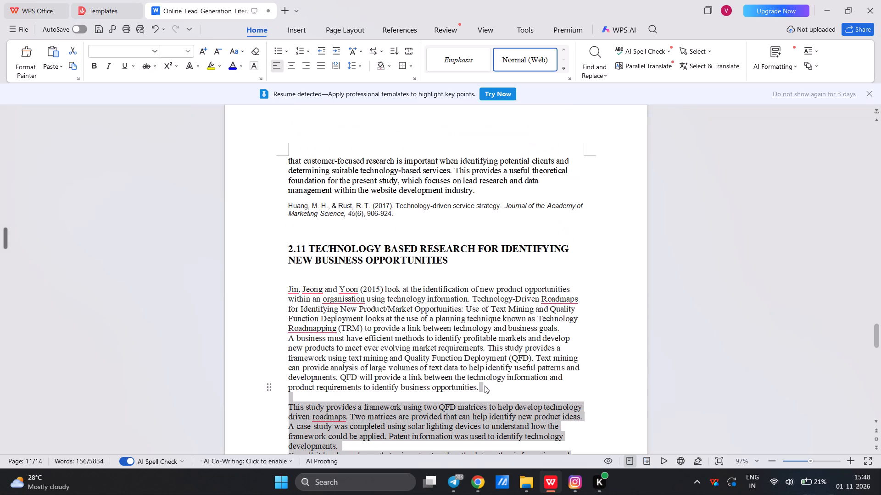
left_click_drag(485, 385, 469, 338)
left_click(307, 316)
scroll(307, 316, "down", 8)
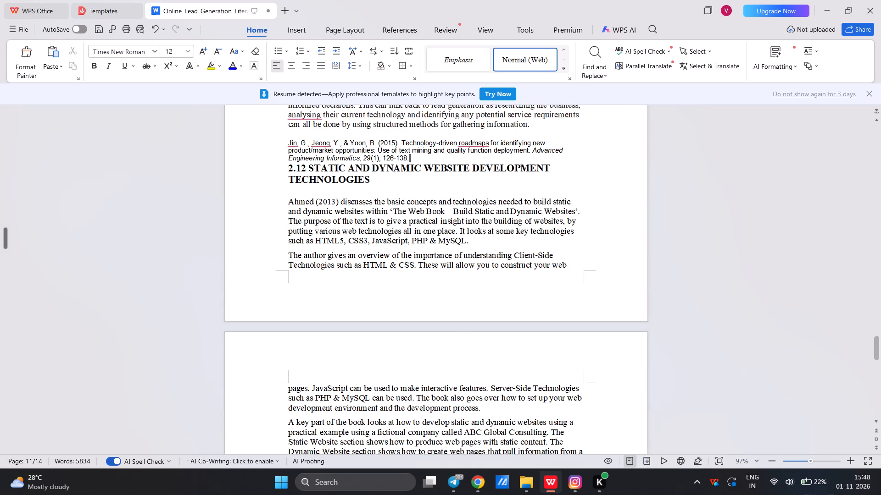
left_click_drag(289, 201, 502, 351)
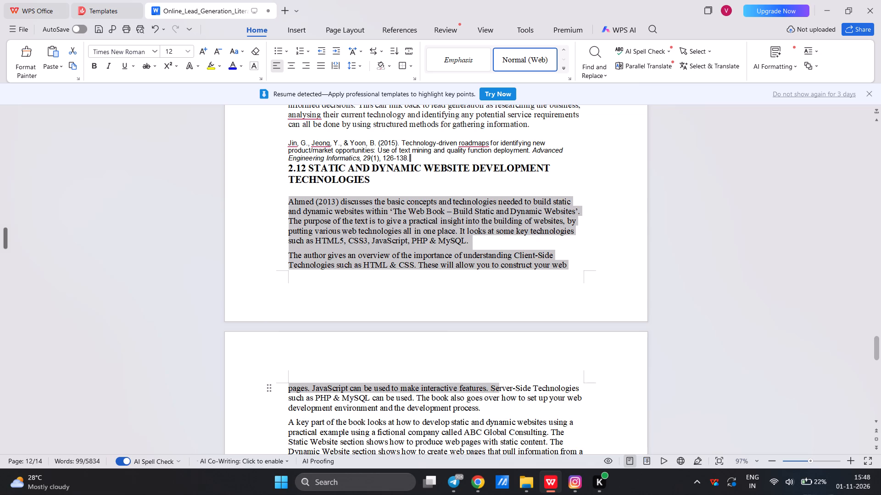
left_click_drag(502, 351, 422, 280)
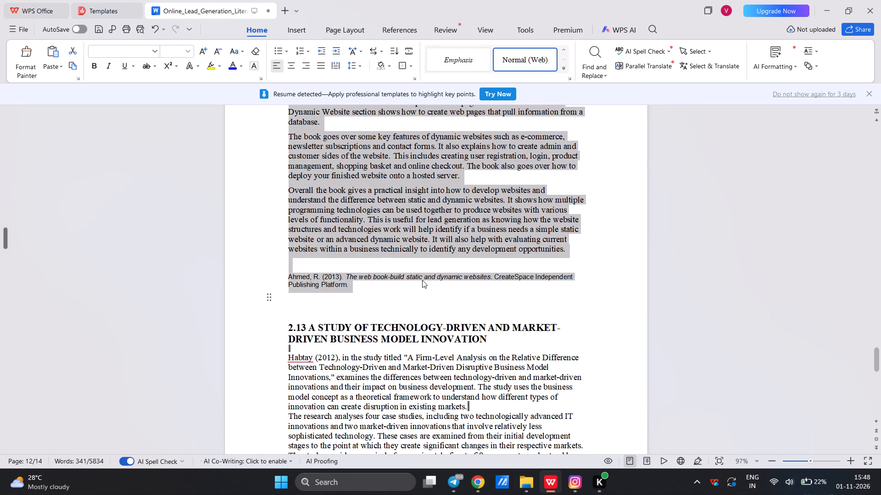
left_click_drag(422, 280, 574, 254)
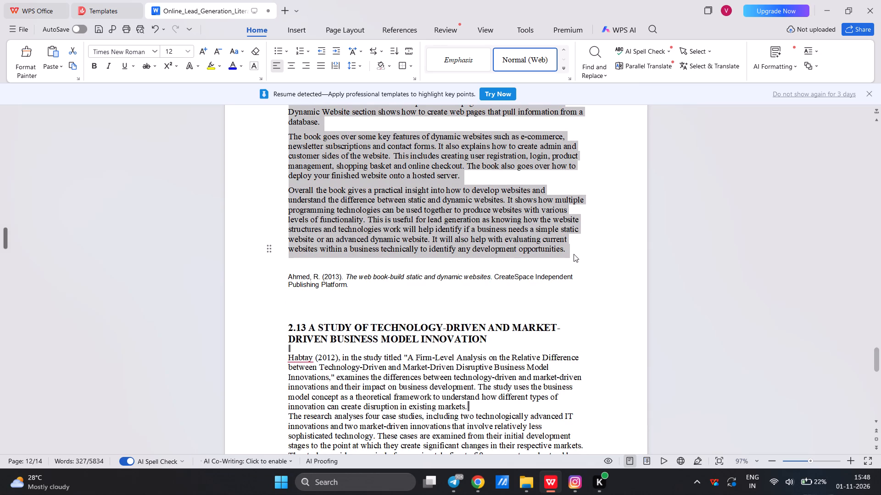
key("ctrl+c")
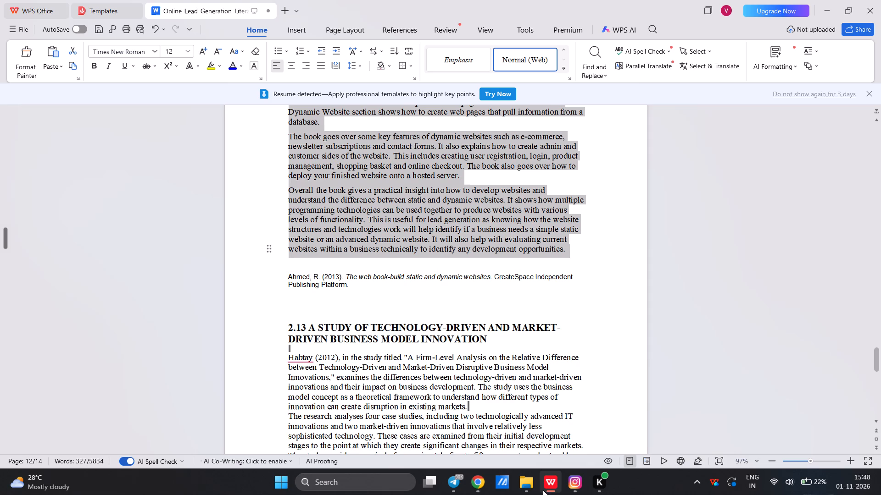
left_click(478, 494)
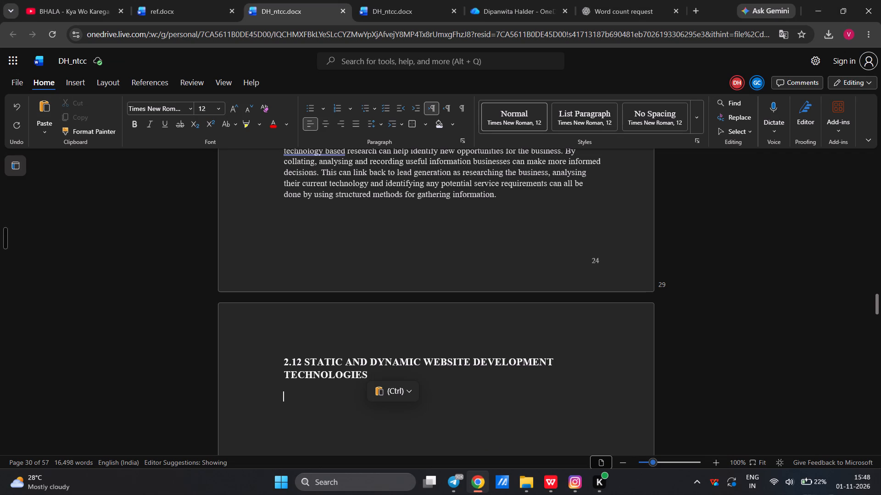
key("ctrl+v")
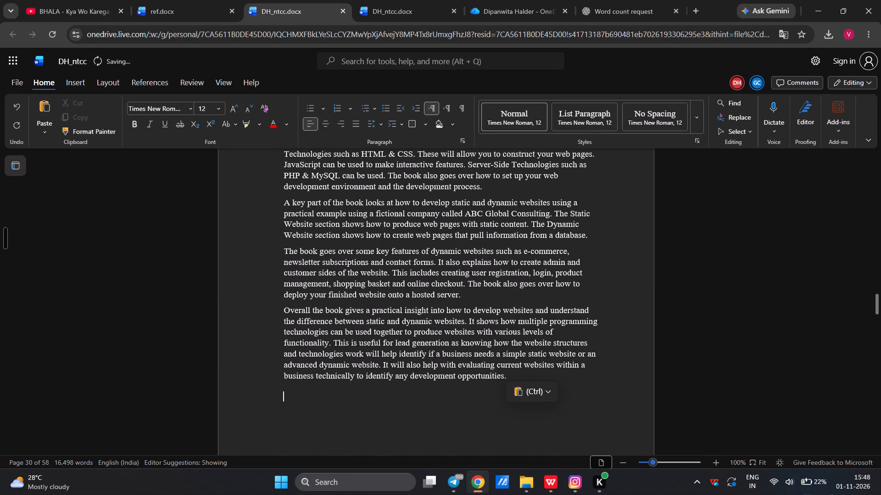
scroll(327, 411, "up", 2)
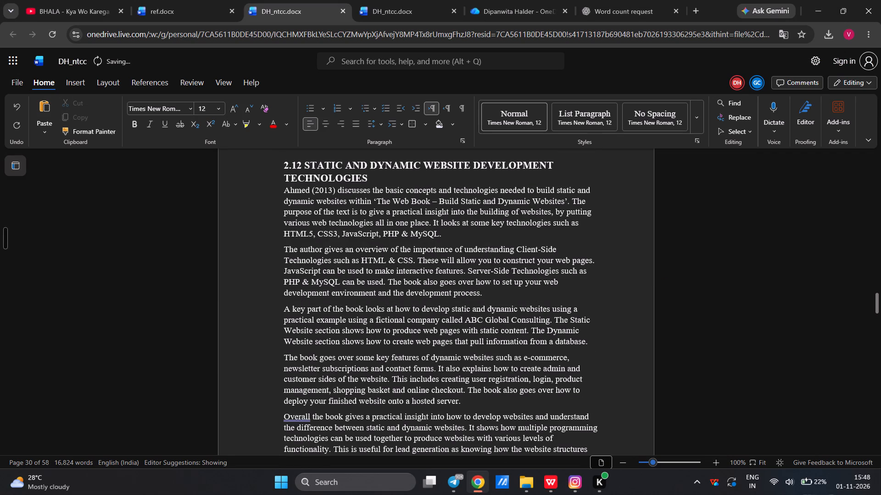
left_click(295, 202)
Copy heading "2.13 A STUDY OF TECHNOLOGY-DRIVEN AND MARKET-DRIVEN BUSINESS MODEL INNOVATION" from WPS Office to below section 2.12's text in DH_ntcc, followed by a new line.
scroll(349, 353, "down", 4)
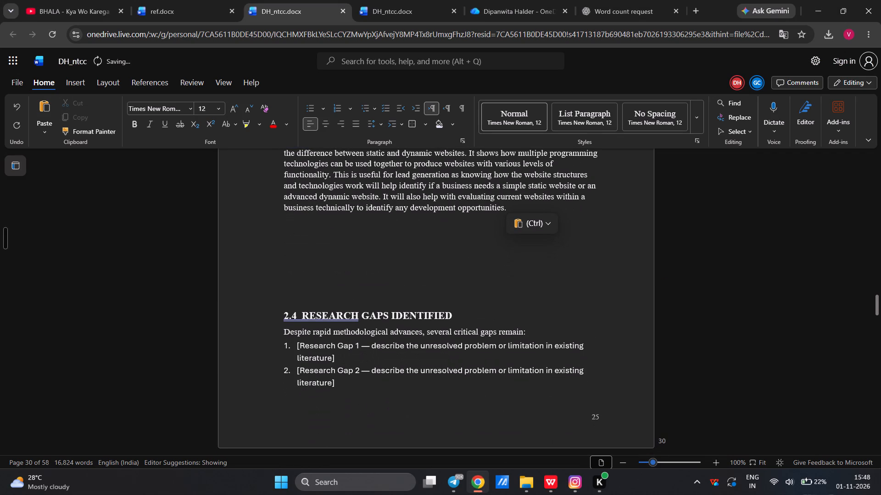
left_click(461, 248)
left_click(272, 241)
left_click(289, 236)
left_click(548, 486)
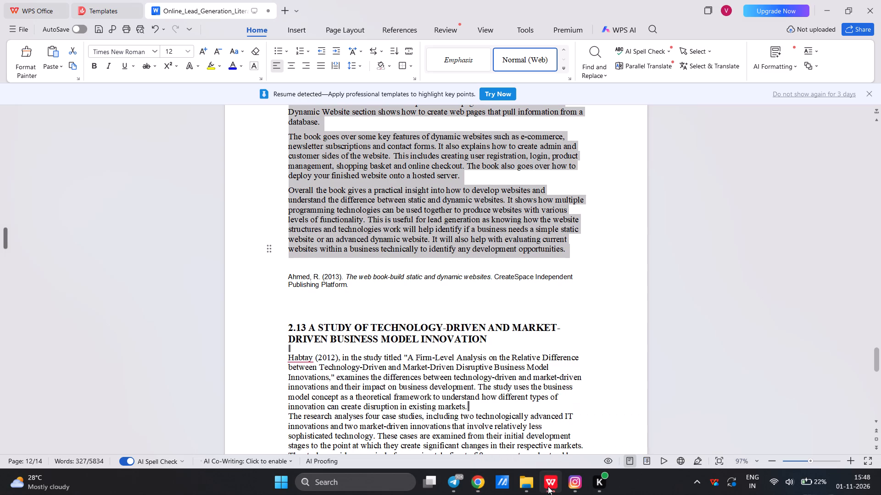
left_click(307, 341)
left_click_drag(284, 326, 485, 339)
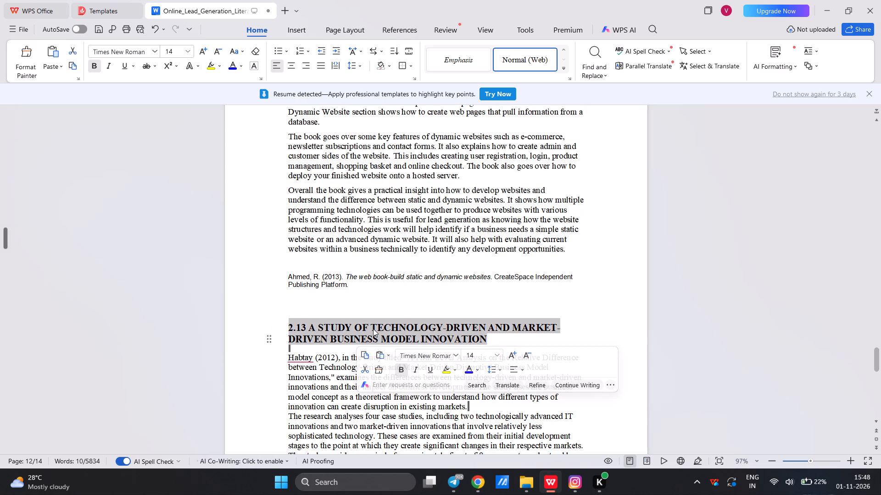
key("ctrl+c")
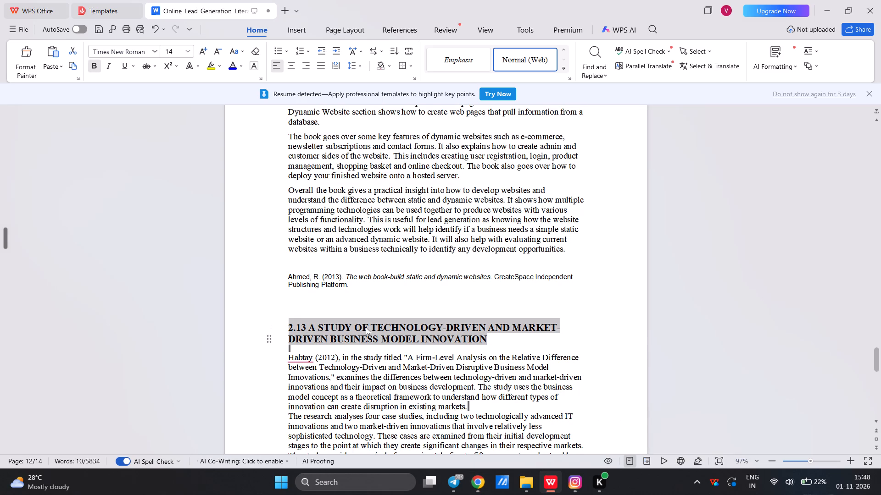
left_click(475, 475)
key("ctrl+v")
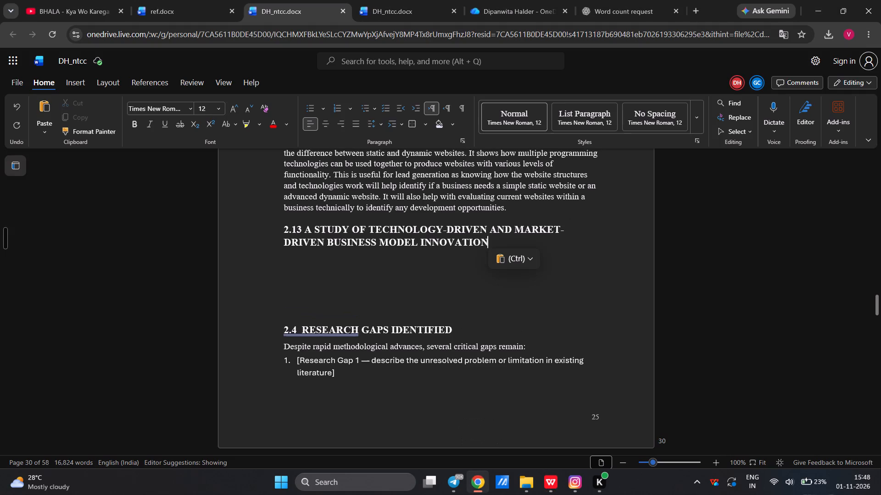
key("Return")
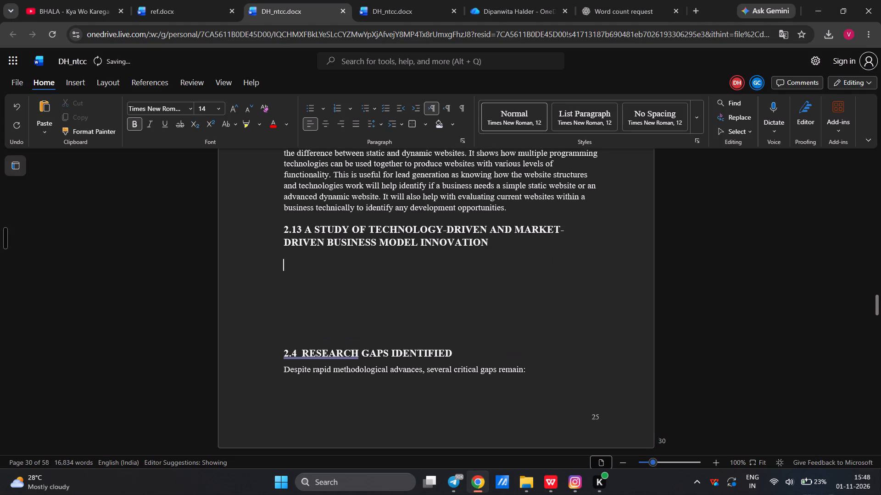
left_click(555, 484)
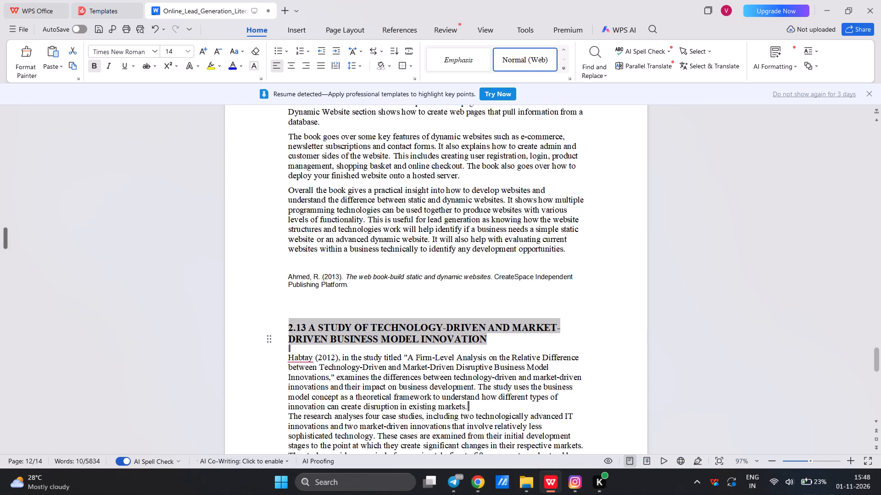
left_click(361, 360)
scroll(361, 360, "down", 2)
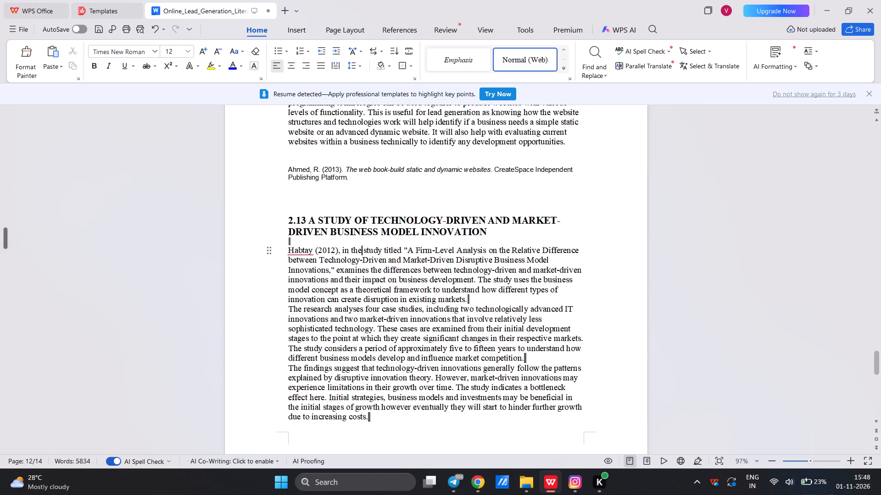
left_click_drag(287, 249, 393, 356)
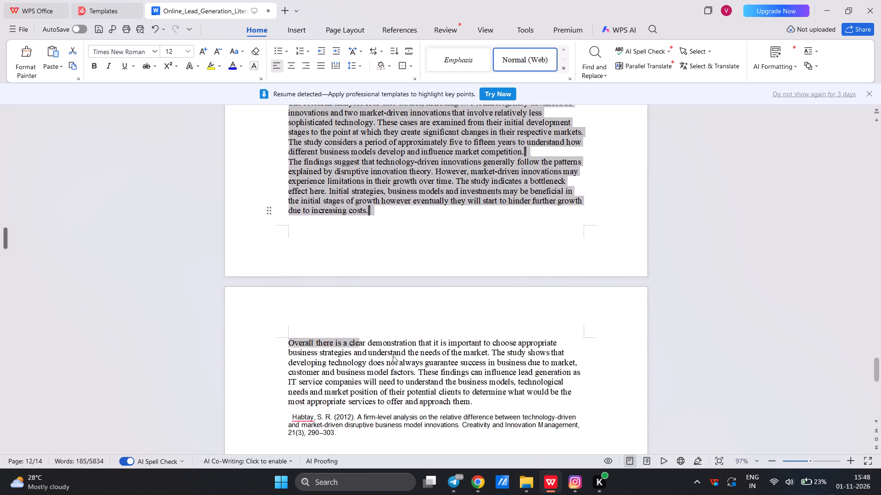
left_click_drag(393, 356, 475, 401)
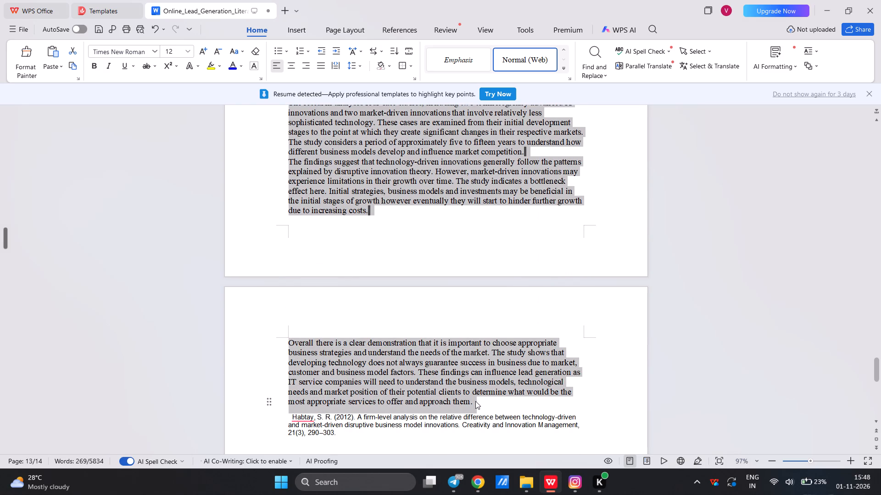
left_click_drag(475, 401, 471, 399)
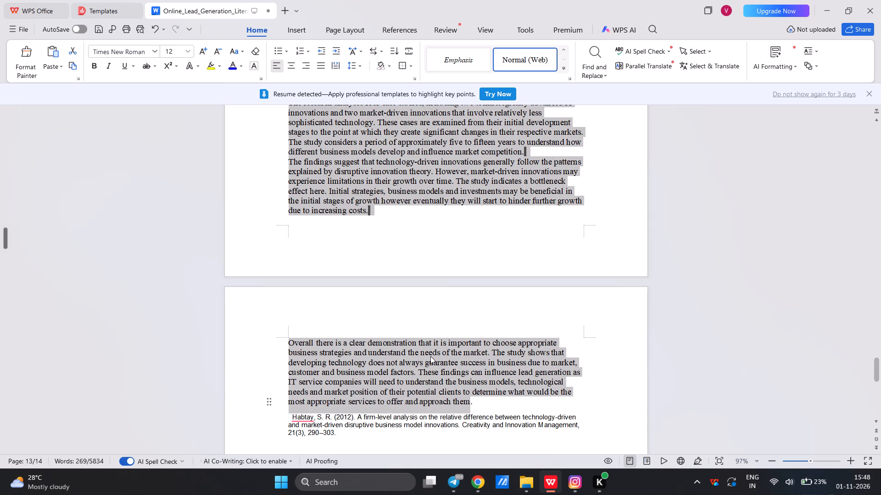
key("ctrl+c")
left_click(473, 428)
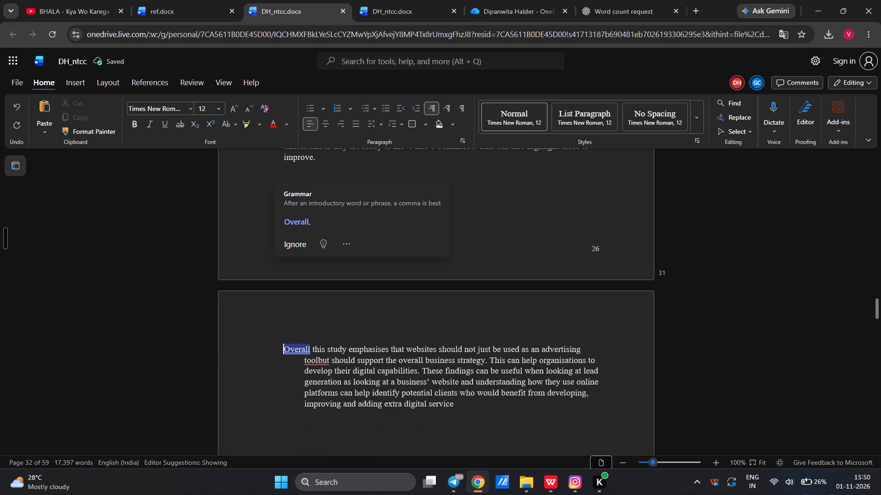
left_click(315, 297)
scroll(315, 297, "up", 2)
scroll(315, 297, "down", 1)
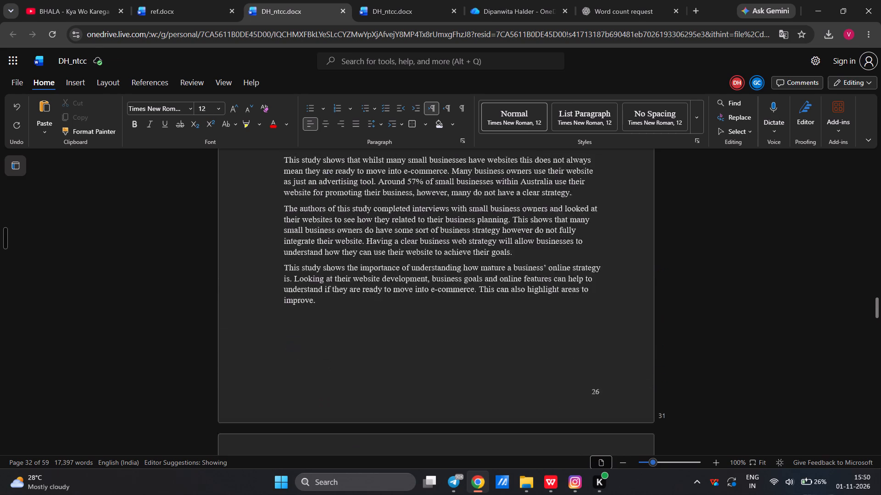
scroll(315, 297, "down", 1)
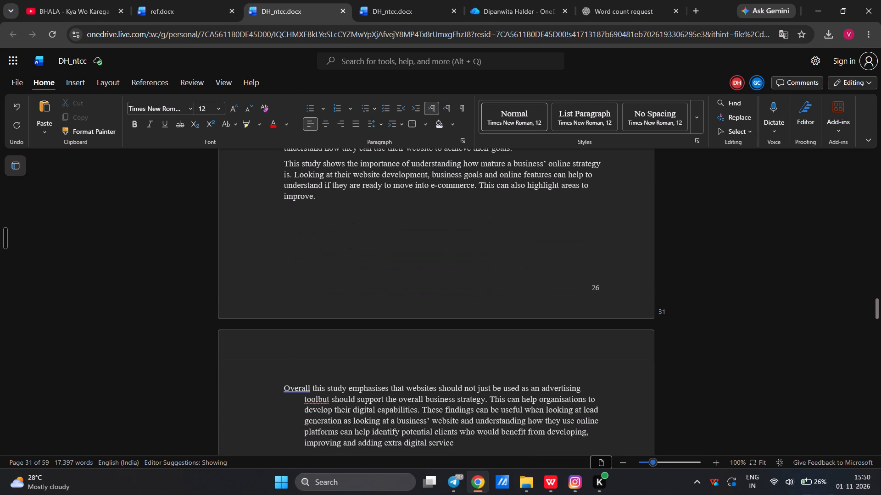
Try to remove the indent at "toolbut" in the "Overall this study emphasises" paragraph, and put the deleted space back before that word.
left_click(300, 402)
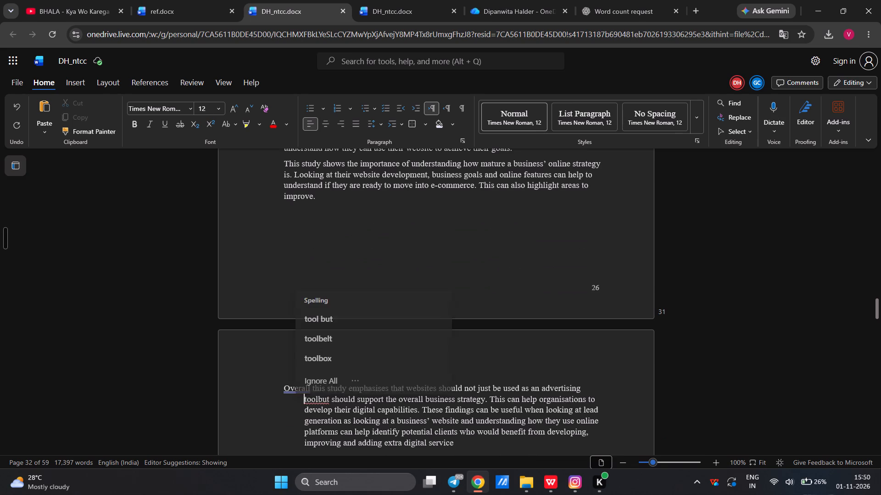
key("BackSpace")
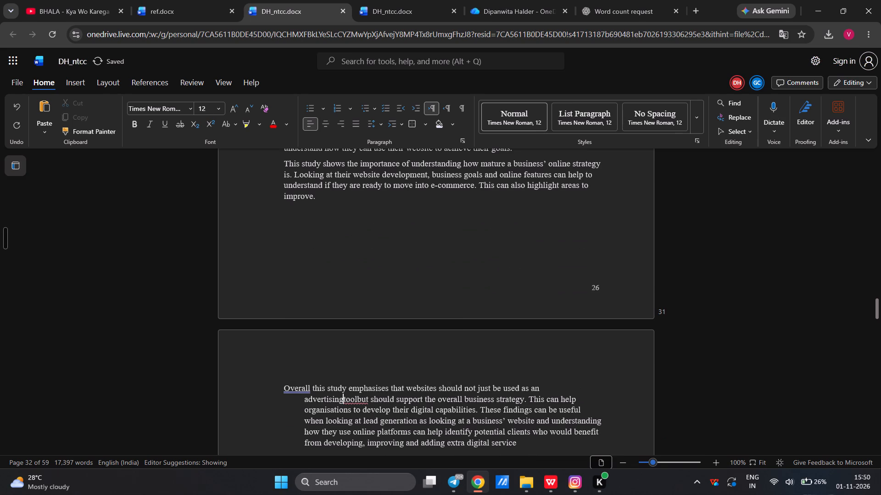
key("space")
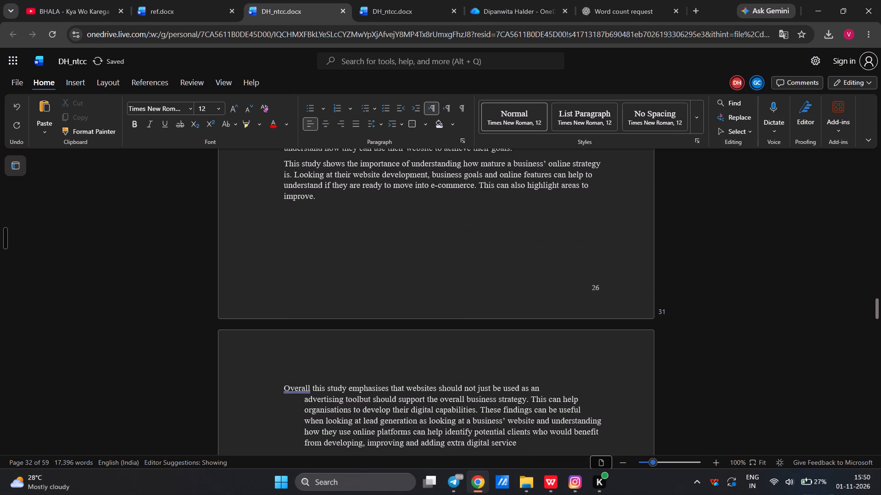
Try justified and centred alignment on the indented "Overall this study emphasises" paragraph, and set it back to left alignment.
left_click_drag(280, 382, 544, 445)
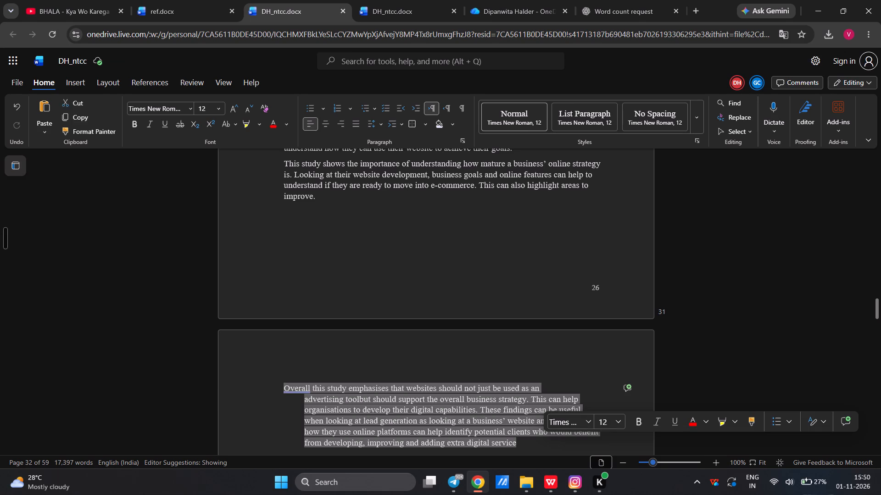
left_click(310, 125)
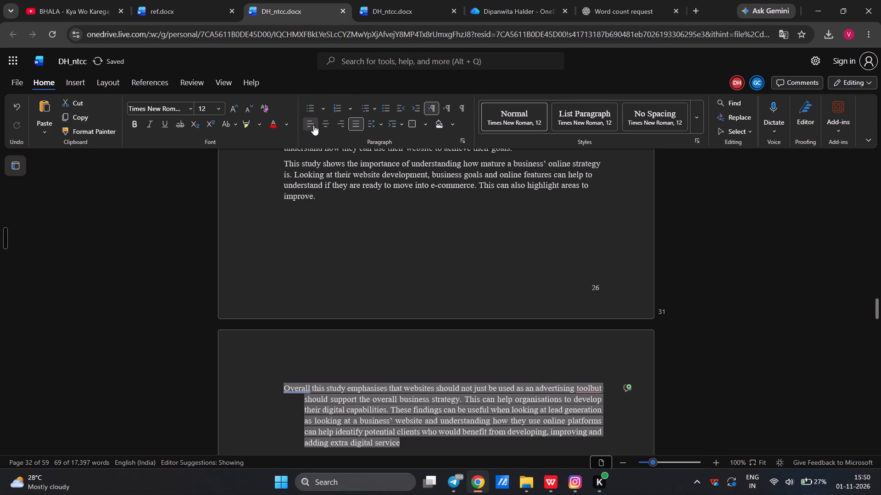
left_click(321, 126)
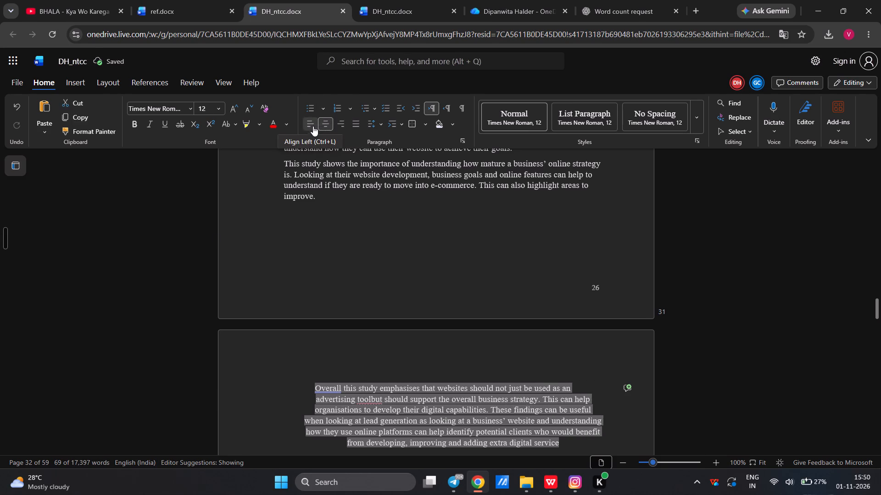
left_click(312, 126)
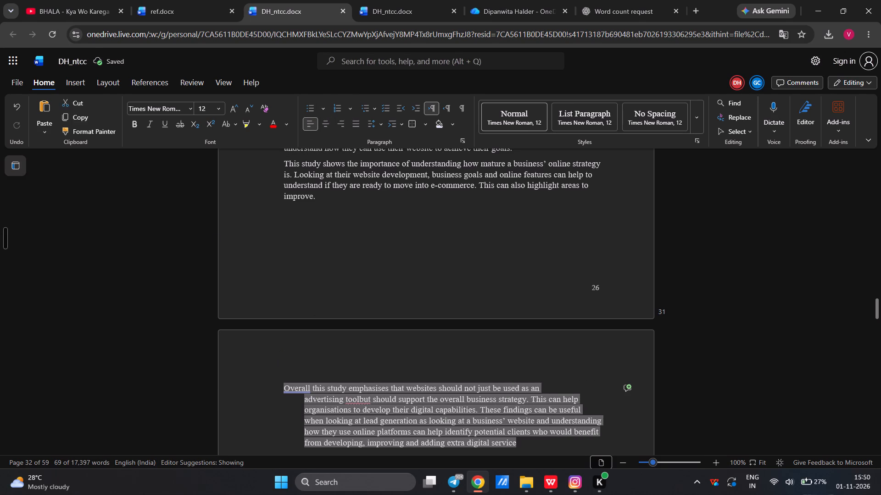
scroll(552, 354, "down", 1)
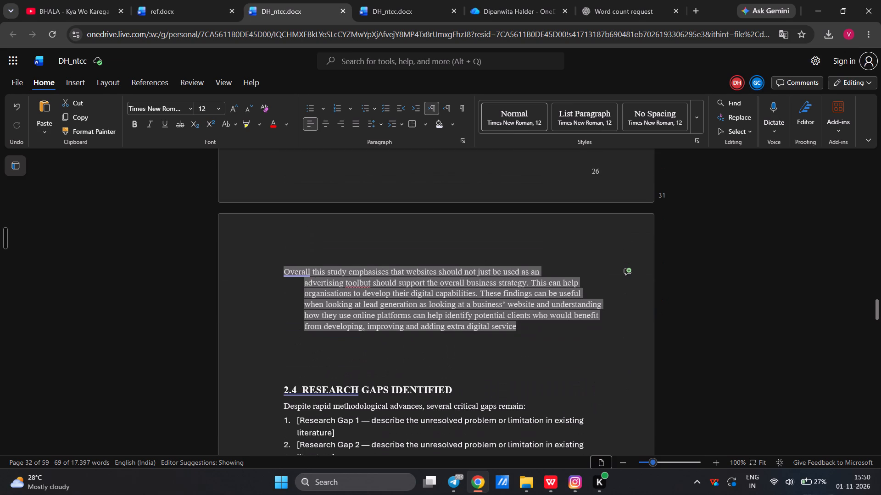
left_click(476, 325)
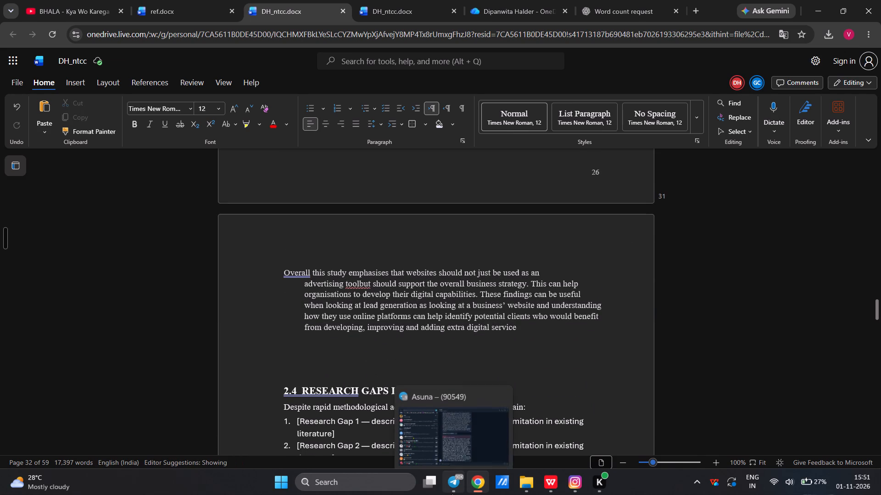
Copy the "Overall this study emphasises" paragraph again from WPS Office and paste it above the indented version in DH_ntcc in Chrome.
left_click(554, 487)
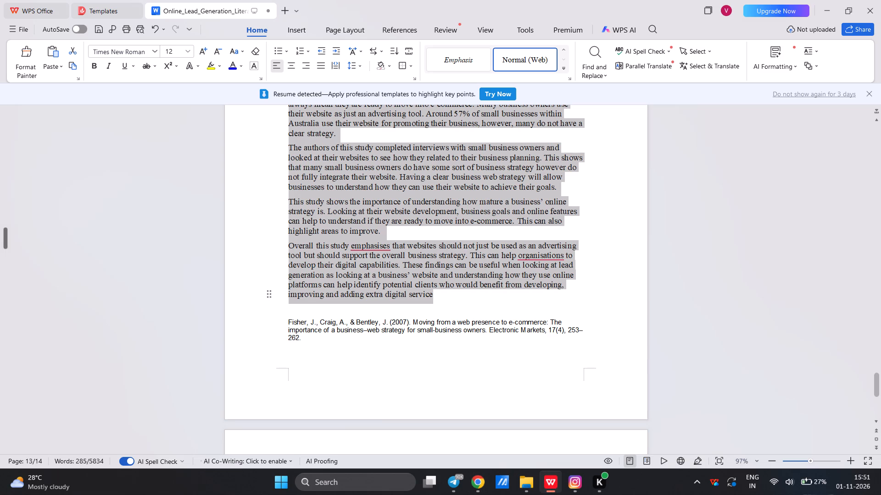
left_click(381, 306)
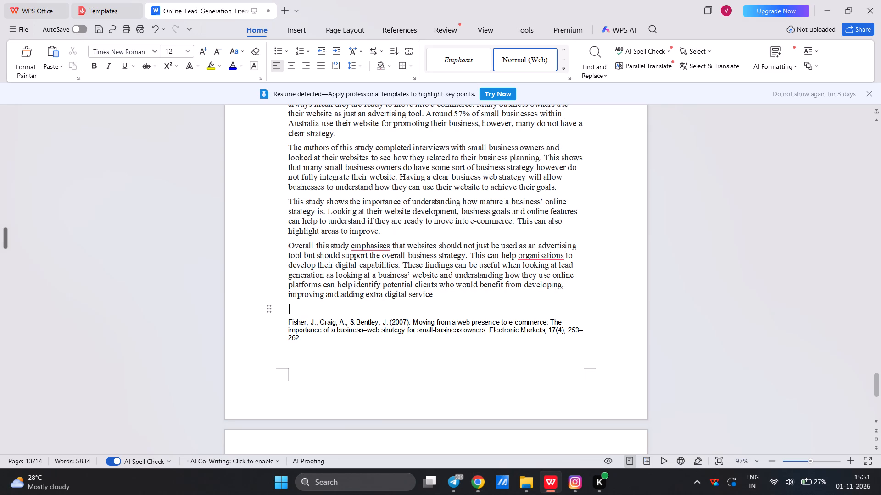
left_click_drag(290, 244, 446, 290)
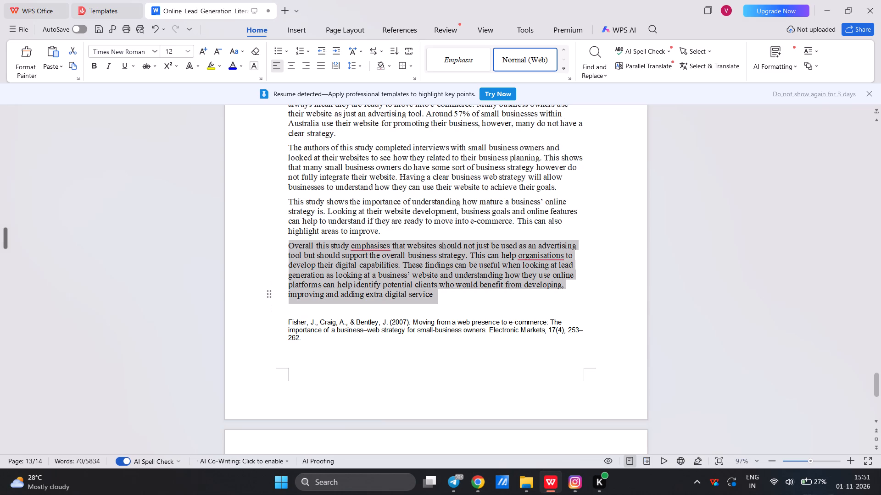
key("ctrl+c")
left_click(478, 482)
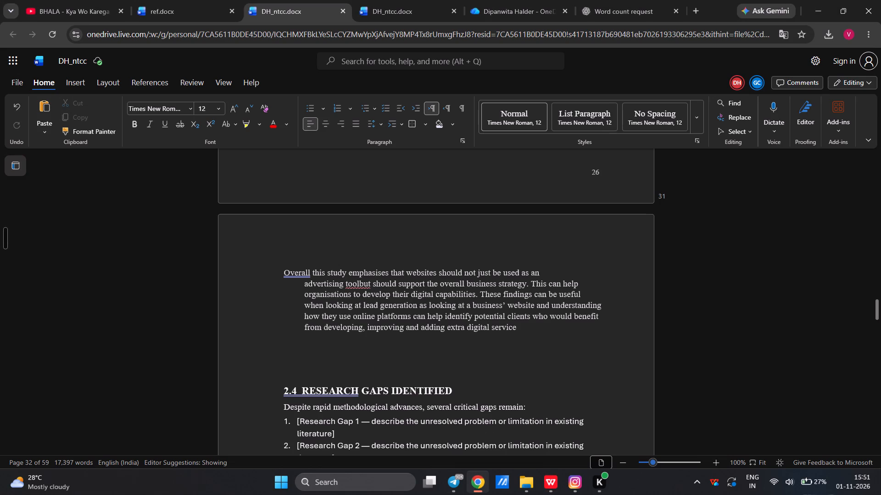
scroll(283, 260, "up", 2)
left_click(283, 260)
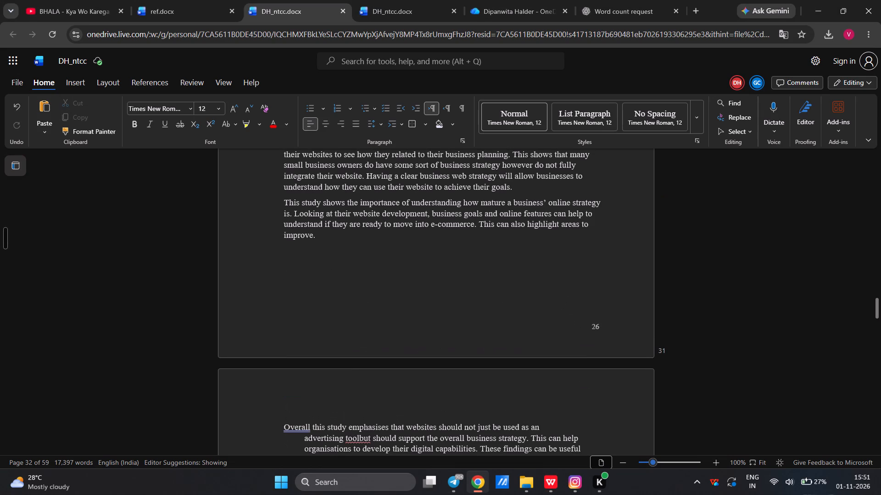
key("ctrl+v")
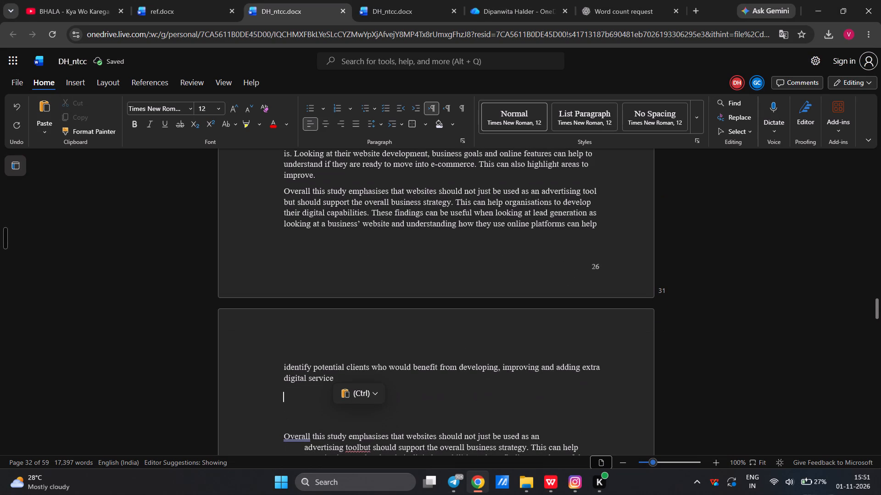
Delete the duplicate indented "Overall this study emphasises" paragraph and the extra blank lines above heading "2.4 RESEARCH GAPS IDENTIFIED".
scroll(296, 386, "down", 2)
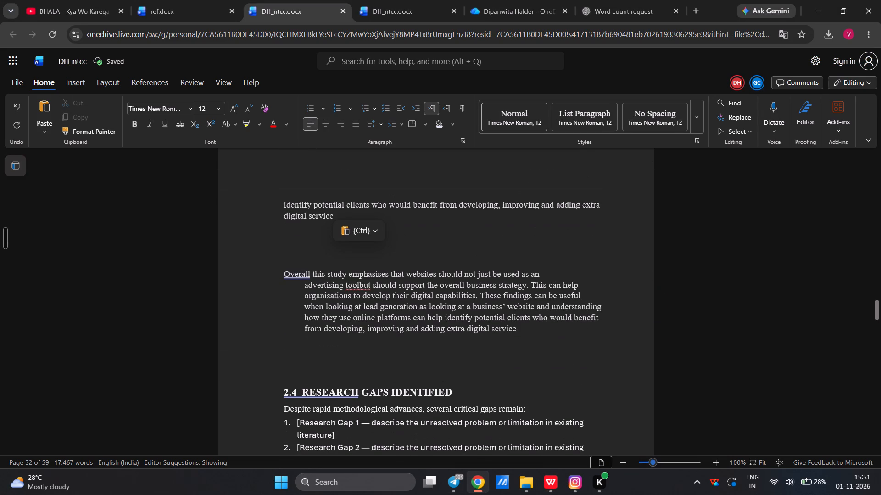
left_click_drag(279, 271, 507, 341)
key("BackSpace")
key("BackSpace")
key("BackSpace")
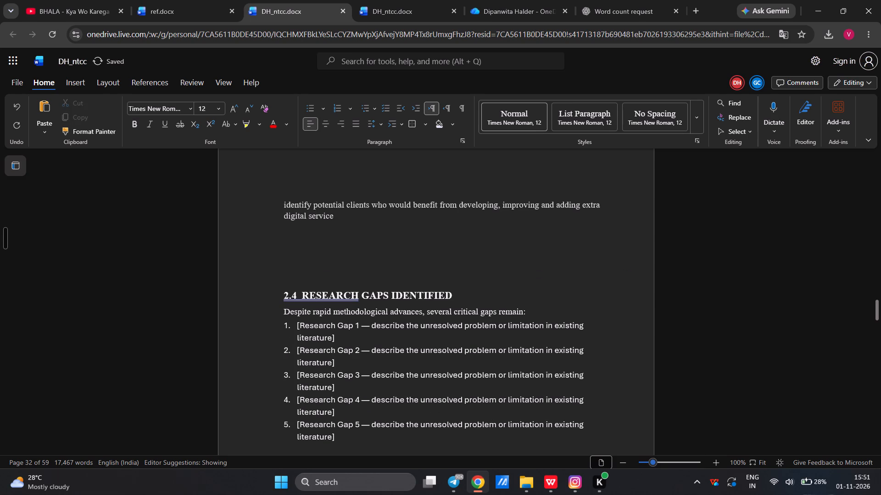
key("BackSpace")
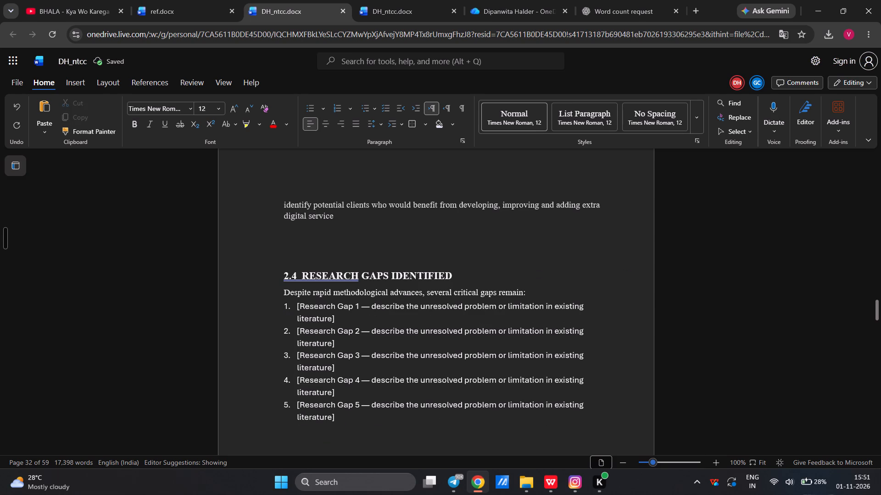
key("Down")
key("Down")
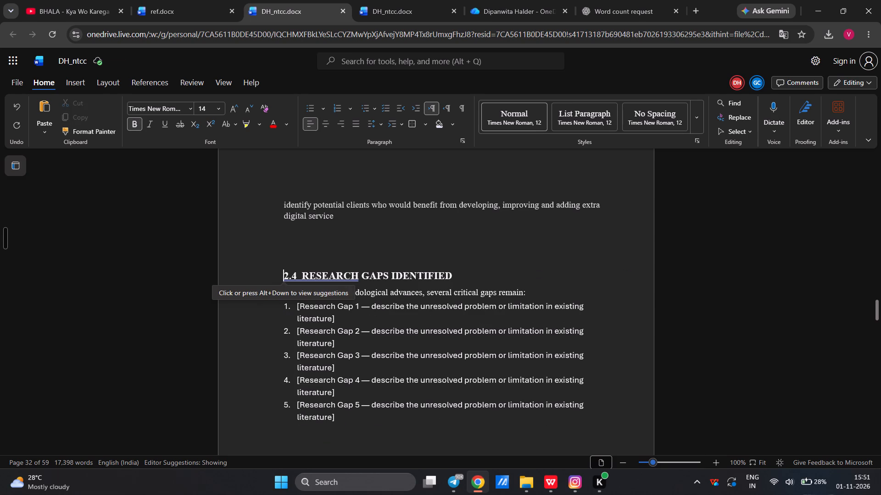
key("Up")
key("BackSpace")
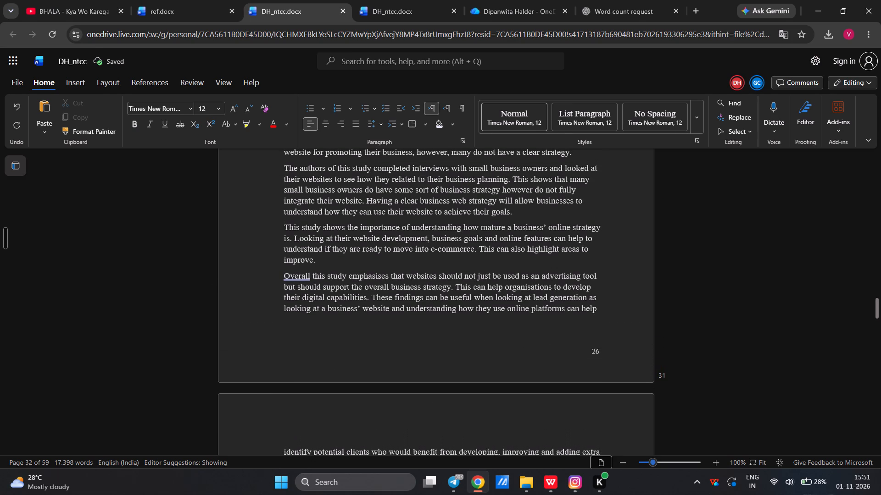
scroll(507, 341, "up", 1)
left_click(439, 266)
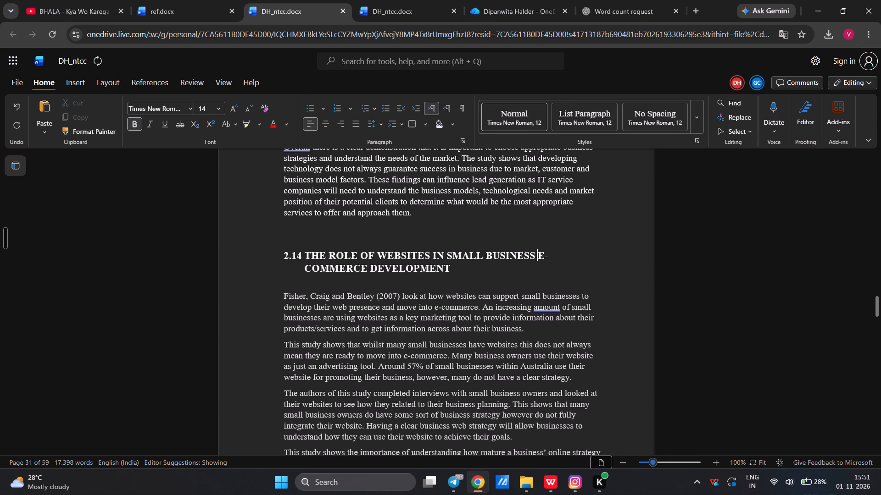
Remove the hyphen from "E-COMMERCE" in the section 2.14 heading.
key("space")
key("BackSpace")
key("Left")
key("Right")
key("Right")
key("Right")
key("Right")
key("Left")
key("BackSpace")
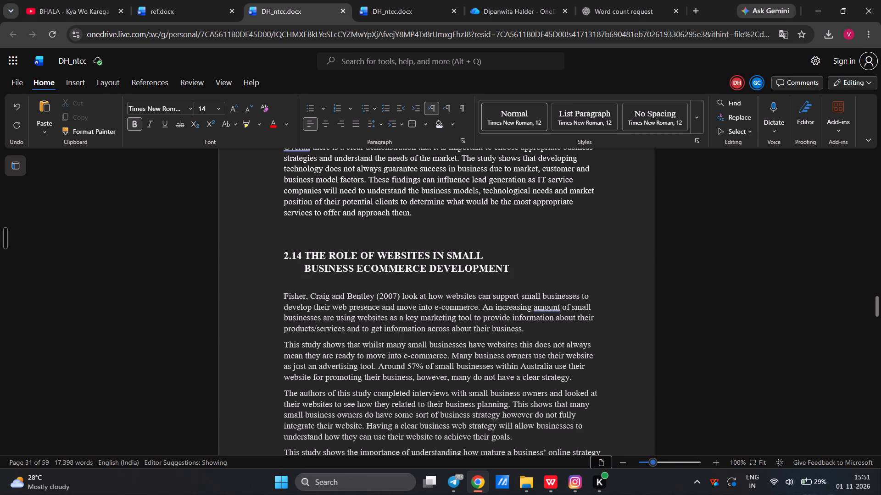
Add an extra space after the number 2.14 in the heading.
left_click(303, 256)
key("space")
Switch to WPS Office and split the section 2.14 heading so "E-COMMERCE DEVELOPMENT" starts its own paragraph.
left_click_drag(276, 255, 528, 283)
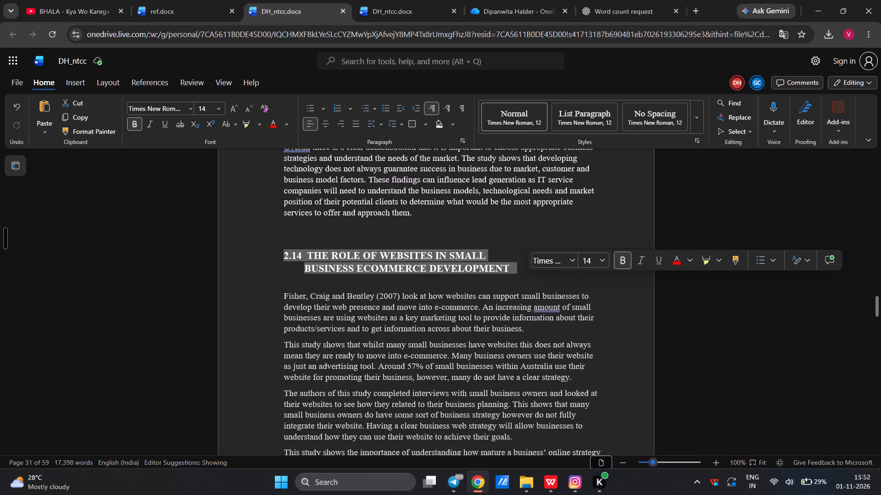
left_click(553, 494)
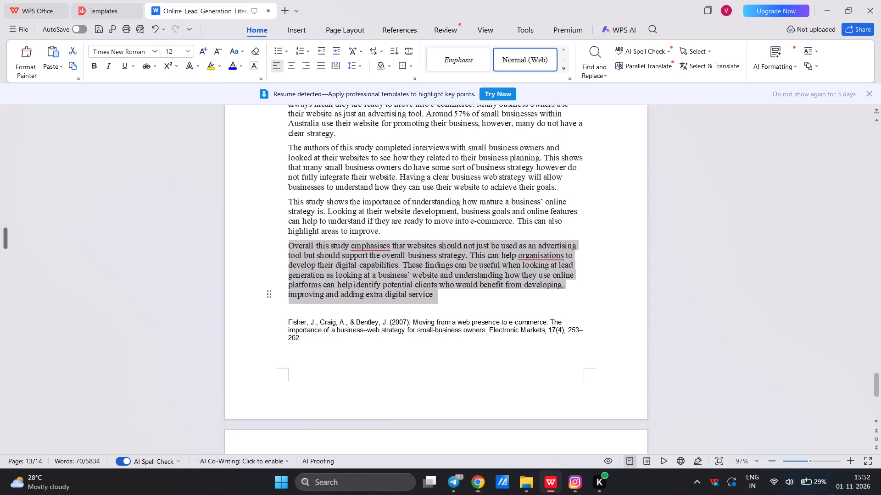
left_click(424, 214)
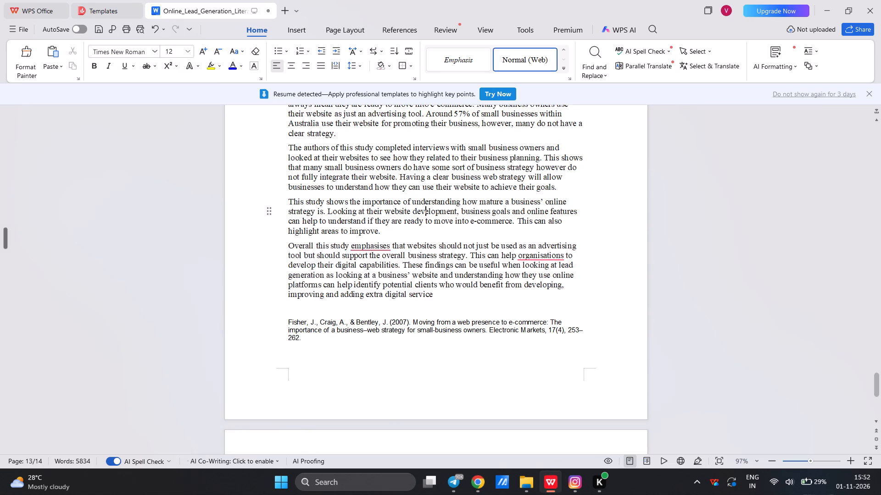
scroll(424, 214, "up", 4)
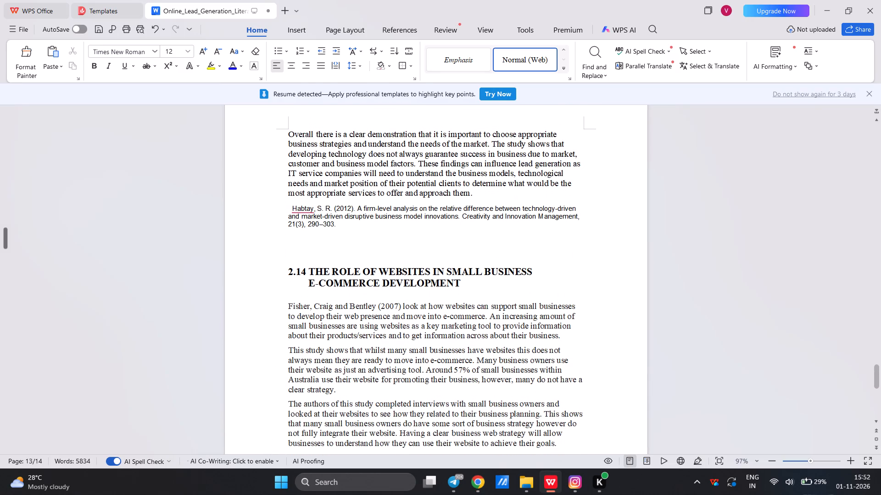
left_click(310, 284)
key("BackSpace")
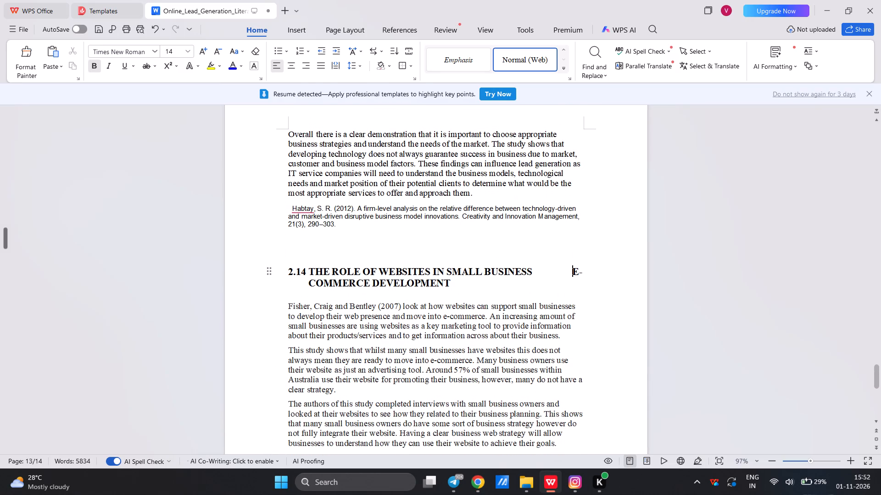
key("Return")
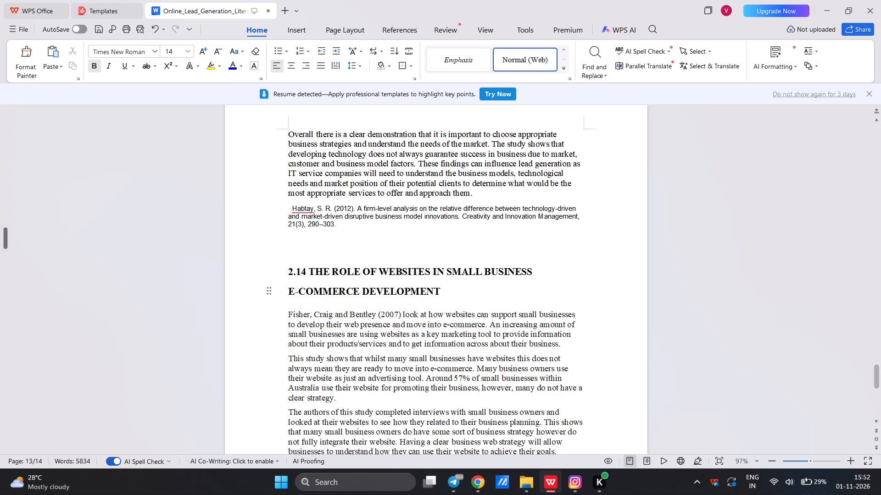
key("BackSpace")
key("BackSpace")
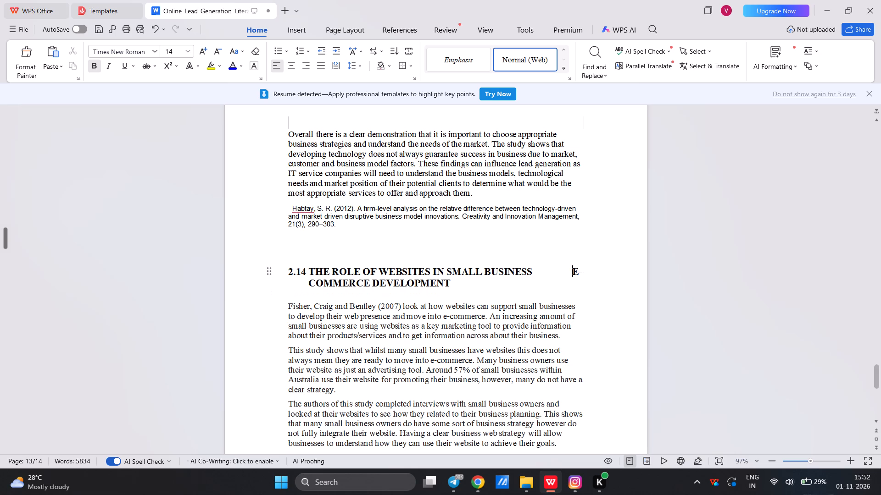
key("Return")
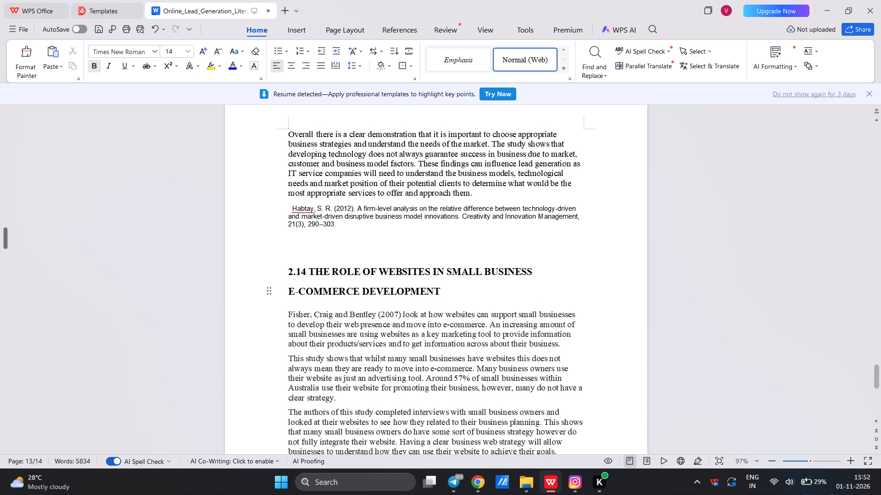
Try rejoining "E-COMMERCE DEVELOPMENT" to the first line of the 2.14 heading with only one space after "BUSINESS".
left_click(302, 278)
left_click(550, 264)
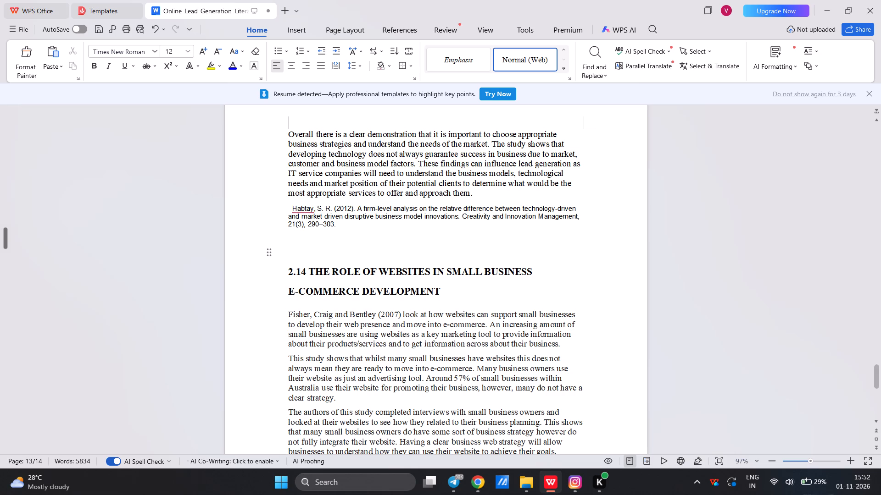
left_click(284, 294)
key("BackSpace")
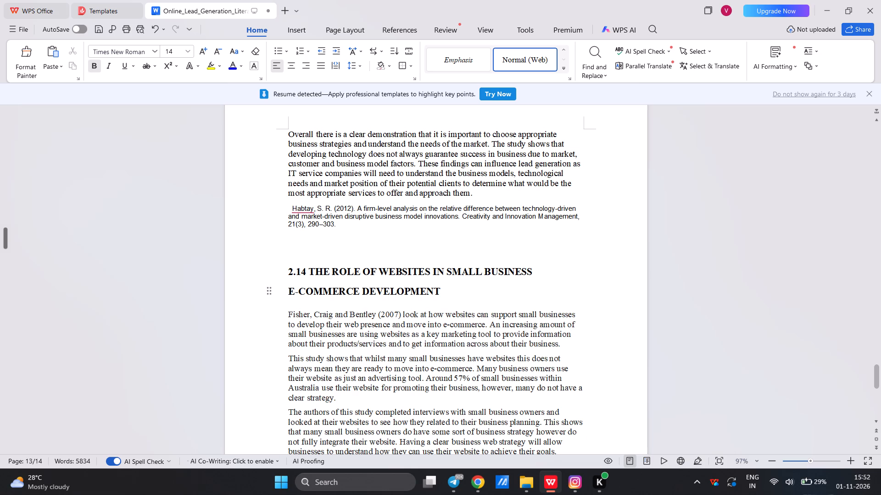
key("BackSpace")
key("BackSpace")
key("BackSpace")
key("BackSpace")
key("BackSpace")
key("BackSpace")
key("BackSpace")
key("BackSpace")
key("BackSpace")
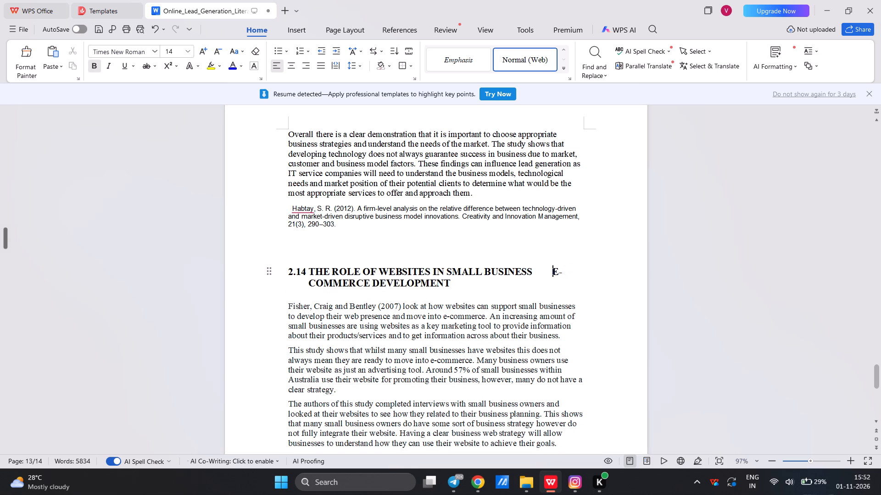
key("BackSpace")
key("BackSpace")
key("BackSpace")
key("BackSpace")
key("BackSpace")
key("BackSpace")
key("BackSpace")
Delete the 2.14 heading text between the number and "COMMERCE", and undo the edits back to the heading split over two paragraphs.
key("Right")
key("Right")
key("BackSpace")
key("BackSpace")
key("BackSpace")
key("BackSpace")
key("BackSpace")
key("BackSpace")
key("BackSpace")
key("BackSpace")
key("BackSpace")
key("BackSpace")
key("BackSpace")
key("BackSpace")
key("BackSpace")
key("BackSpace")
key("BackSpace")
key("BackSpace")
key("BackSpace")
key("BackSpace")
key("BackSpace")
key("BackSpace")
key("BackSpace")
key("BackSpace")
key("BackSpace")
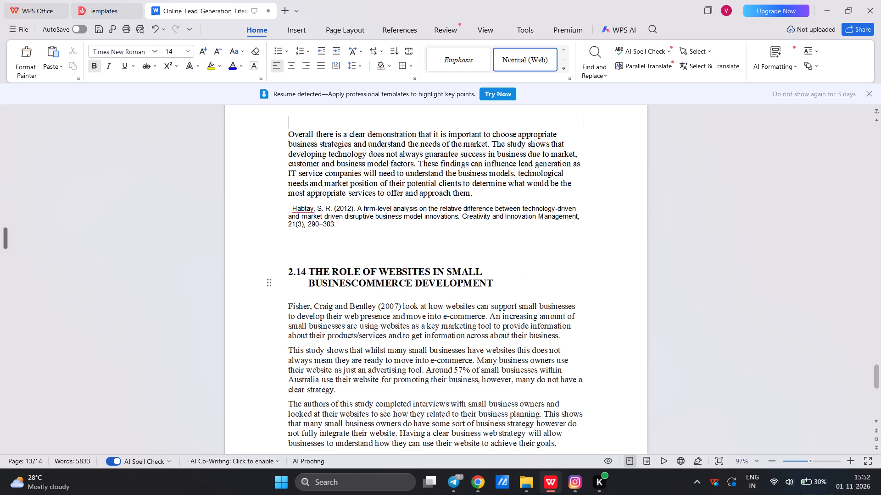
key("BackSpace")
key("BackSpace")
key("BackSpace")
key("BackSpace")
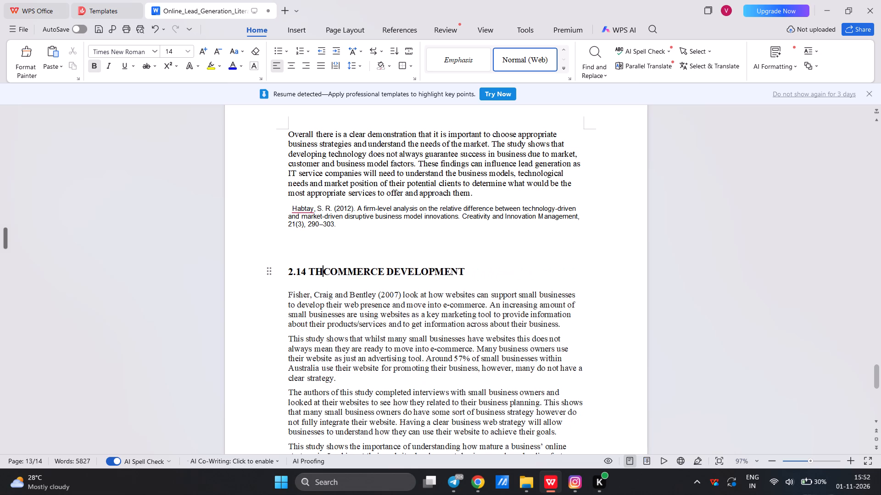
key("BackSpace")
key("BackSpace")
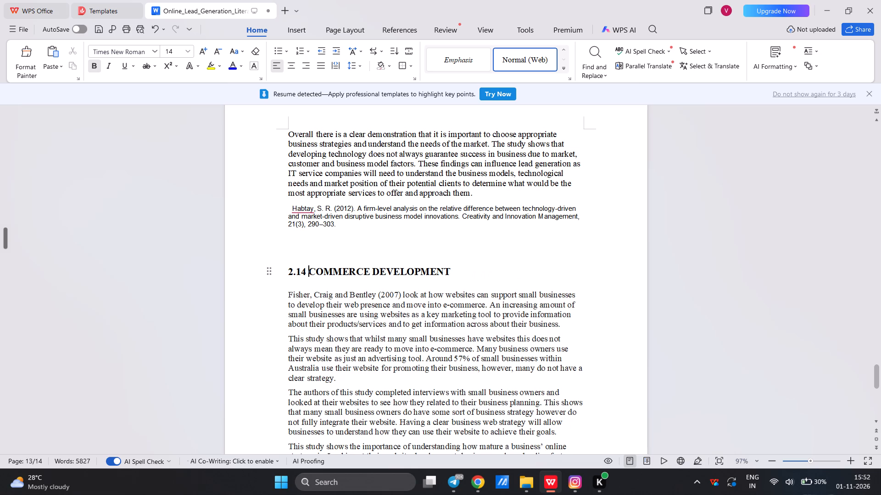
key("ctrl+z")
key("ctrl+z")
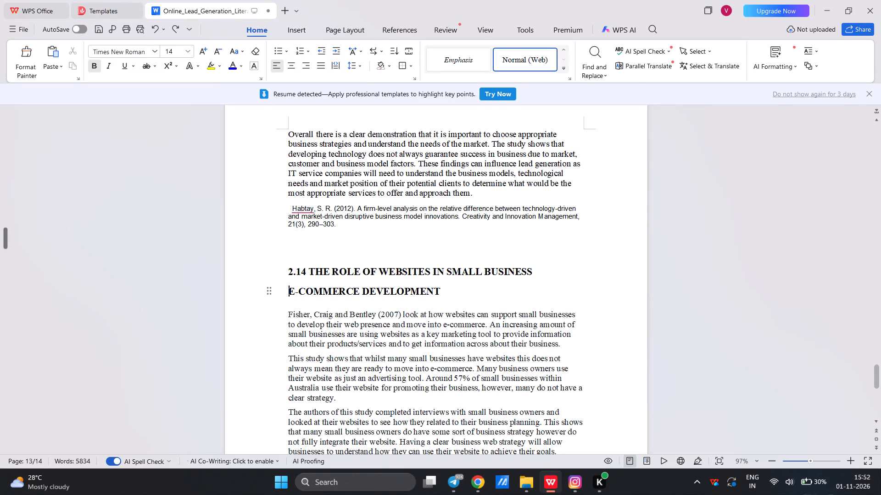
Copy the two-paragraph 2.14 heading from WPS Office and paste it over the 2.14 heading in DH_ntcc in Chrome.
left_click_drag(287, 268, 443, 302)
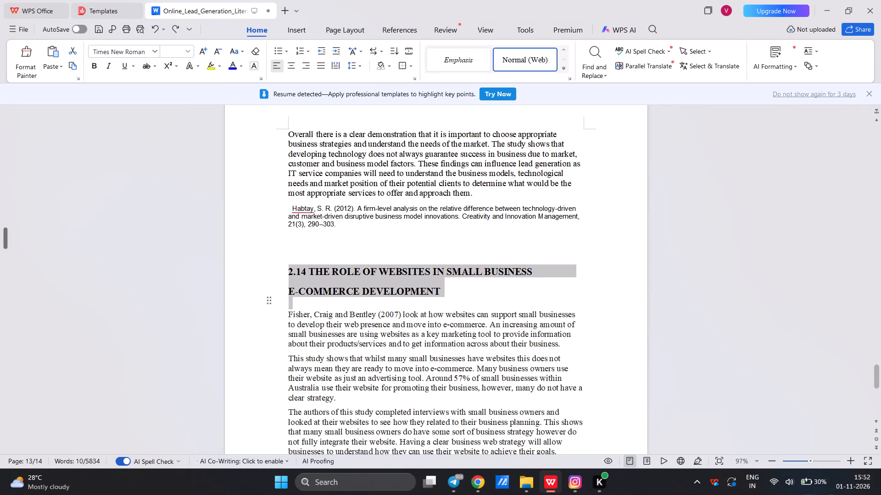
key("ctrl+c")
left_click(475, 494)
left_click(279, 252)
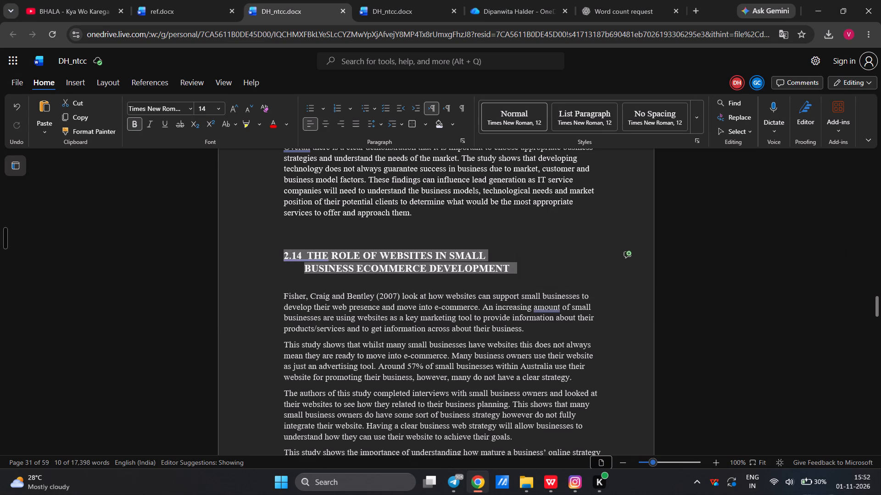
left_click_drag(279, 252, 545, 273)
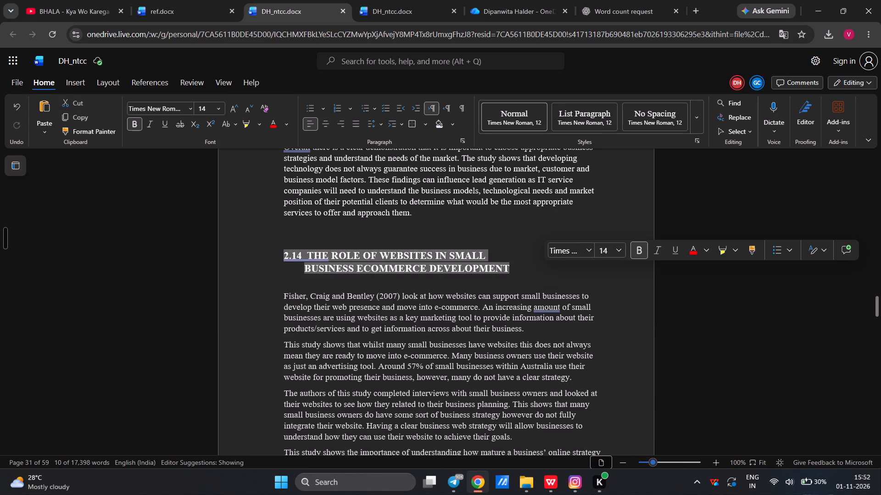
key("ctrl+v")
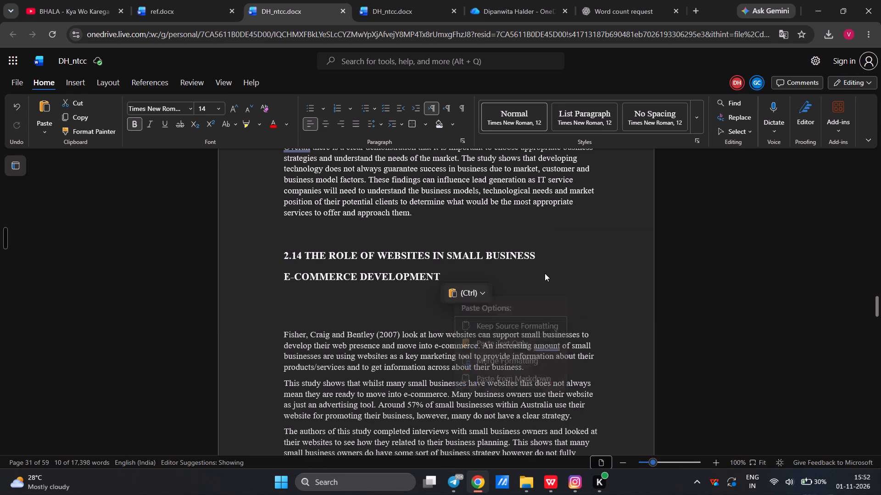
left_click(301, 252)
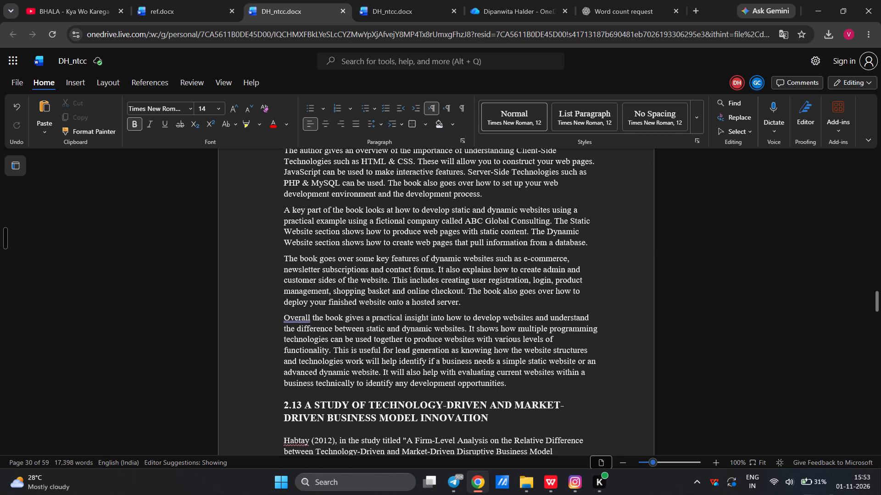
scroll(326, 274, "down", 6)
scroll(326, 274, "up", 1)
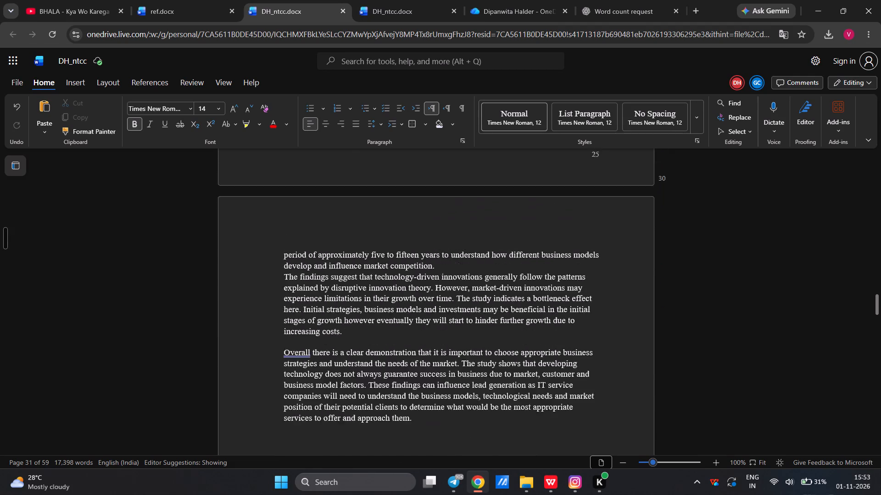
scroll(326, 274, "up", 1)
scroll(326, 274, "down", 1)
left_click_drag(281, 277, 488, 295)
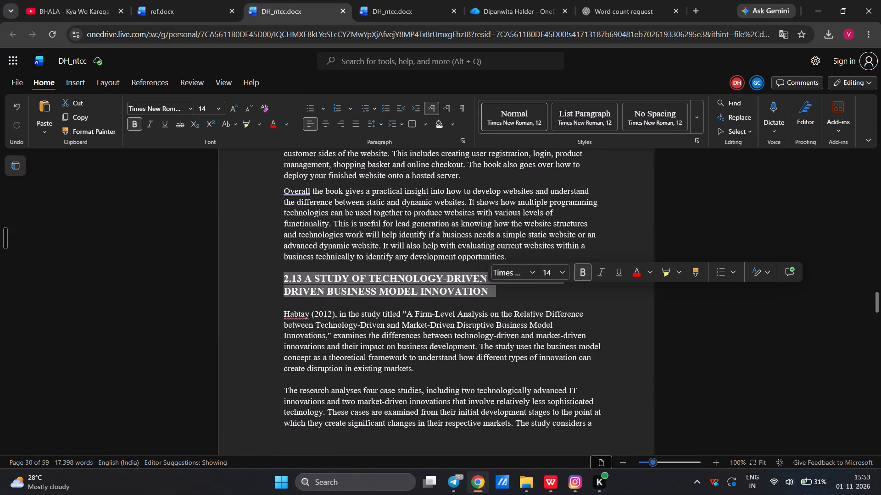
key("ctrl+c")
scroll(488, 295, "down", 1)
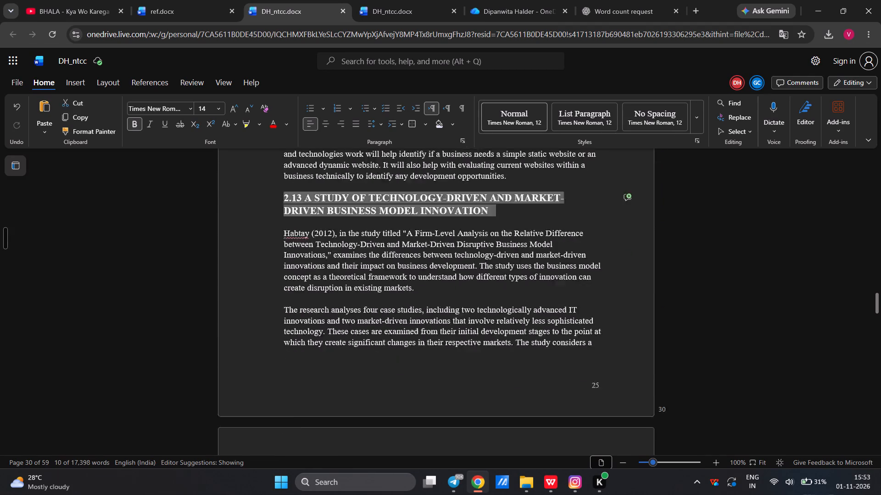
scroll(488, 295, "down", 5)
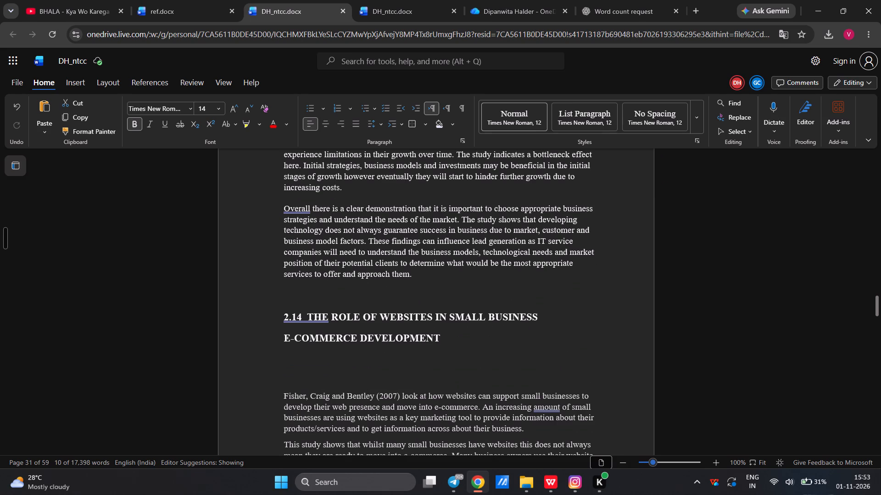
left_click_drag(274, 315, 438, 349)
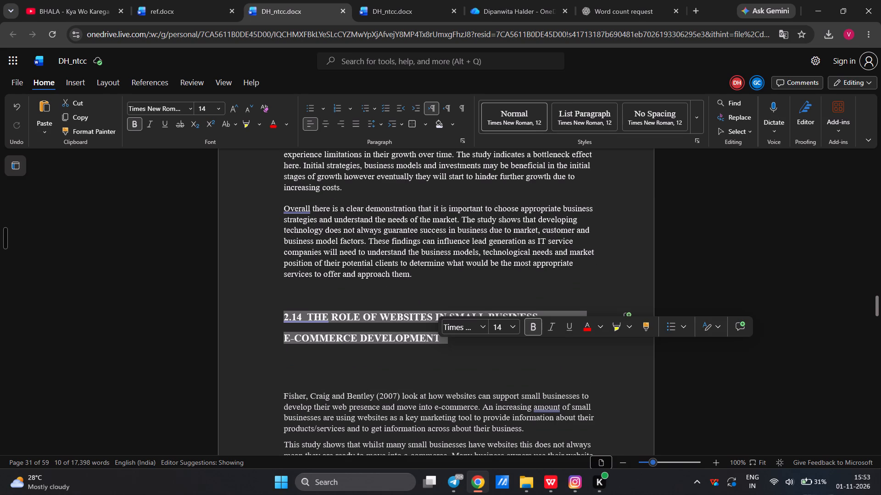
key("ctrl+v")
left_click(440, 336)
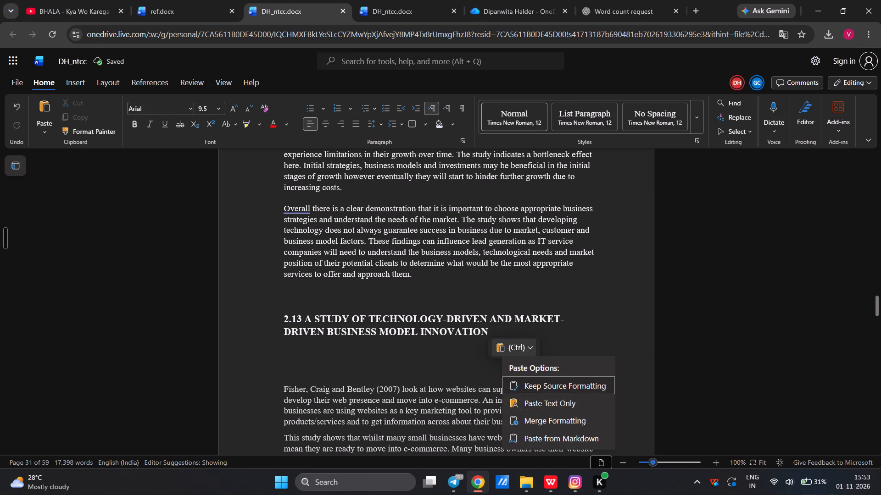
Copy "THE ROLE OF WEBSITES IN SMALL BUSINESS" from WPS Office and paste it over "A STUDY OF TECHNOLOGY-DRIVEN AND MARKET" in the duplicated heading in Chrome.
left_click(554, 489)
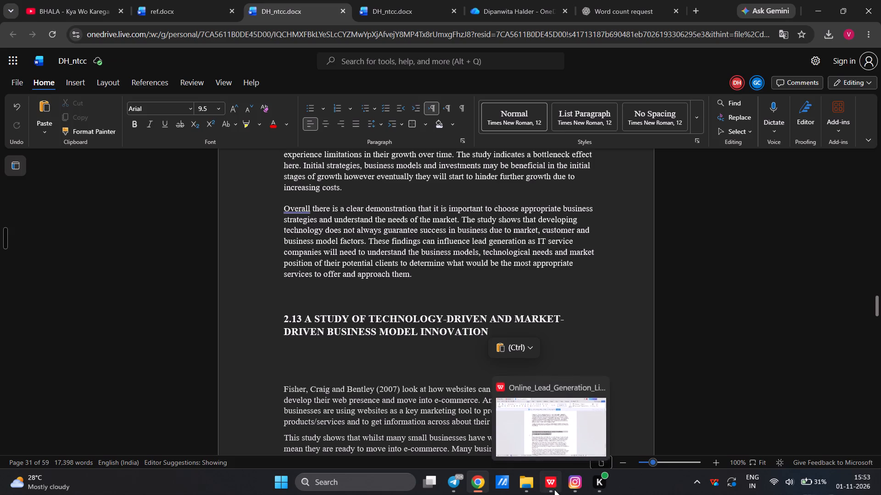
left_click(421, 302)
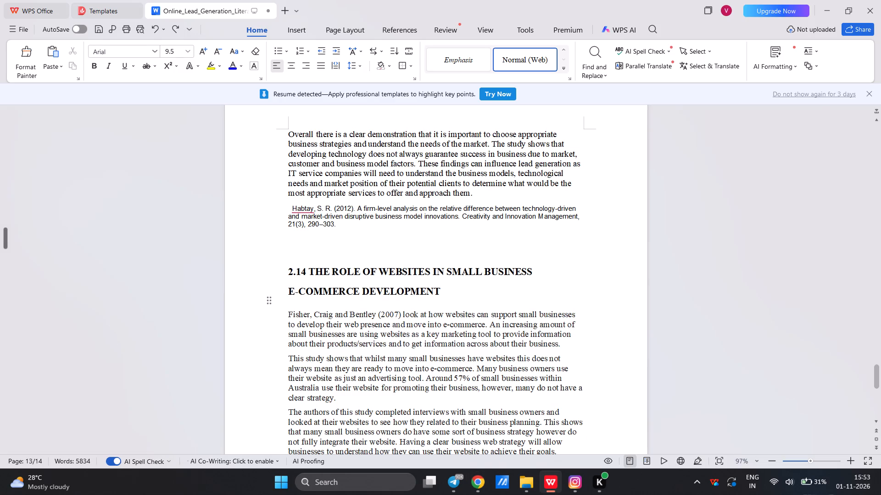
left_click_drag(307, 268, 533, 271)
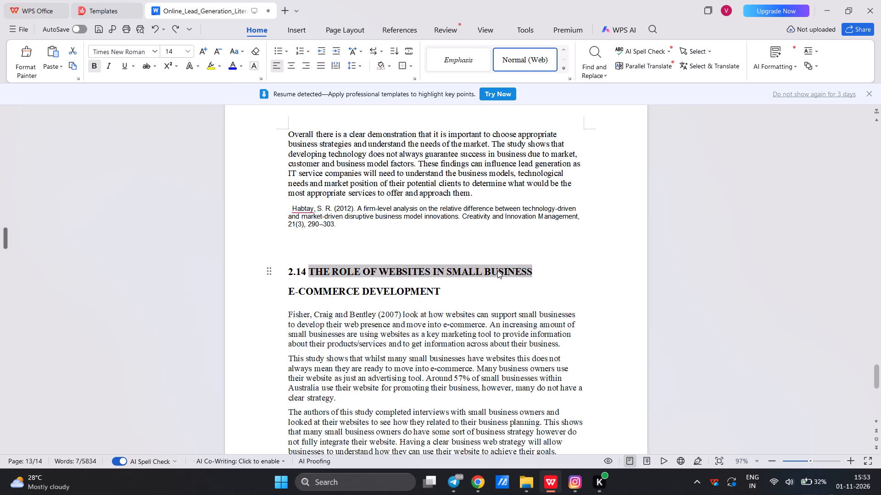
key("ctrl+c")
left_click(474, 494)
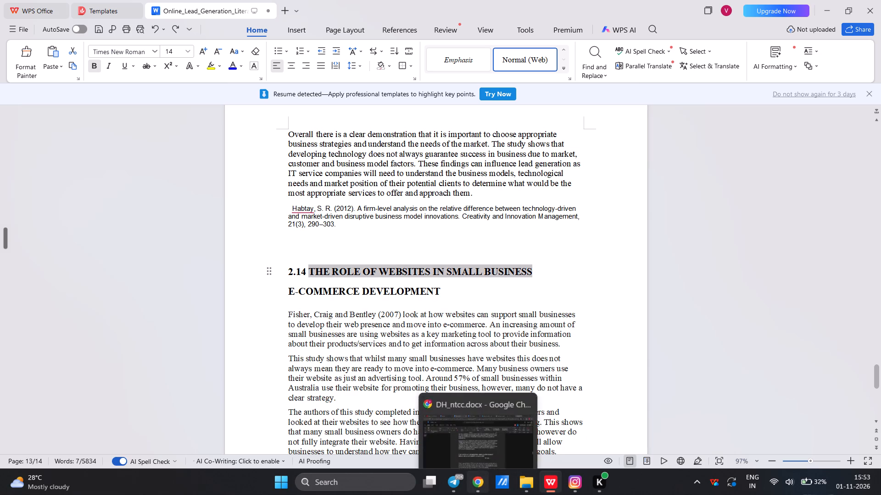
left_click_drag(305, 321, 346, 318)
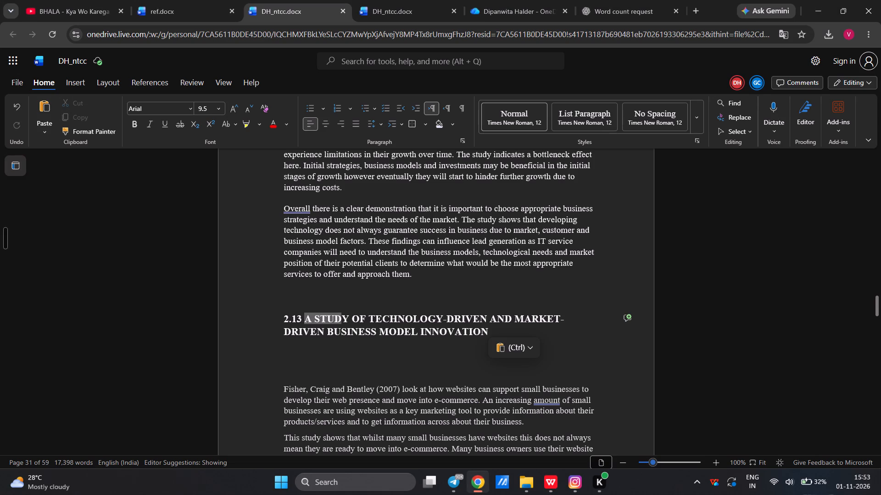
left_click_drag(346, 318, 569, 324)
key("ctrl+v")
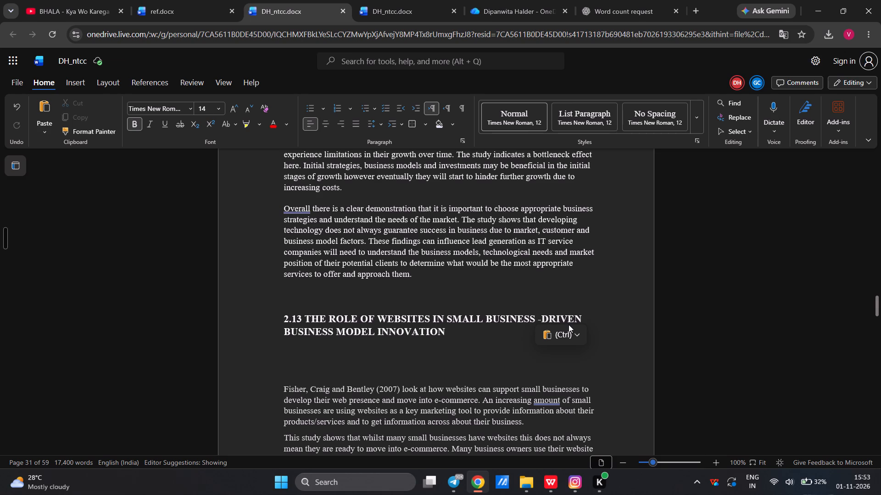
Add a space and "E" before the hyphen following "SMALL BUSINESS", and replace "DRIVEN" with "COmmerce".
key("space")
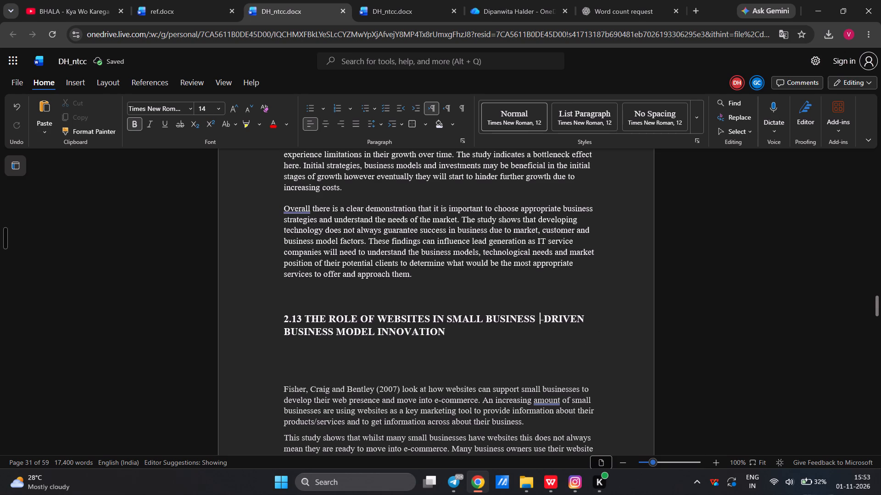
key("e")
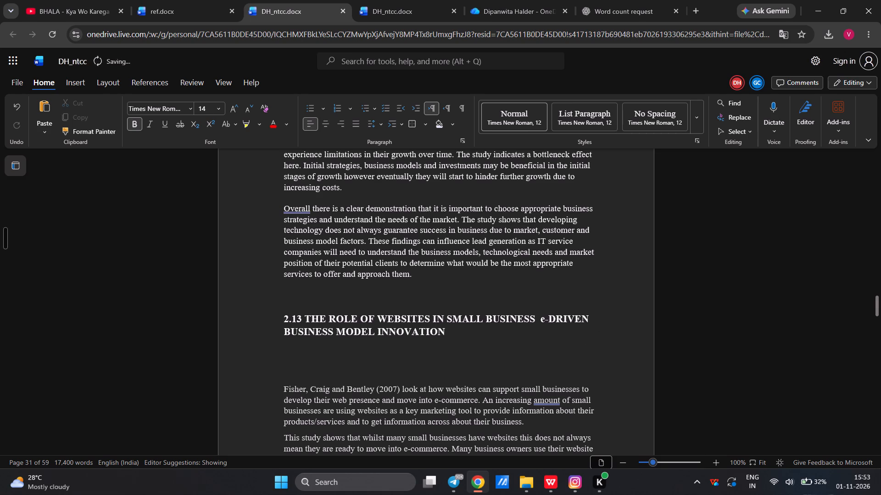
key("BackSpace")
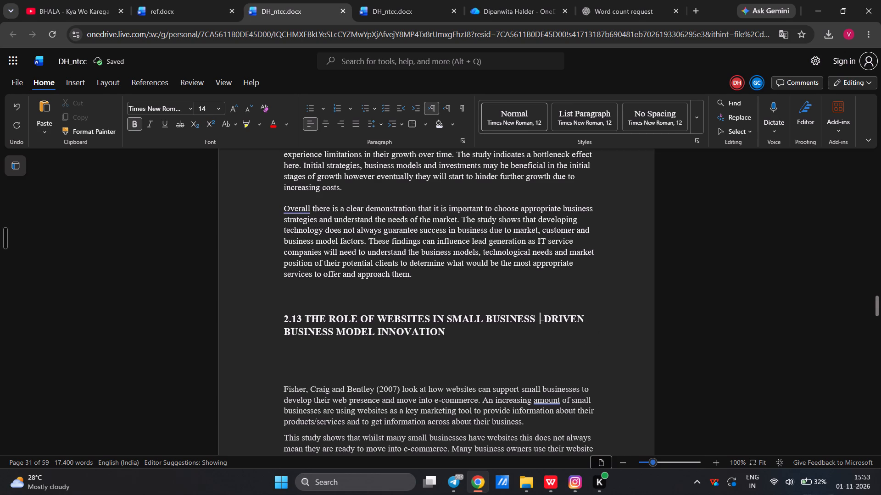
key("shift+e")
key("Right")
key("Right")
key("Right")
key("Right")
key("Right")
key("Right")
key("Right")
key("Right")
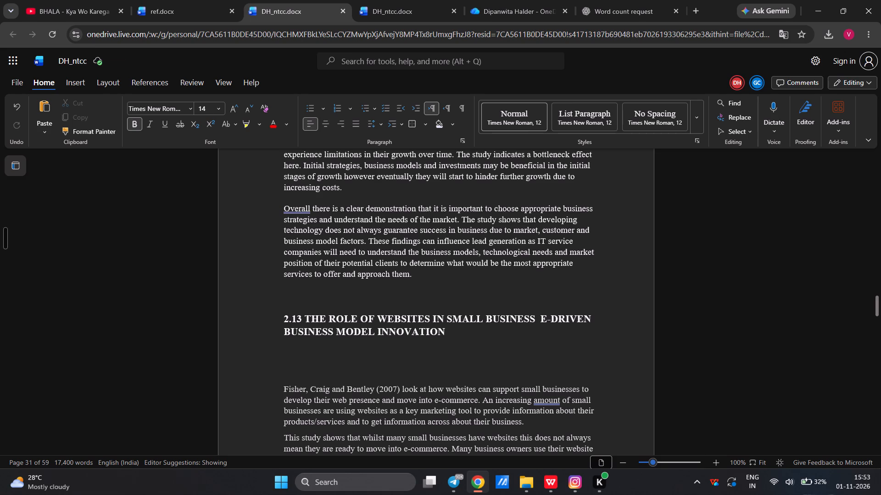
key("Left")
key("BackSpace")
key("BackSpace")
key("BackSpace")
key("BackSpace")
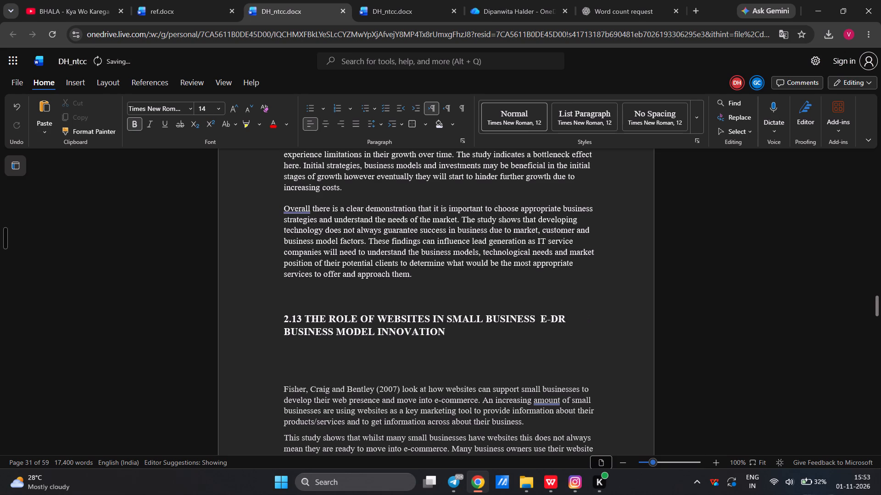
key("BackSpace")
key("BackSpace")
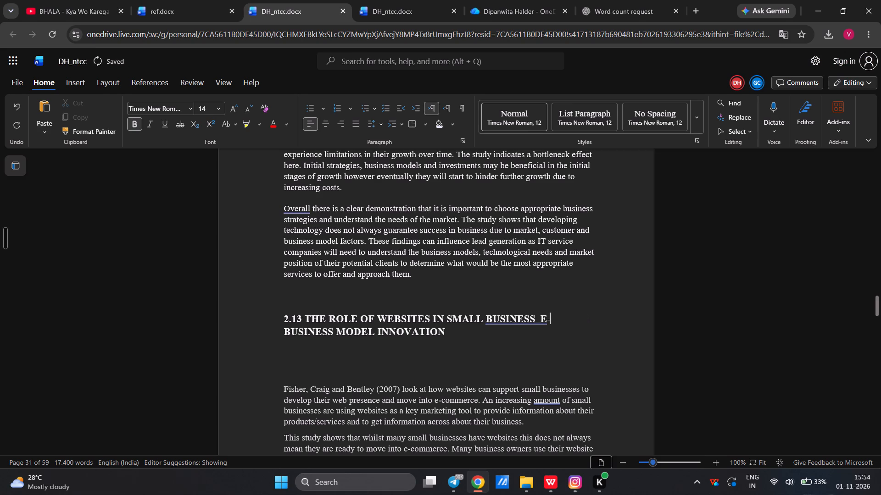
key("shift+c")
key("shift+o")
type("mmerce")
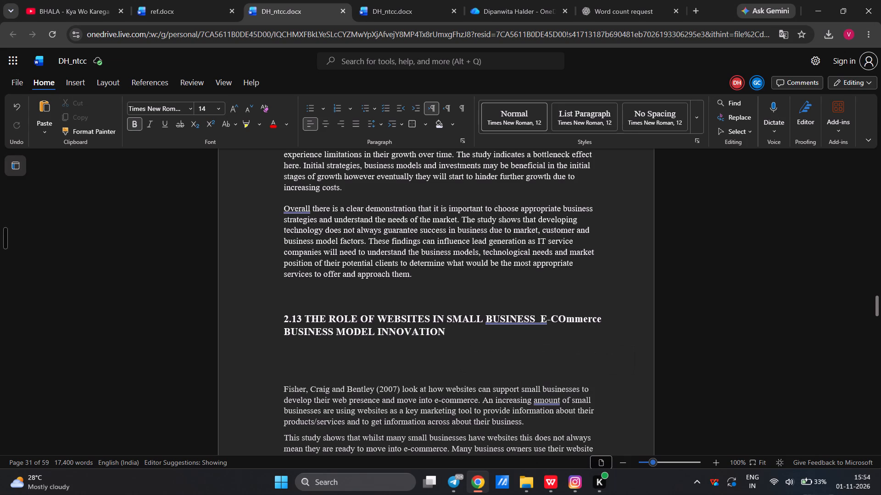
Change the case of "Ommerce" in the heading to uppercase.
left_click_drag(607, 320, 555, 317)
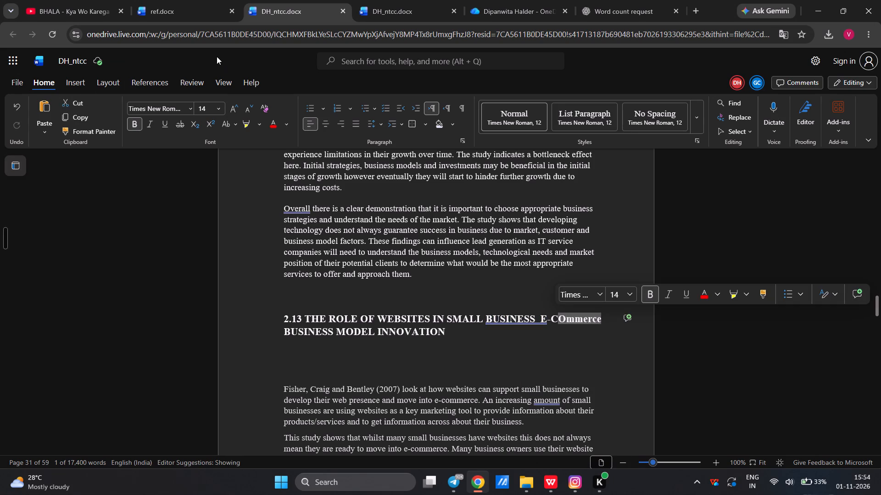
left_click(219, 110)
left_click(221, 209)
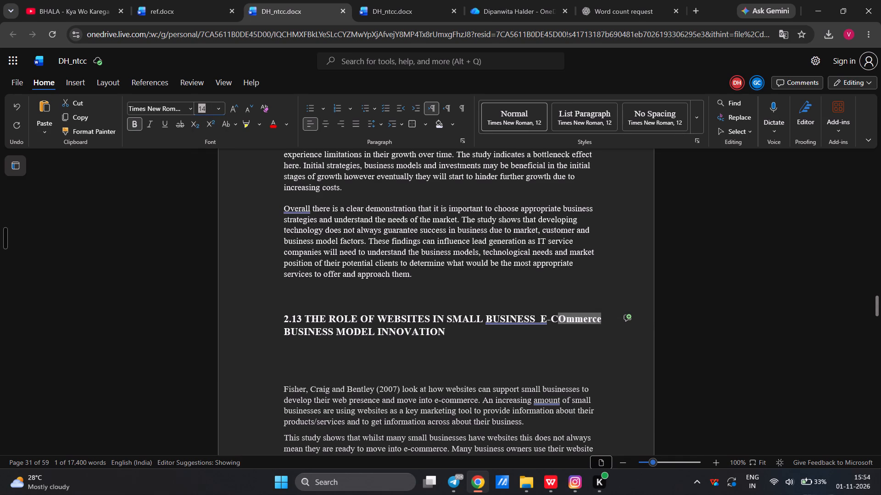
left_click(228, 124)
left_click(250, 173)
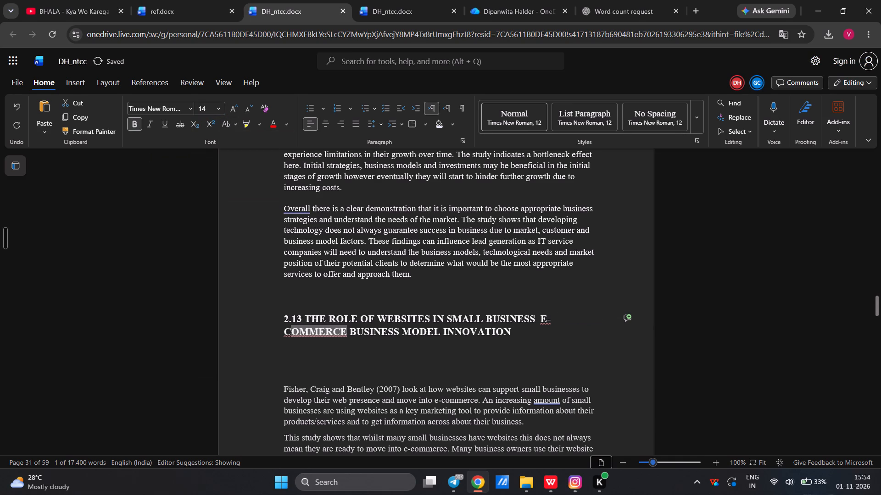
left_click(378, 366)
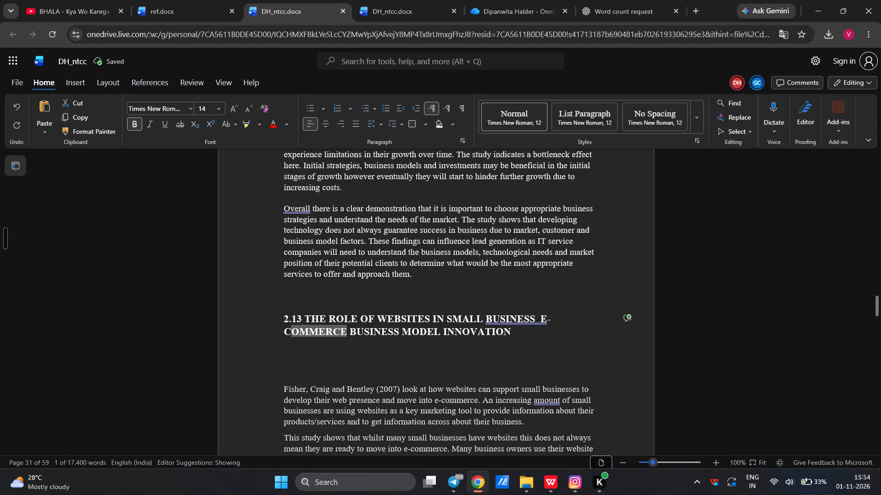
Add spaces before "E-COMMERCE" until it wraps onto the heading's second line.
left_click(541, 317)
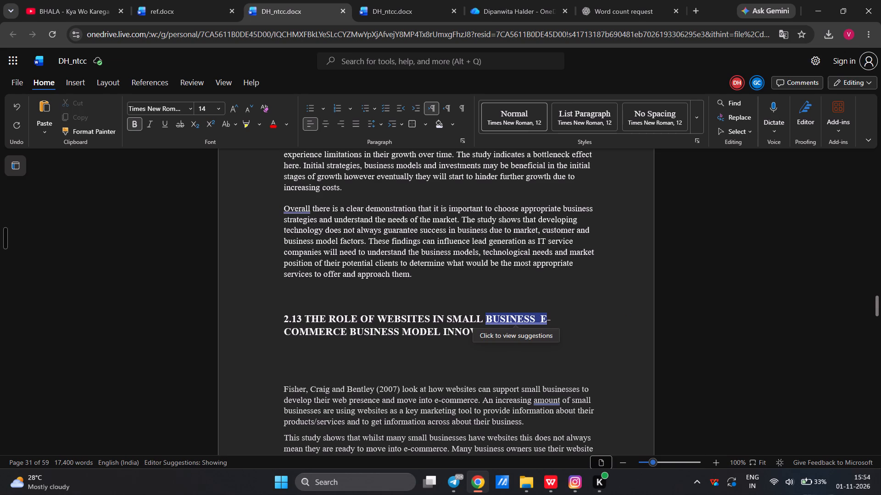
key("space")
key("space")
key("space")
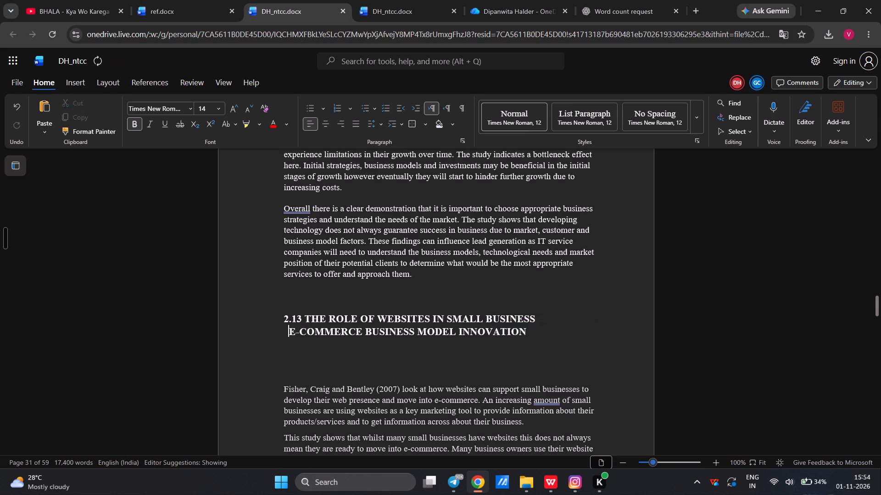
key("BackSpace")
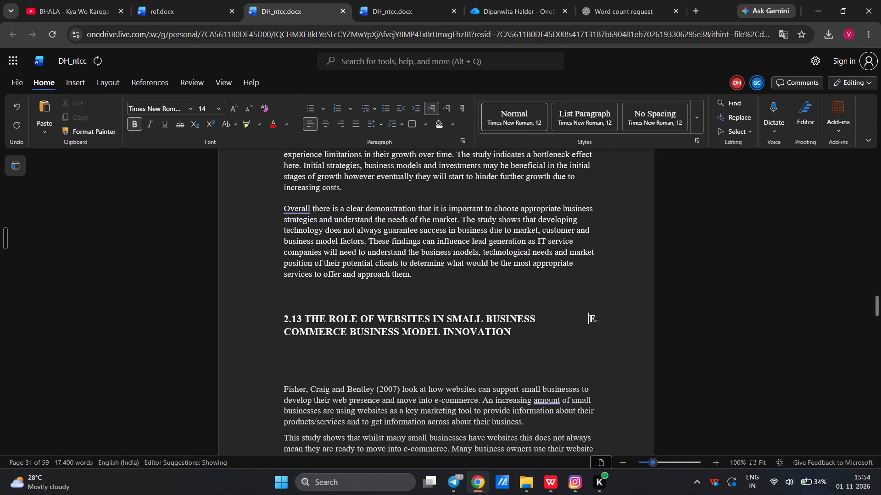
key("space")
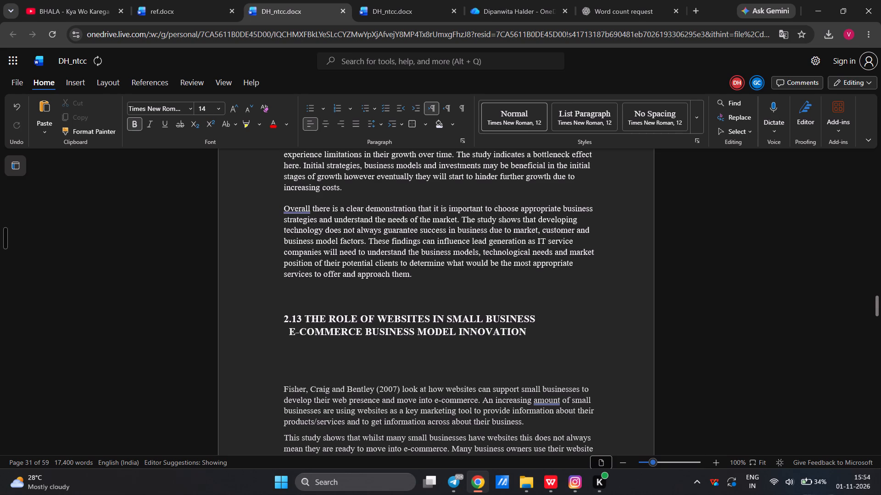
Replace "BUSINESS MODEL INNOVATION" at the end of the heading with "development".
left_click(526, 329)
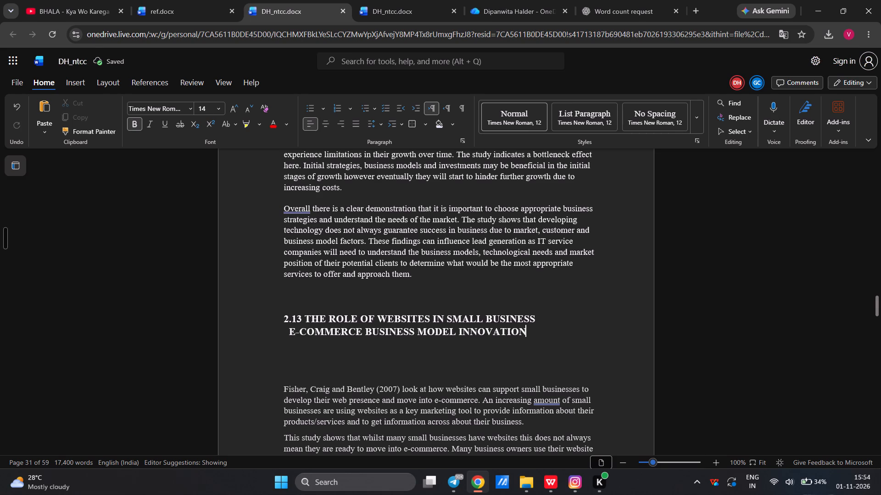
key("BackSpace")
key("BackSpace")
key("BackSpace")
key("BackSpace")
key("BackSpace")
key("BackSpace")
key("BackSpace")
key("BackSpace")
key("BackSpace")
key("BackSpace")
key("BackSpace")
key("BackSpace")
key("BackSpace")
key("BackSpace")
key("BackSpace")
key("BackSpace")
key("BackSpace")
key("BackSpace")
key("BackSpace")
key("BackSpace")
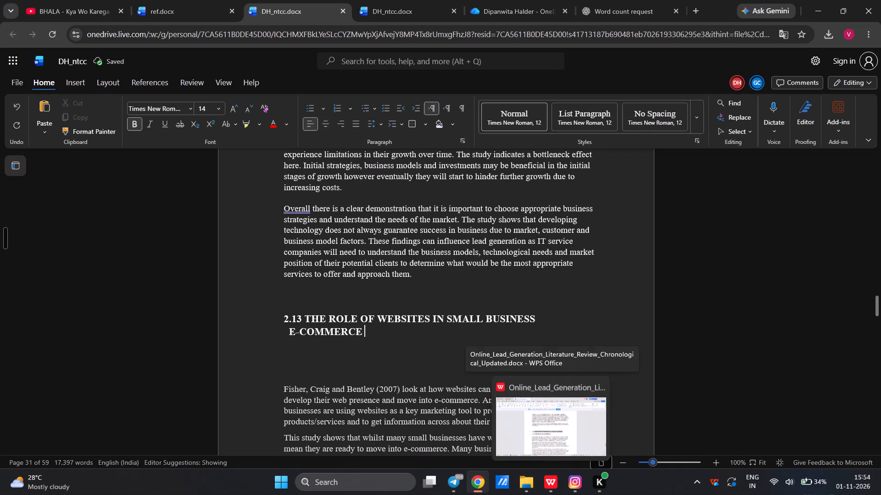
type("development")
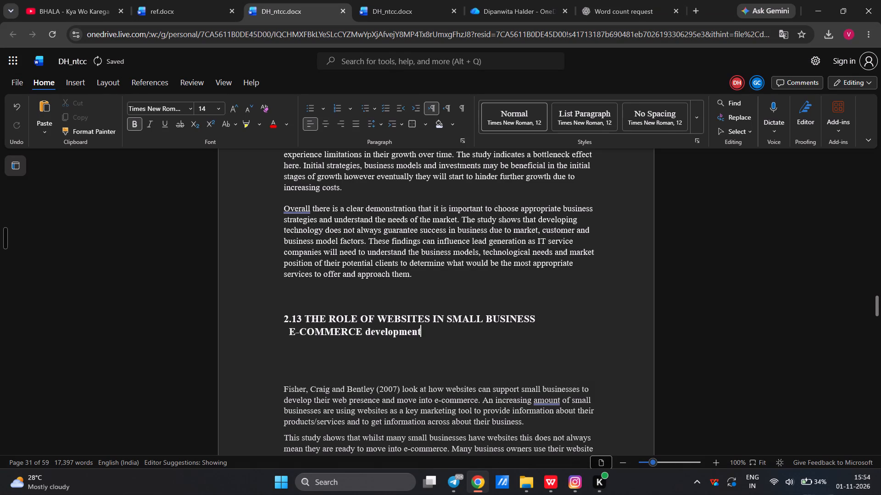
Add a space after "development" at the end of the 2.13 heading and change the word to uppercase.
key("space")
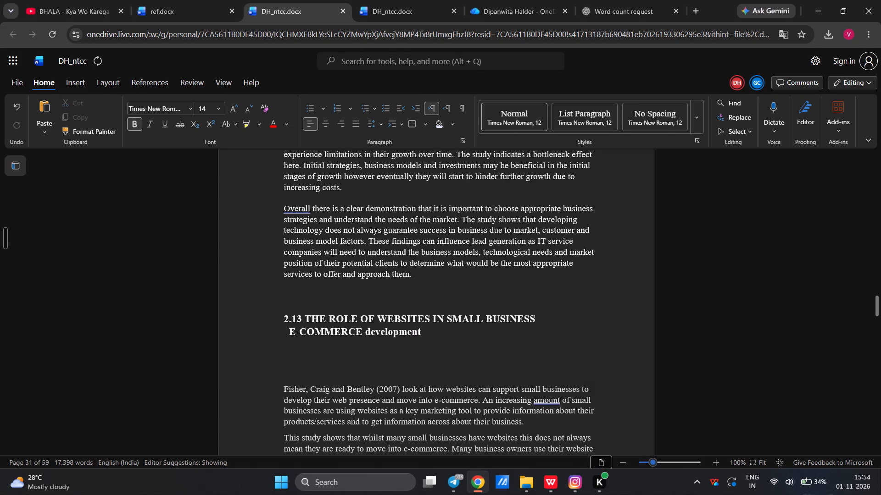
left_click_drag(426, 334, 368, 332)
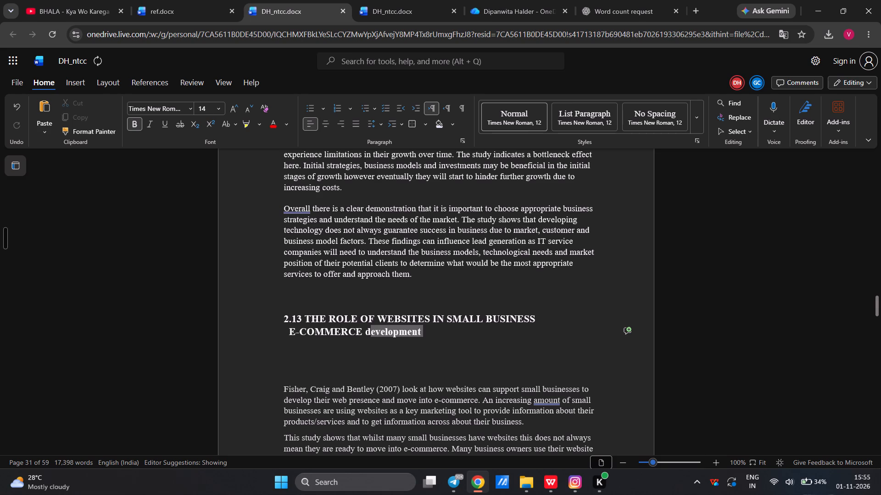
left_click_drag(368, 332, 366, 331)
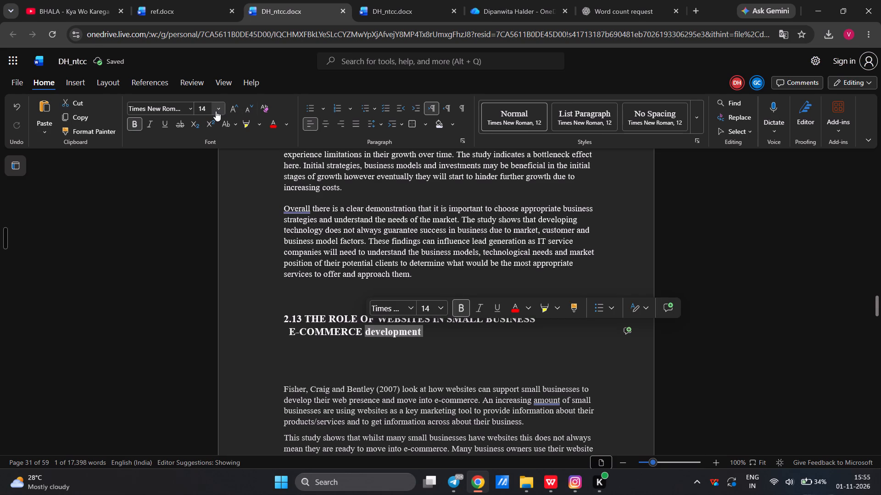
left_click(224, 125)
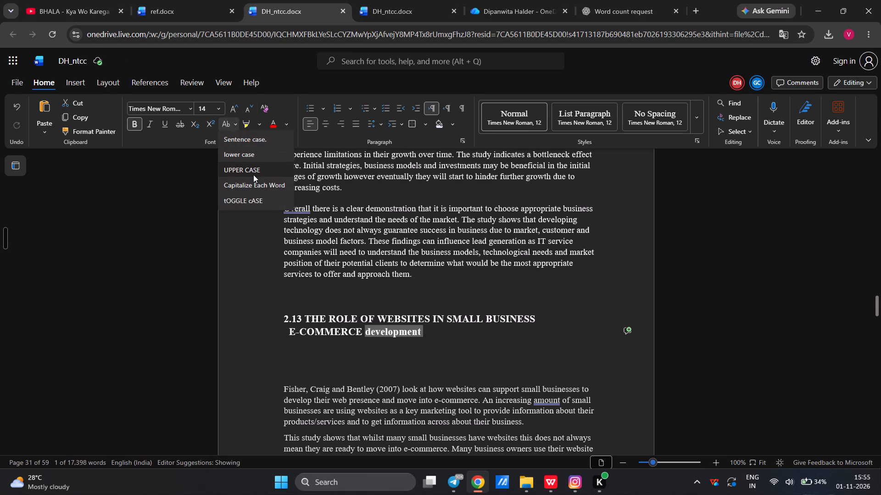
left_click(253, 175)
left_click(398, 353)
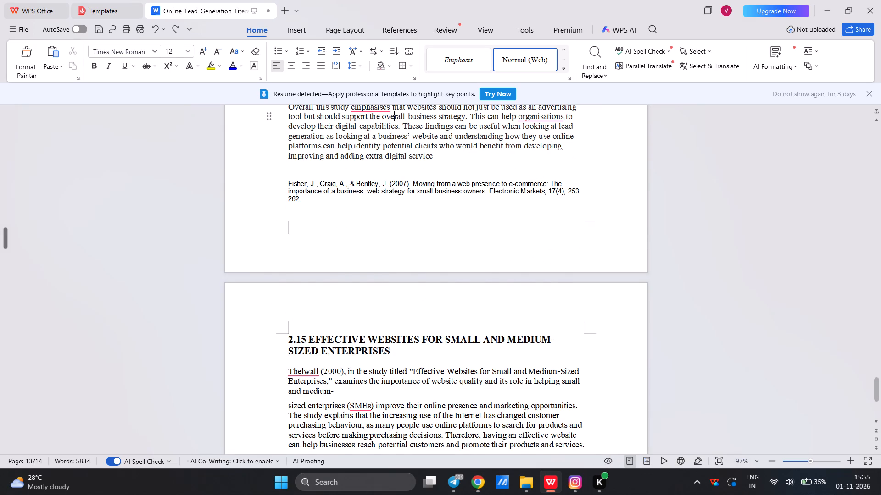
scroll(346, 343, "down", 2)
left_click_drag(286, 240, 312, 241)
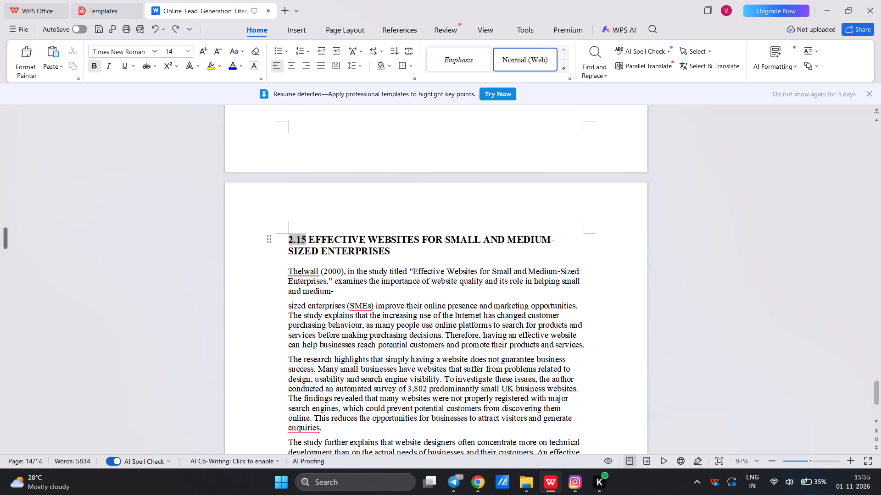
left_click_drag(312, 241, 402, 250)
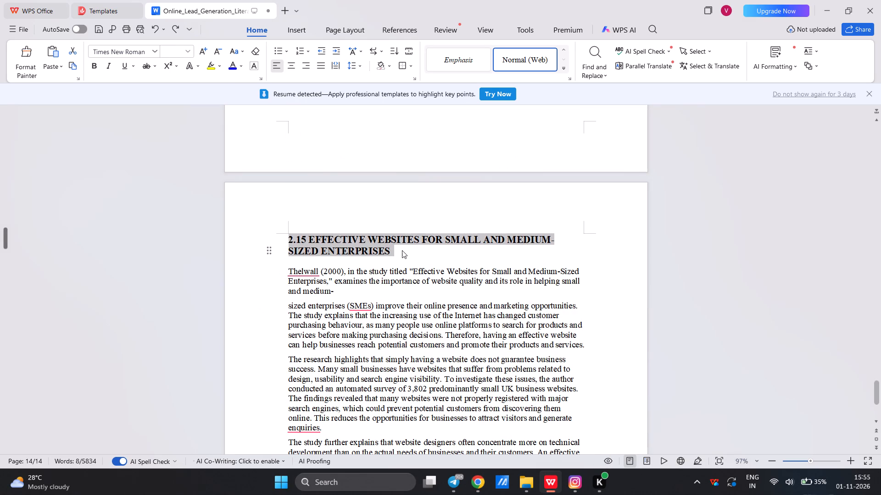
key("ctrl+c")
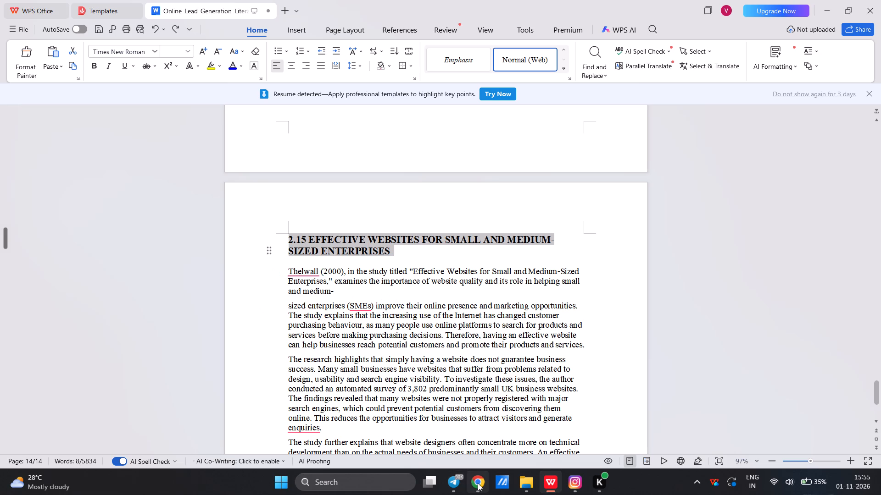
Back in DH_ntcc in Word online, delete the extra blank lines between the 2.13 heading and its body text.
left_click(478, 483)
key("BackSpace")
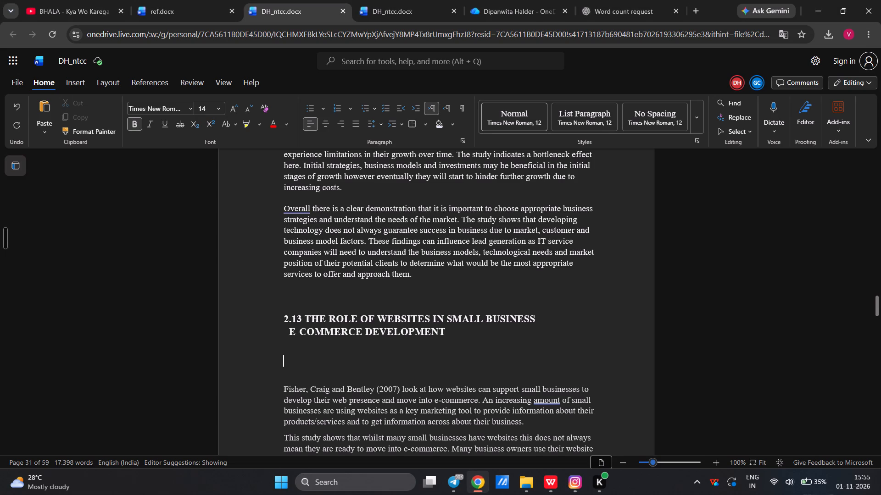
key("Down")
key("BackSpace")
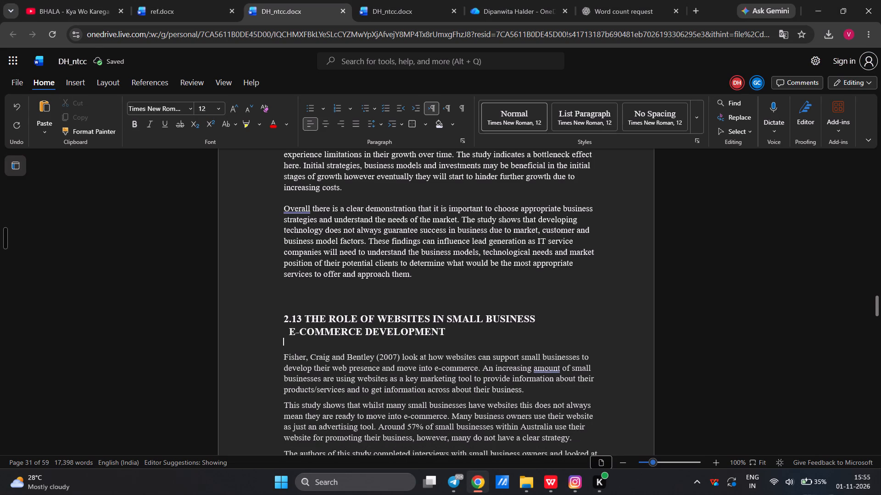
Add two new lines after "digital service" at the end of section 2.13 and paste the copied 2.15 heading there.
key("Down")
key("Down")
key("Down")
key("Down")
key("Down")
key("Down")
key("Down")
key("Down")
key("Down")
key("Down")
key("Down")
key("Down")
key("Down")
scroll(299, 319, "down", 2)
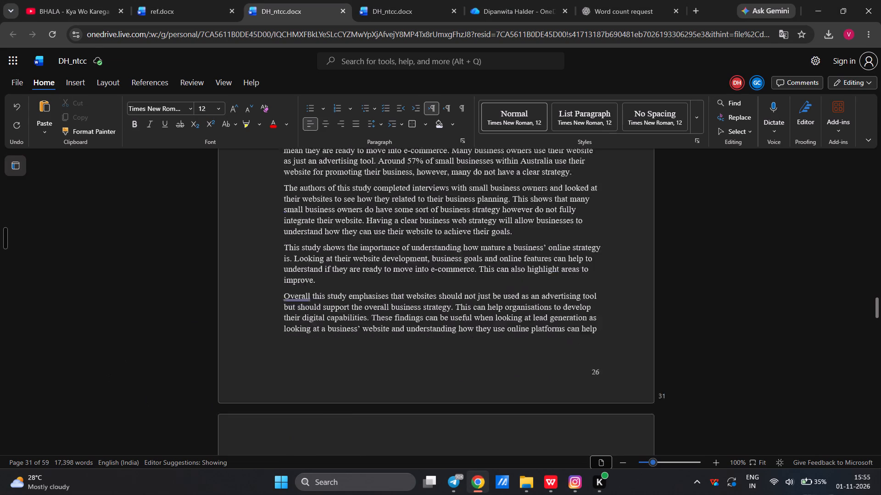
scroll(299, 319, "down", 2)
scroll(361, 349, "down", 1)
left_click(339, 350)
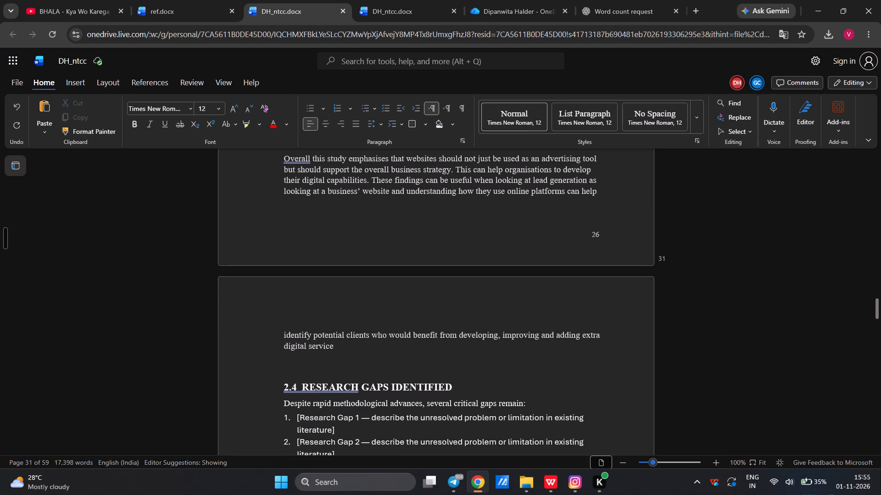
key("Return")
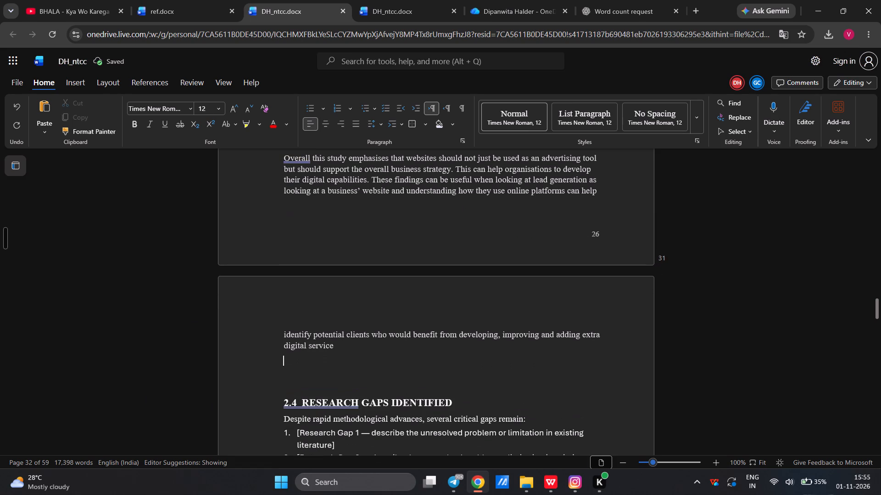
key("Return")
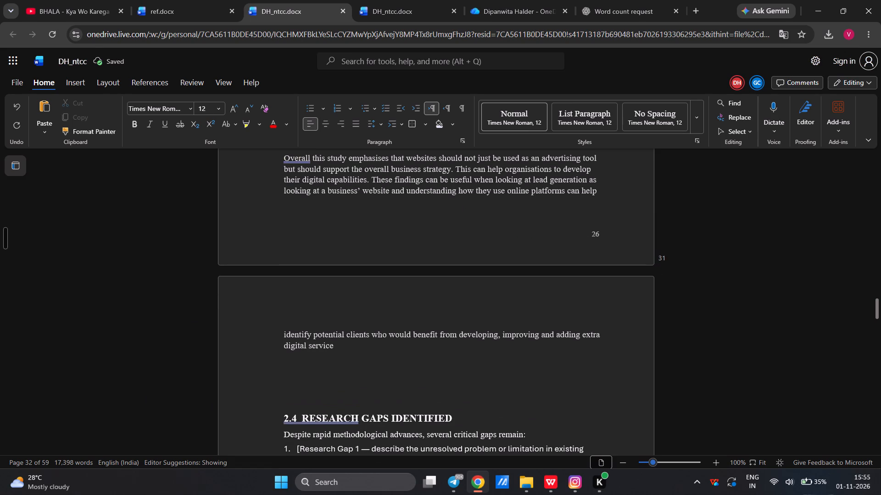
key("ctrl+v")
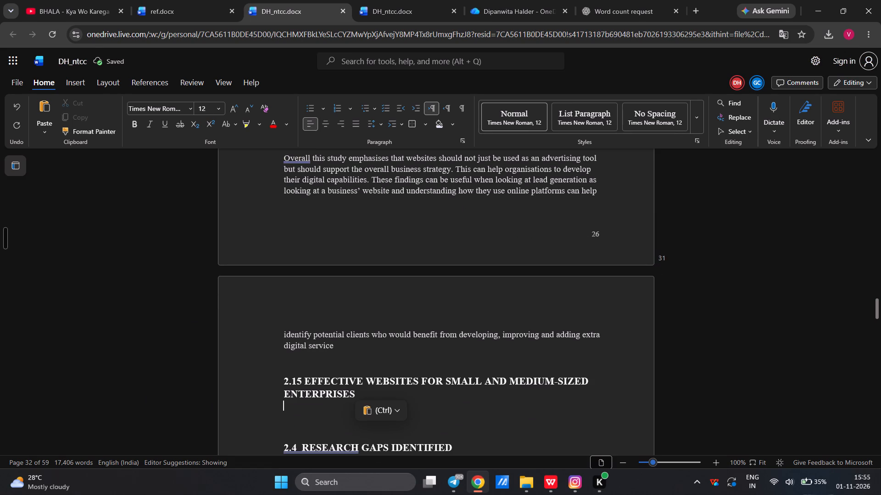
In WPS Office, copy section 2.15's body text from "Thelwall (2000)" through "redesign services.", leaving out the reference entry.
left_click(545, 473)
left_click(382, 319)
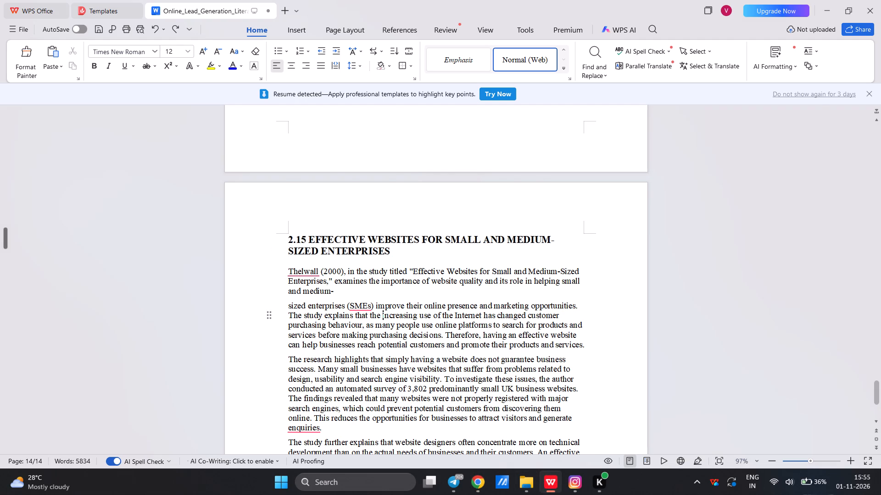
scroll(382, 319, "down", 2)
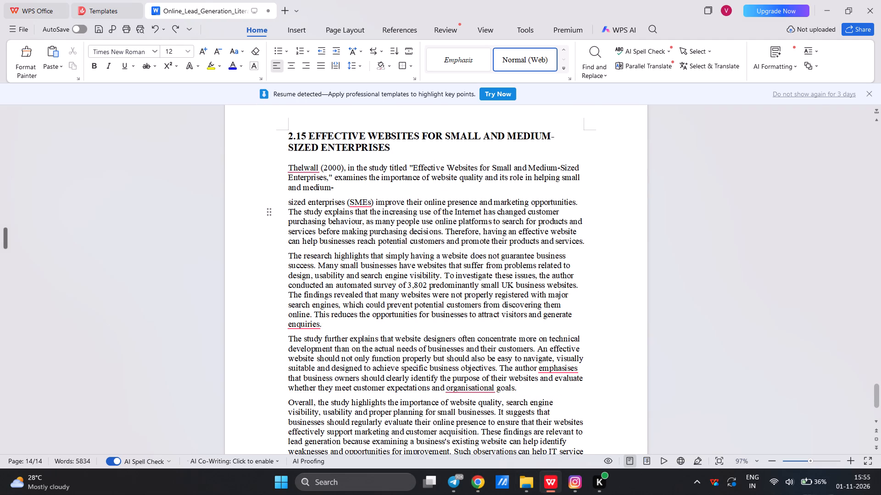
left_click_drag(287, 168, 459, 493)
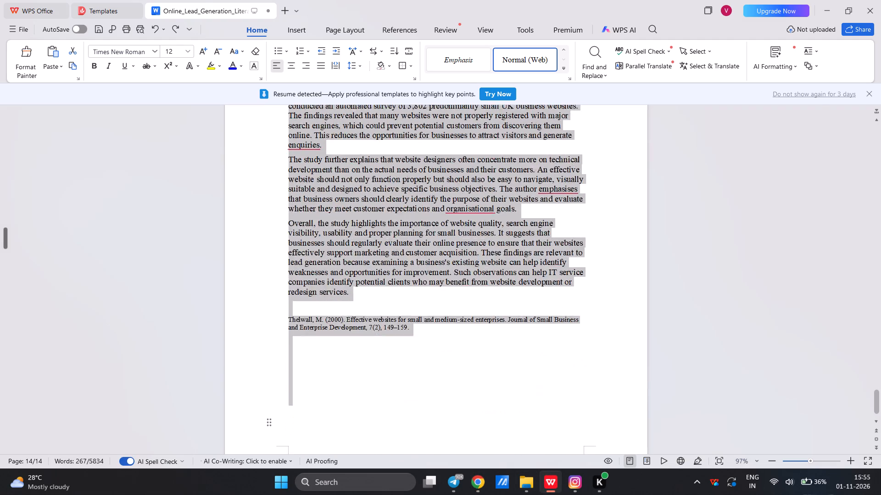
left_click_drag(459, 493, 348, 241)
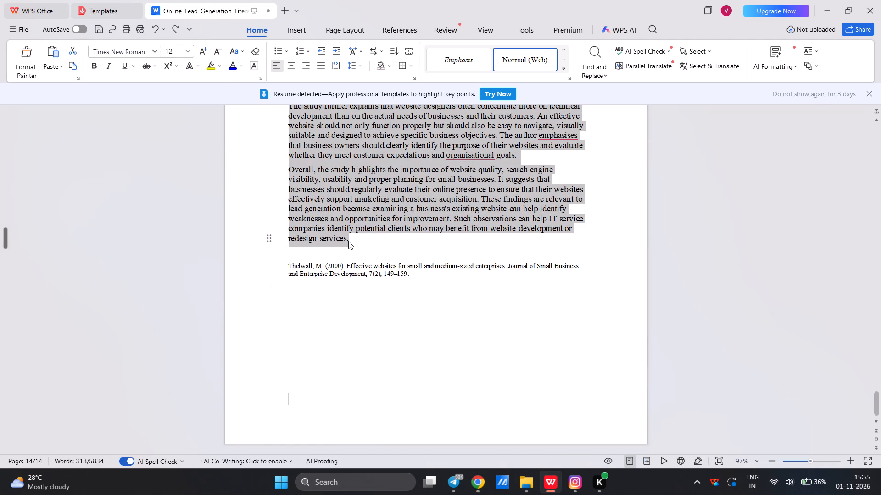
key("ctrl+c")
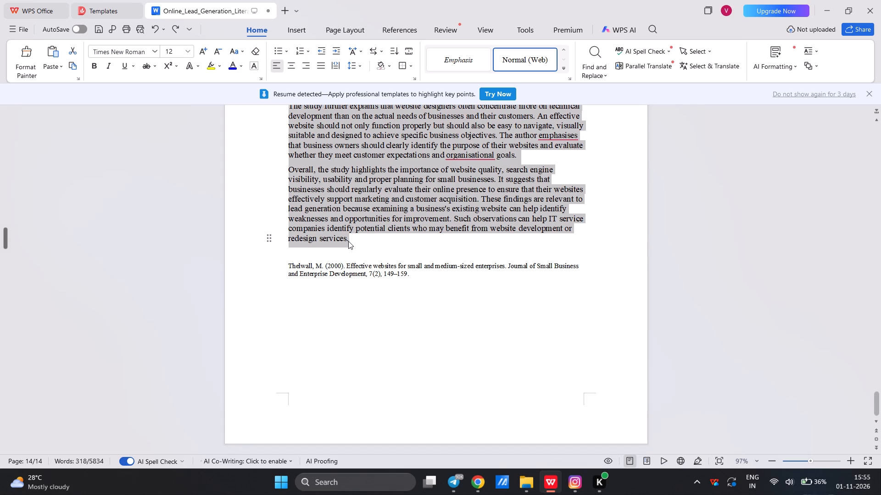
Return to DH_ntcc in Word online and add a new line beneath the 2.15 heading.
left_click(481, 480)
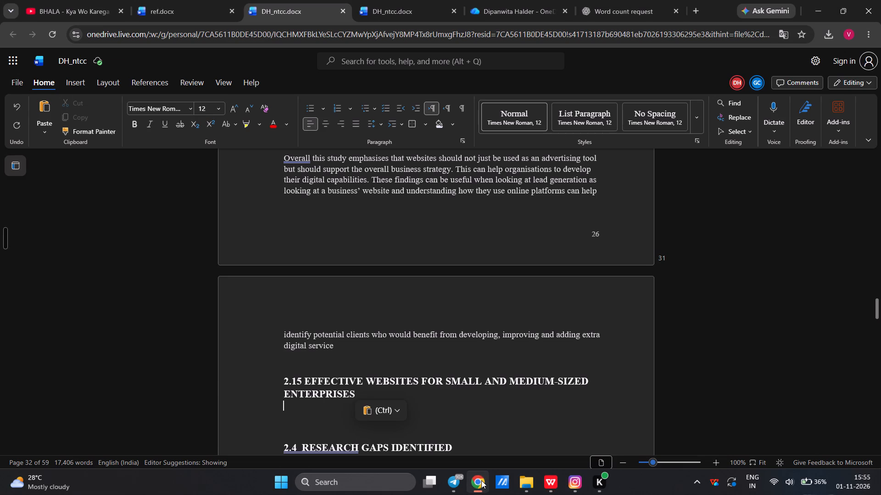
key("Return")
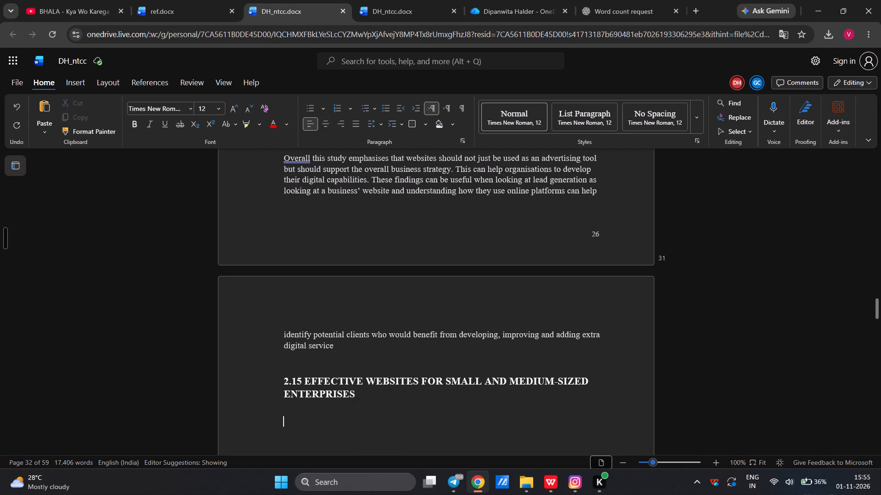
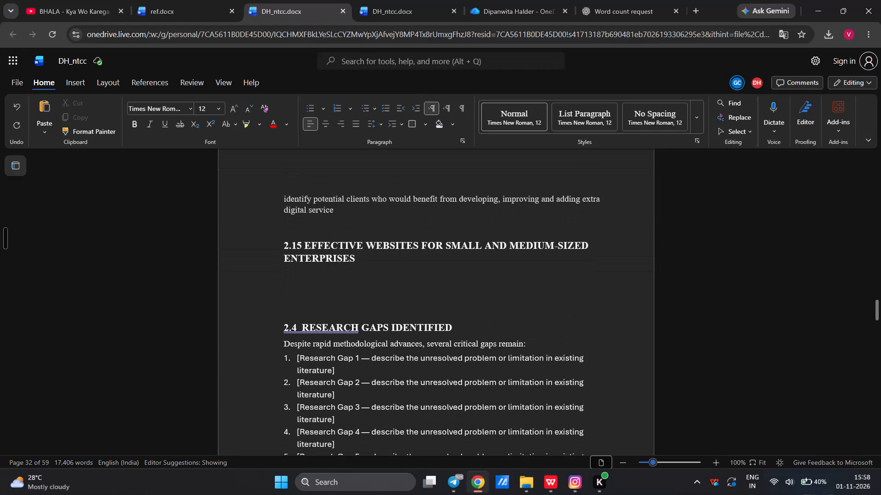
Copy section 2.15's selected body text again in WPS Office and paste it beneath the 2.15 heading in DH_ntcc in Word online.
left_click(551, 487)
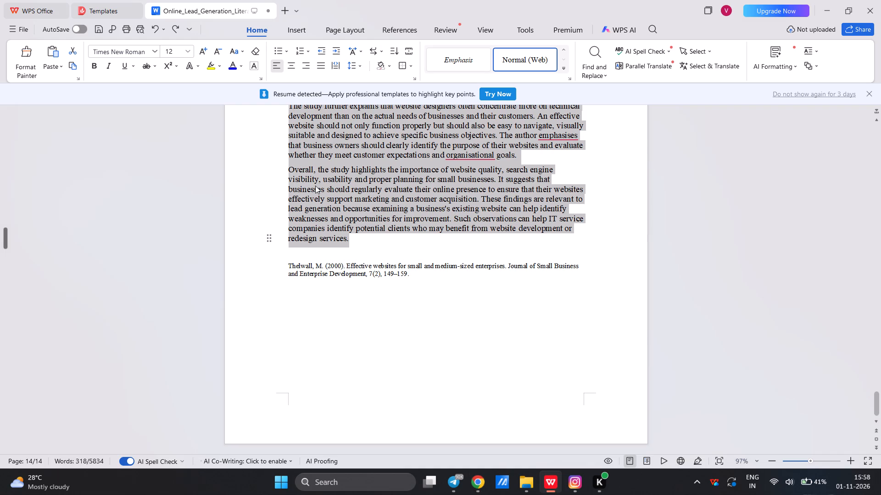
key("ctrl+c")
left_click(479, 482)
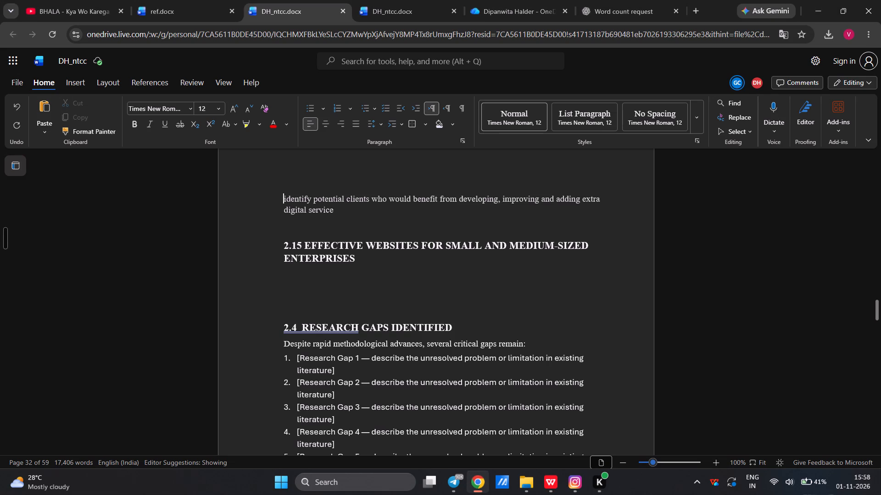
left_click(299, 302)
left_click(286, 283)
key("ctrl+v")
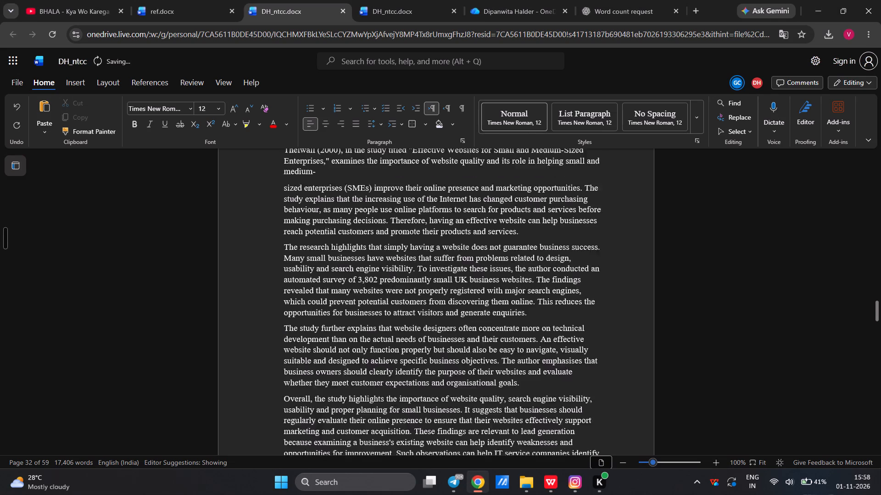
scroll(286, 283, "up", 3)
scroll(286, 283, "down", 5)
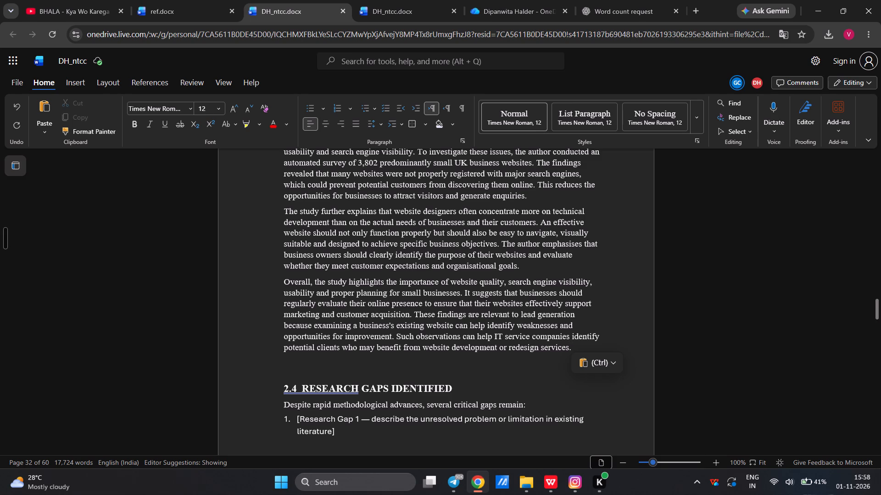
Insert three blank lines before the "2.4 RESEARCH GAPS IDENTIFIED" heading to push it onto the next page.
scroll(503, 321, "down", 3)
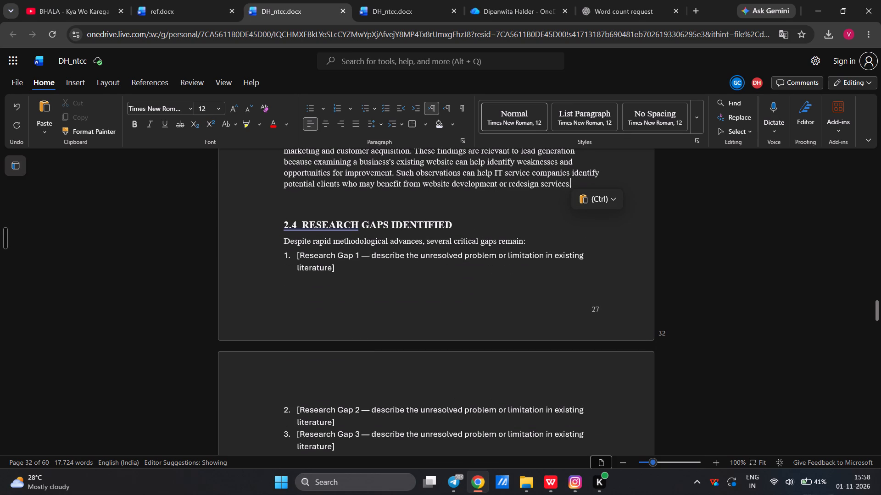
left_click(280, 227)
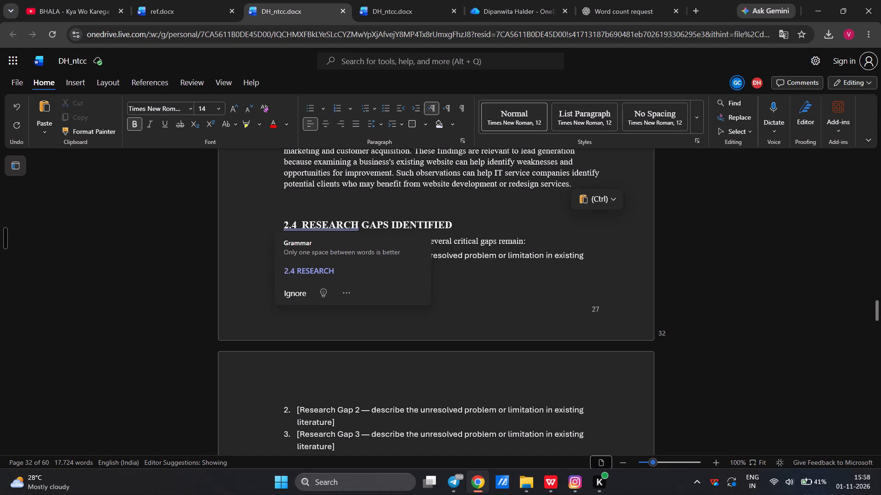
key("Return")
key("Return")
key("Return")
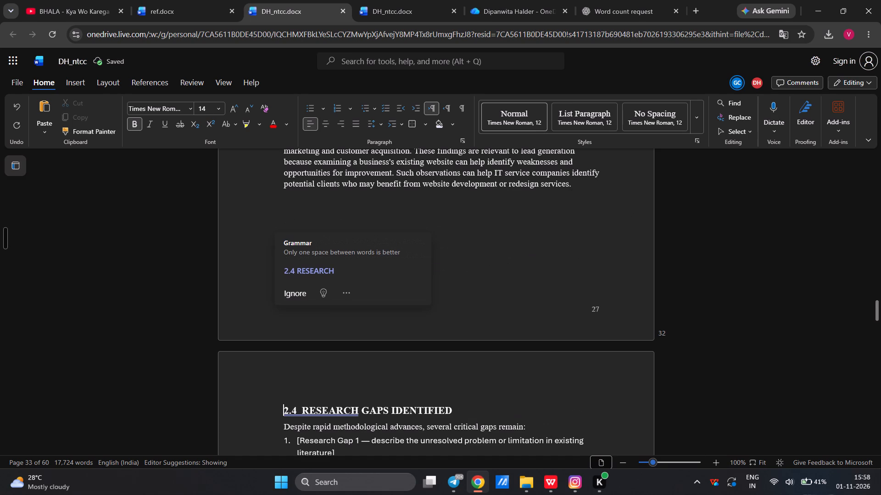
left_click(485, 279)
scroll(396, 327, "down", 2)
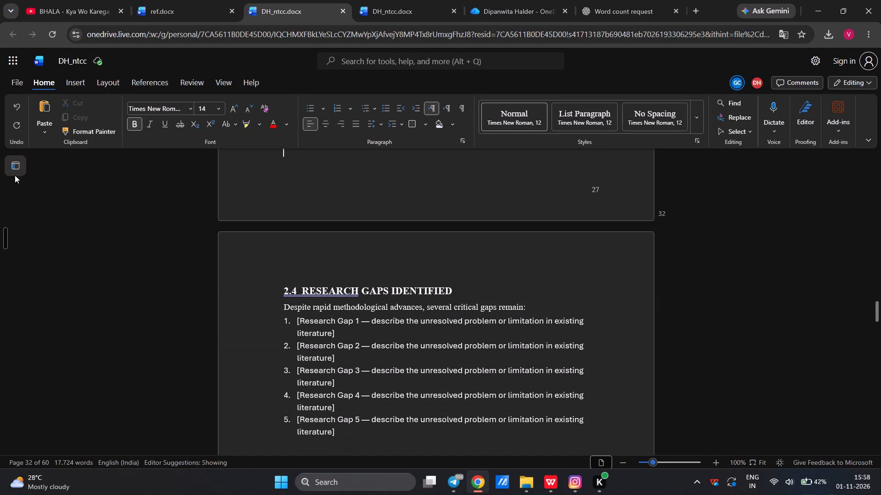
left_click(16, 80)
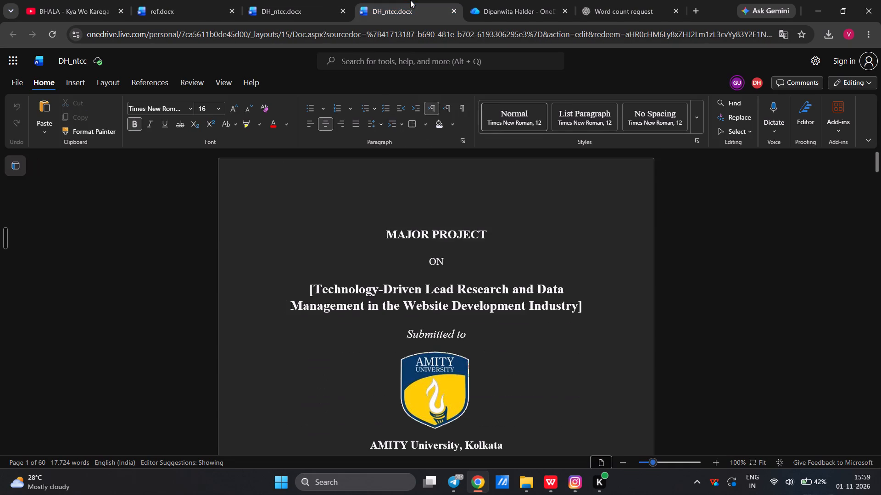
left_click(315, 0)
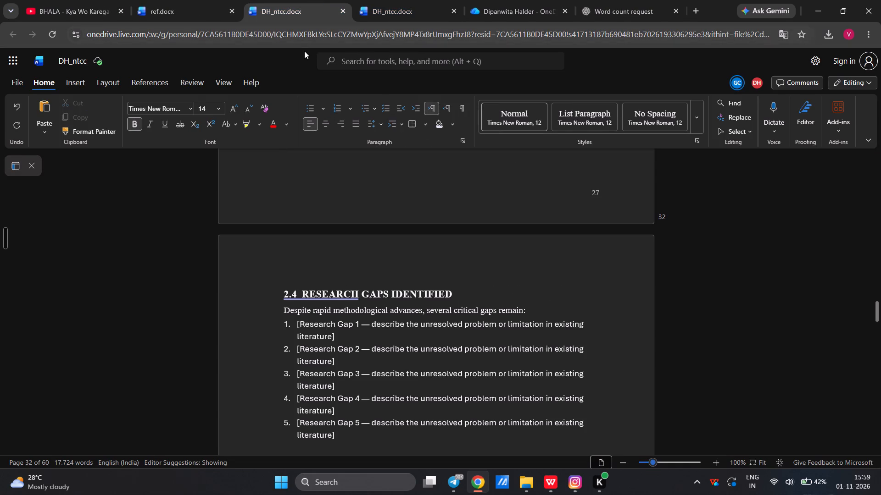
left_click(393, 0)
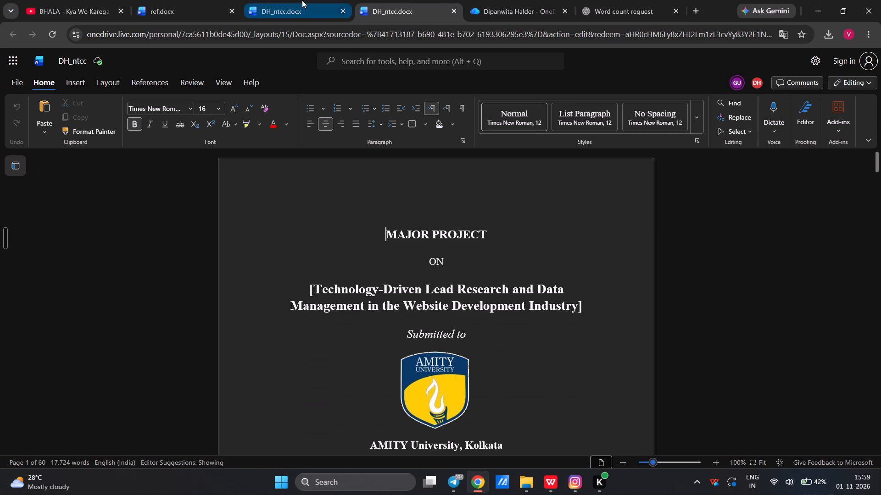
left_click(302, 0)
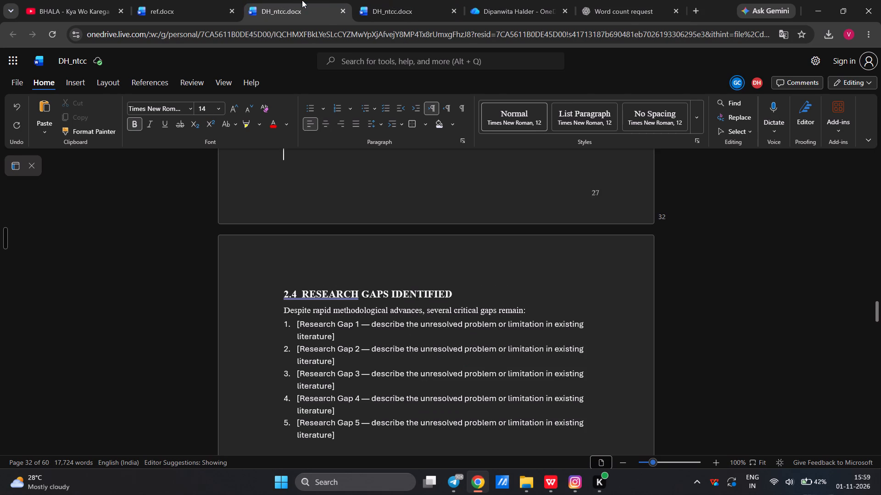
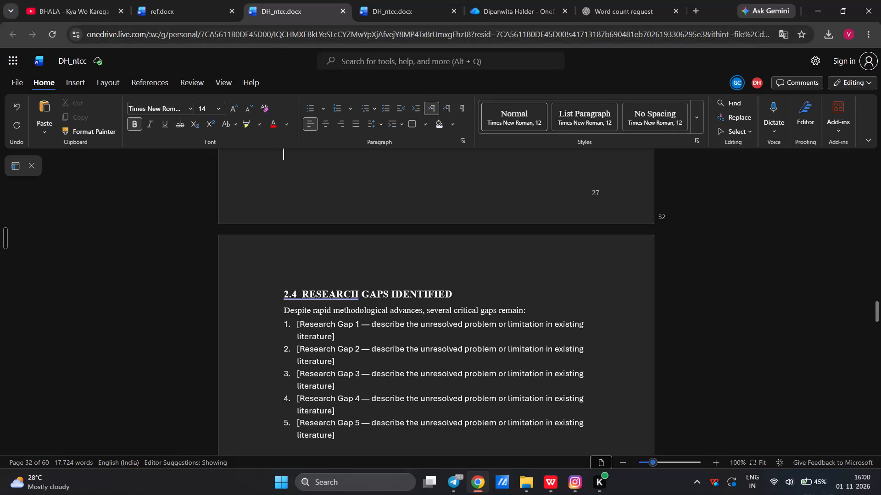
Review the pasted literature review sections from 2.12 to 2.15 in DH_ntcc, checking their heading numbering, body text and page breaks.
scroll(314, 186, "up", 3)
scroll(385, 393, "up", 1)
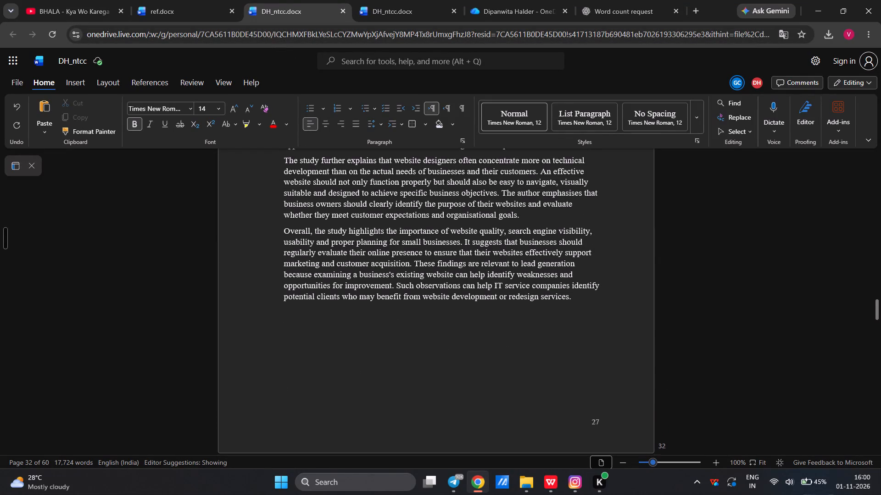
scroll(385, 393, "up", 9)
scroll(385, 393, "down", 2)
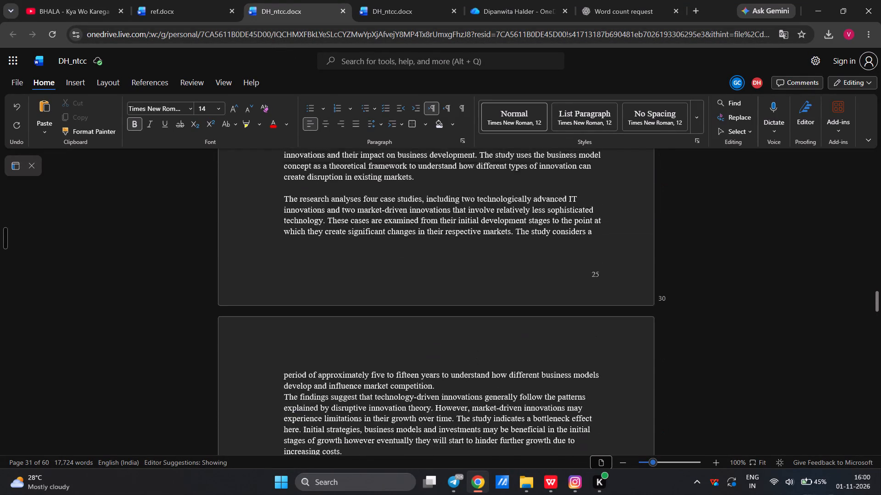
scroll(385, 393, "down", 12)
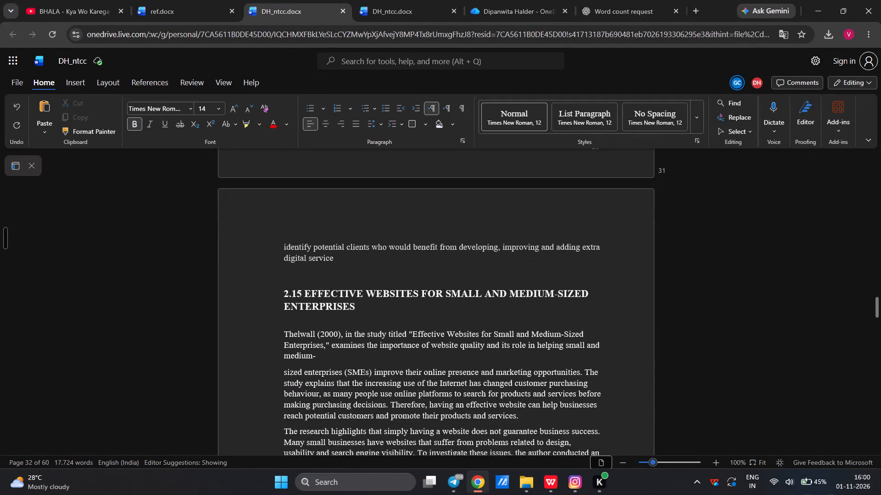
scroll(385, 393, "down", 2)
scroll(385, 393, "up", 8)
scroll(385, 393, "down", 2)
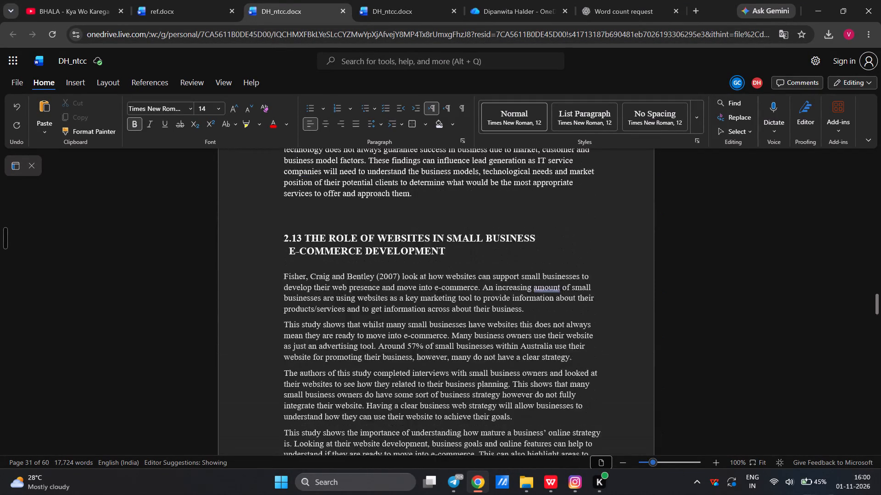
scroll(385, 393, "down", 6)
scroll(385, 393, "up", 2)
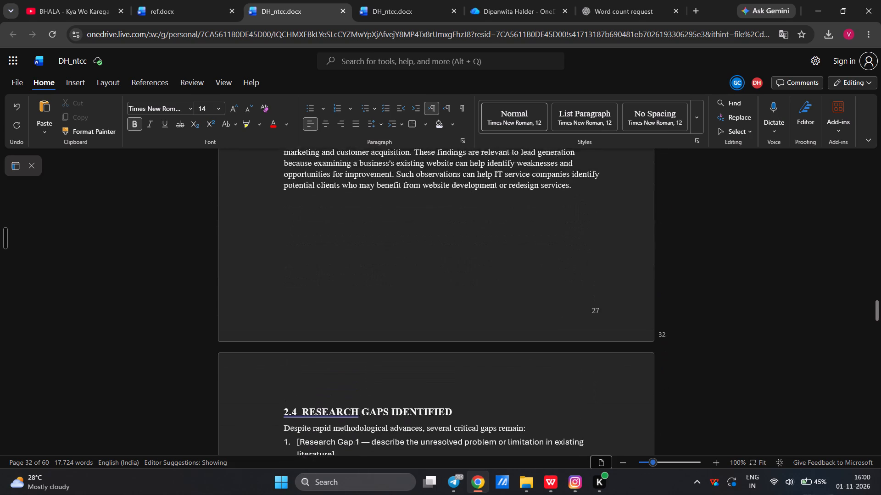
scroll(385, 393, "up", 4)
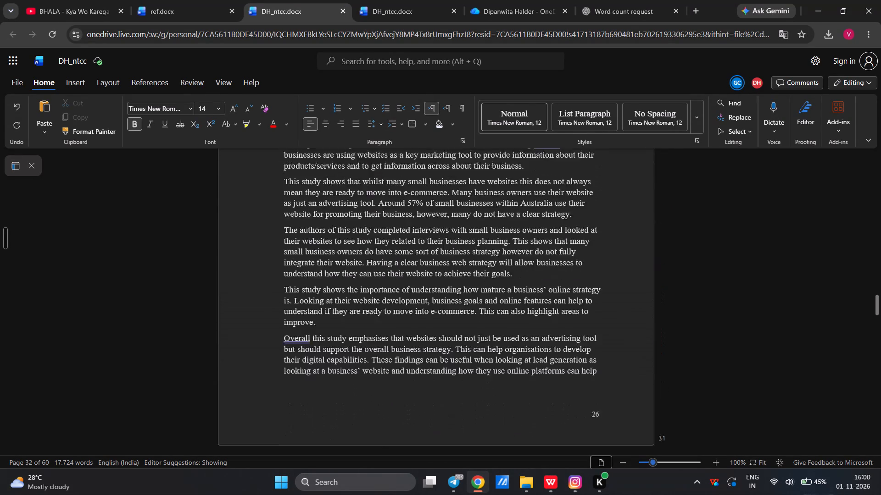
scroll(385, 393, "up", 7)
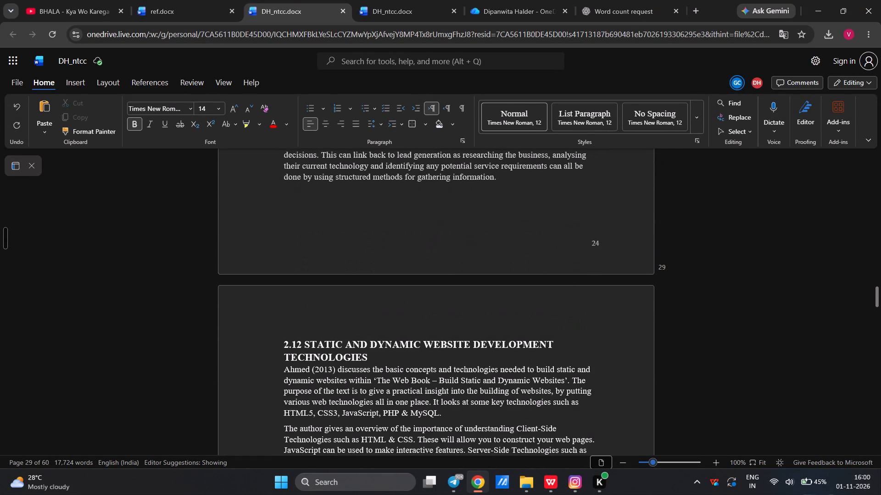
scroll(385, 393, "down", 6)
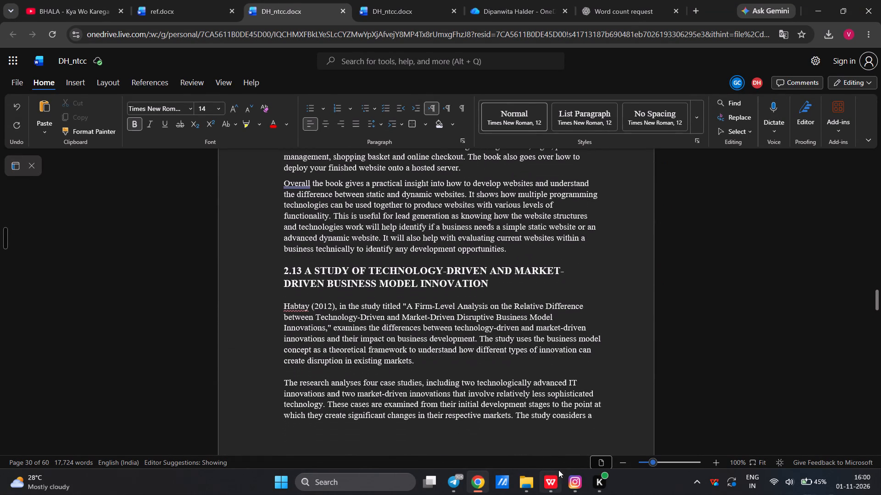
Switch to WPS Office and compare the source document's section headings and text from 2.13 to 2.15 with DH_ntcc.
left_click(553, 482)
left_click(368, 262)
scroll(368, 262, "up", 6)
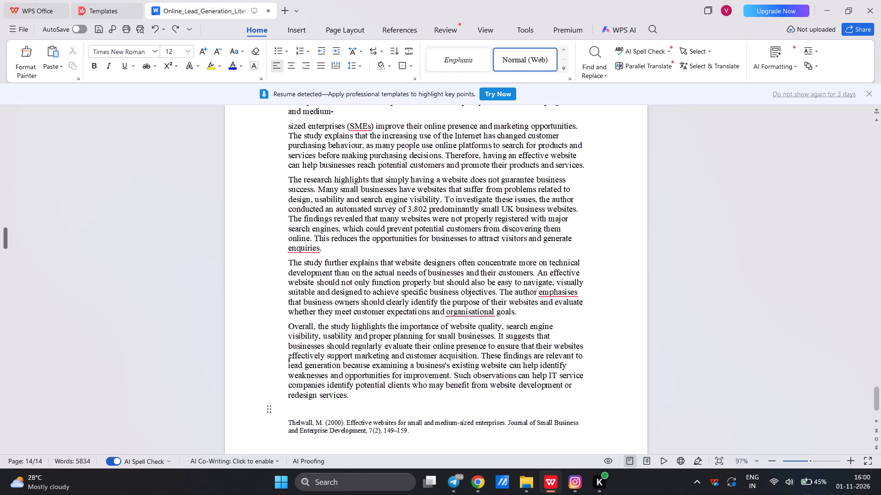
scroll(368, 262, "up", 8)
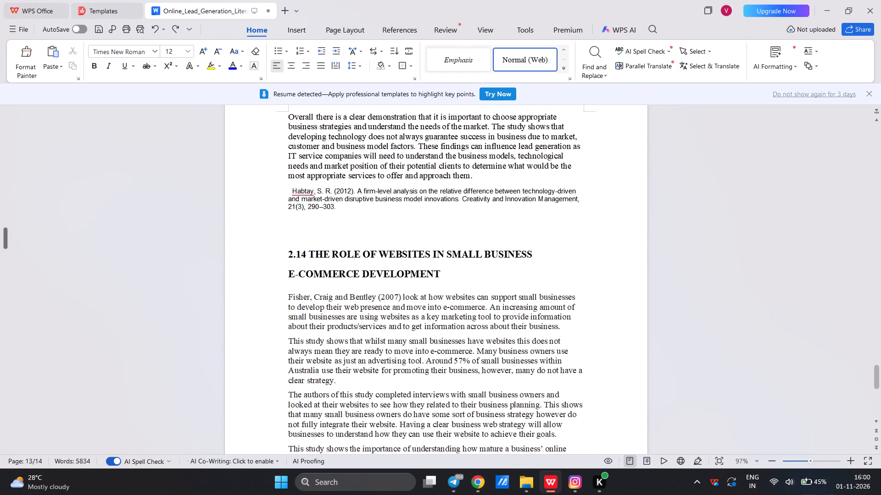
left_click(474, 489)
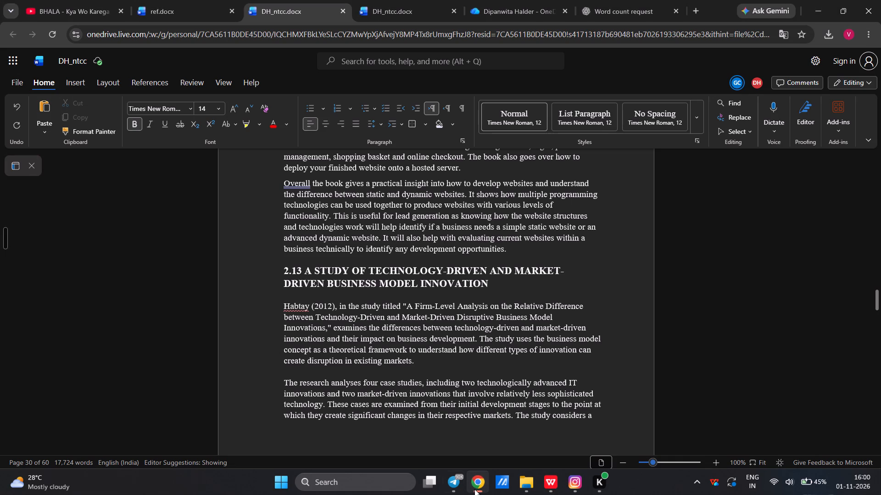
left_click(552, 485)
scroll(319, 256, "down", 2)
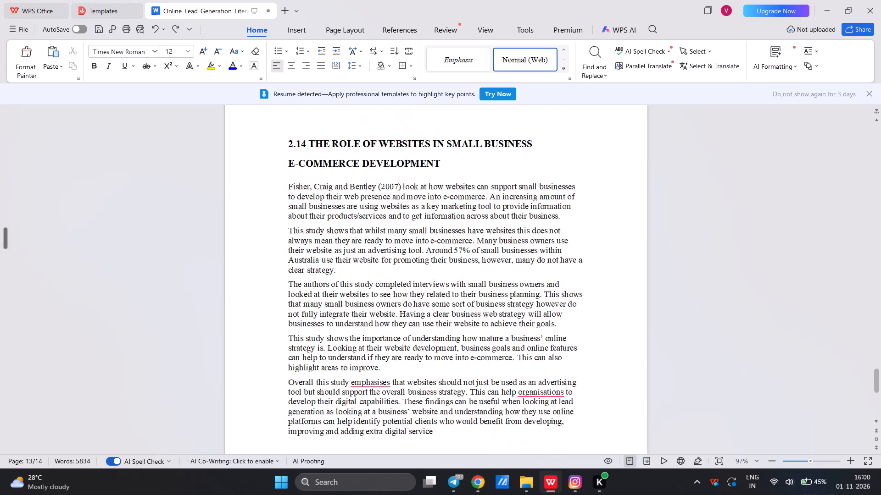
scroll(319, 256, "down", 4)
scroll(319, 256, "up", 3)
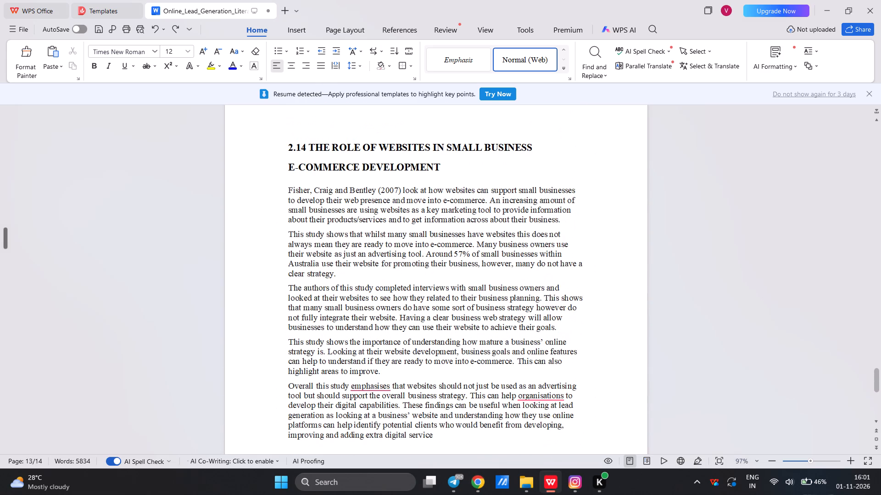
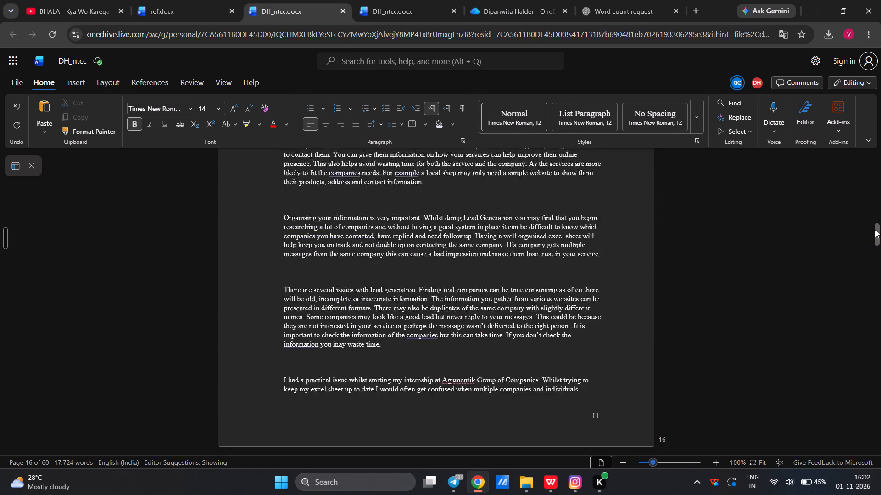
left_click_drag(875, 230, 875, 233)
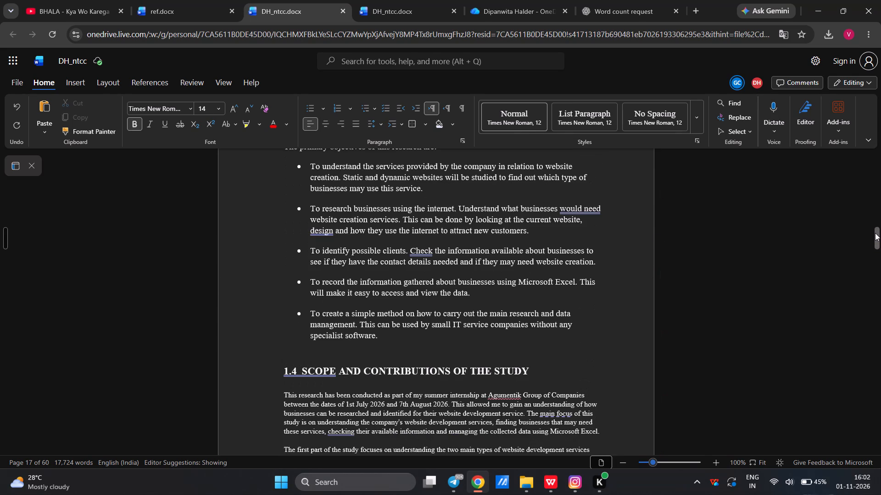
left_click_drag(875, 233, 875, 233)
left_click(875, 236)
left_click_drag(875, 240, 875, 244)
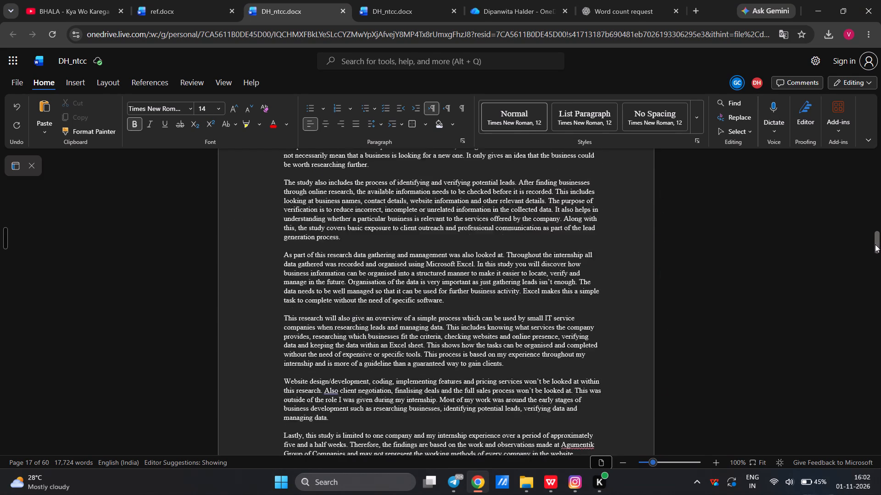
left_click_drag(875, 244, 874, 247)
left_click(872, 259)
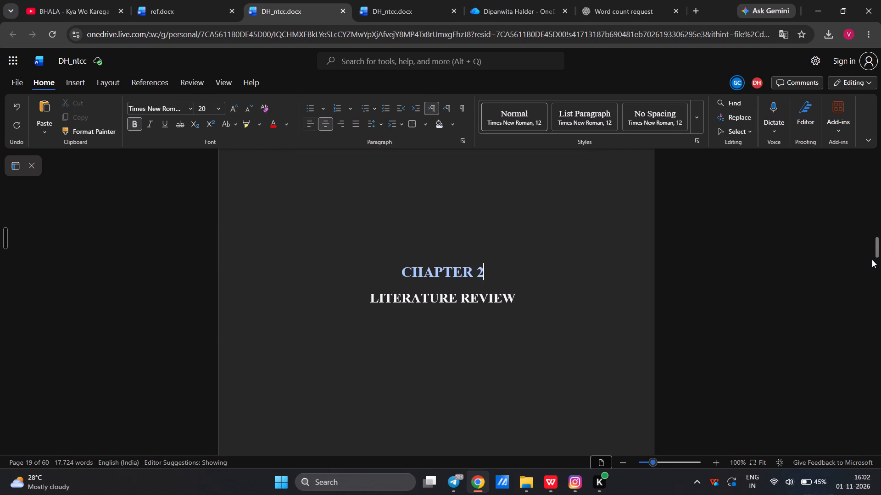
Check the heading numbering and body text of the literature review sections from 2.1 onward through 2.12.
scroll(872, 259, "down", 10)
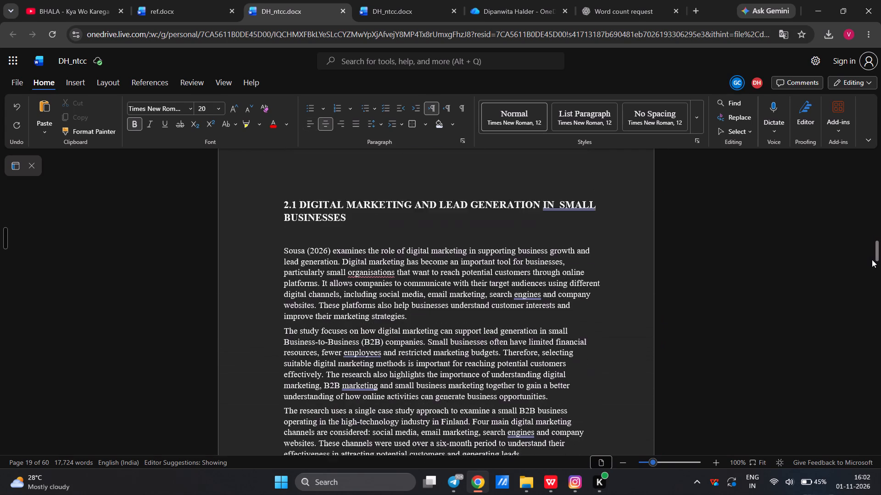
scroll(872, 259, "down", 8)
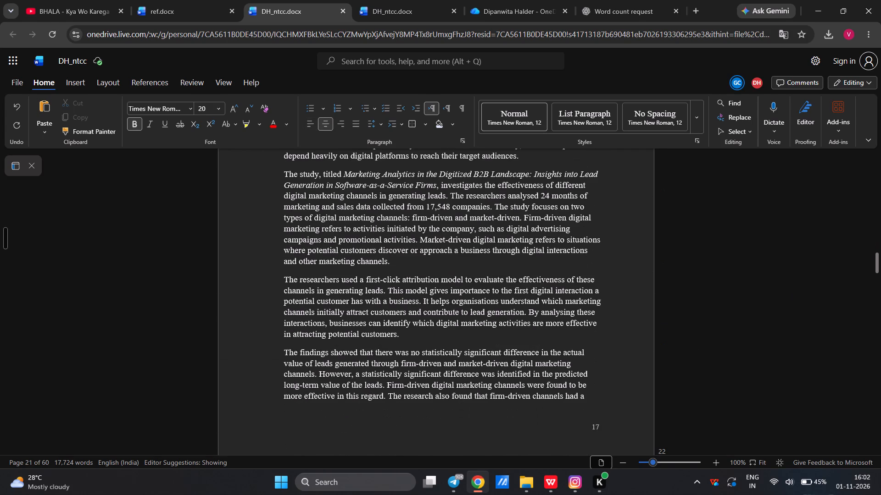
scroll(518, 302, "up", 8)
scroll(518, 302, "down", 10)
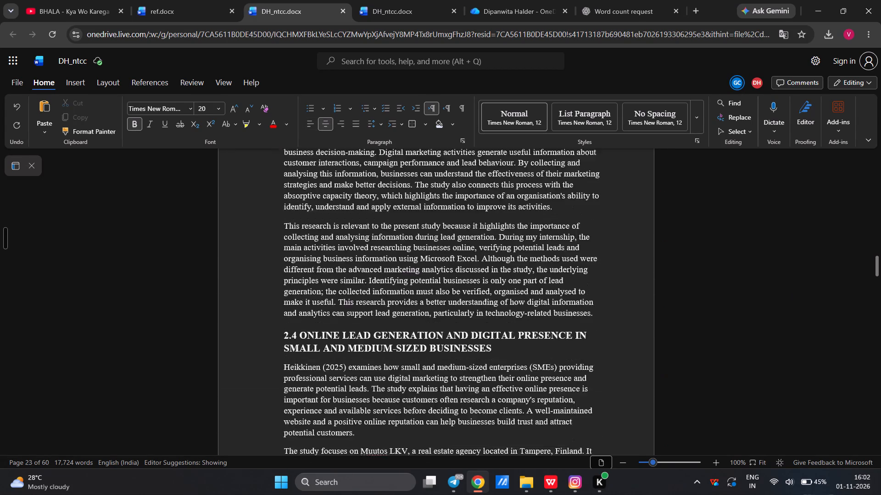
scroll(518, 302, "down", 8)
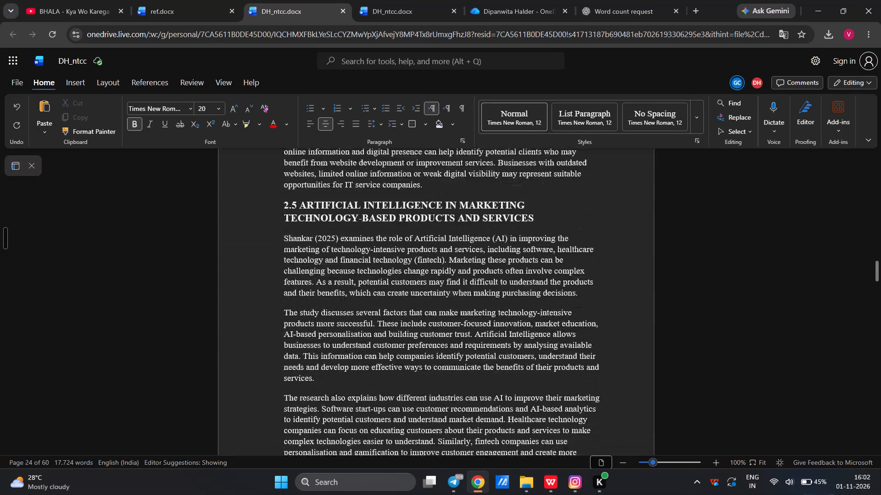
scroll(518, 302, "down", 9)
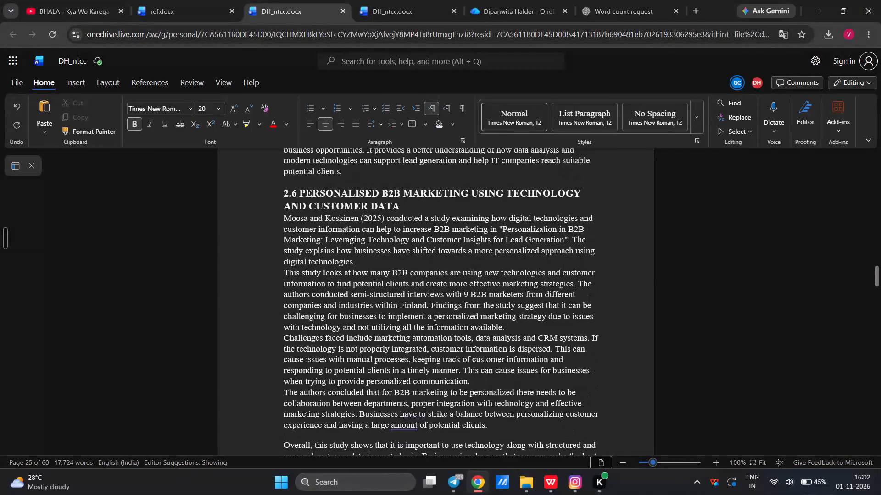
scroll(518, 302, "down", 9)
scroll(518, 302, "up", 1)
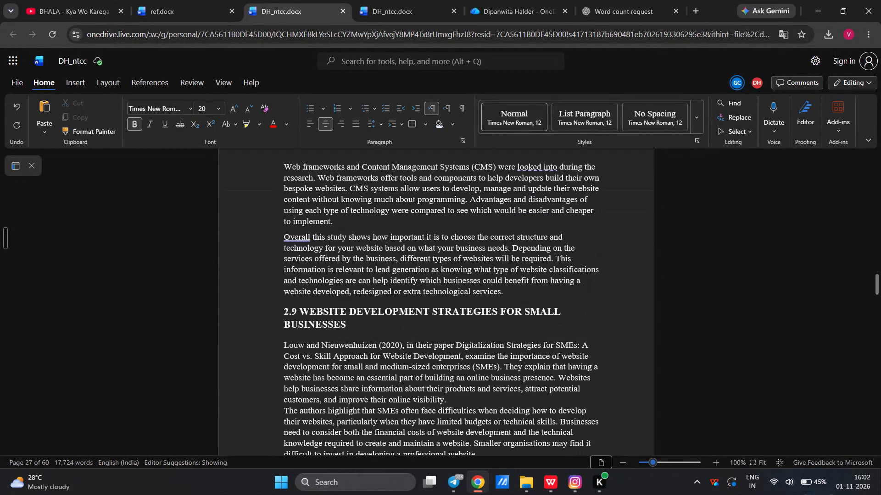
scroll(518, 302, "up", 1)
scroll(518, 302, "right", 1)
scroll(518, 302, "down", 3)
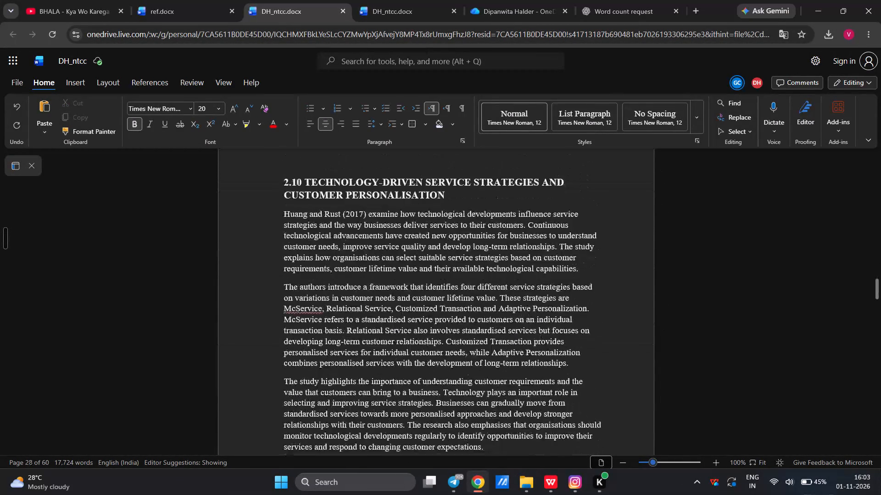
scroll(518, 302, "down", 11)
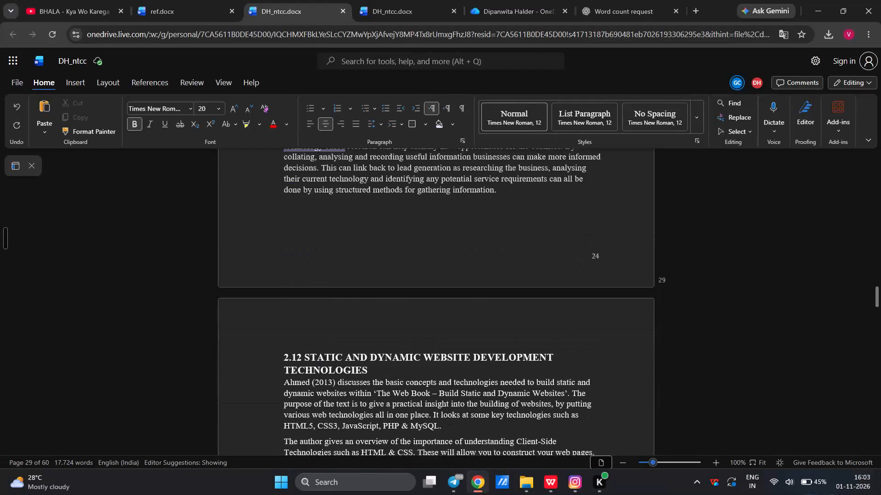
scroll(518, 302, "down", 11)
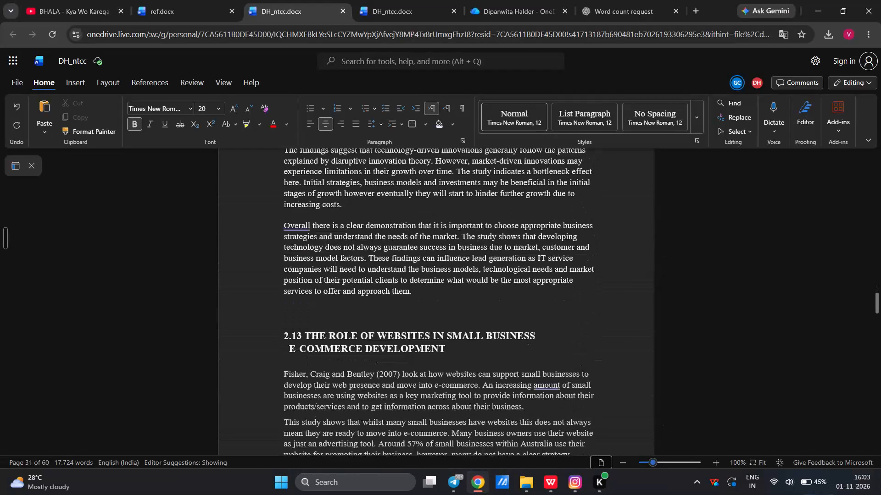
Renumber the heading "The Role of Websites in Small Business E-Commerce Development" as 2.14.
scroll(518, 302, "down", 2)
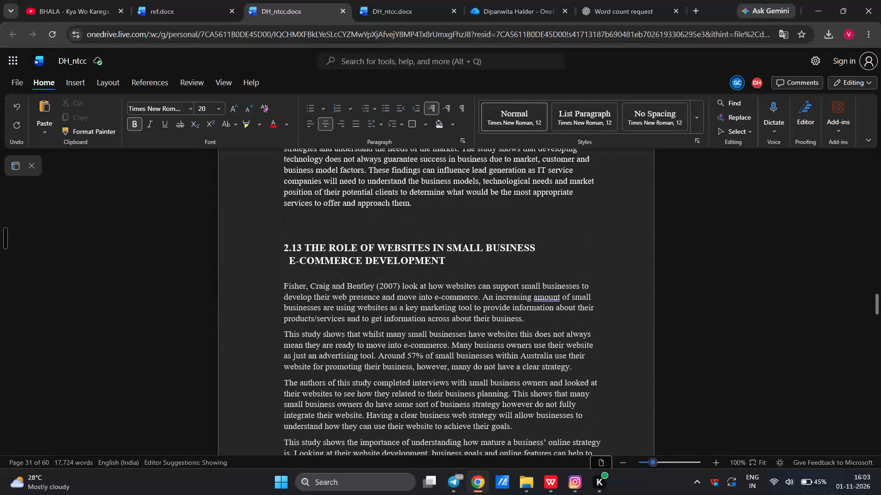
left_click(300, 245)
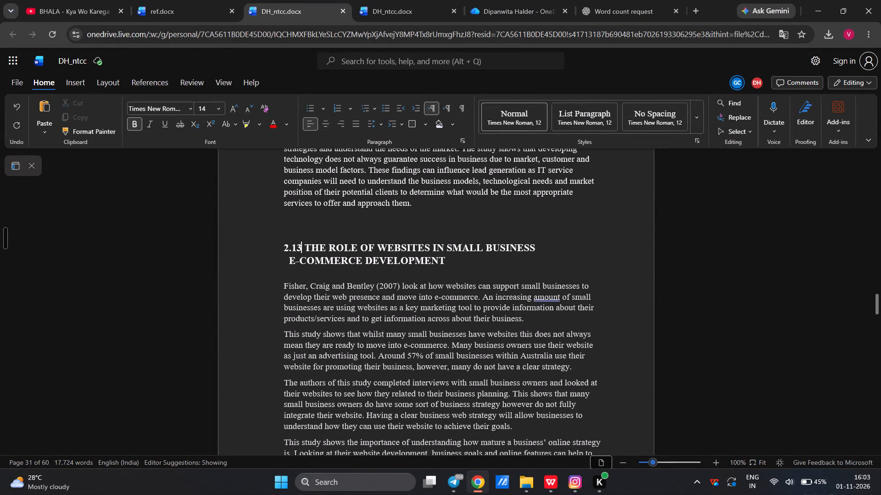
key("BackSpace")
key("4")
Check the text before section 2.14, its body text and page break, and the heading of section 2.15.
scroll(350, 320, "up", 4)
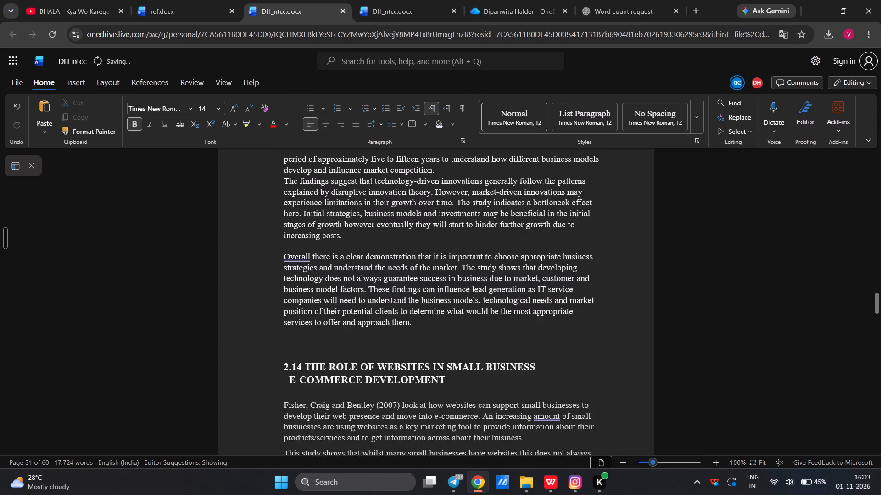
scroll(350, 320, "up", 1)
scroll(350, 320, "down", 2)
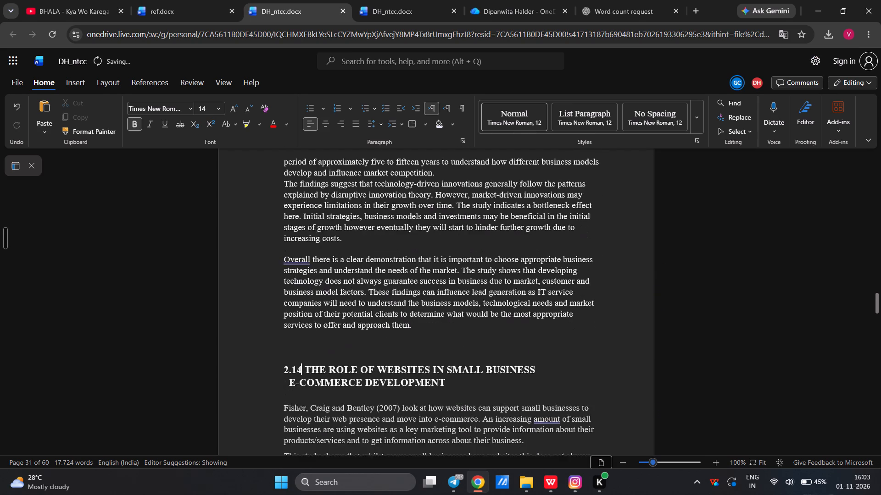
scroll(350, 320, "down", 4)
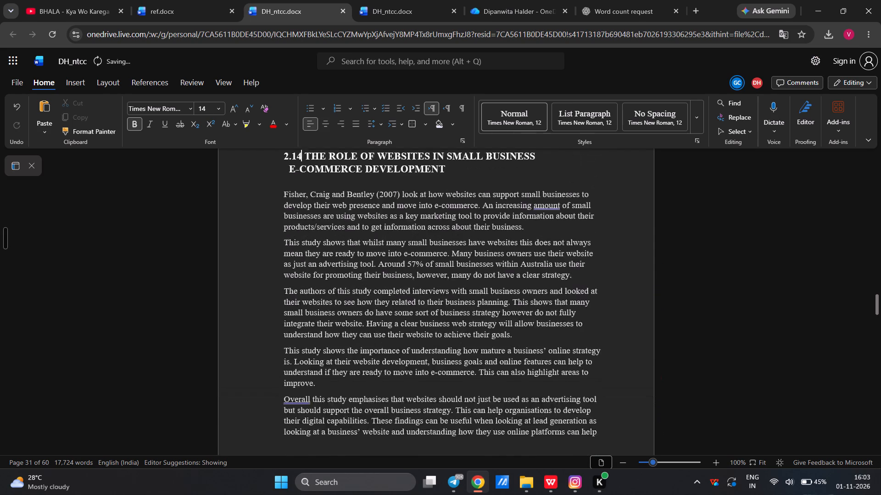
scroll(350, 320, "down", 1)
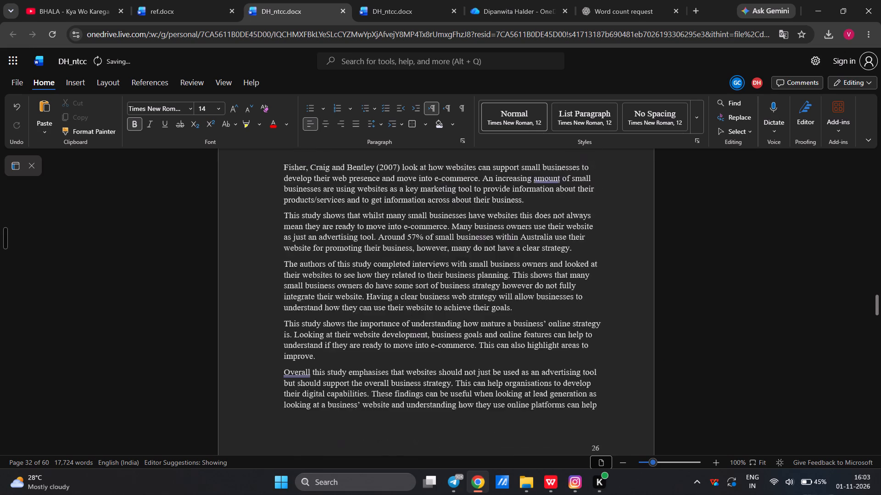
scroll(314, 390, "down", 1)
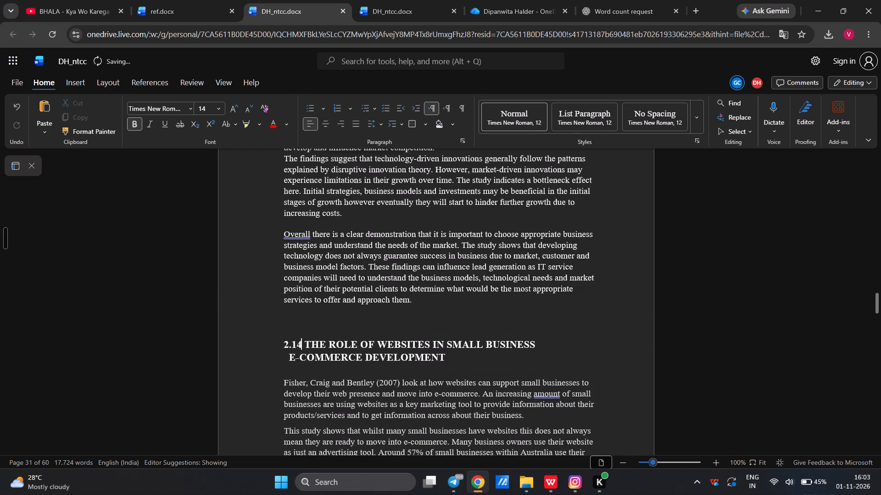
scroll(314, 390, "down", 1)
scroll(314, 390, "up", 3)
scroll(314, 390, "down", 3)
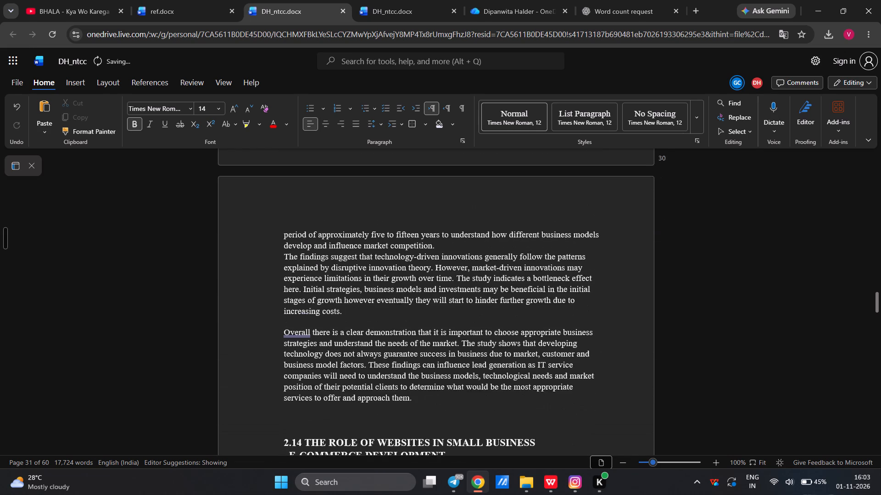
scroll(314, 390, "down", 3)
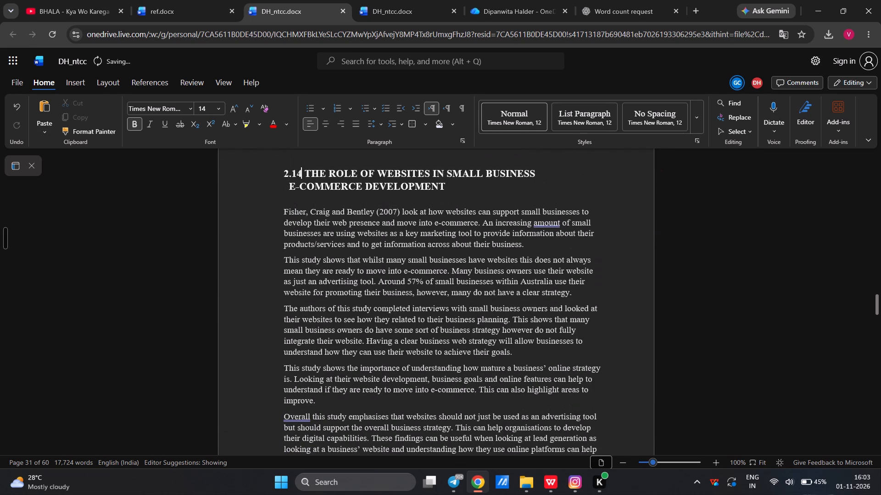
scroll(314, 390, "down", 3)
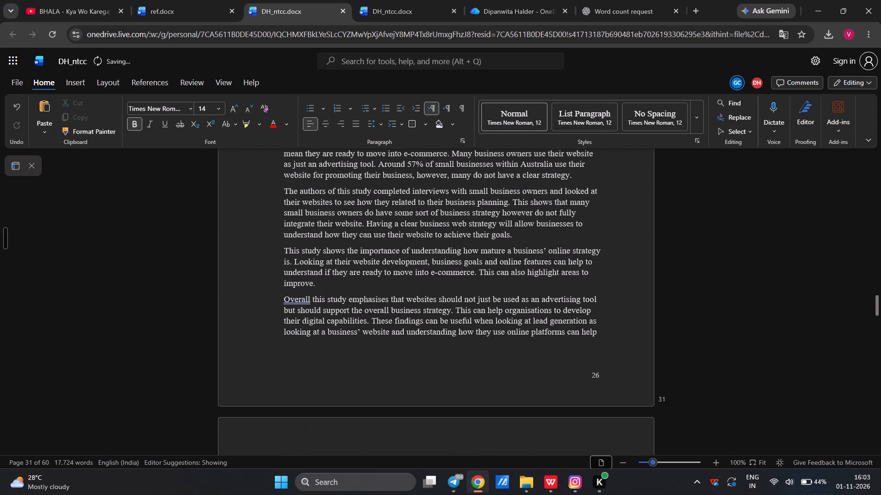
scroll(314, 390, "down", 4)
scroll(314, 390, "up", 1)
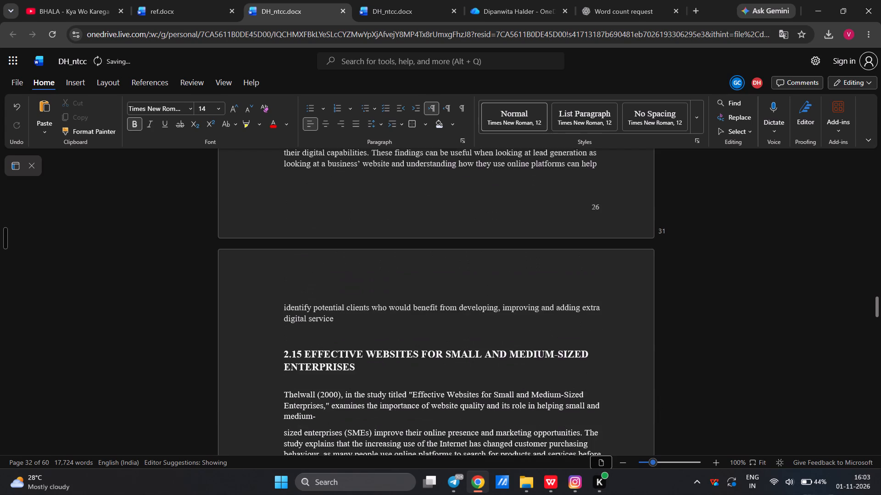
scroll(314, 390, "up", 3)
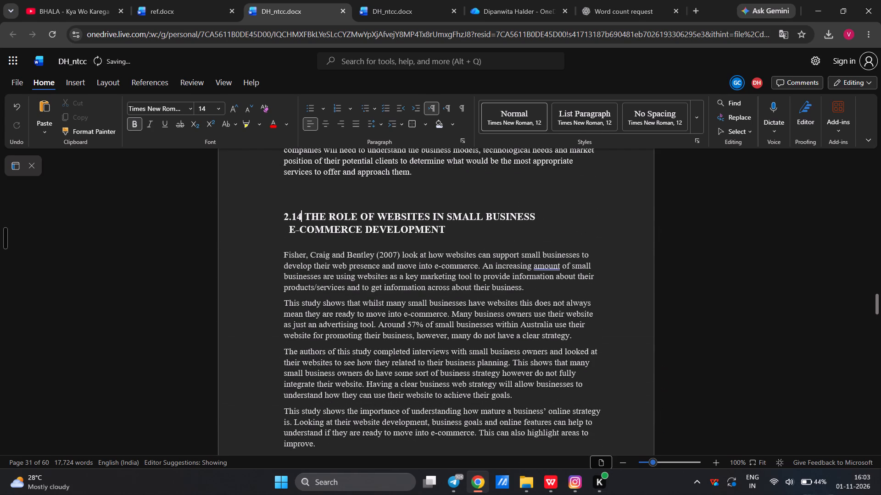
left_click(289, 232)
key("BackSpace")
key("space")
key("Up")
key("space")
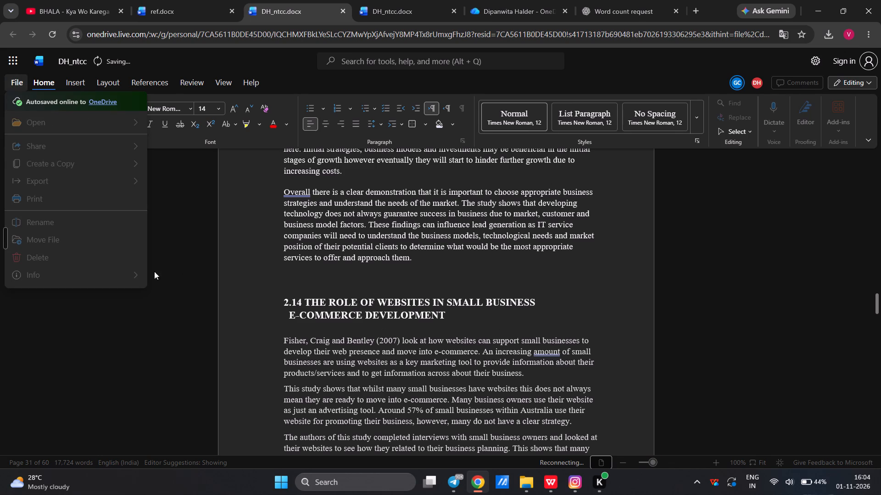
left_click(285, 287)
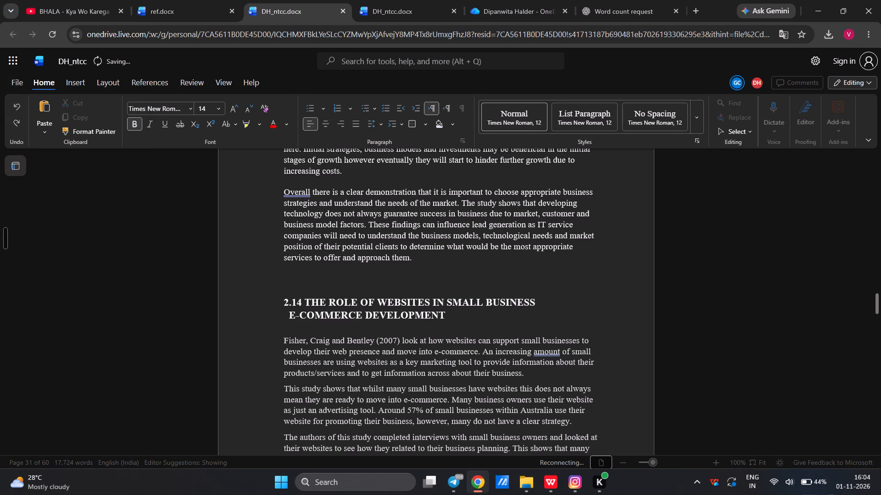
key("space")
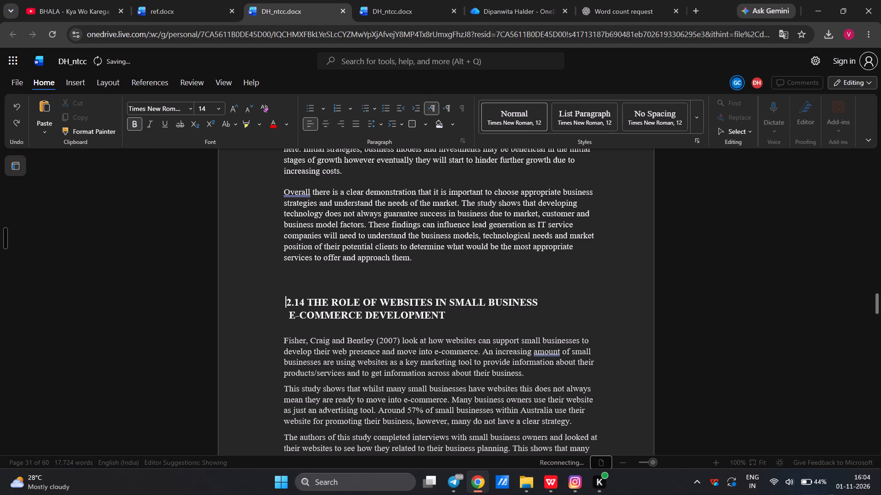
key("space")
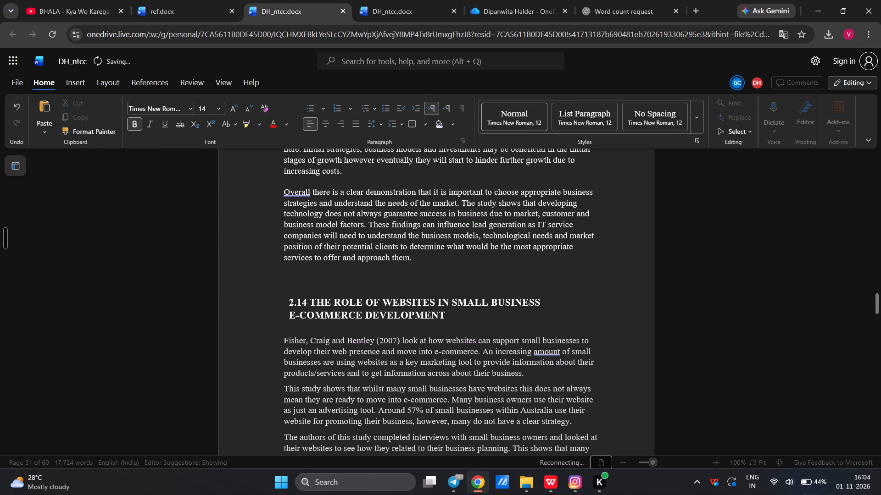